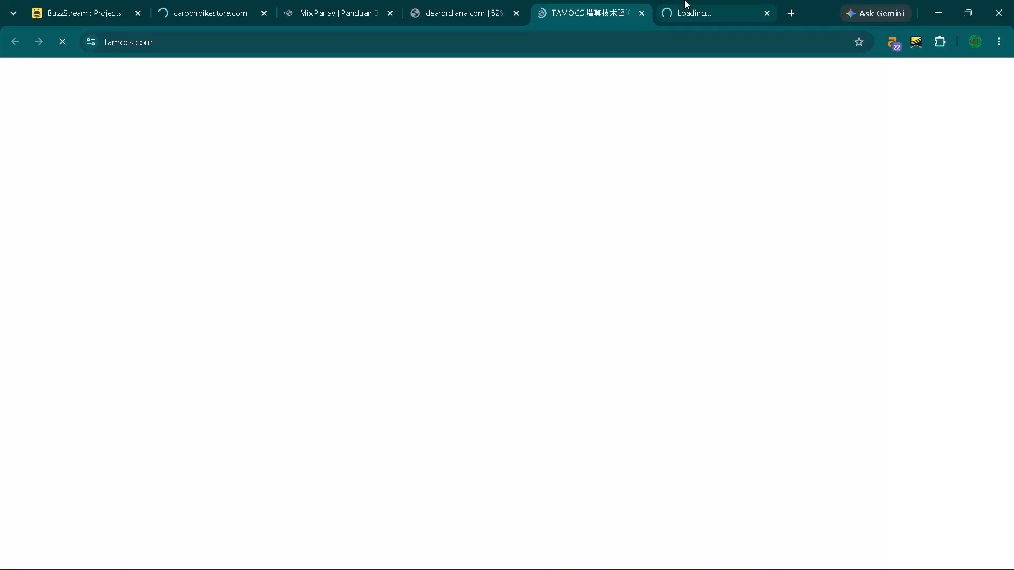
Bring up the carbonbikestore.com site among the open prospect websites.
left_click(684, 0)
left_click(249, 0)
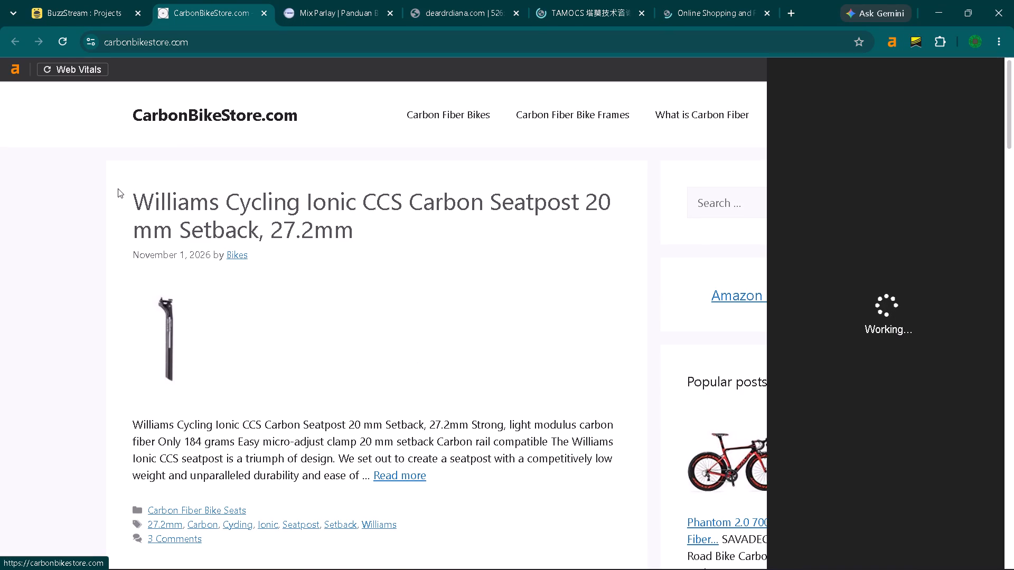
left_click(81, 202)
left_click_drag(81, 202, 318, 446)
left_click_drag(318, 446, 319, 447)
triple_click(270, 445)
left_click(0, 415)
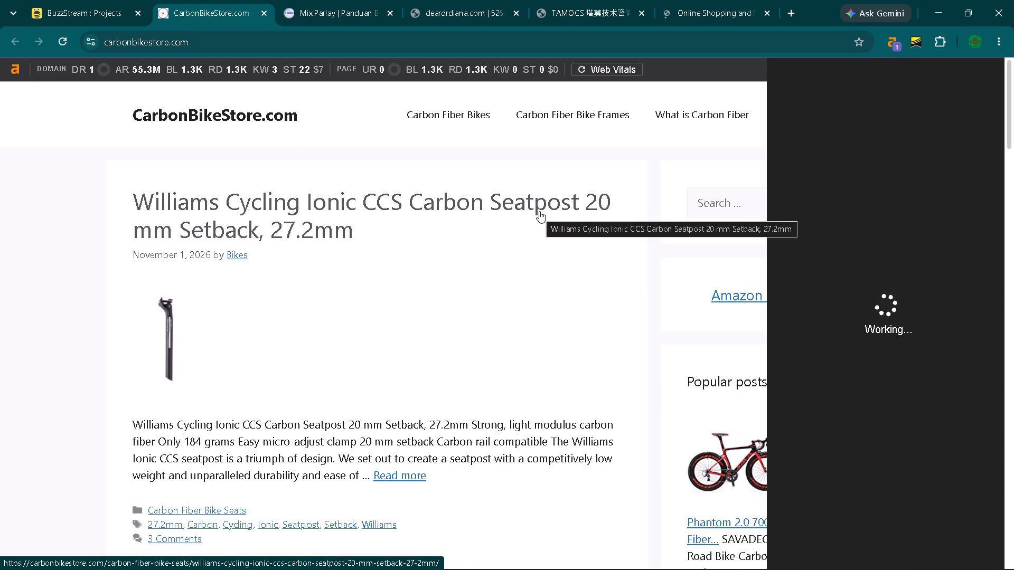
Copy the carbonbikestore.com address and load it in the other Chrome window showing the empty new tab.
key("alt+Tab")
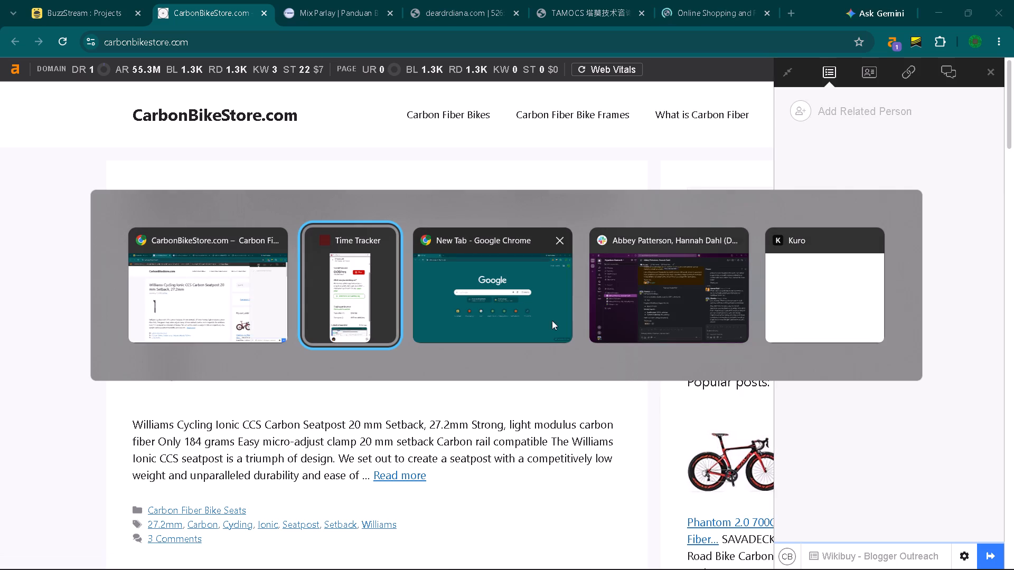
key("alt+Tab")
key("alt+Tab")
left_click(275, 42)
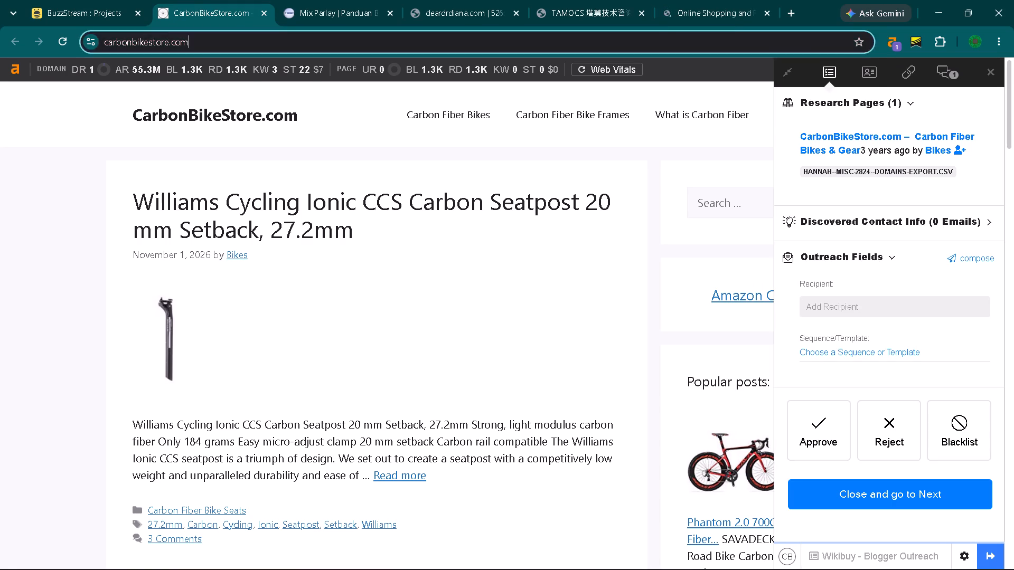
key("ctrl+c")
key("ctrl+c")
key("alt+Tab")
left_click(275, 42)
key("ctrl+v")
key("Return")
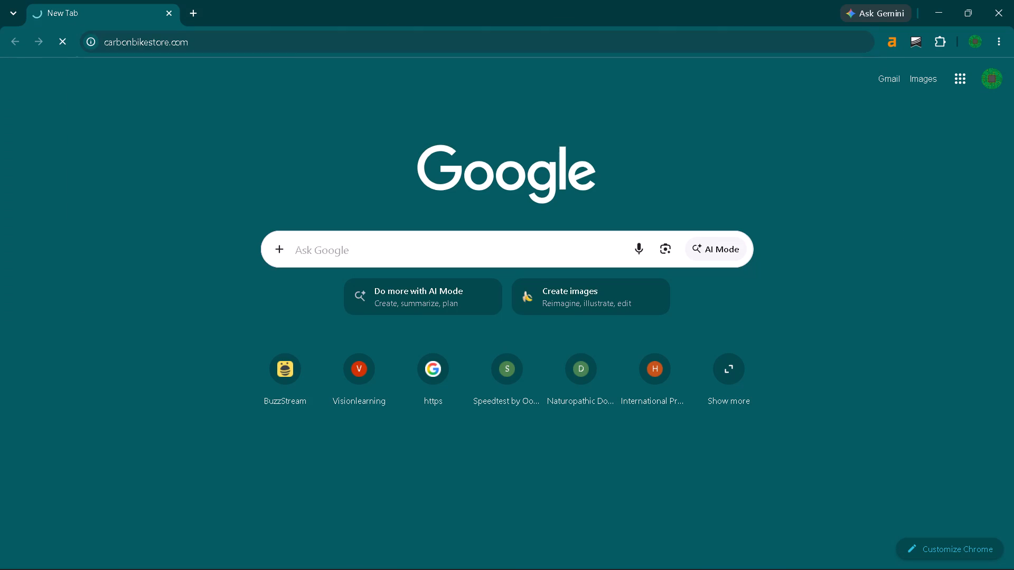
Return to the Chrome window showing CarbonBikeStore.com beside its outreach research details.
key("alt+Tab")
key("alt+Tab")
key("alt+Tab")
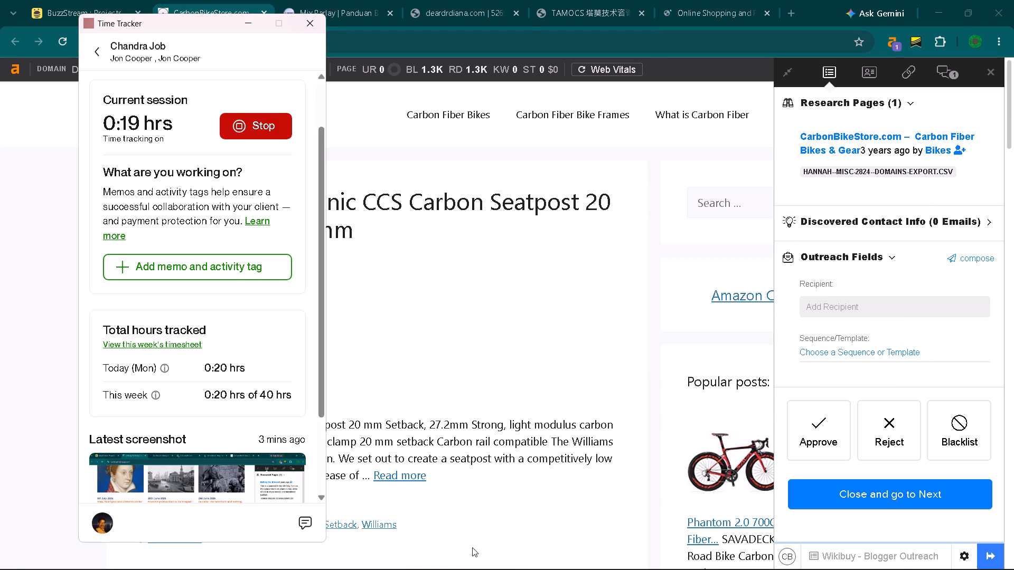
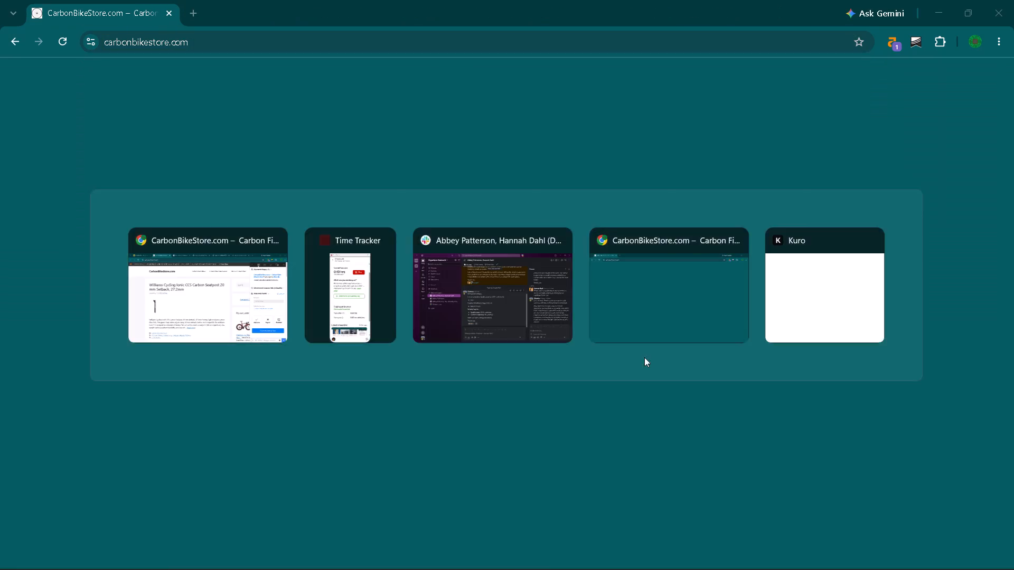
Return to the window with the queued prospect sites, mark carbonbikestore.com as rejected and advance to the next prospect.
key("alt+Tab")
left_click(889, 430)
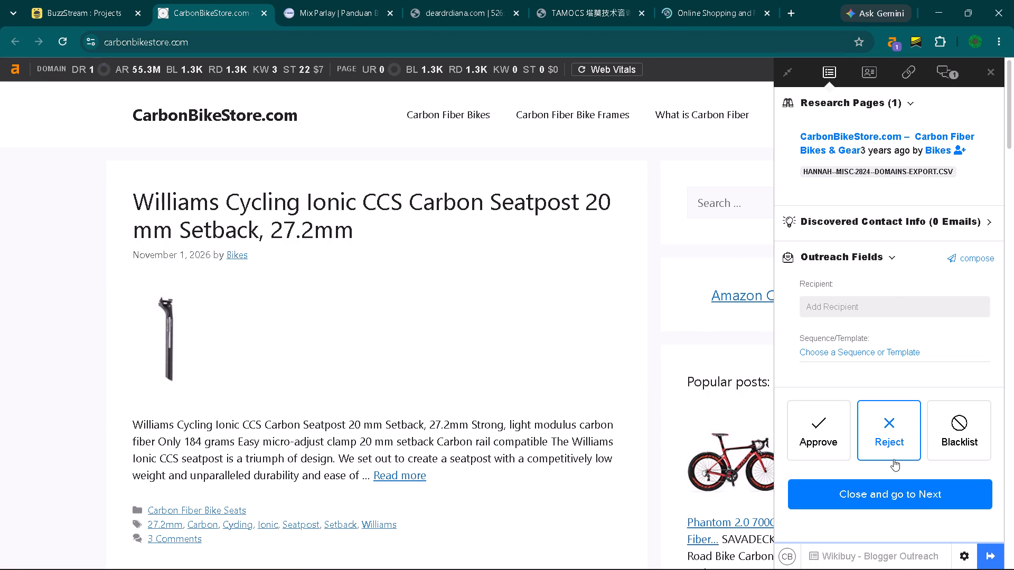
left_click(887, 500)
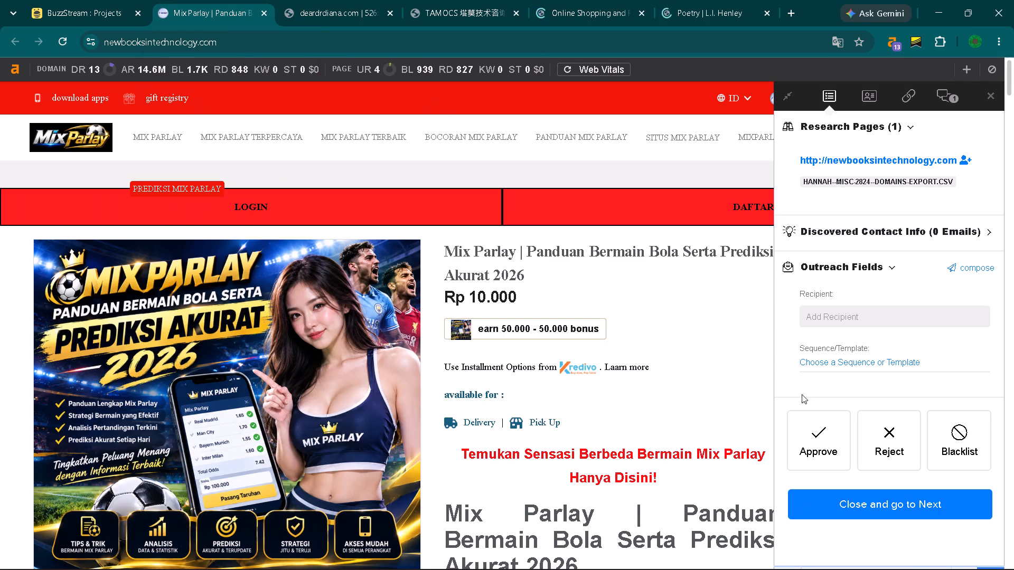
Reject the newbooksintechnology.com prospect, close its page and go on to the next site.
left_click(899, 437)
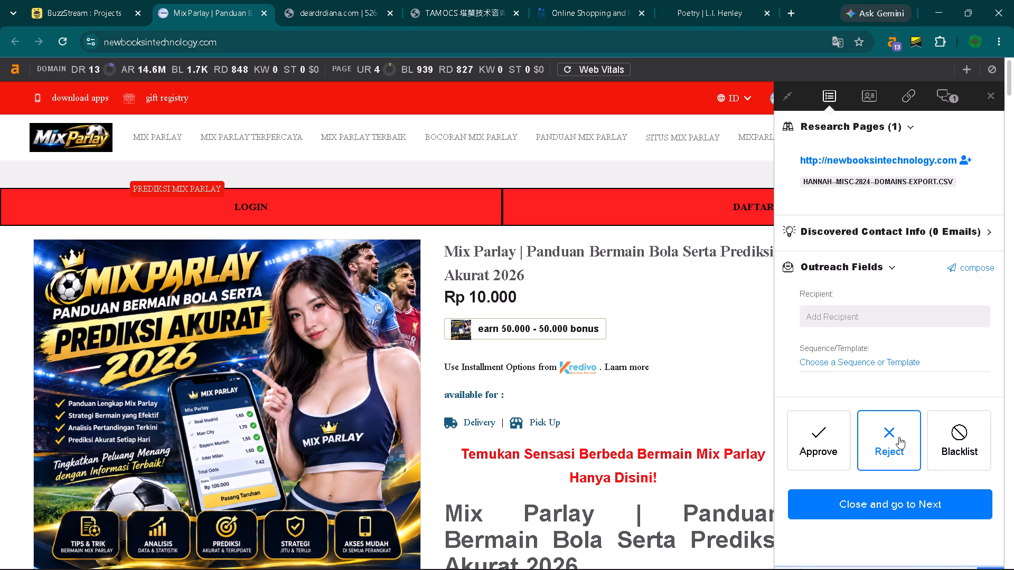
left_click(922, 494)
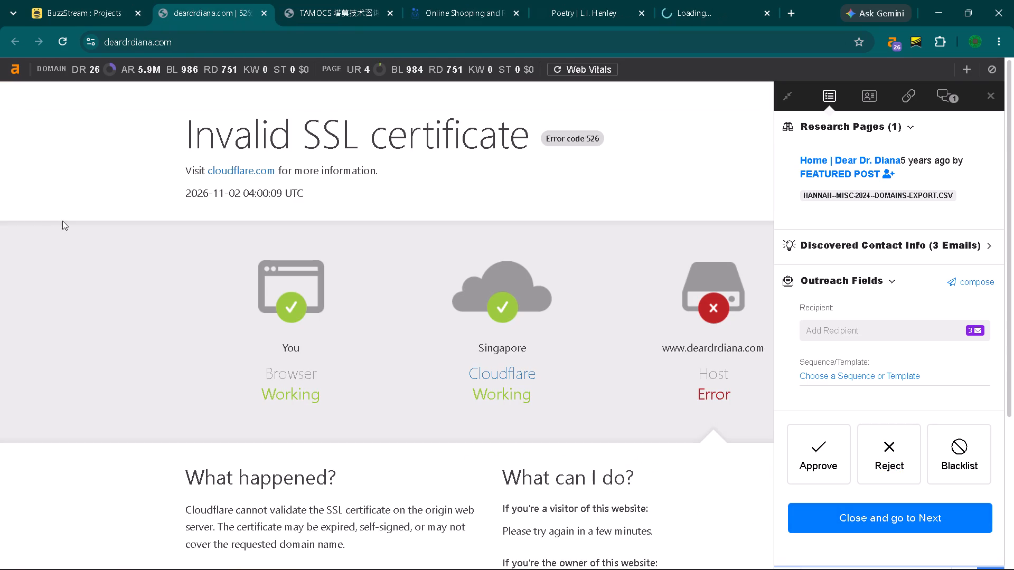
Reject the deardrdiana.com prospect, close its page and go on to the next site.
left_click(41, 283)
left_click(888, 463)
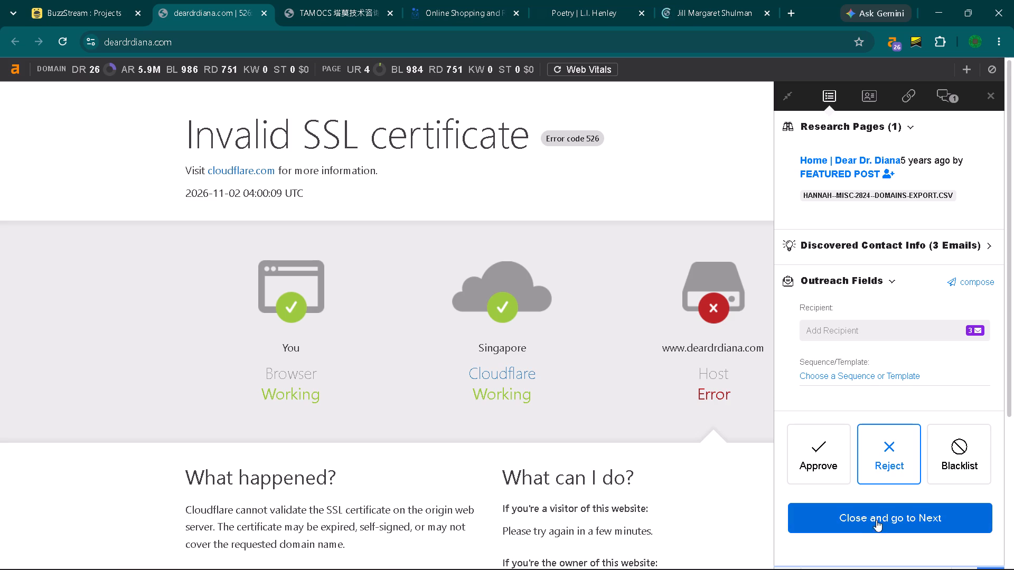
left_click(842, 522)
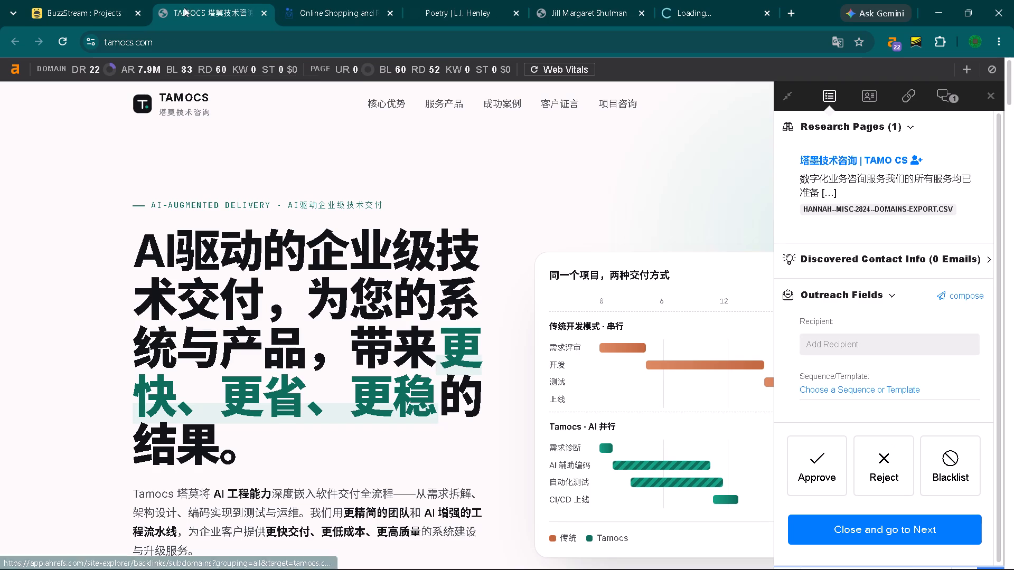
Reject the tamocs.com prospect, advance to rehmie.com.ng and close the leftover TAMOCS page.
left_click(0, 204)
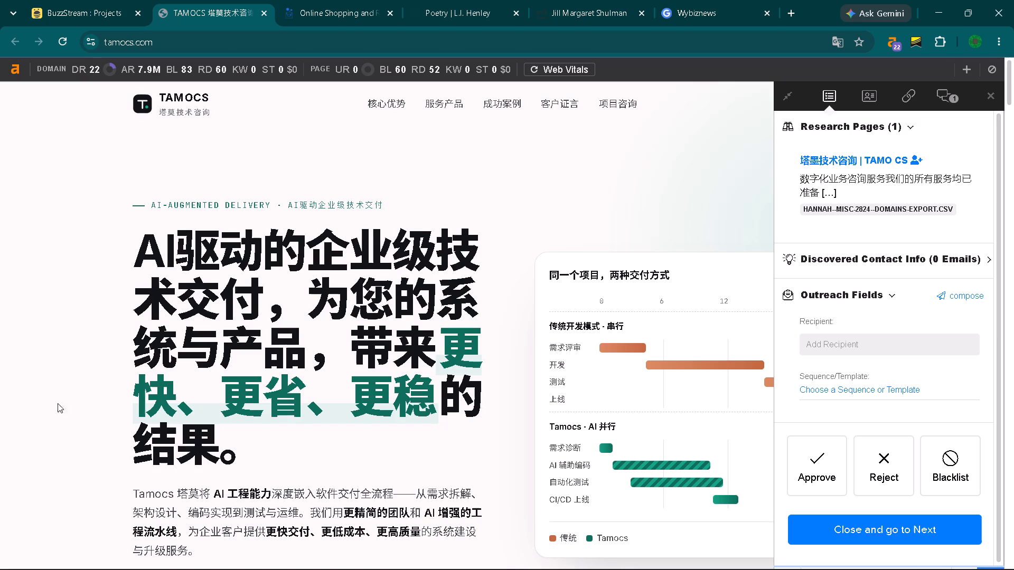
left_click(885, 469)
left_click(870, 532)
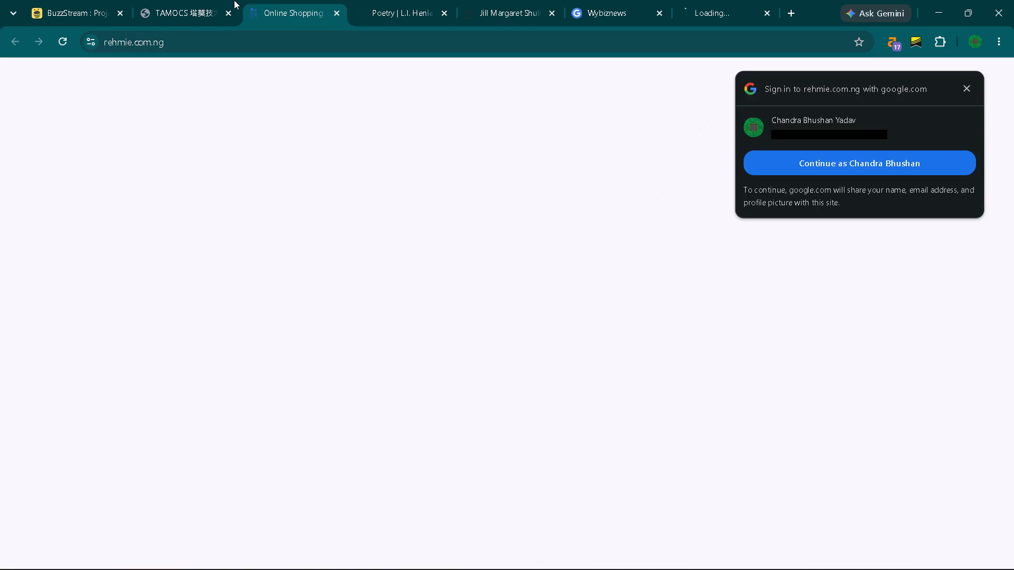
left_click(229, 13)
left_click(67, 239)
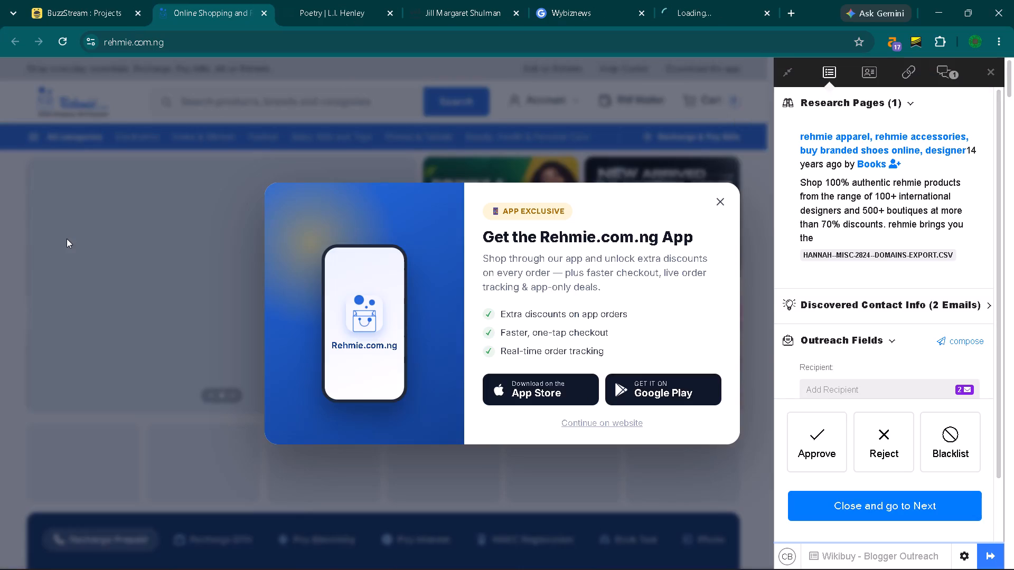
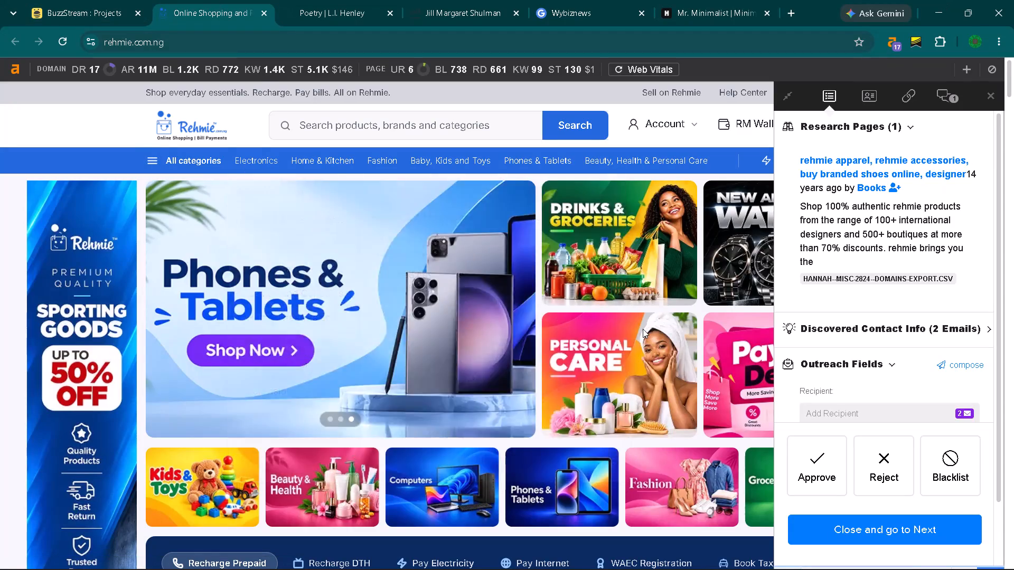
Reject the rehmie.com.ng prospect and advance to the next site in the queue.
left_click(874, 480)
left_click(875, 527)
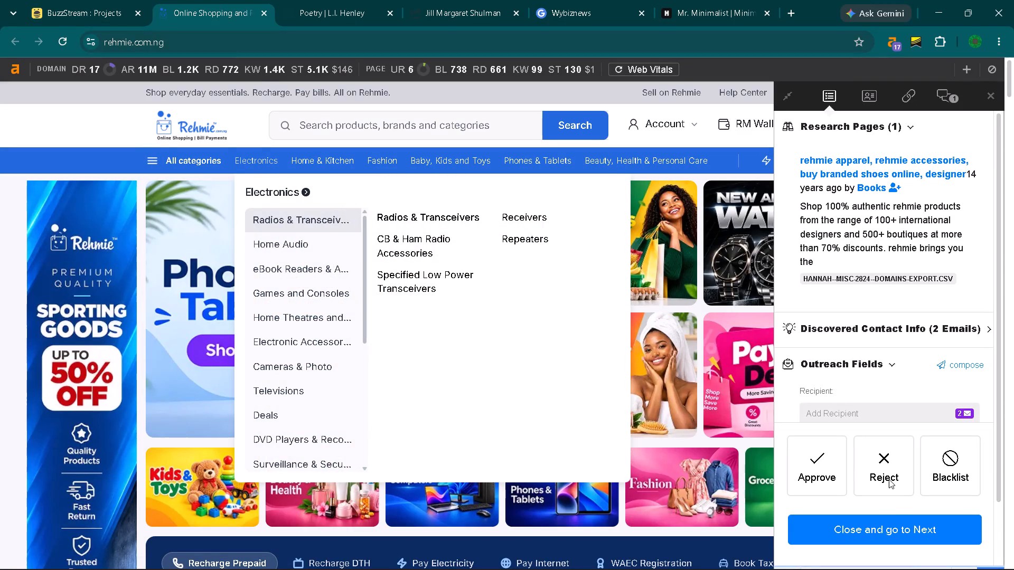
Copy the rehmie.com.ng address and open it in the other browser window, replacing the CarbonBikeStore.com page.
left_click(217, 43)
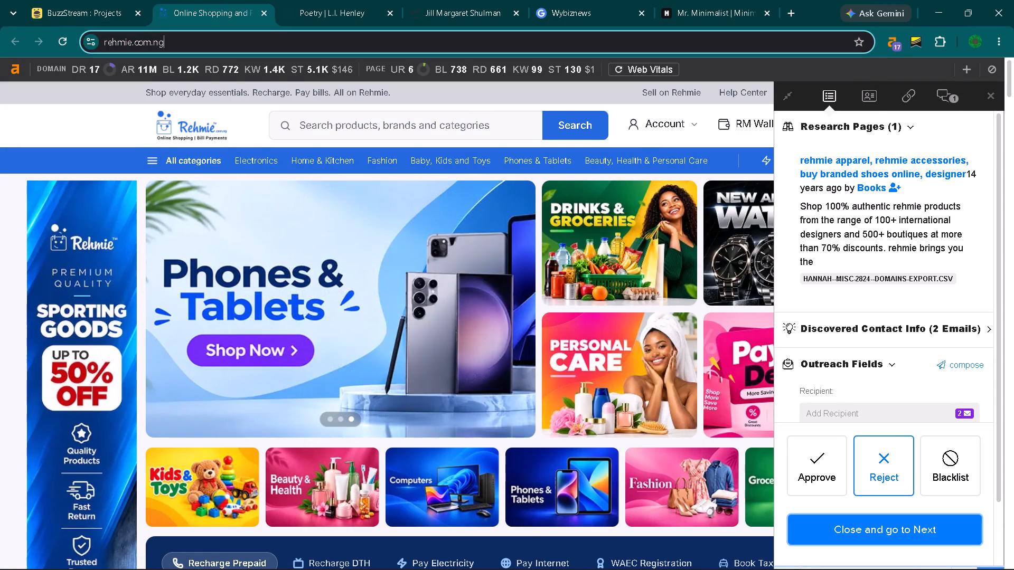
key("ctrl+c")
key("ctrl+c")
key("ctrl+c")
key("alt+Tab")
left_click(217, 43)
key("ctrl+v")
key("Return")
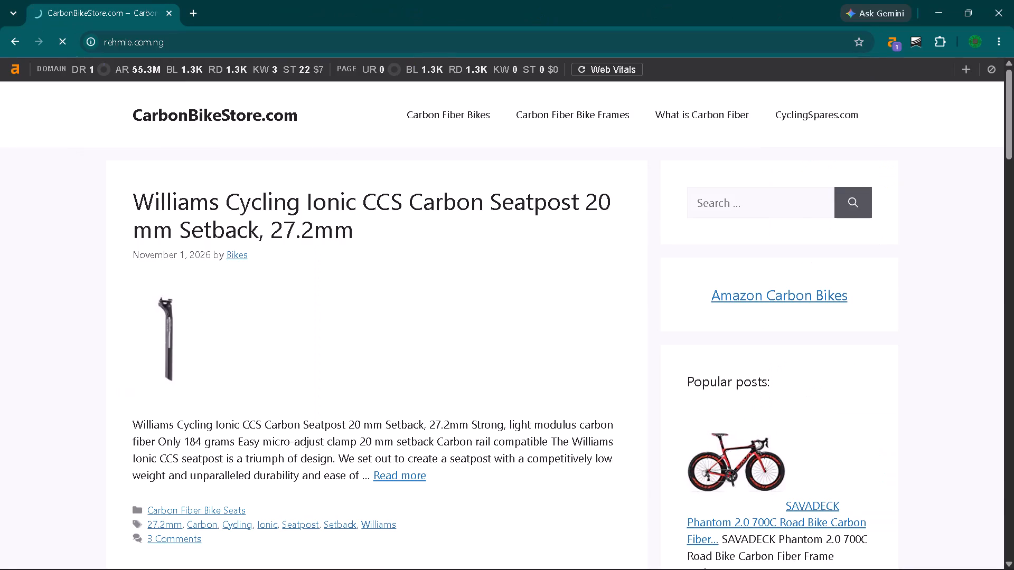
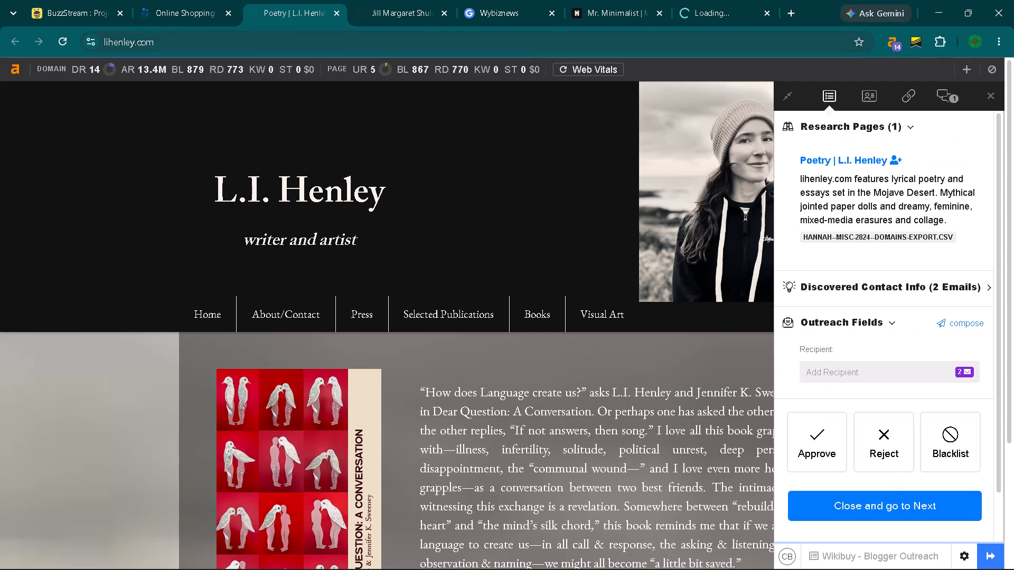
Close the tab of the already rejected Online Shopping site.
left_click(225, 14)
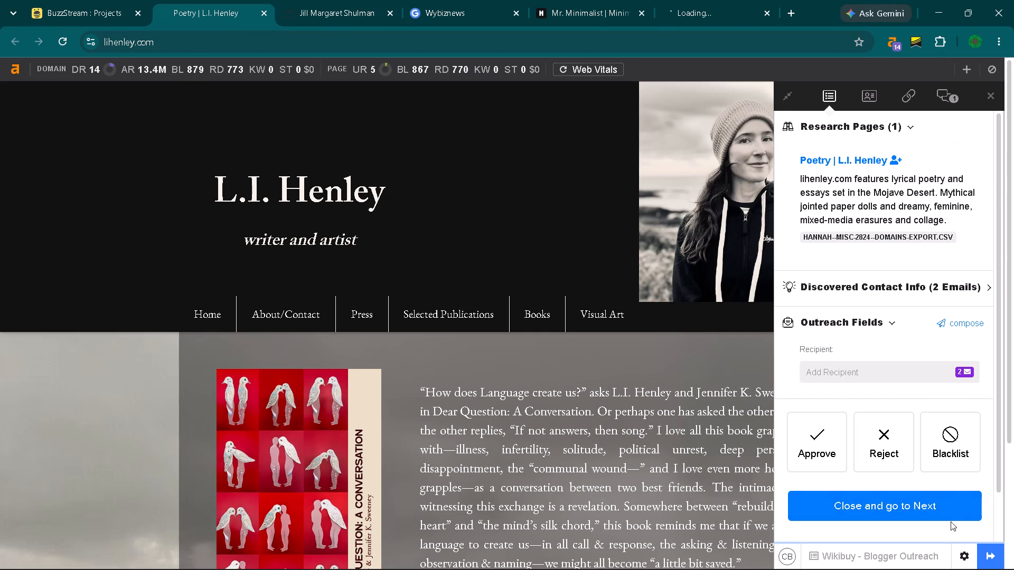
Reject the lihenley.com poetry prospect, advance to the next site in the queue, and close the rejected site's tab.
left_click(889, 457)
left_click(840, 508)
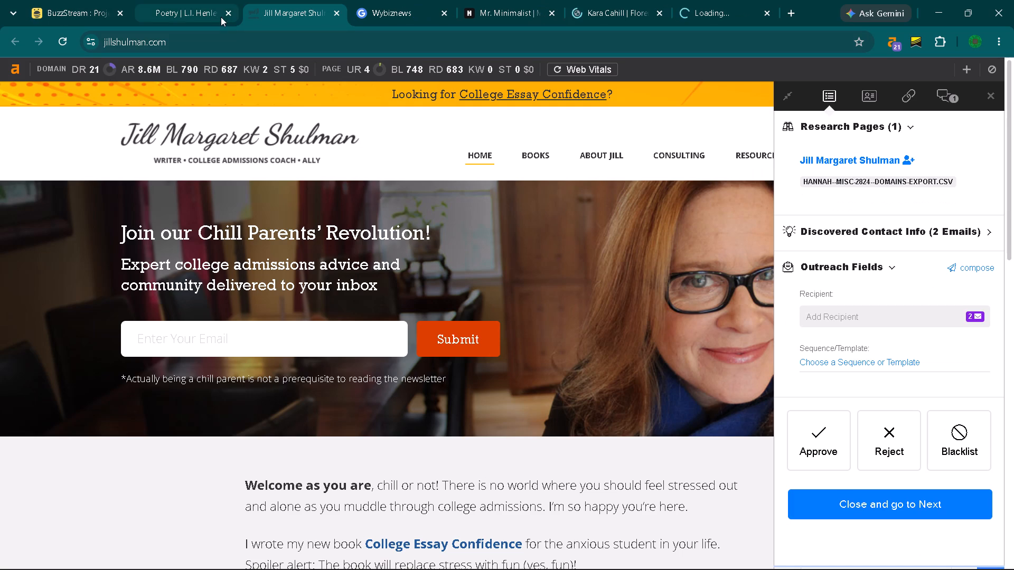
left_click(228, 11)
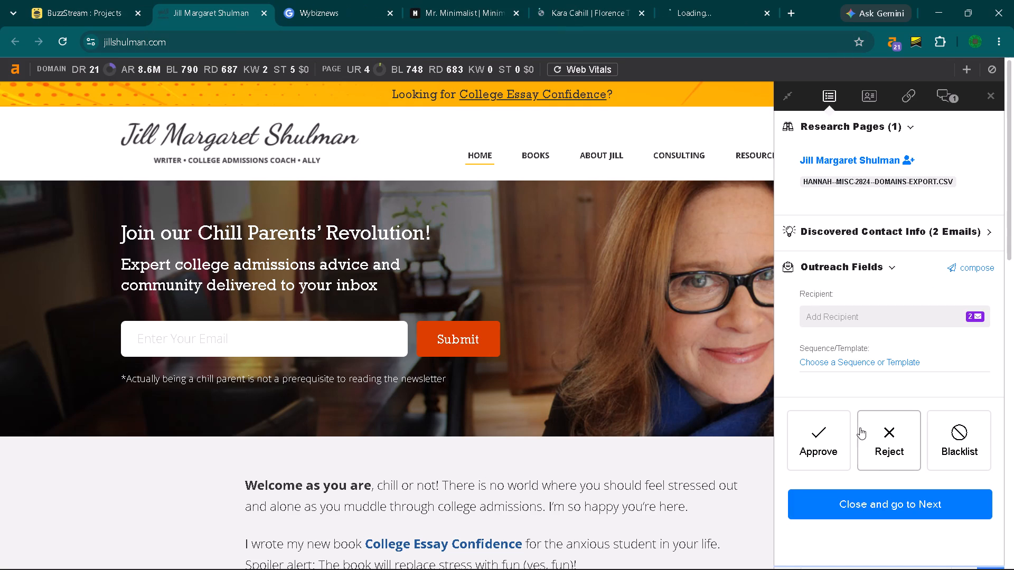
Reject the college admissions coach's site, advance to the next queued prospect, and close the rejected site's tab.
left_click(882, 448)
left_click(860, 501)
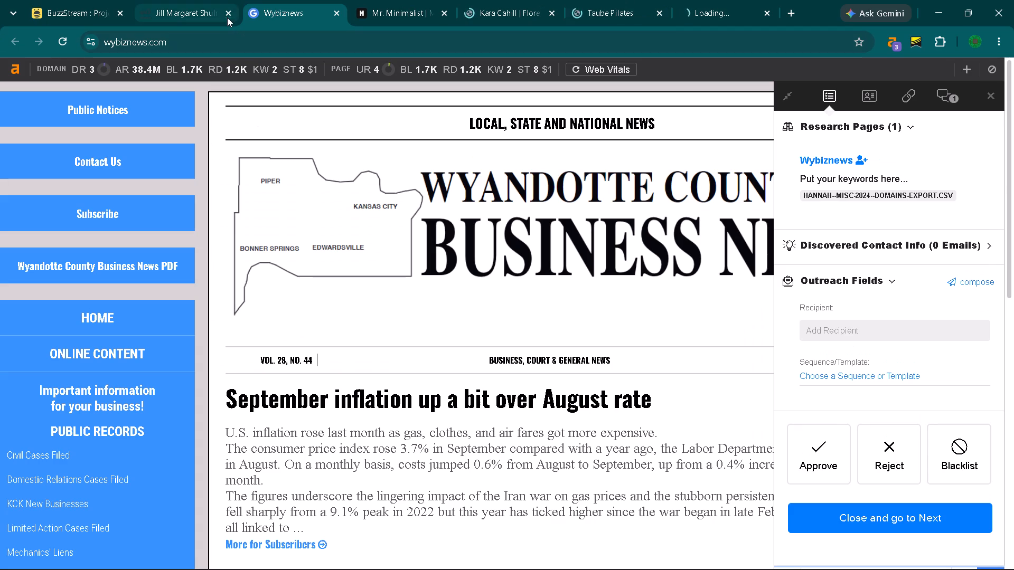
left_click(230, 15)
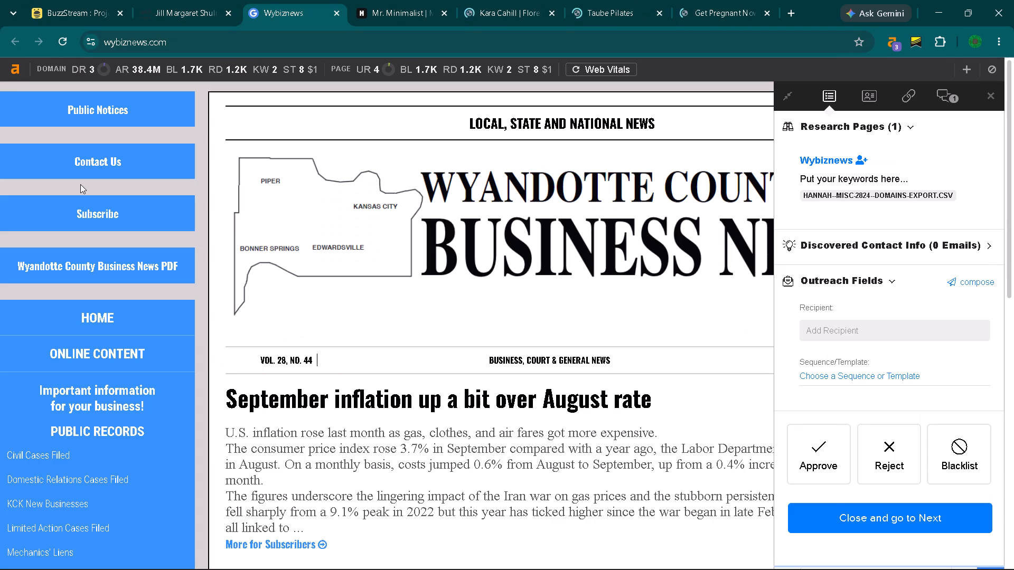
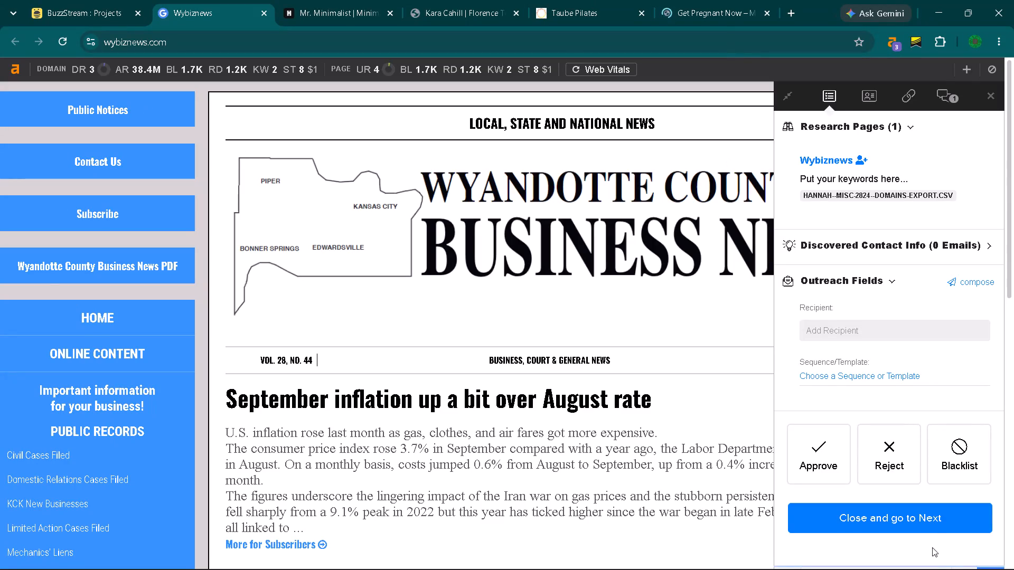
Reject the Wybiznews county business news site and advance to the next prospect in the queue.
left_click(876, 464)
left_click(883, 513)
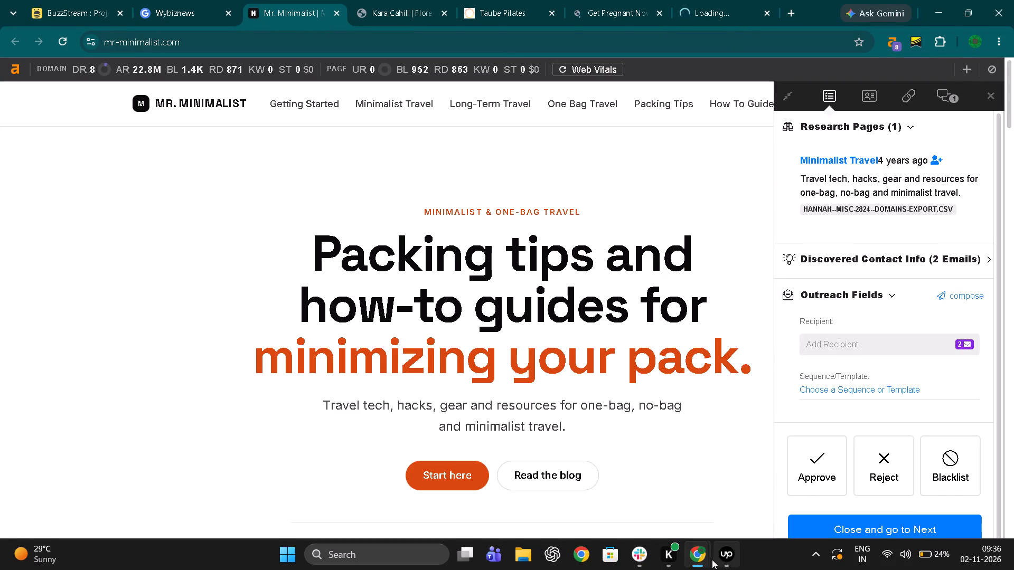
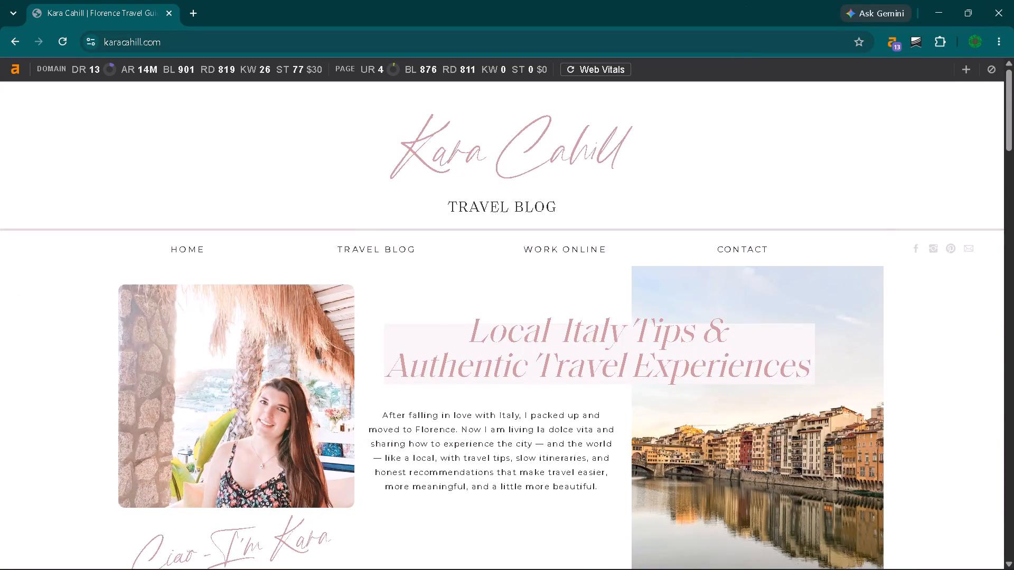
Check the Italy travel blog's homepage, reject it as a prospect, and advance to the next site in the queue.
scroll(629, 397, "down", 3)
scroll(531, 322, "up", 3)
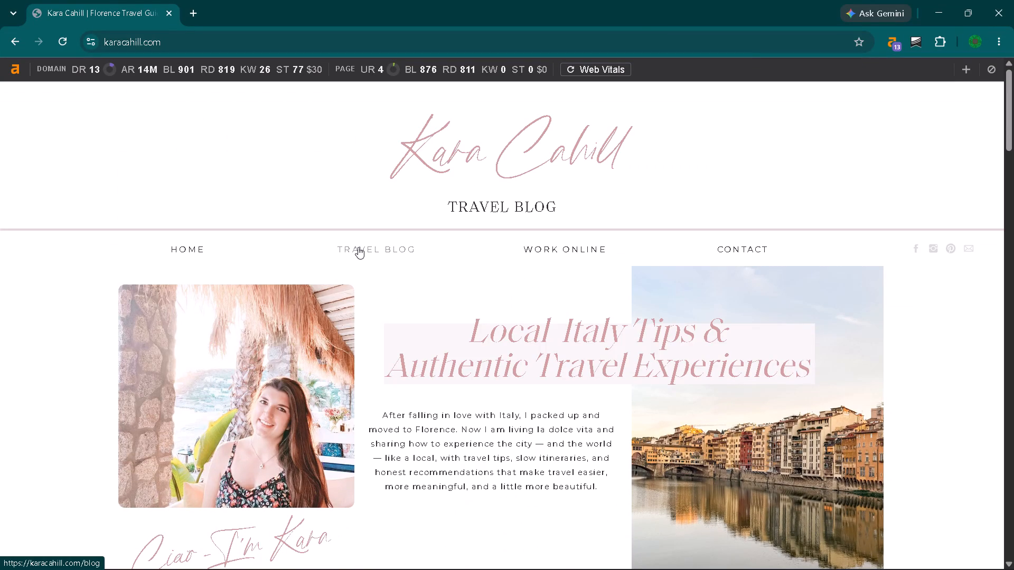
key("alt+Tab")
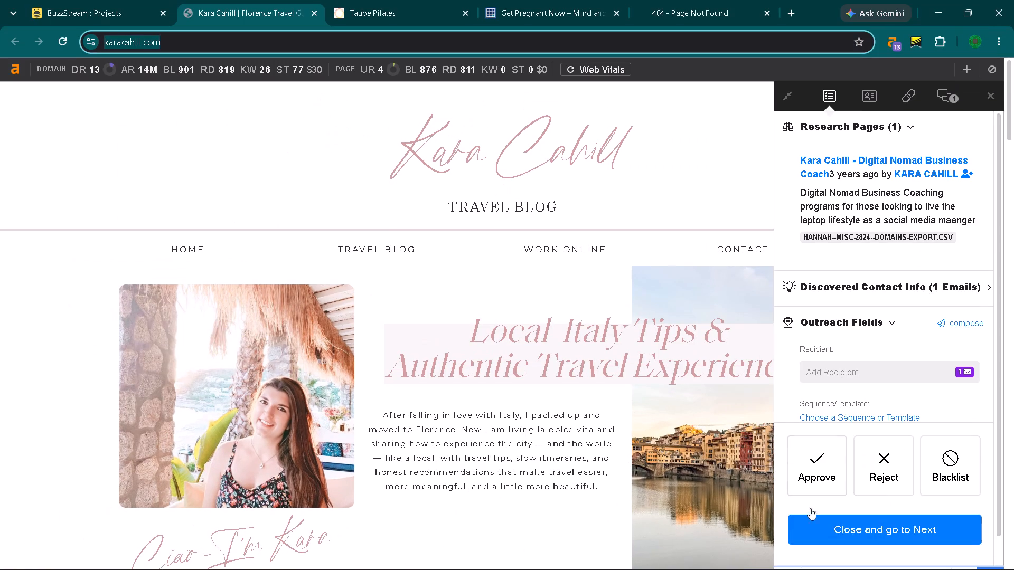
key("r")
left_click(0, 389)
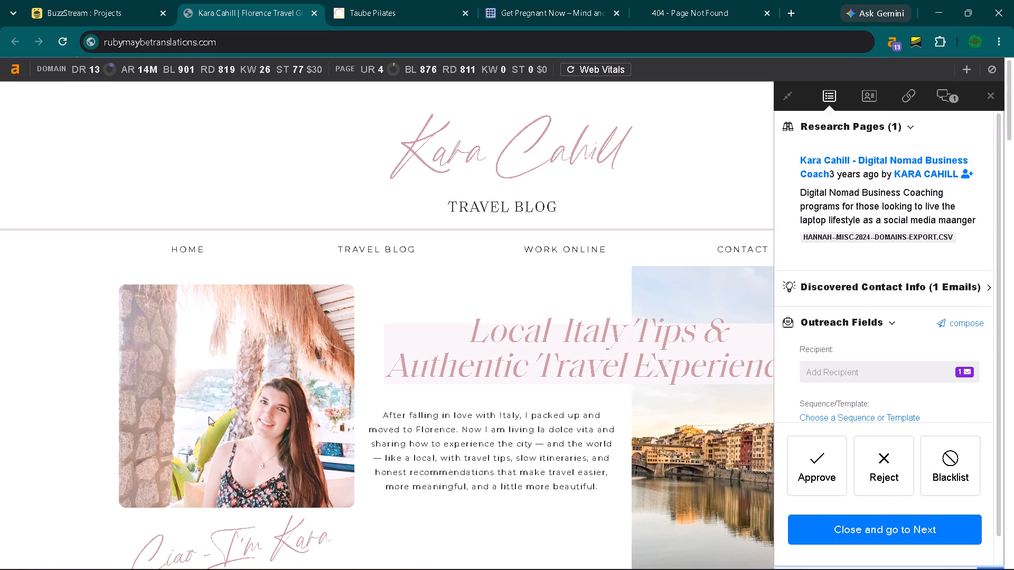
key("r")
left_click(849, 533)
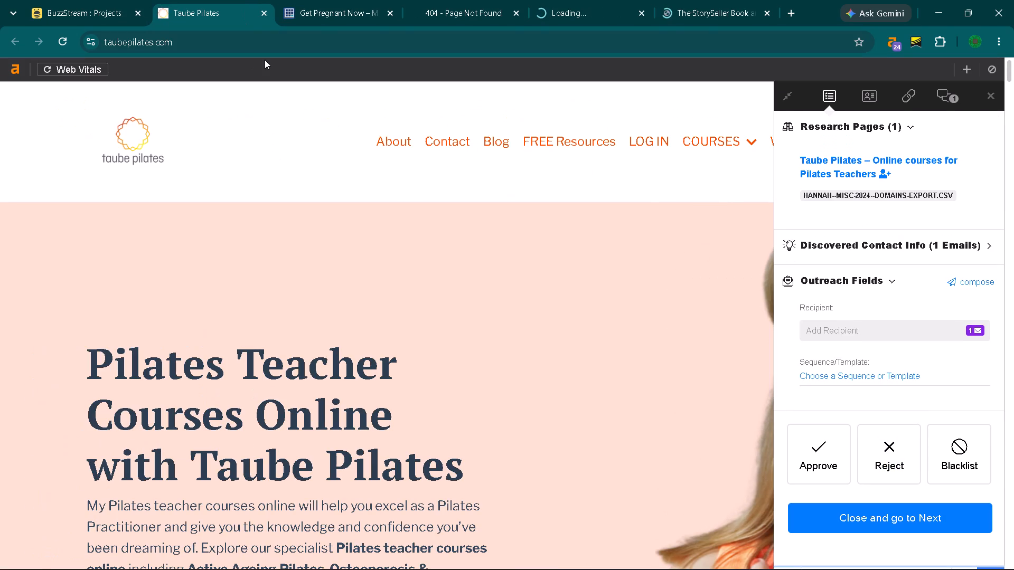
Copy the taubepilates.com address, load the site in the separate browser window, and open its Blog page.
left_click(250, 43)
key("ctrl+c")
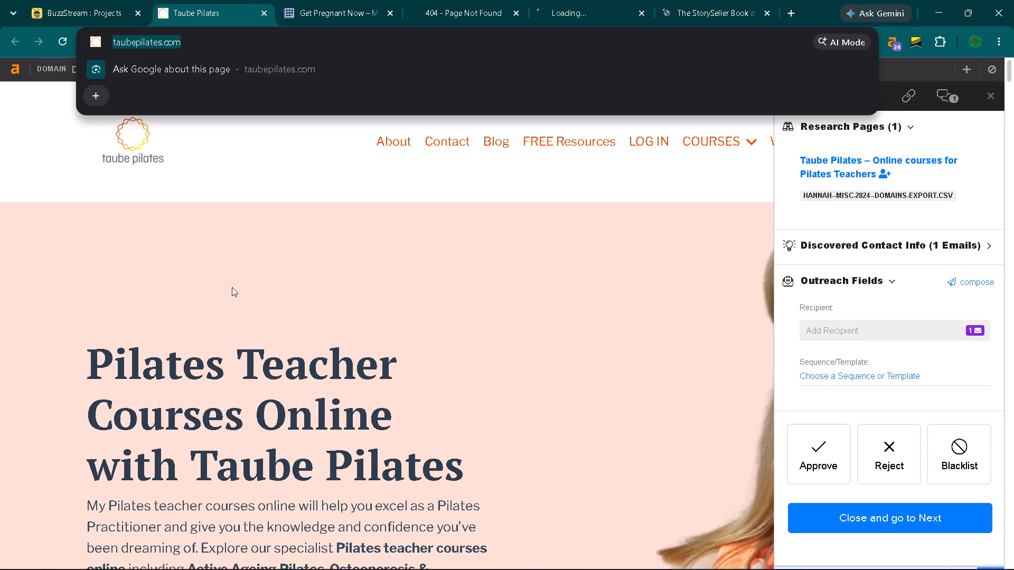
key("ctrl+c")
left_click(222, 293, "ctrl")
key("alt+Tab")
left_click(335, 32)
key("ctrl+v")
key("Return")
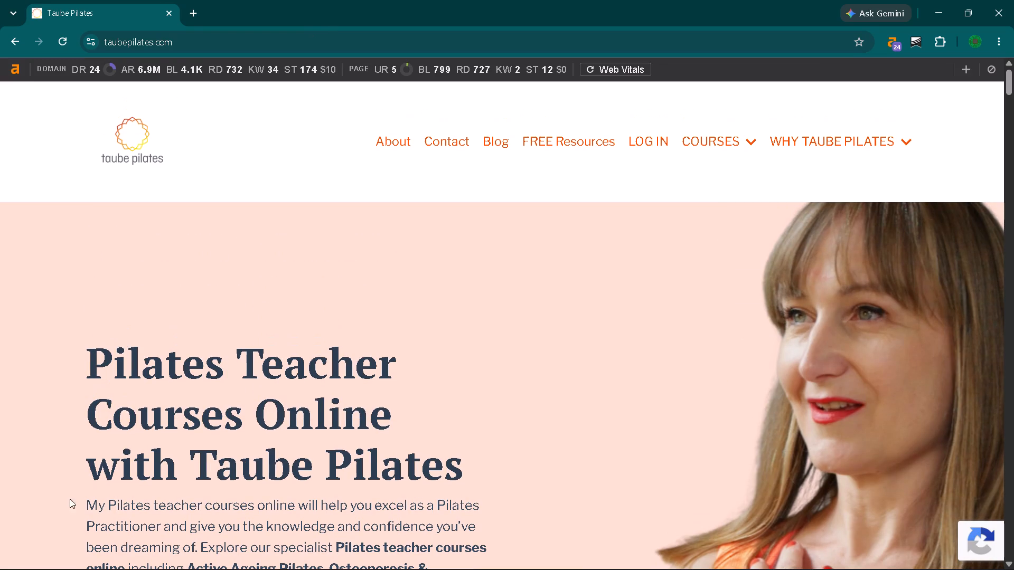
triple_click(500, 145)
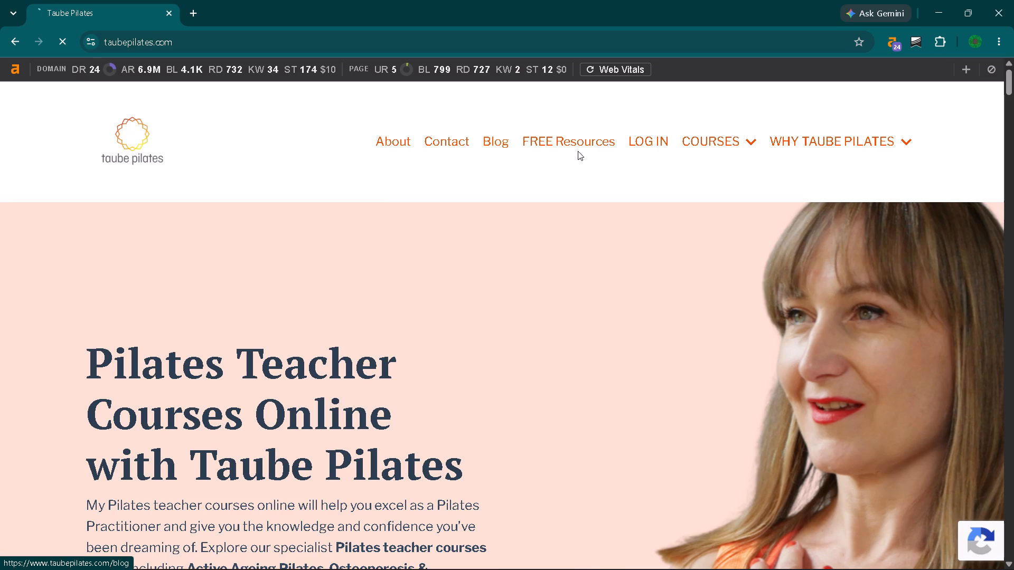
key("alt+Tab")
key("alt+Tab")
key("alt+Tab")
key("alt+Tab")
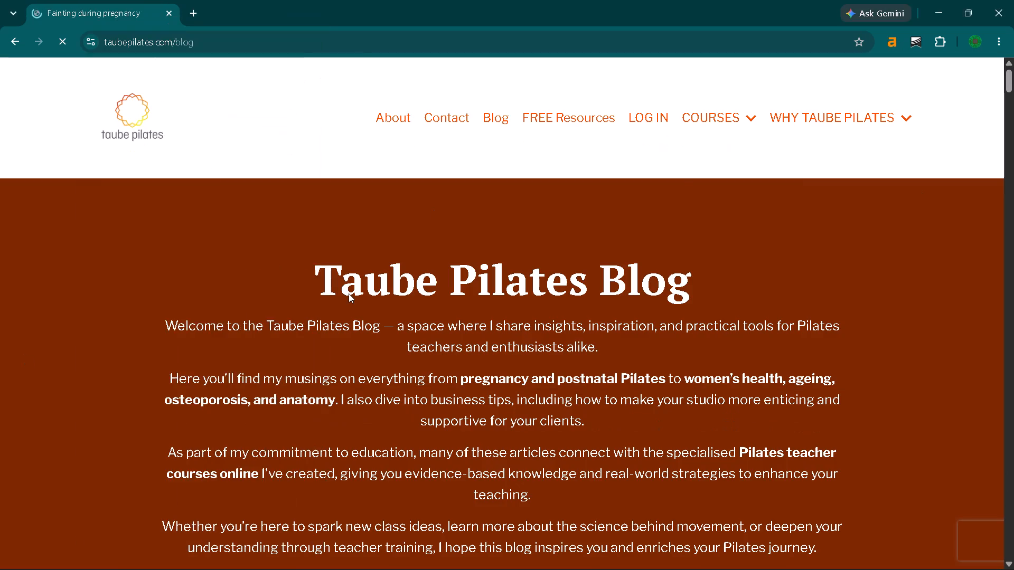
key("alt+Tab")
key("alt+Tab")
key("alt+Tab")
Open the "What Is Your Pelvic Floor Telling You?" and "The Art of Pilates: Classical Pilates" posts in separate tabs.
scroll(414, 165, "down", 8)
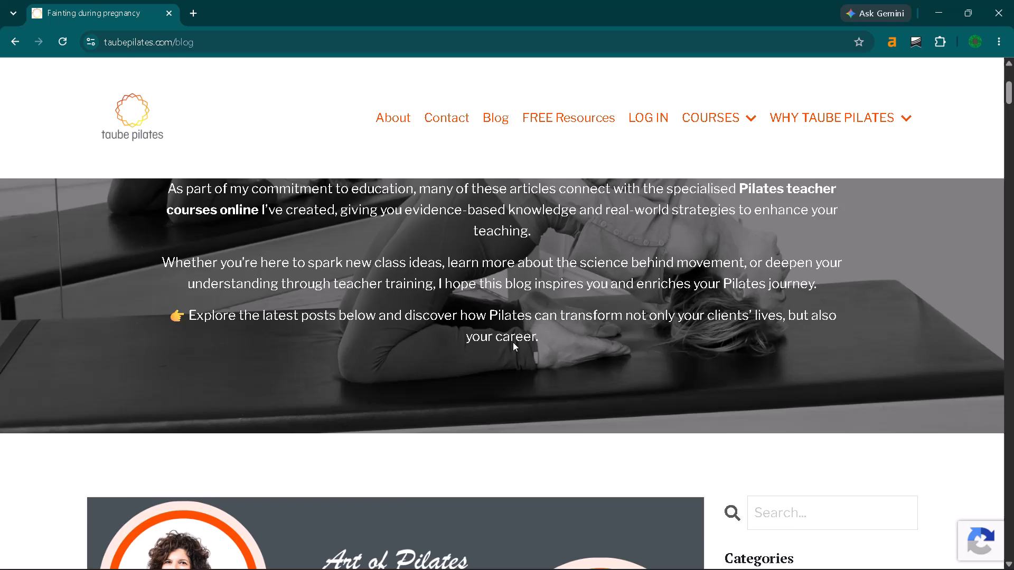
scroll(513, 342, "down", 1)
scroll(422, 318, "down", 2)
left_click(250, 415, "ctrl")
scroll(228, 415, "down", 3)
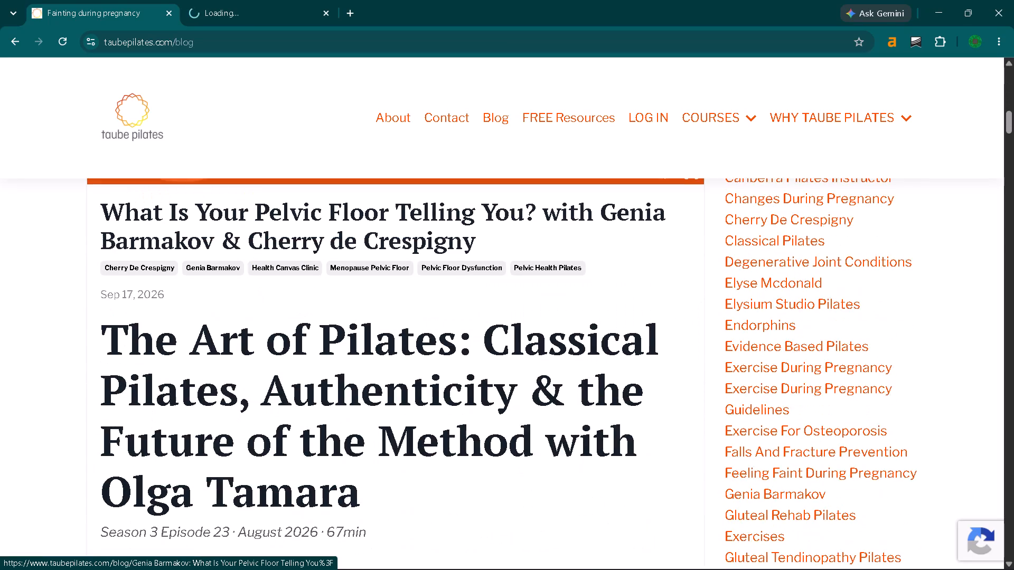
scroll(274, 350, "down", 1)
scroll(231, 411, "down", 5)
scroll(196, 321, "down", 5)
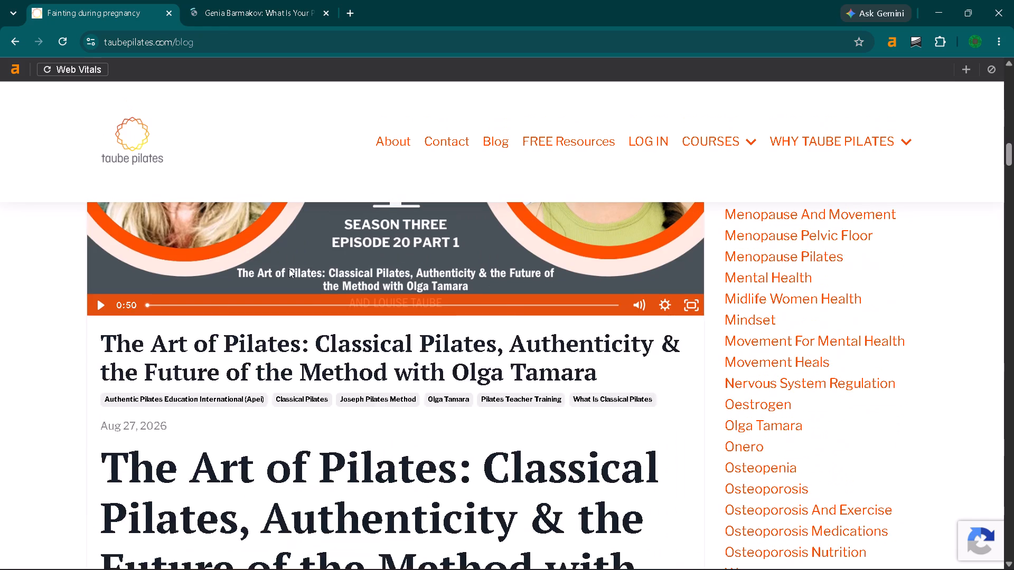
scroll(194, 368, "down", 2)
left_click(324, 223, "ctrl")
Examine the older Taube Pilates blog posts for their topics, format and publication dates.
scroll(318, 281, "down", 7)
scroll(296, 330, "down", 1)
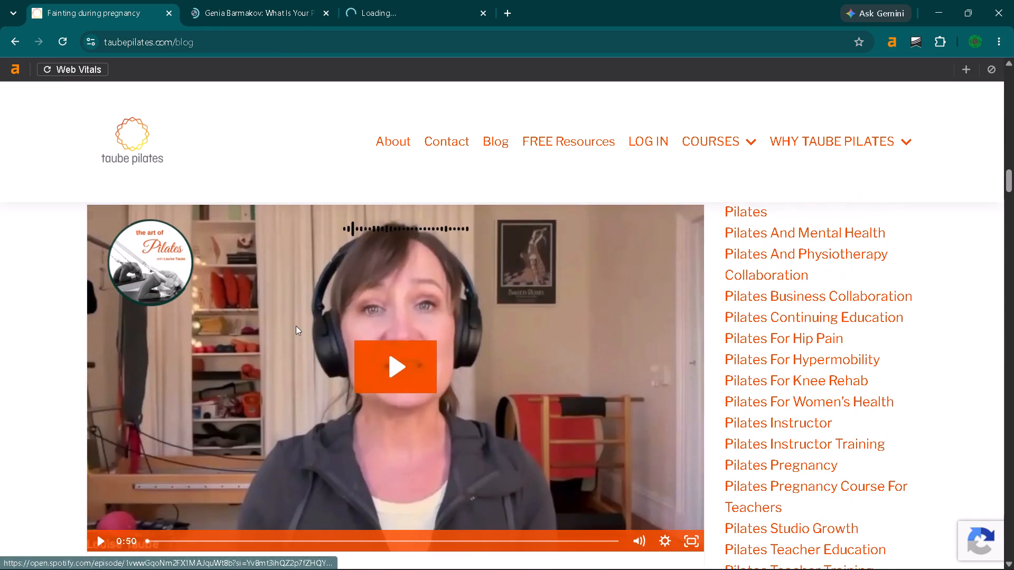
scroll(296, 326, "down", 5)
scroll(251, 313, "down", 13)
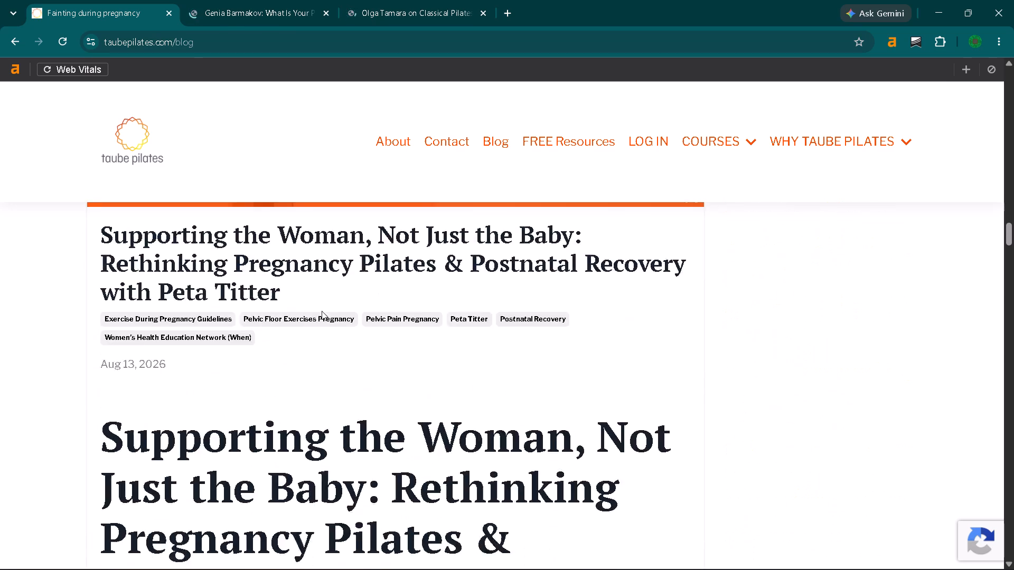
left_click(299, 380, "ctrl")
scroll(299, 383, "down", 14)
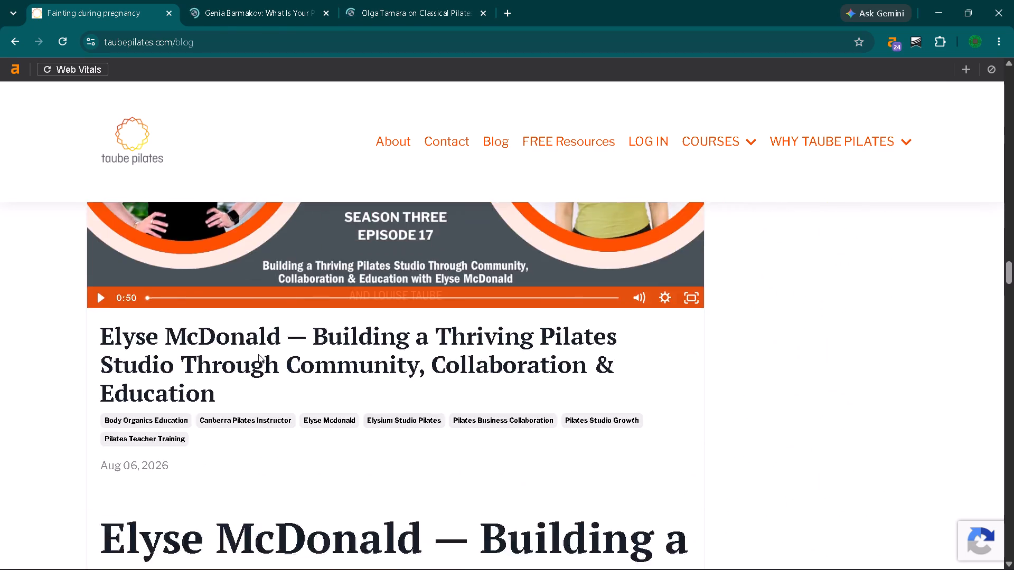
scroll(258, 354, "down", 3)
scroll(202, 381, "down", 2)
scroll(91, 357, "down", 7)
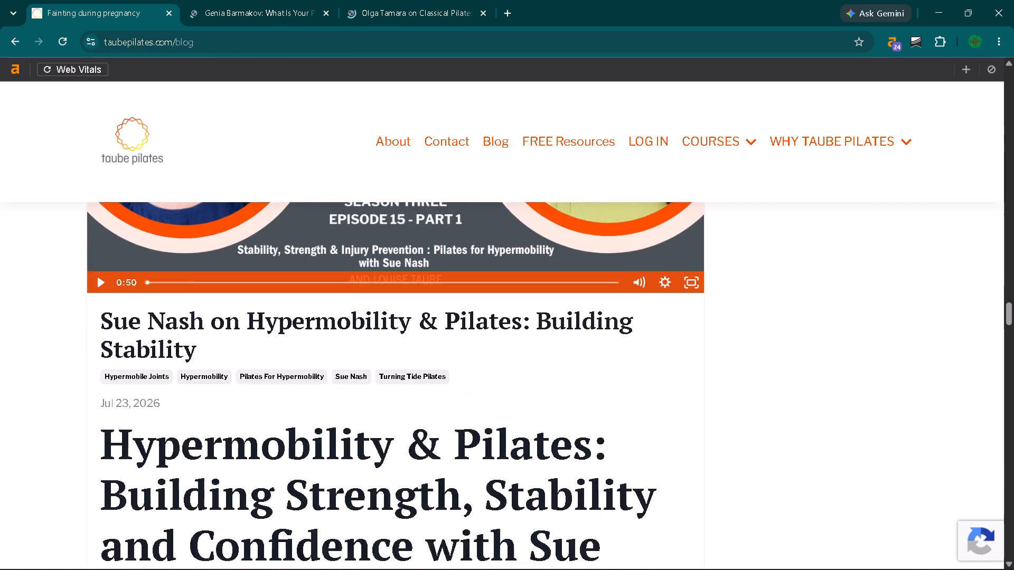
scroll(204, 367, "down", 10)
Examine the opened "What Is Your Pelvic Floor Telling You?" post.
key("ctrl+Tab")
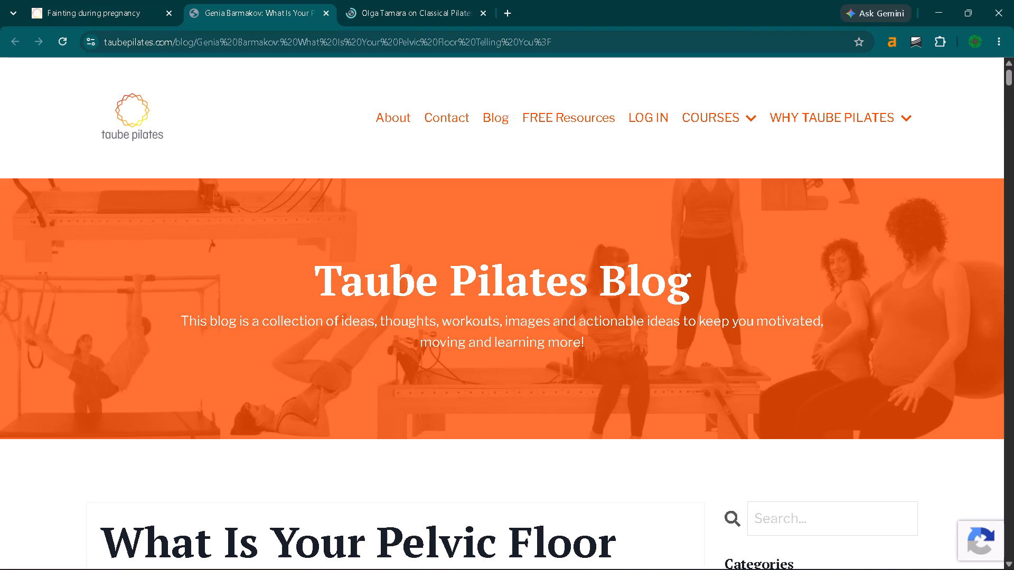
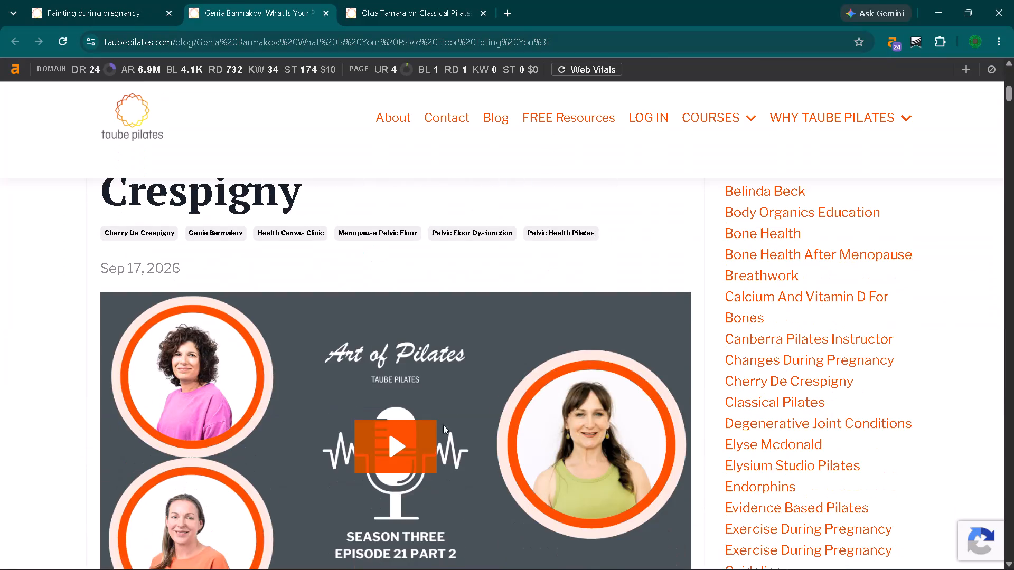
Examine the rest of the "What Is Your Pelvic Floor Telling You?" post through to its end and close it.
scroll(157, 342, "down", 4)
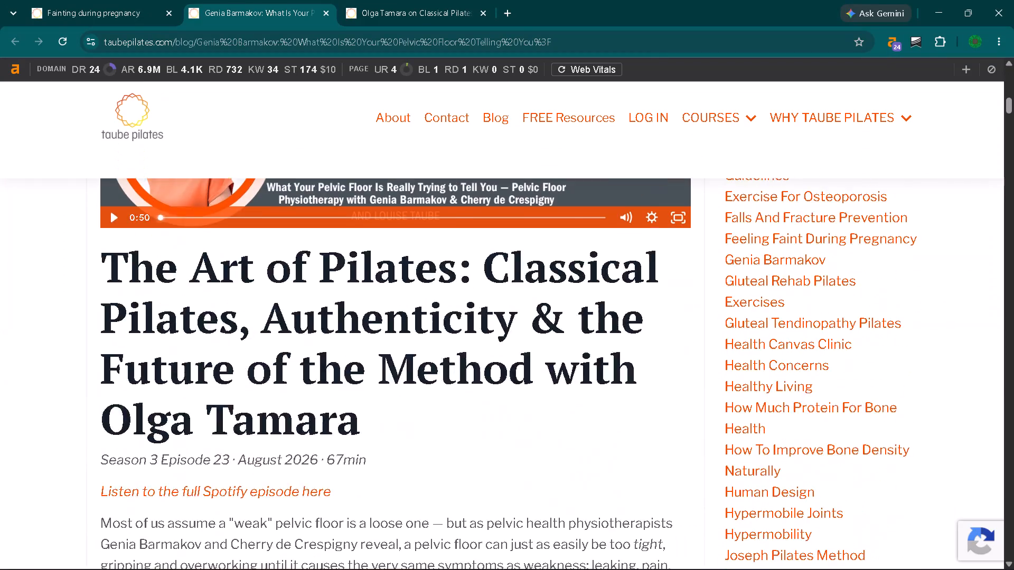
scroll(440, 356, "down", 9)
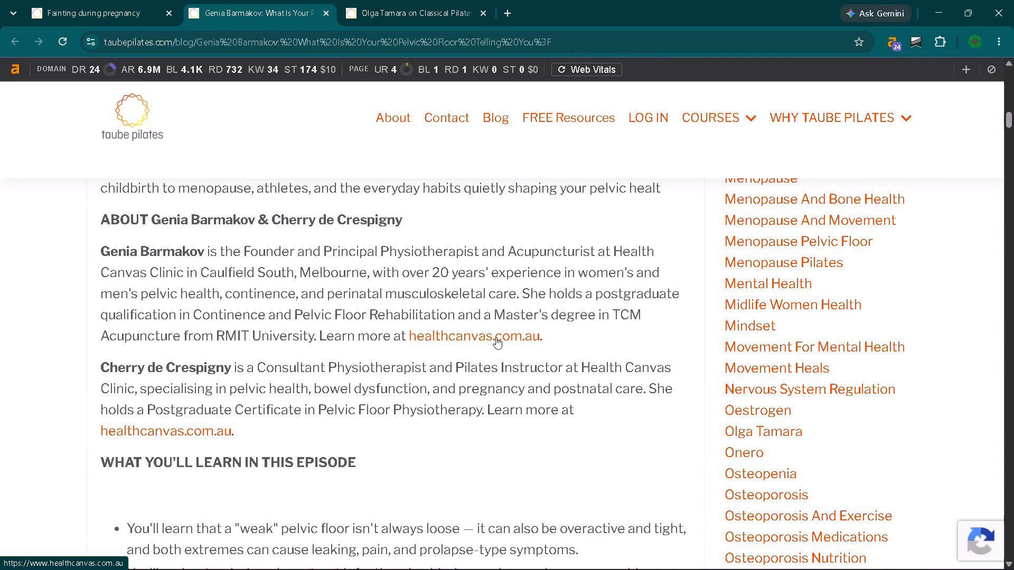
scroll(193, 426, "down", 10)
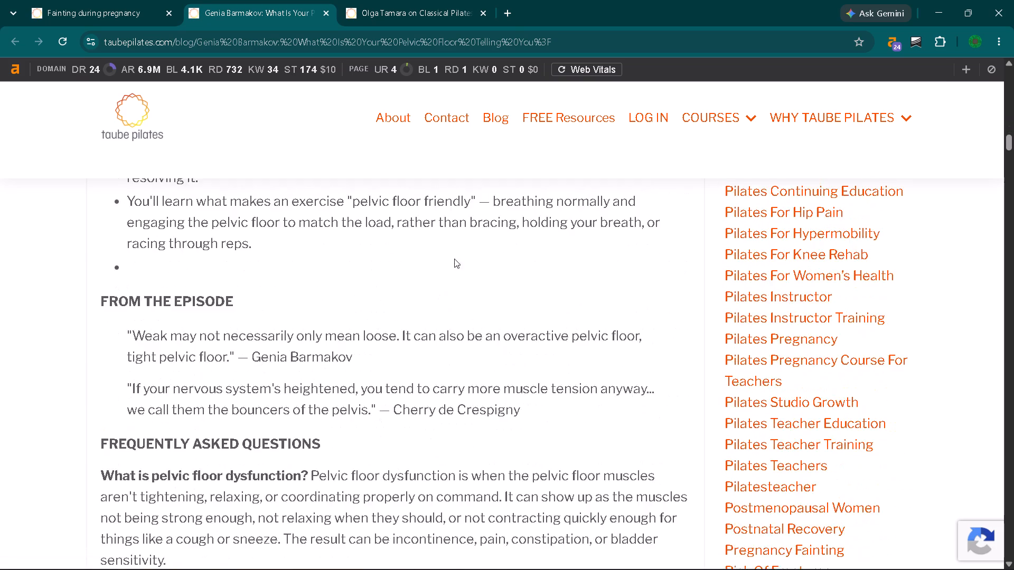
scroll(454, 259, "down", 20)
scroll(454, 259, "down", 10)
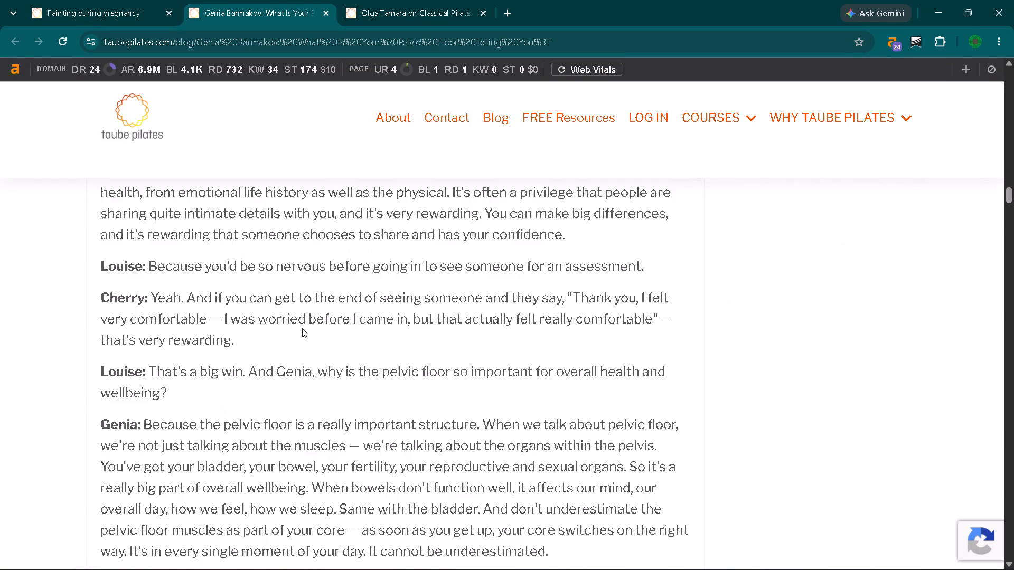
scroll(302, 328, "down", 20)
scroll(302, 328, "down", 10)
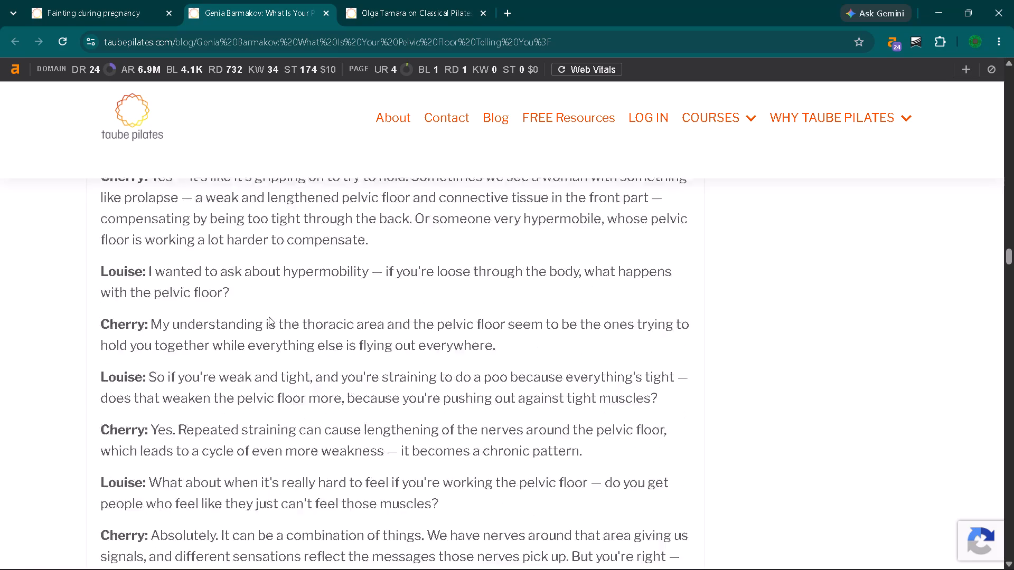
scroll(269, 317, "down", 20)
scroll(269, 317, "down", 2)
scroll(270, 328, "up", 1)
scroll(326, 330, "down", 9)
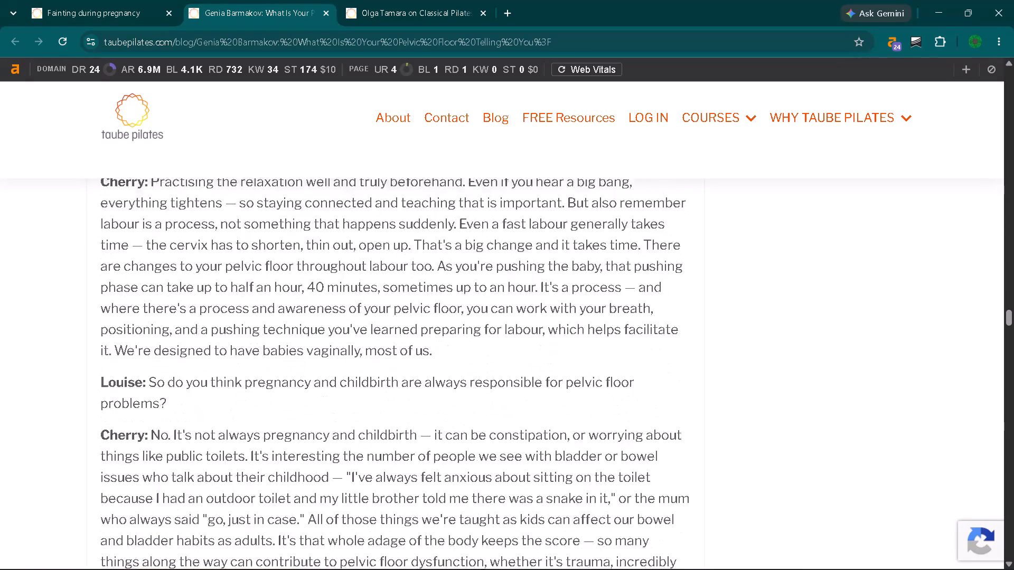
scroll(258, 342, "down", 20)
scroll(258, 342, "down", 13)
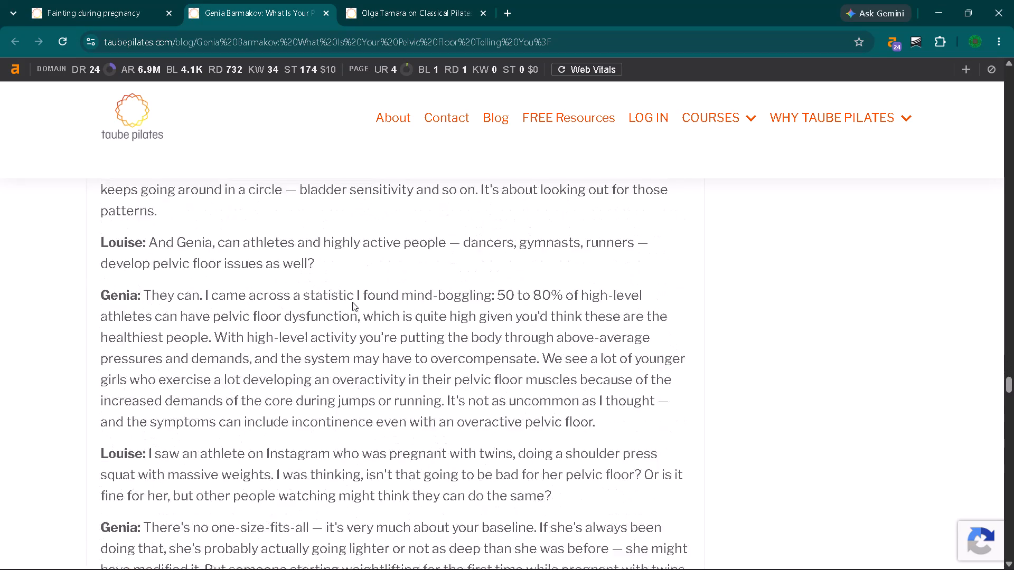
scroll(352, 302, "down", 20)
scroll(352, 302, "down", 13)
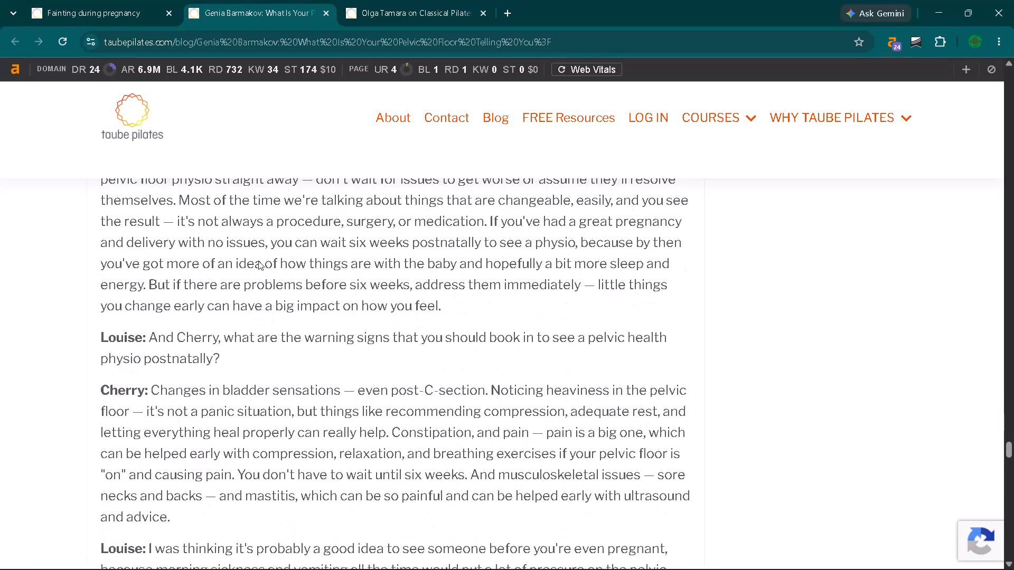
scroll(258, 261, "down", 20)
scroll(258, 261, "down", 12)
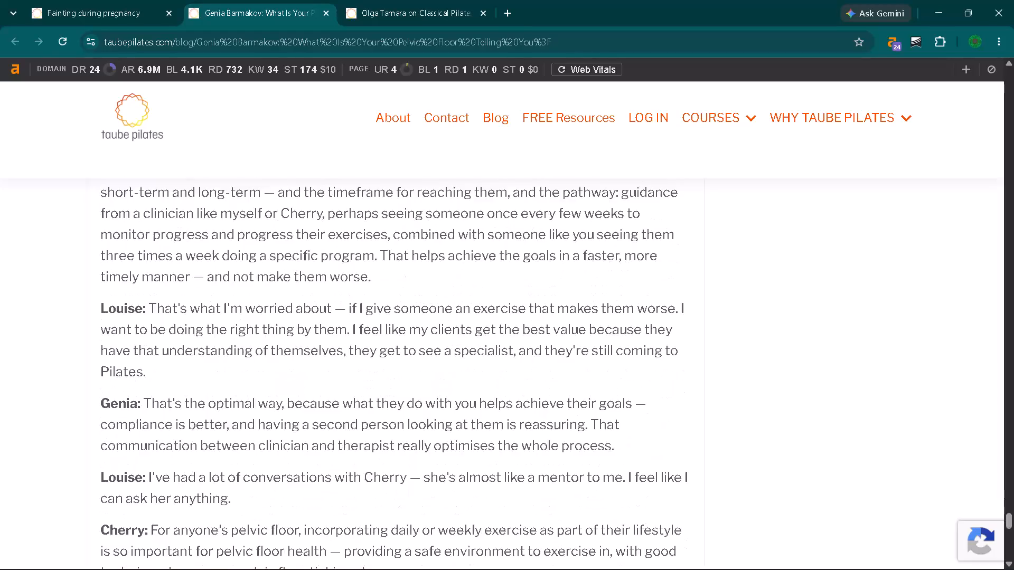
scroll(406, 302, "down", 20)
scroll(406, 302, "down", 3)
key("ctrl+w")
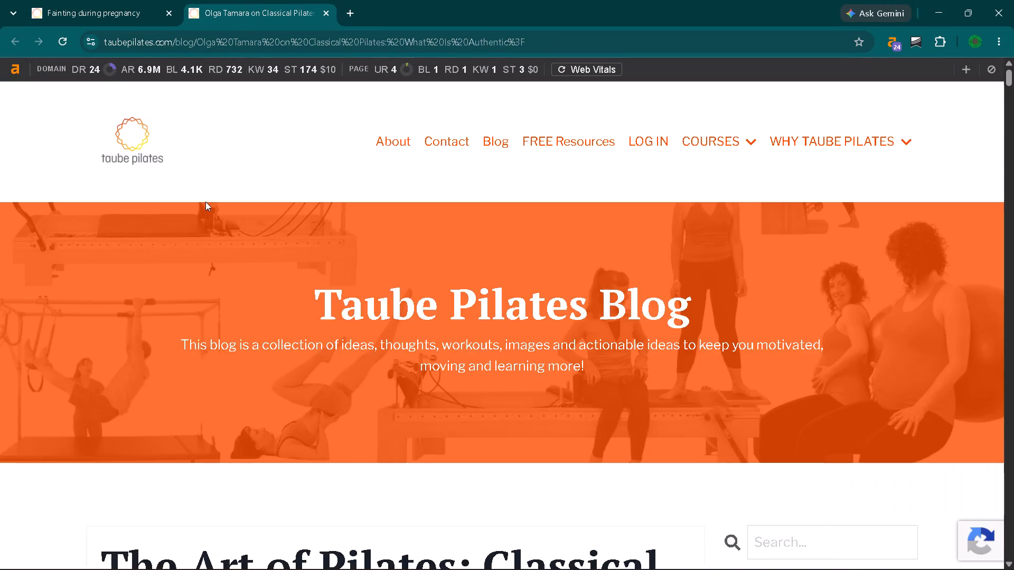
Examine the "The Art of Pilates: Classical Pilates" post from start to end and close it.
scroll(183, 212, "down", 20)
scroll(183, 212, "down", 7)
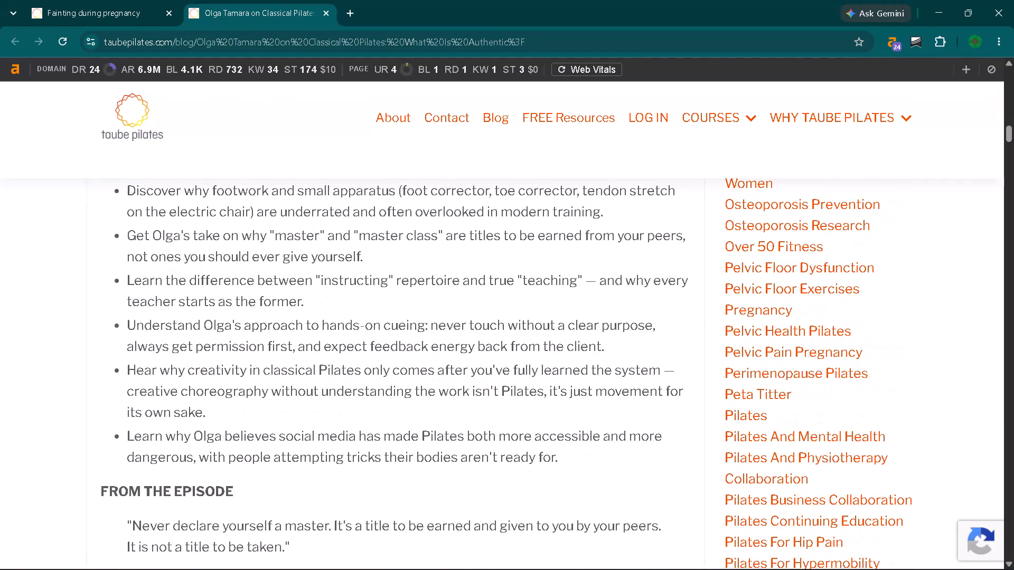
scroll(489, 378, "up", 4)
scroll(183, 390, "down", 6)
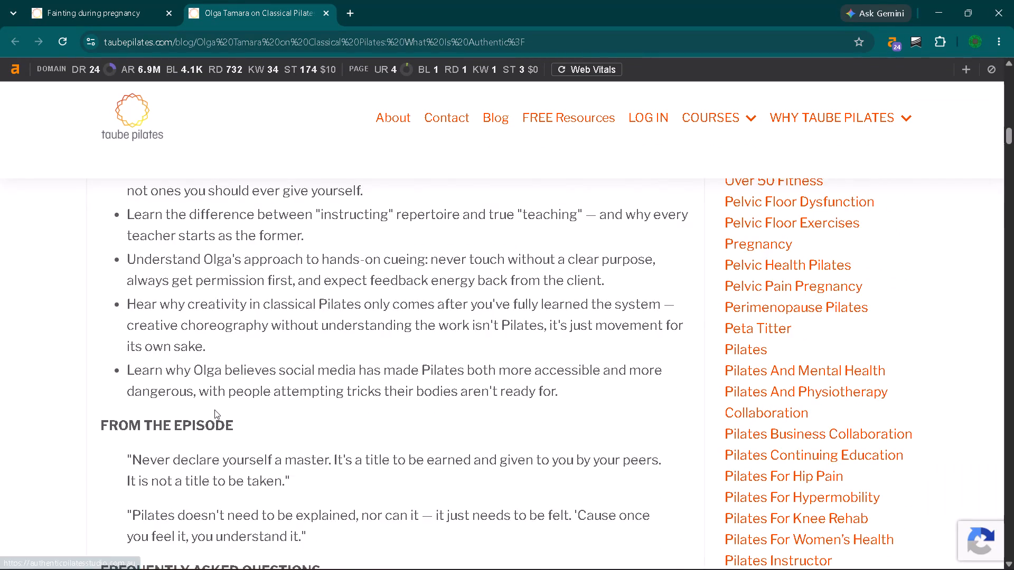
scroll(214, 410, "down", 20)
scroll(214, 410, "down", 11)
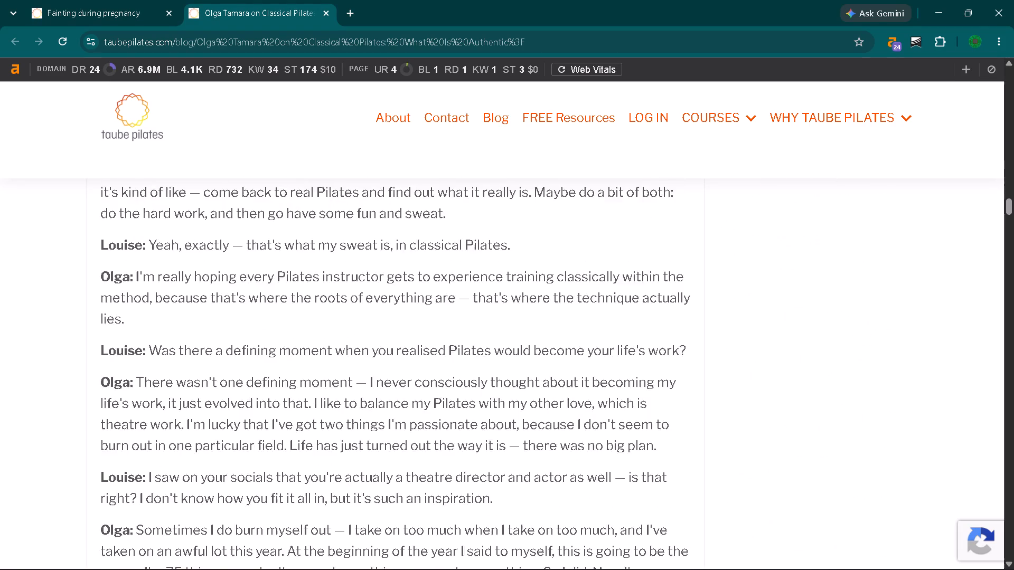
scroll(439, 345, "down", 19)
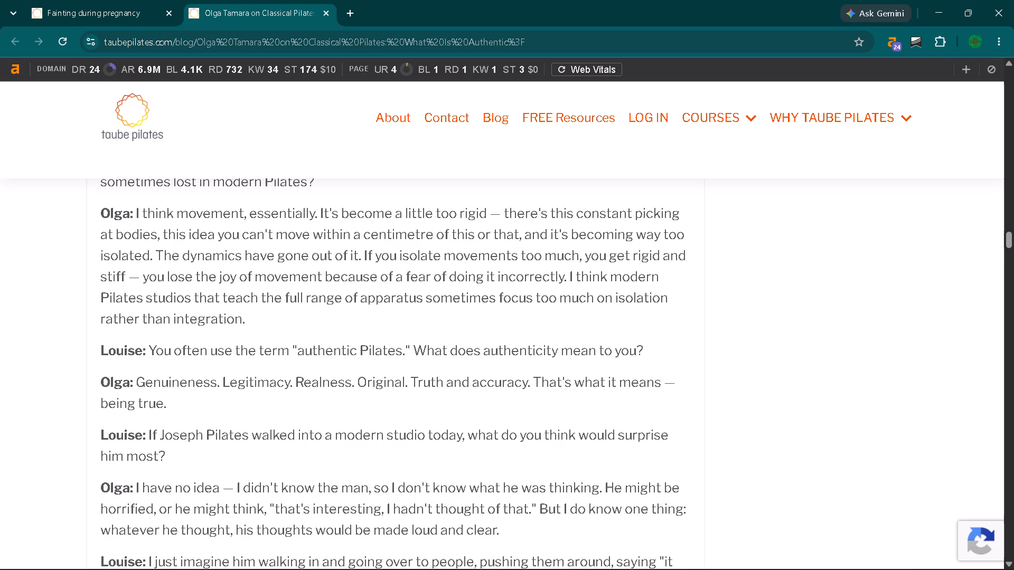
scroll(185, 299, "down", 20)
scroll(185, 299, "down", 11)
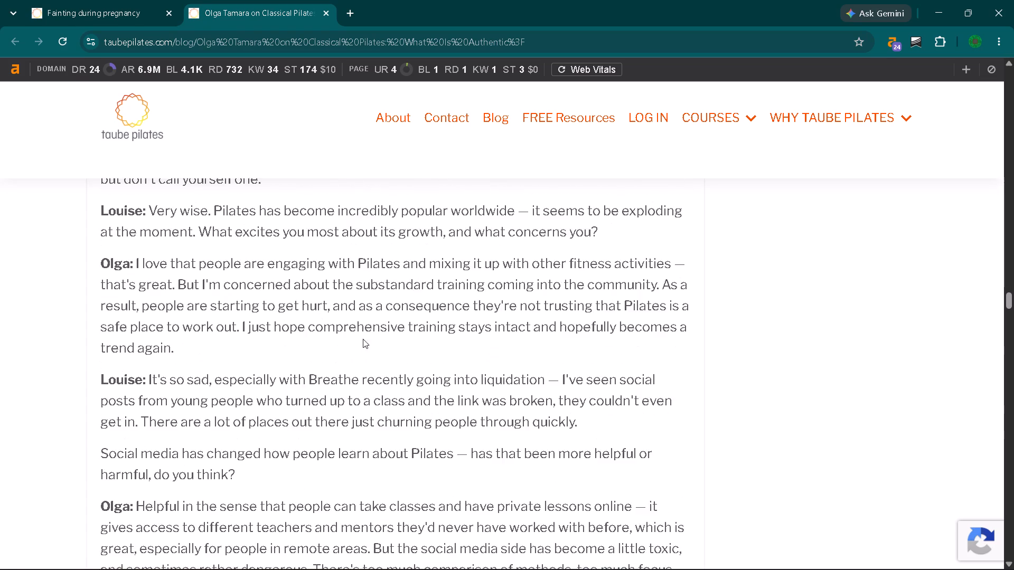
scroll(363, 339, "down", 20)
scroll(363, 339, "down", 12)
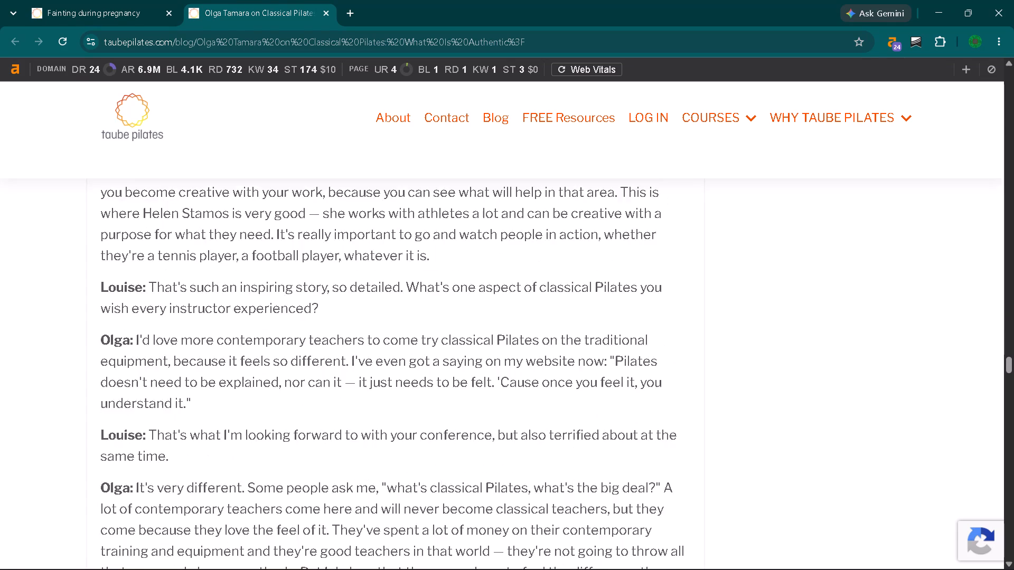
scroll(326, 336, "down", 20)
scroll(326, 336, "down", 12)
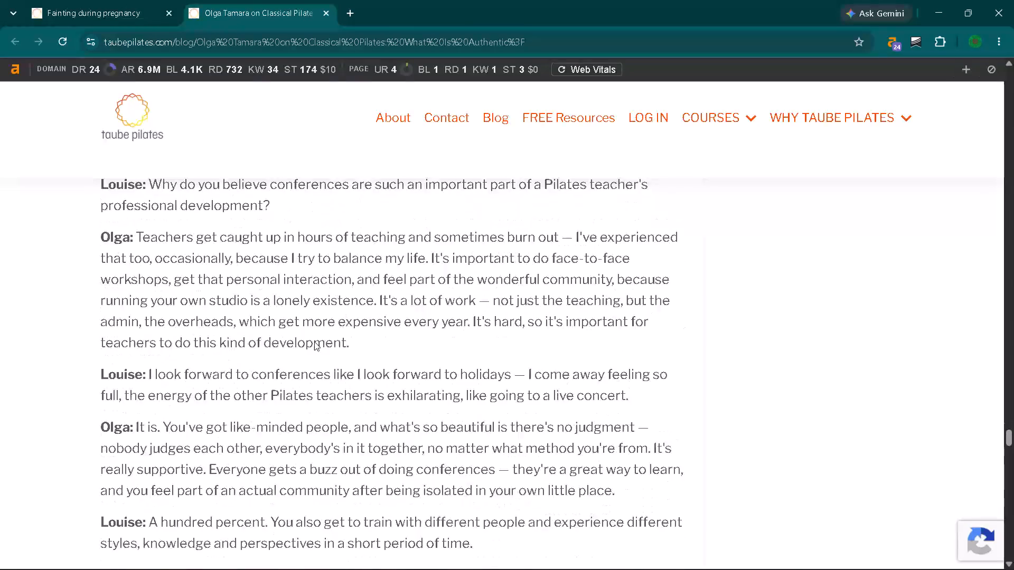
scroll(314, 341, "down", 20)
scroll(314, 341, "down", 12)
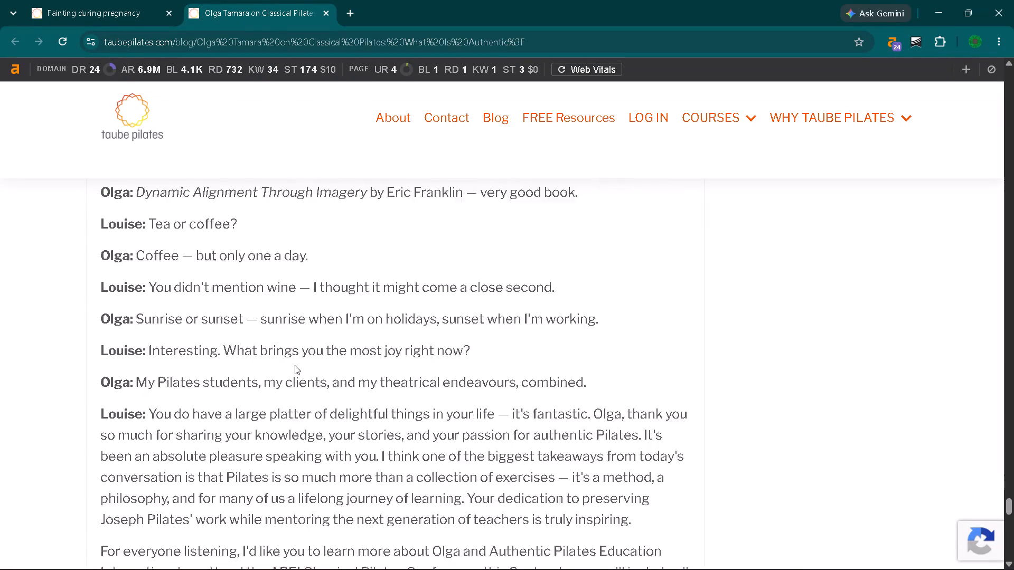
scroll(295, 365, "down", 10)
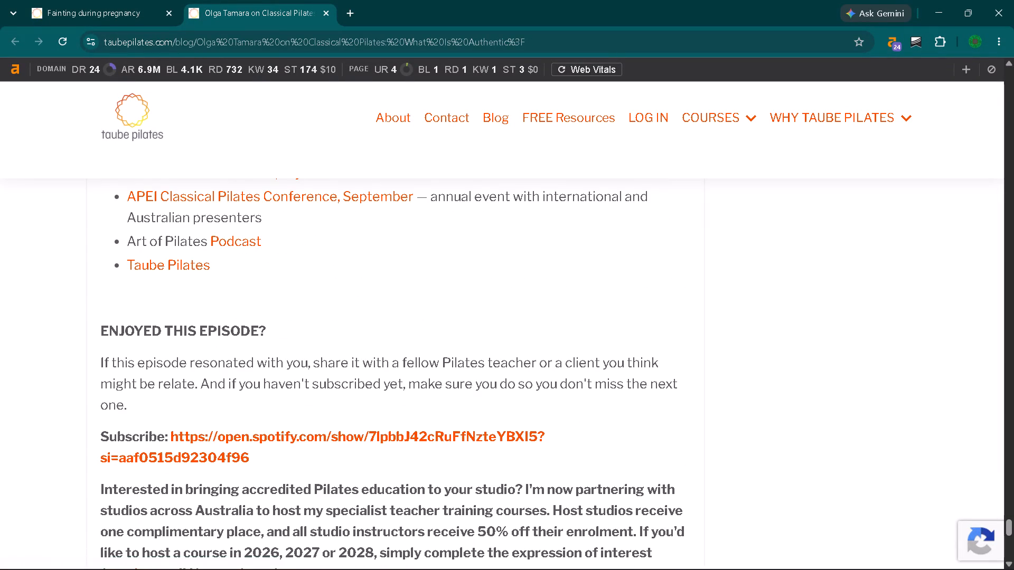
scroll(166, 285, "down", 2)
scroll(242, 330, "down", 15)
key("ctrl+w")
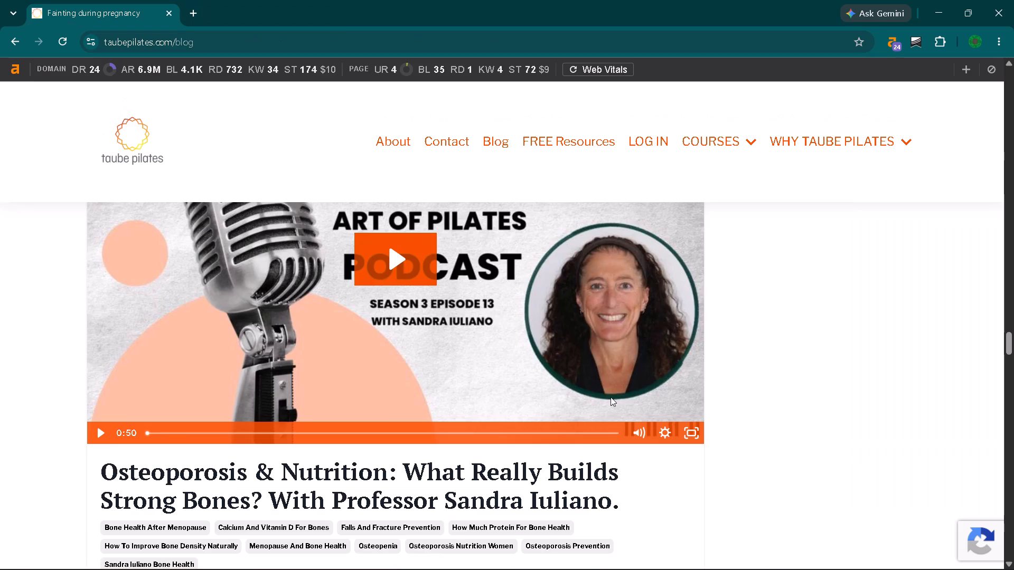
Examine the remaining posts on the first Taube Pilates blog page for topics and dates.
scroll(351, 294, "down", 20)
scroll(351, 294, "down", 13)
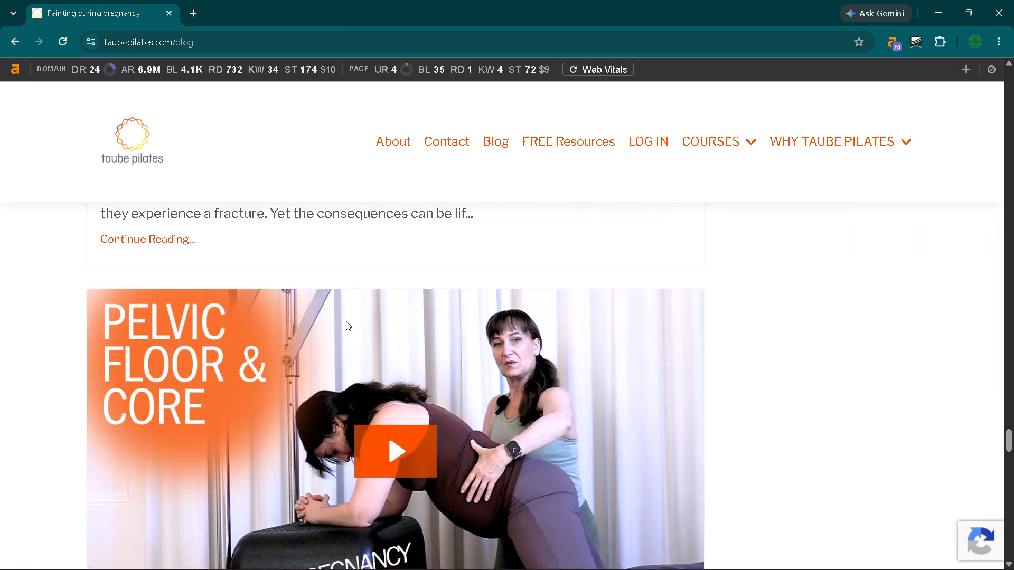
scroll(346, 321, "down", 6)
scroll(305, 253, "down", 7)
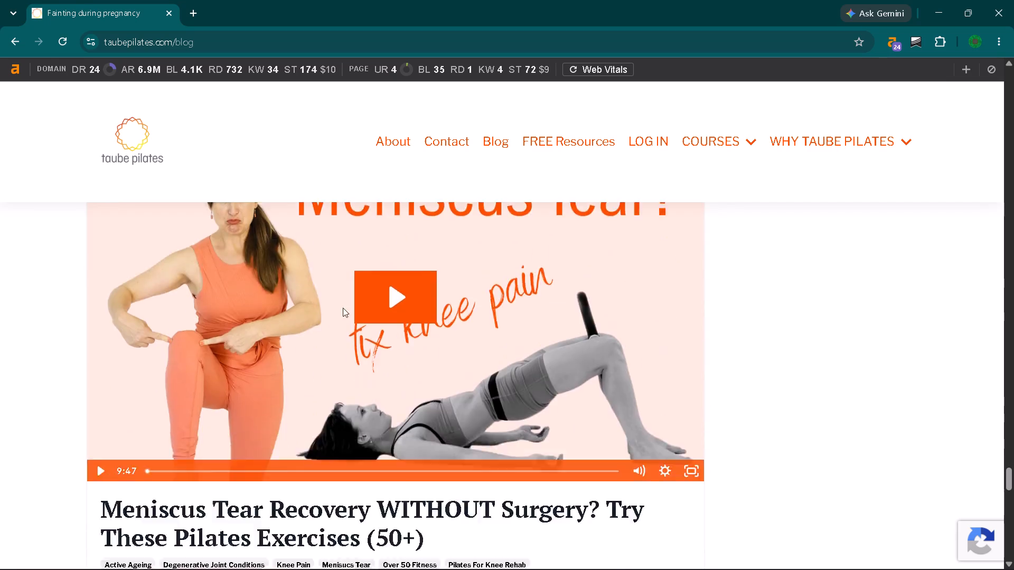
scroll(343, 308, "down", 7)
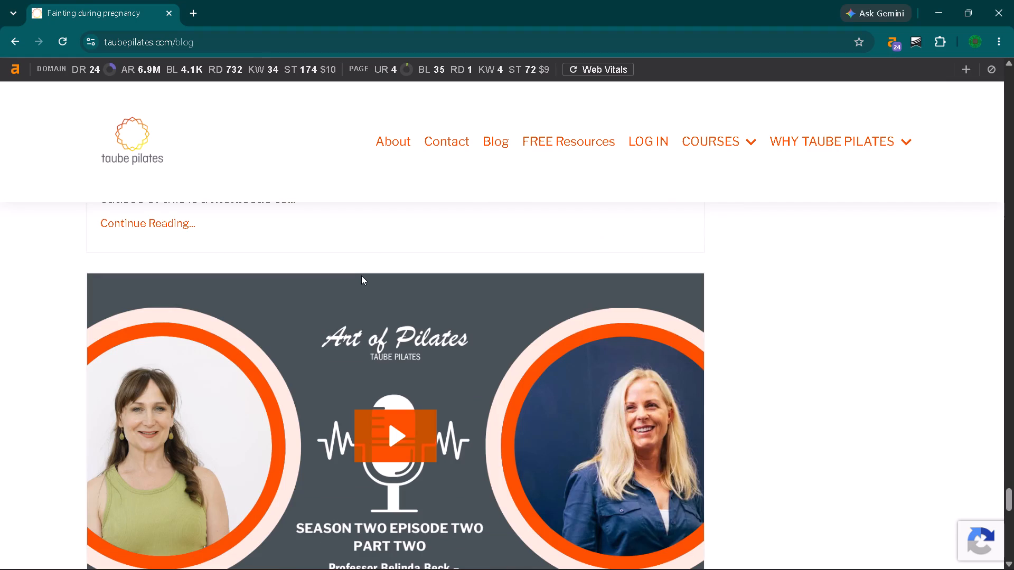
scroll(353, 289, "down", 6)
scroll(348, 370, "down", 12)
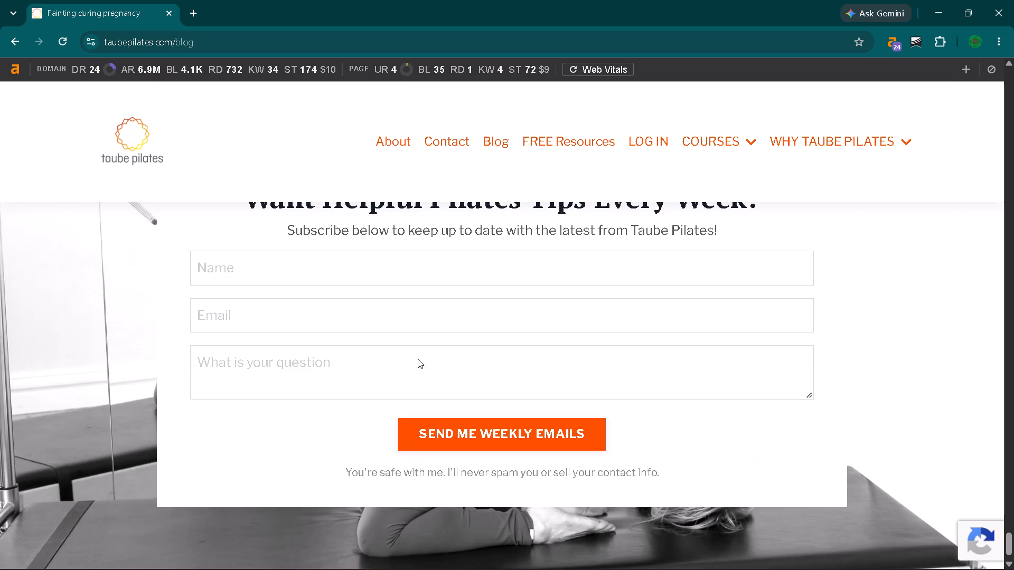
scroll(418, 359, "down", 20)
scroll(692, 392, "up", 8)
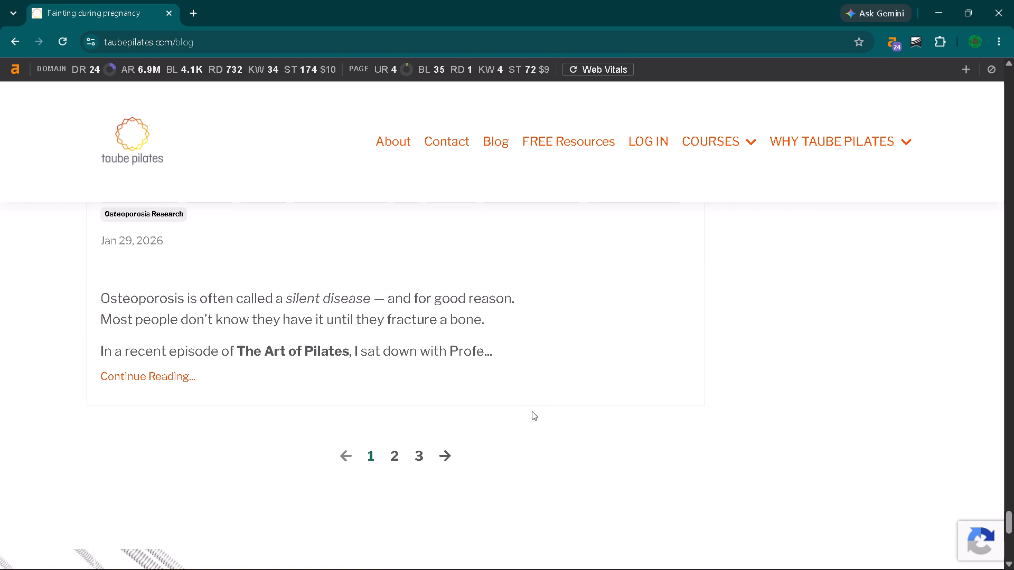
Open the second page of the Taube Pilates blog listing.
left_click(436, 452)
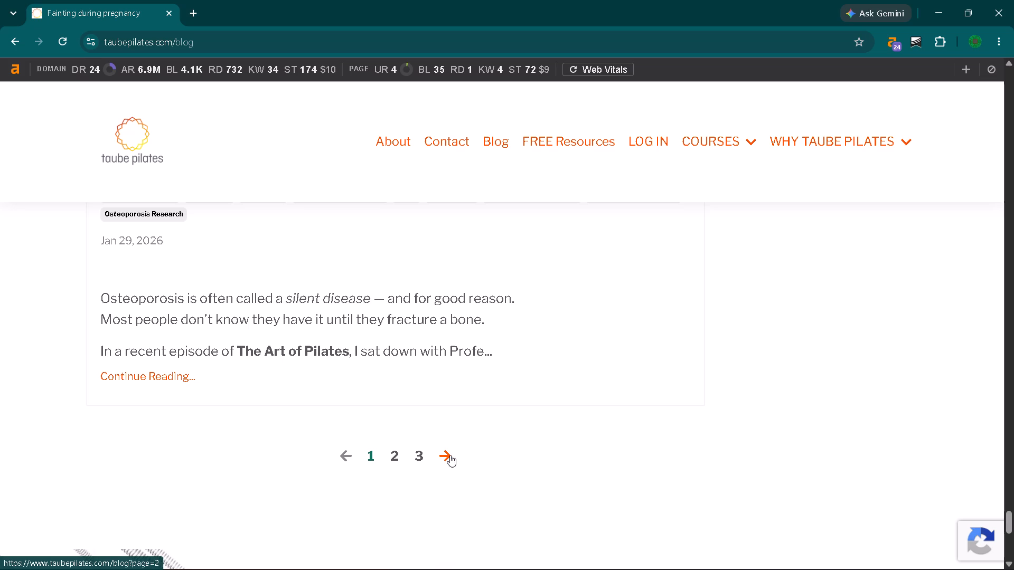
left_click(450, 455)
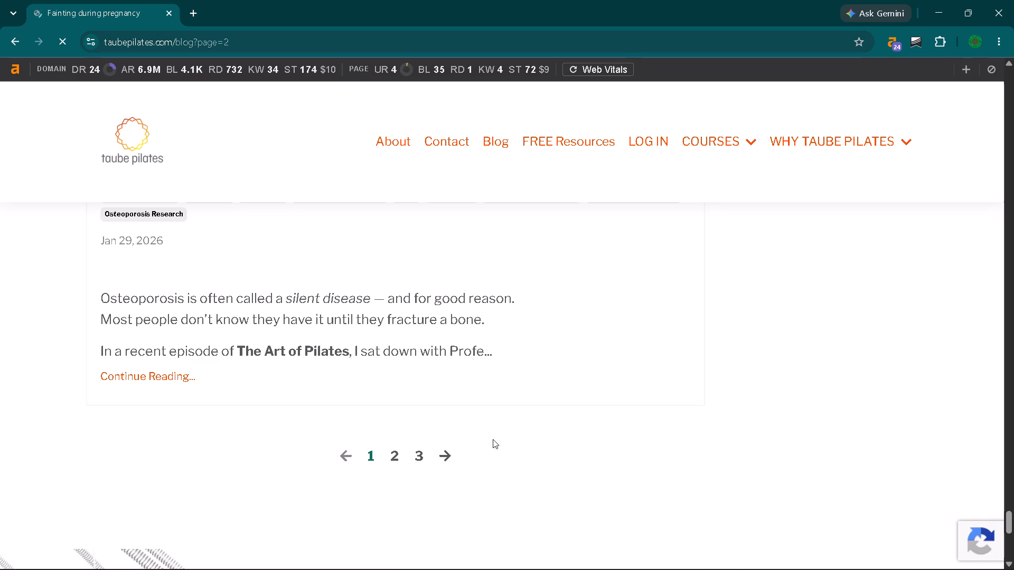
Open the "Behind the Scenes: Creating Evidence-Based Women's Health Education" and "Understanding DRAM" posts in separate tabs.
scroll(344, 349, "down", 10)
scroll(0, 405, "down", 3)
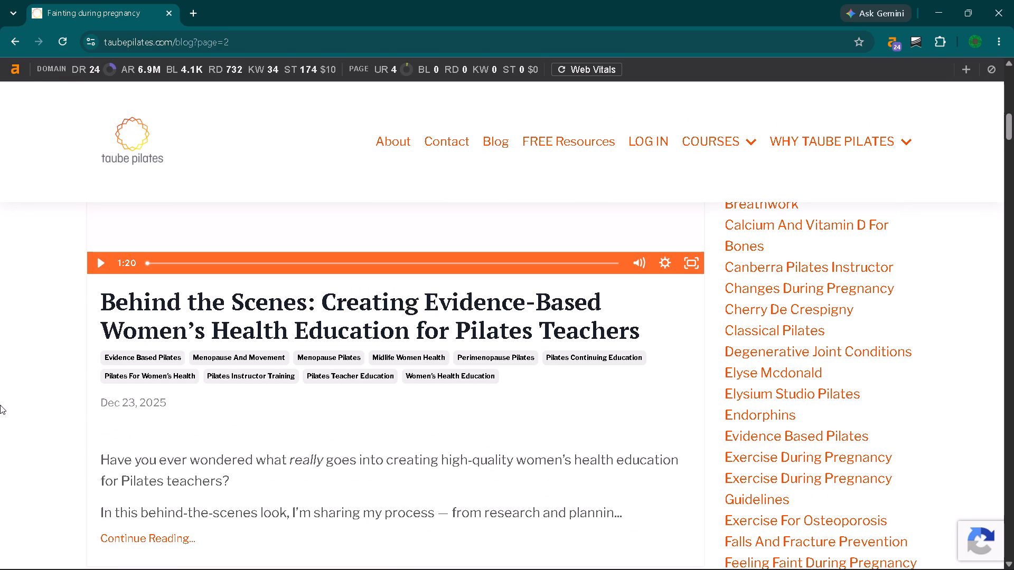
scroll(52, 379, "down", 3)
scroll(240, 551, "up", 2)
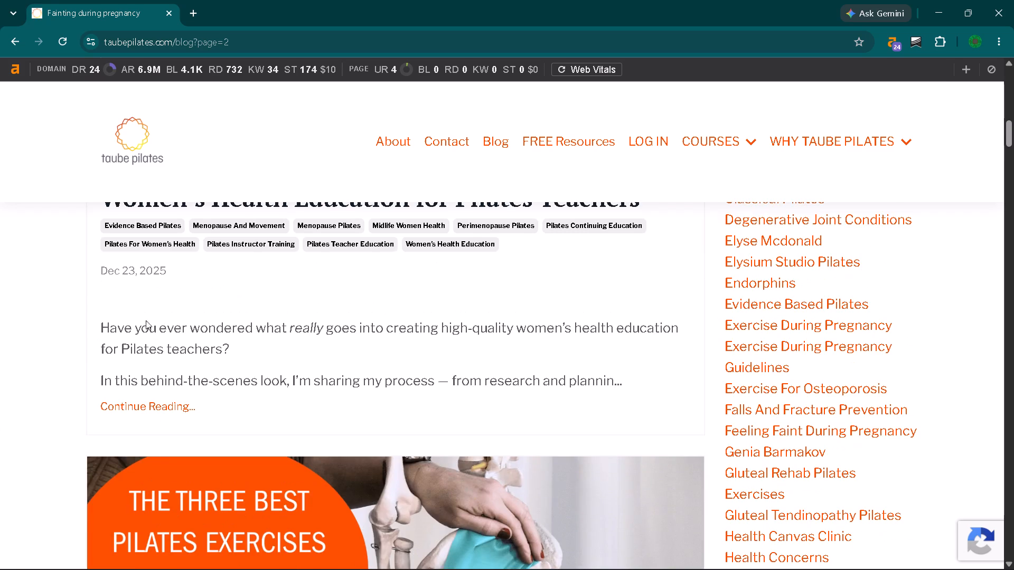
right_click(247, 269)
left_click(263, 285)
scroll(257, 294, "down", 8)
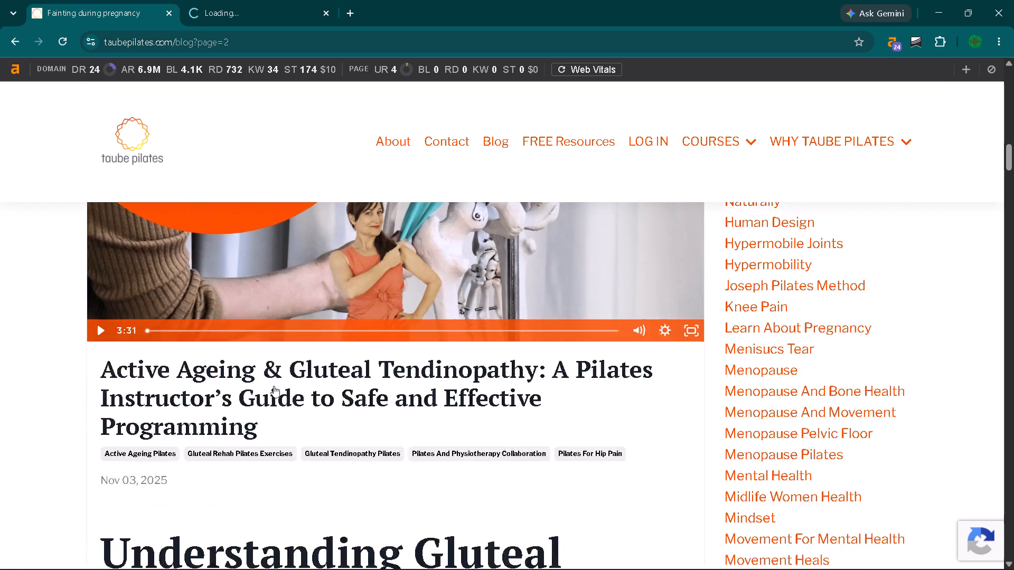
scroll(274, 386, "down", 1)
scroll(167, 447, "down", 14)
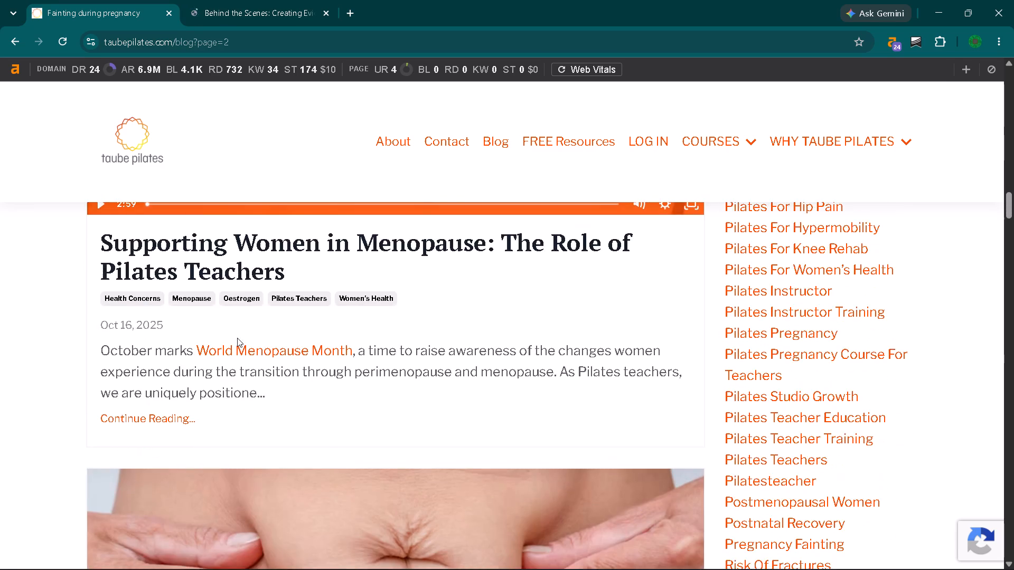
scroll(237, 338, "down", 7)
right_click(348, 328)
left_click(411, 338)
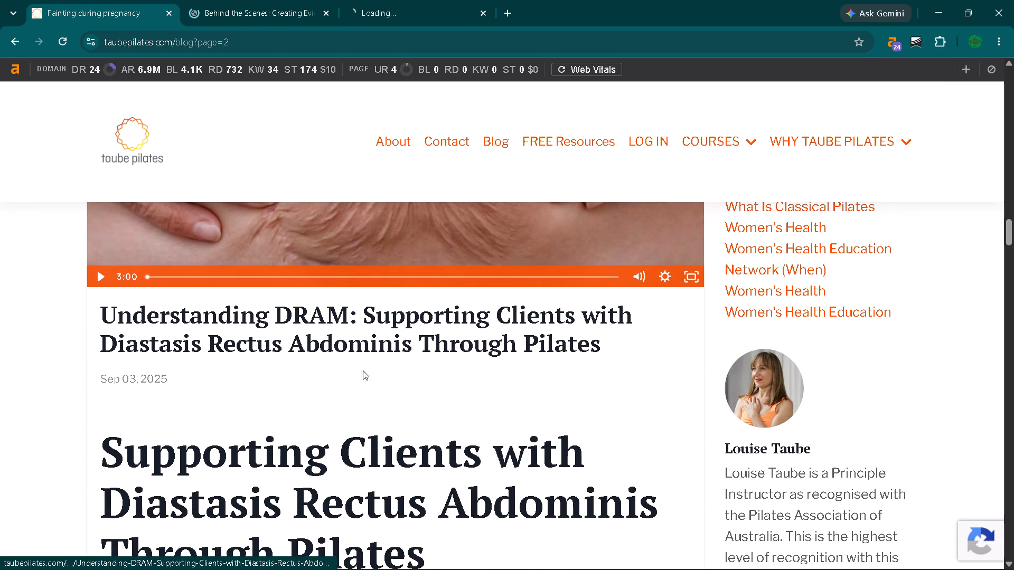
Open the "Mother's Day and the Pelvic Floor" post in a separate tab.
scroll(330, 372, "down", 15)
scroll(231, 402, "down", 8)
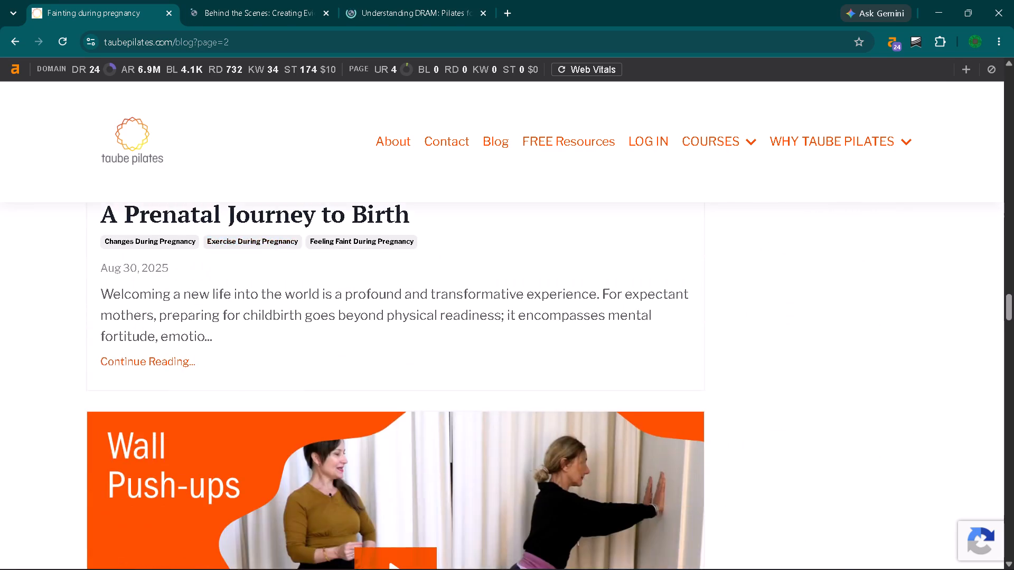
scroll(290, 281, "down", 19)
scroll(292, 259, "up", 2)
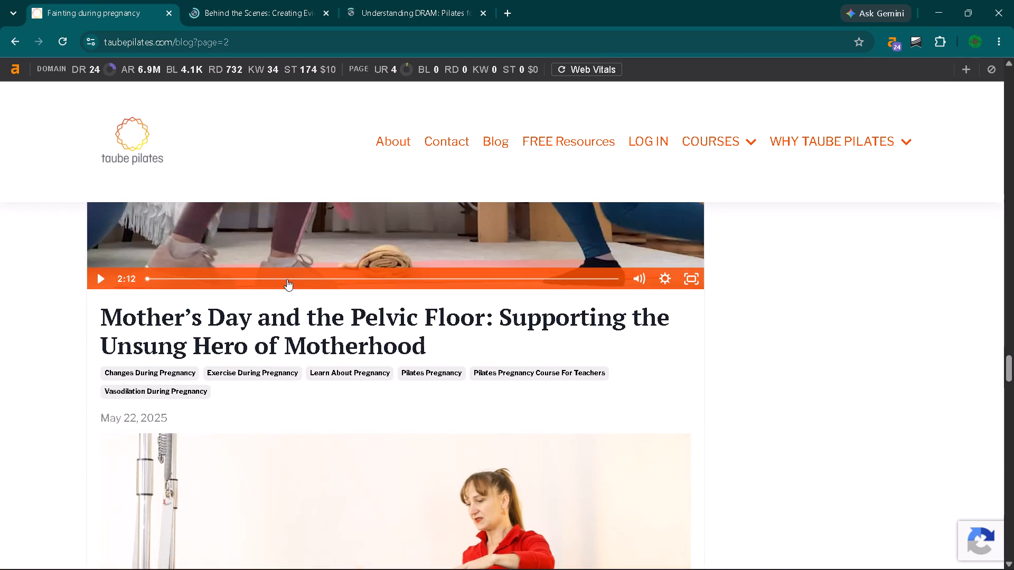
right_click(328, 321)
left_click(402, 336)
Examine the remaining posts on the second Taube Pilates blog page and try to advance to the following page.
scroll(446, 381, "down", 12)
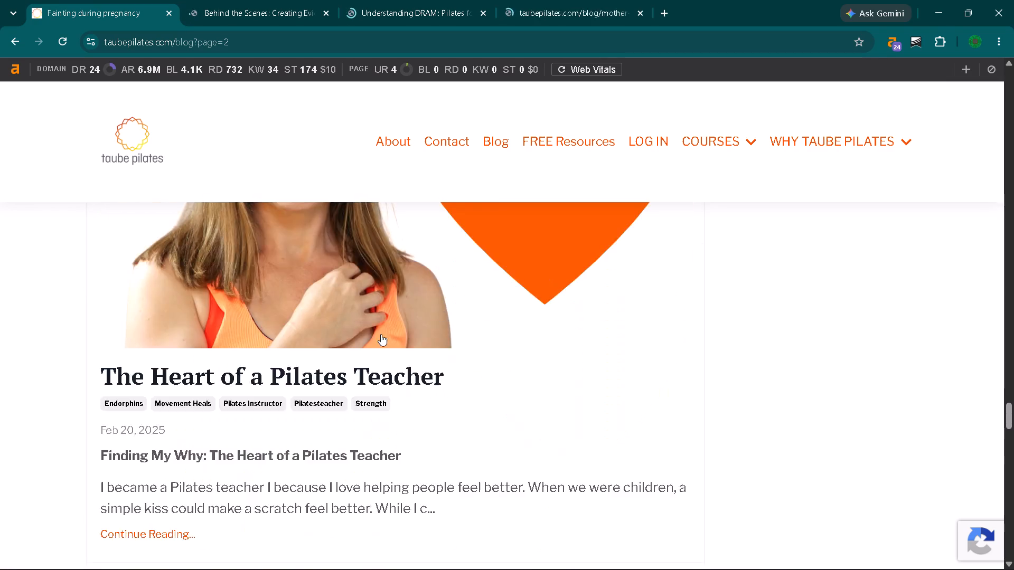
scroll(381, 334, "down", 9)
scroll(223, 292, "down", 18)
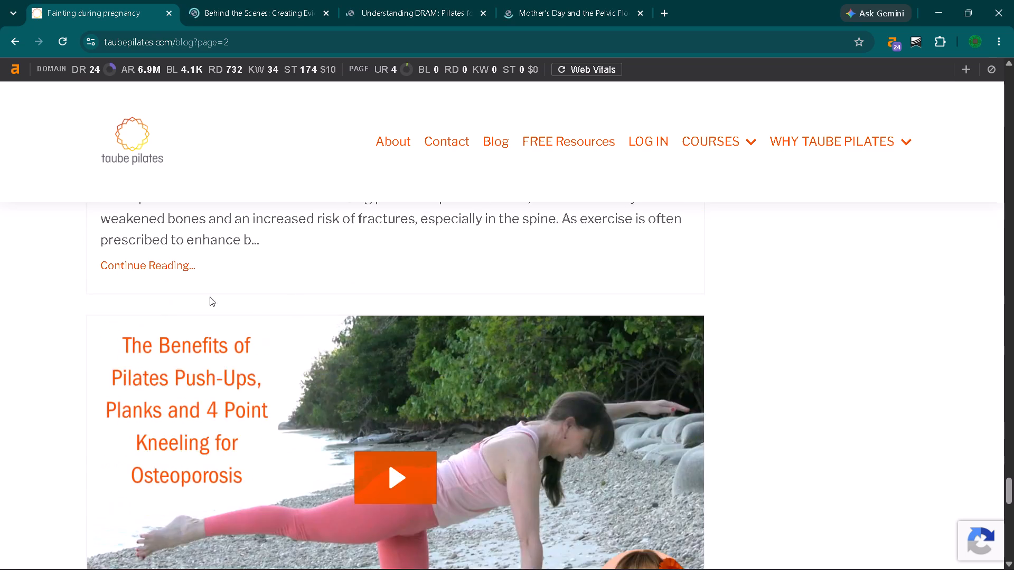
scroll(210, 297, "down", 12)
scroll(409, 330, "down", 3)
scroll(325, 281, "up", 5)
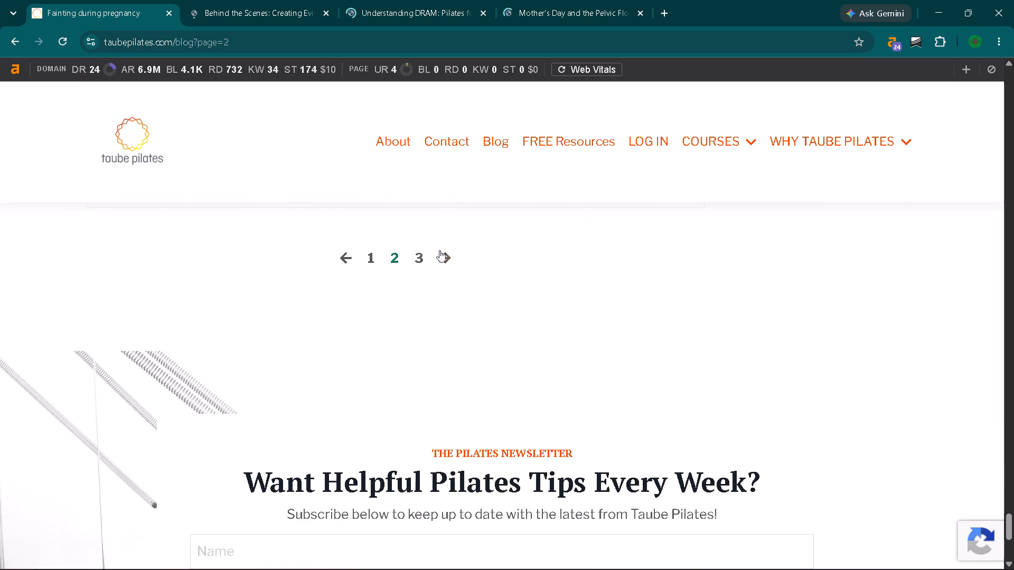
left_click(450, 258)
Examine the "Behind the Scenes: Creating Evidence-Based Women's Health Education" post for its content and links, closing its tab when done.
left_click(257, 0)
scroll(268, 454, "down", 5)
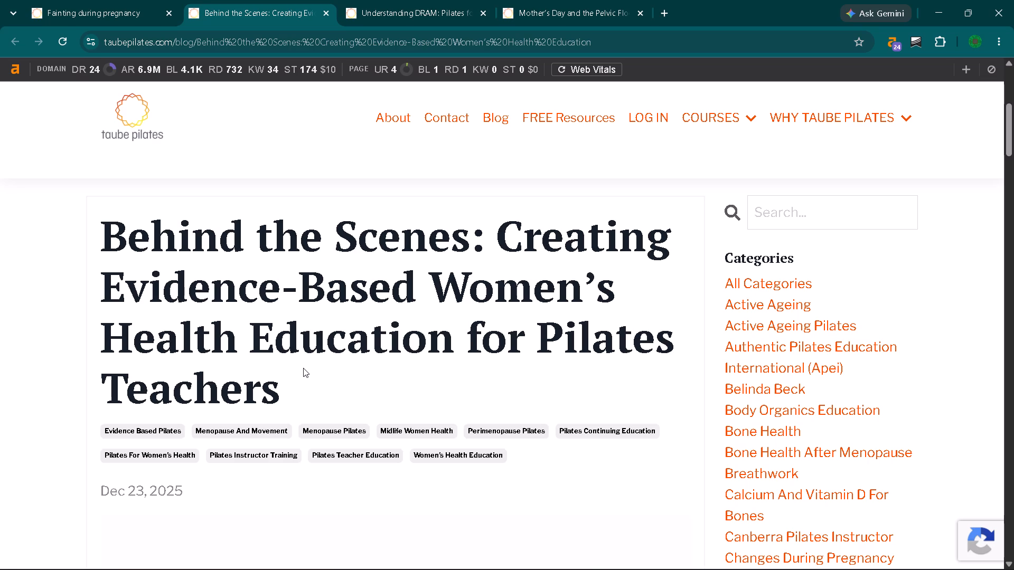
scroll(302, 370, "down", 19)
scroll(165, 300, "down", 16)
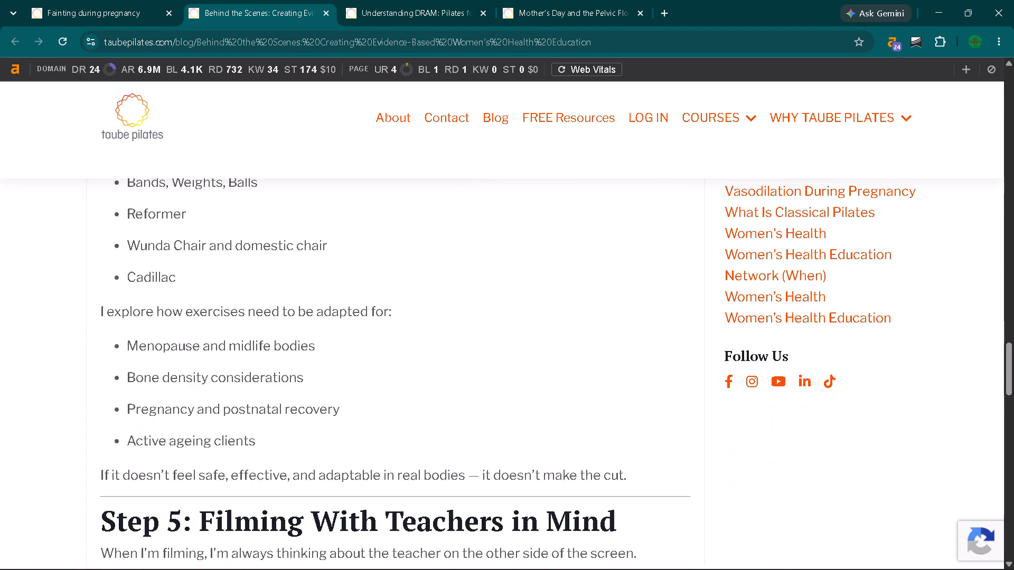
scroll(248, 344, "down", 11)
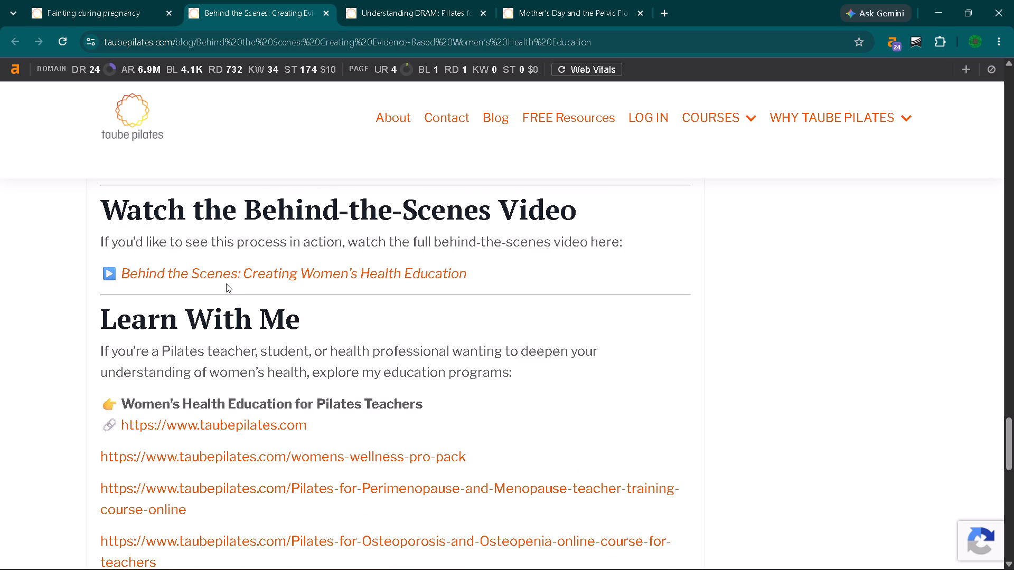
scroll(180, 429, "down", 2)
scroll(245, 419, "down", 2)
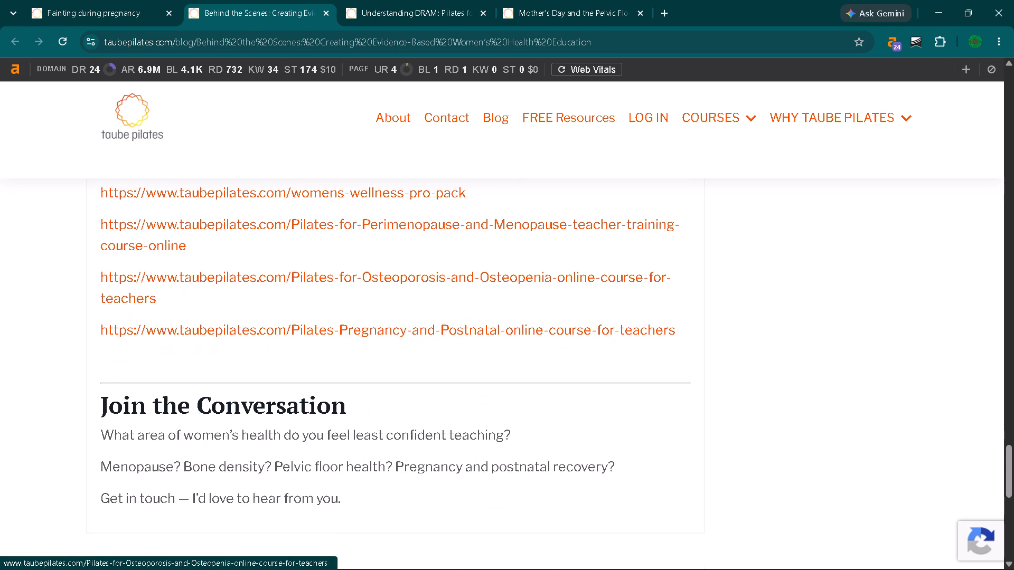
scroll(222, 410, "down", 7)
key("ctrl+w")
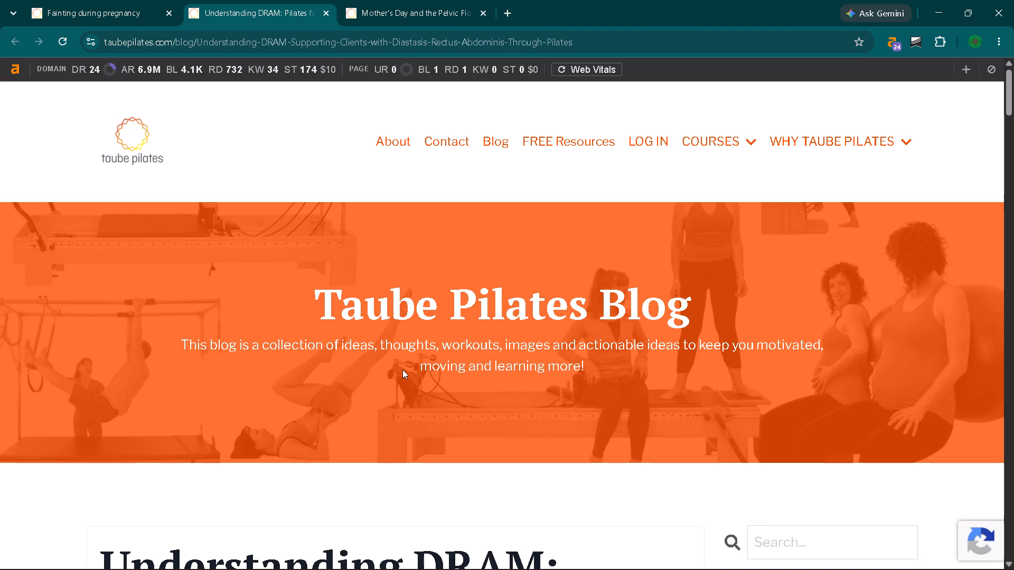
Examine the "Understanding DRAM" post for its content and links, closing its tab when done.
scroll(0, 333, "down", 20)
scroll(0, 333, "down", 2)
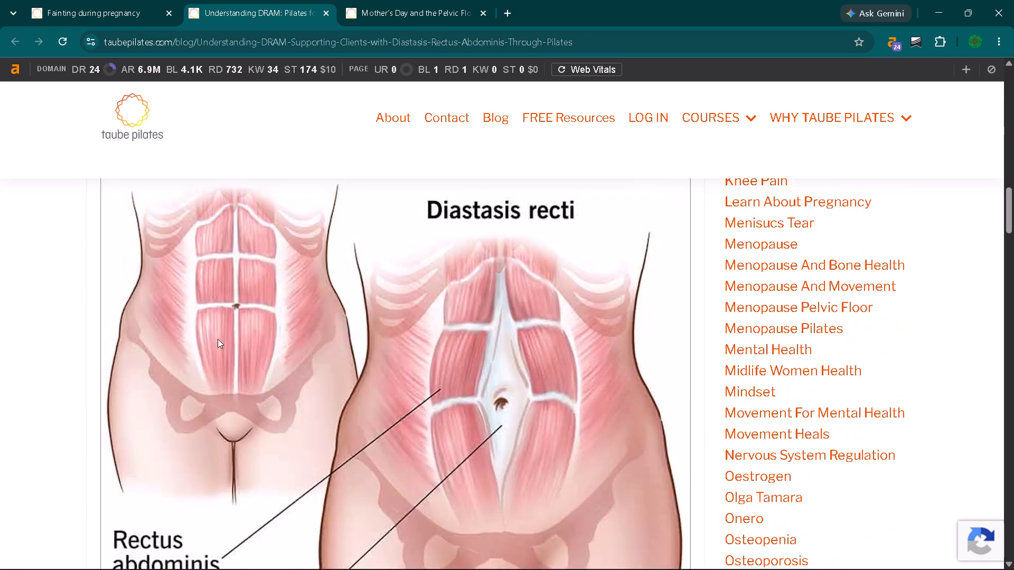
scroll(218, 339, "down", 7)
scroll(315, 324, "up", 3)
scroll(315, 324, "down", 1)
scroll(315, 324, "up", 8)
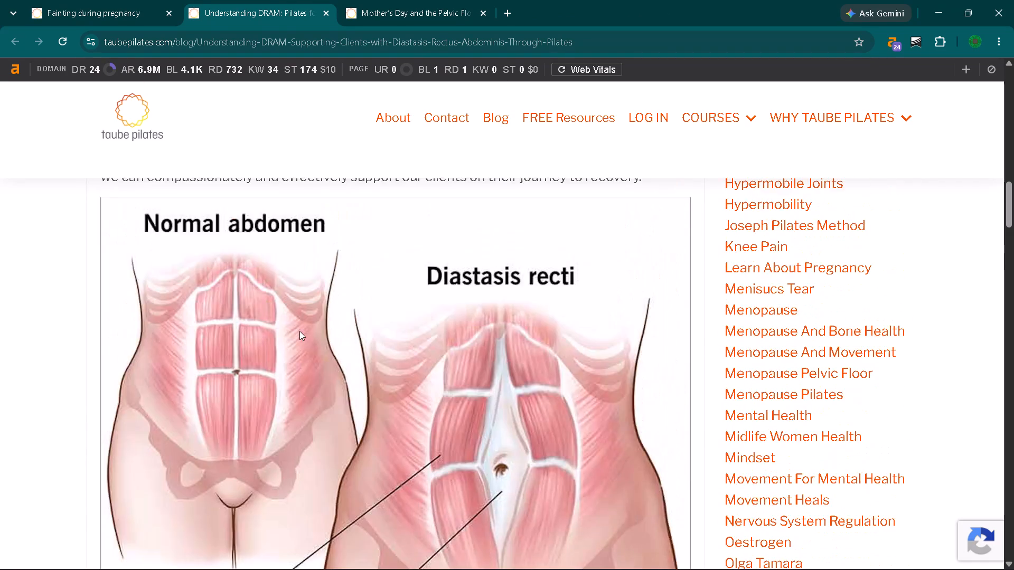
scroll(299, 331, "down", 8)
scroll(303, 345, "up", 1)
scroll(303, 345, "down", 12)
scroll(330, 288, "up", 3)
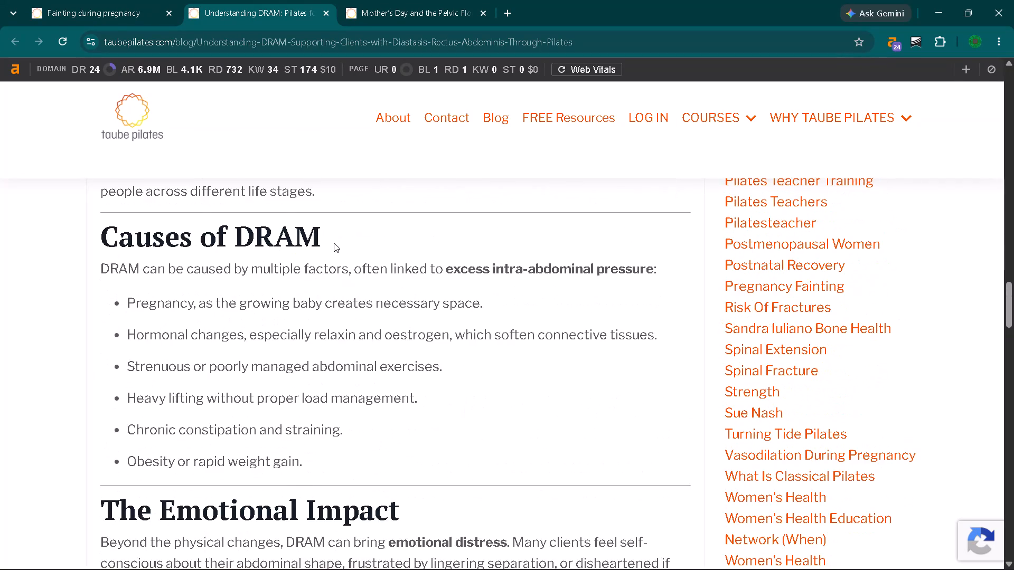
scroll(295, 324, "down", 1)
scroll(295, 336, "up", 2)
scroll(304, 356, "down", 20)
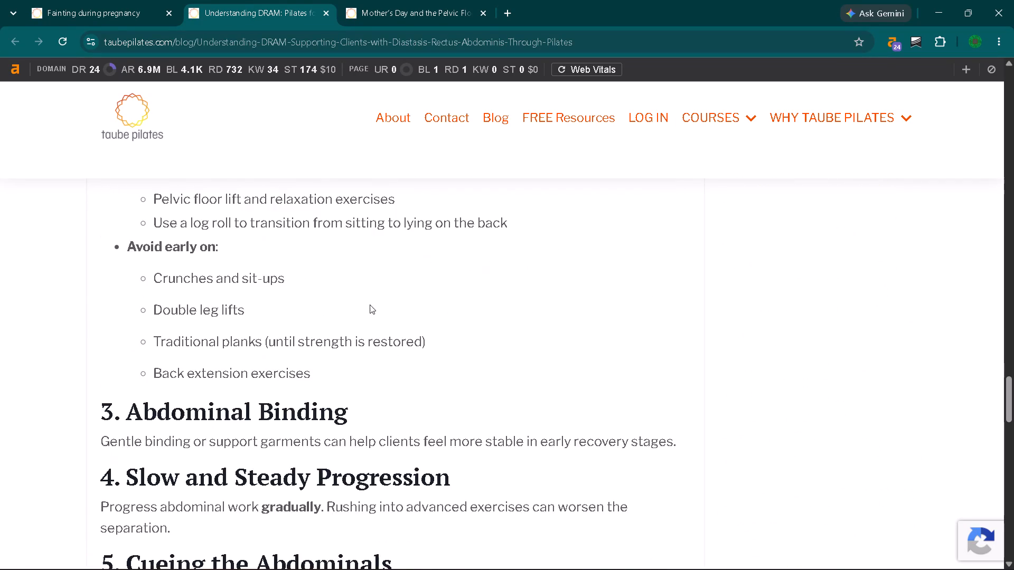
scroll(370, 305, "down", 16)
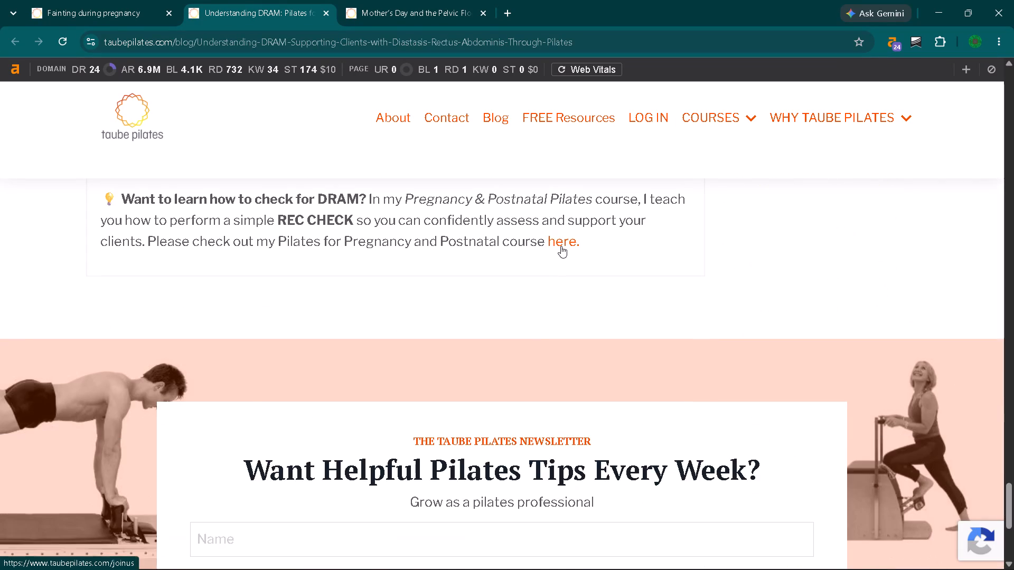
scroll(525, 293, "down", 12)
key("ctrl+w")
Examine the "Mother's Day and the Pelvic Floor" post for its content and links, closing its tab when done.
scroll(494, 380, "down", 15)
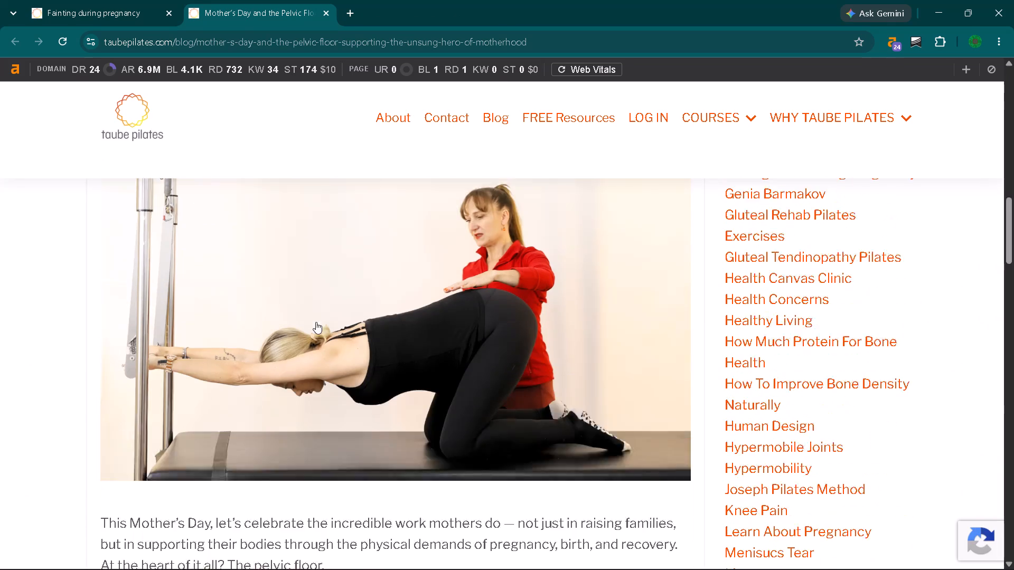
scroll(316, 322, "down", 1)
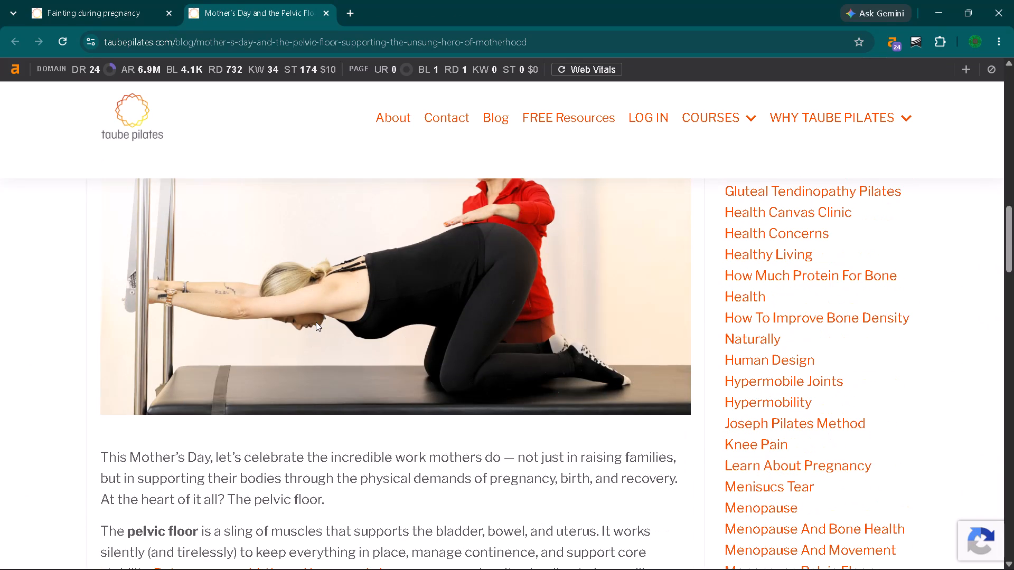
scroll(290, 373, "down", 7)
scroll(223, 233, "up", 2)
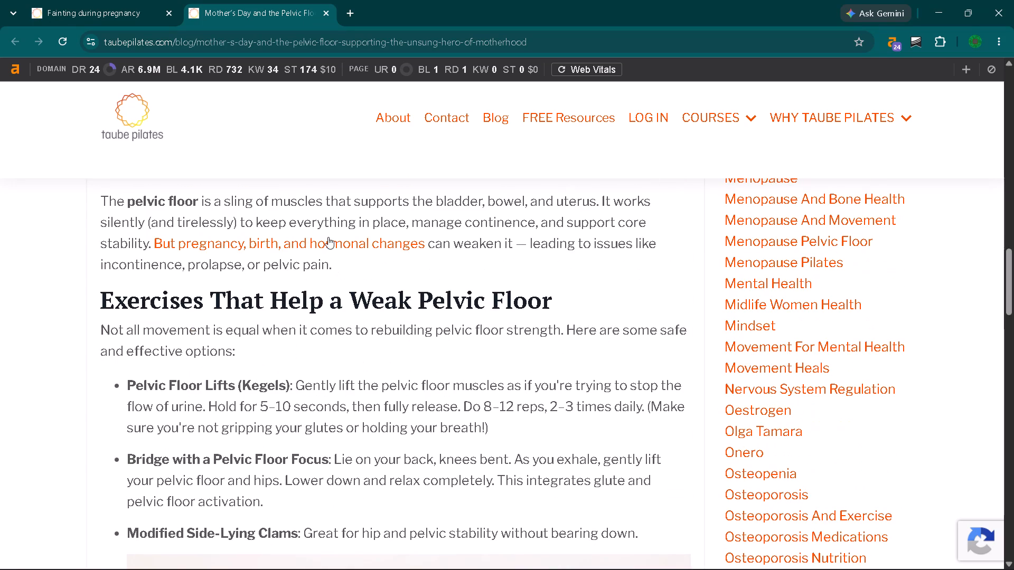
scroll(291, 264, "down", 13)
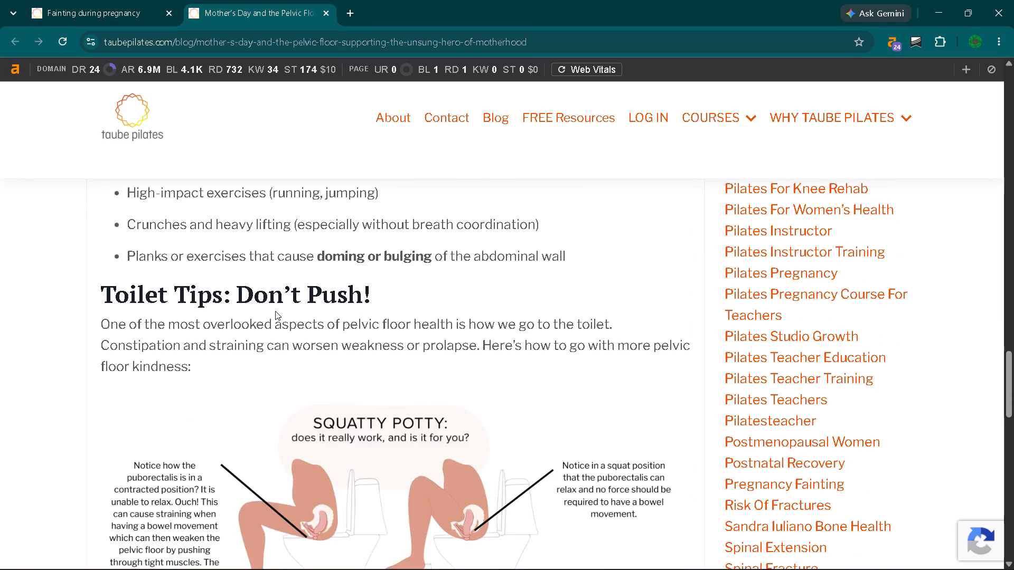
scroll(275, 311, "down", 11)
scroll(351, 266, "up", 2)
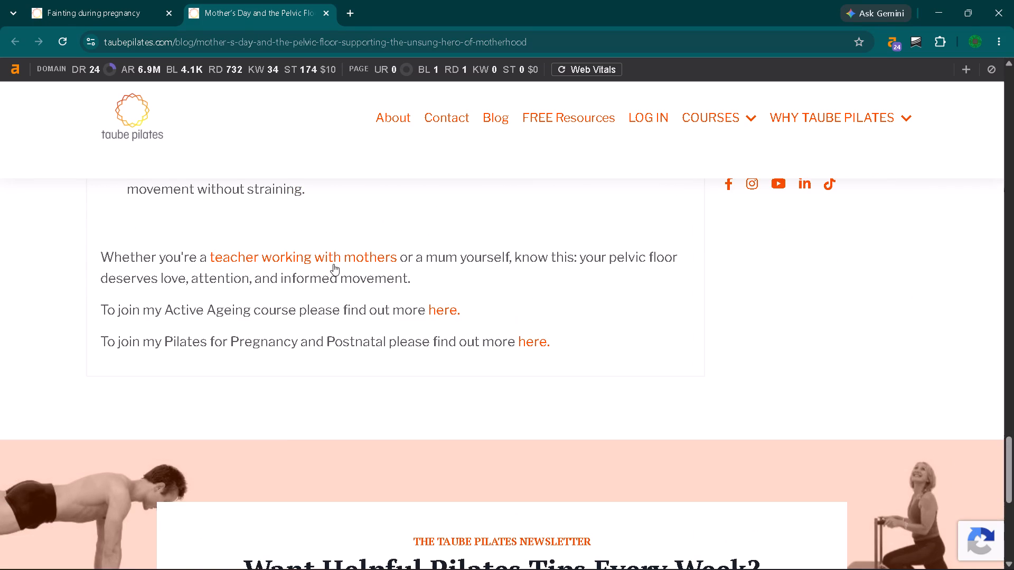
scroll(543, 369, "down", 12)
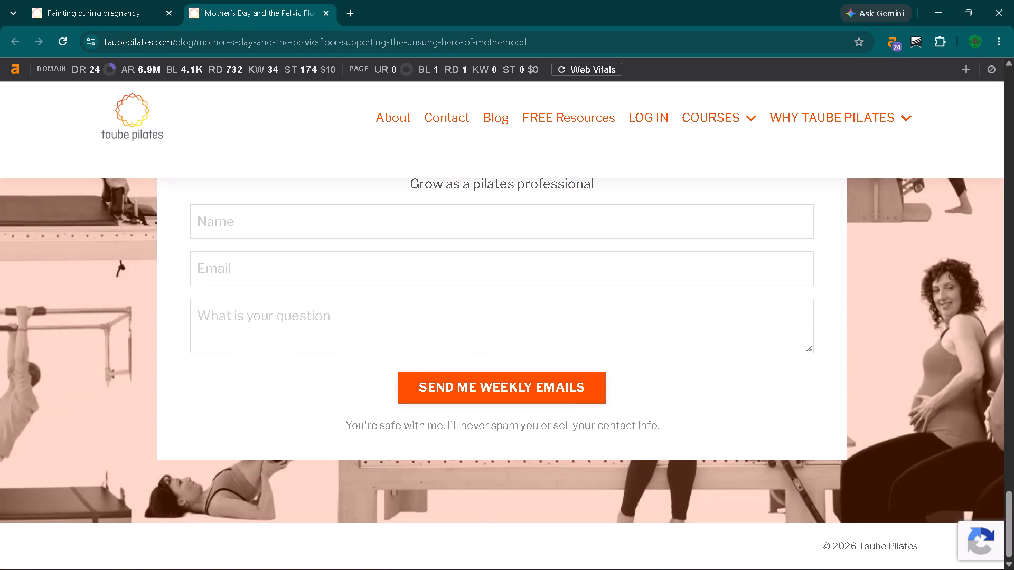
key("ctrl+w")
scroll(275, 362, "down", 6)
Return to the BuzzStream review window, reject Taube Pilates and go to the next prospect.
key("alt+Tab")
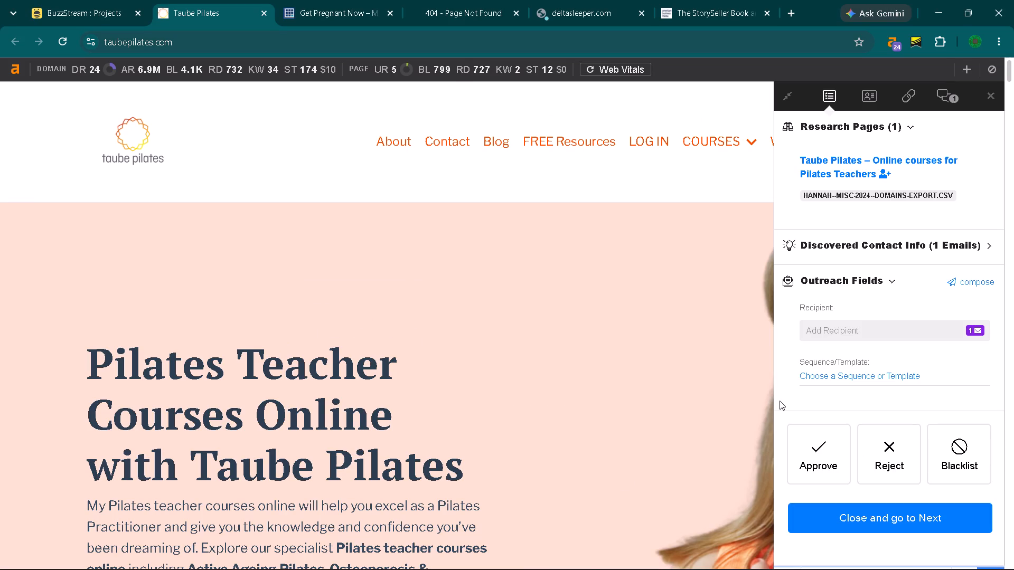
left_click(891, 462)
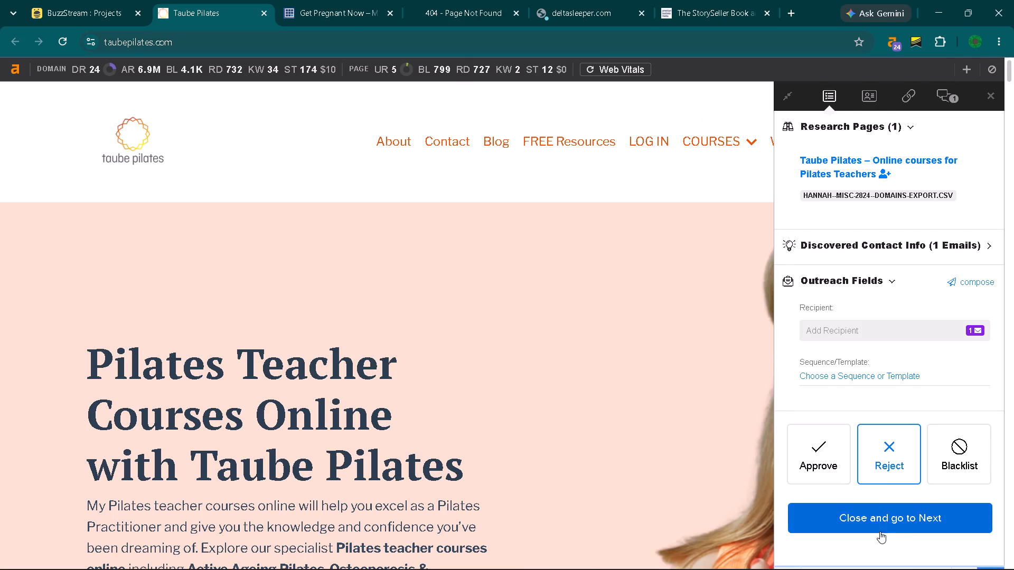
left_click(880, 531)
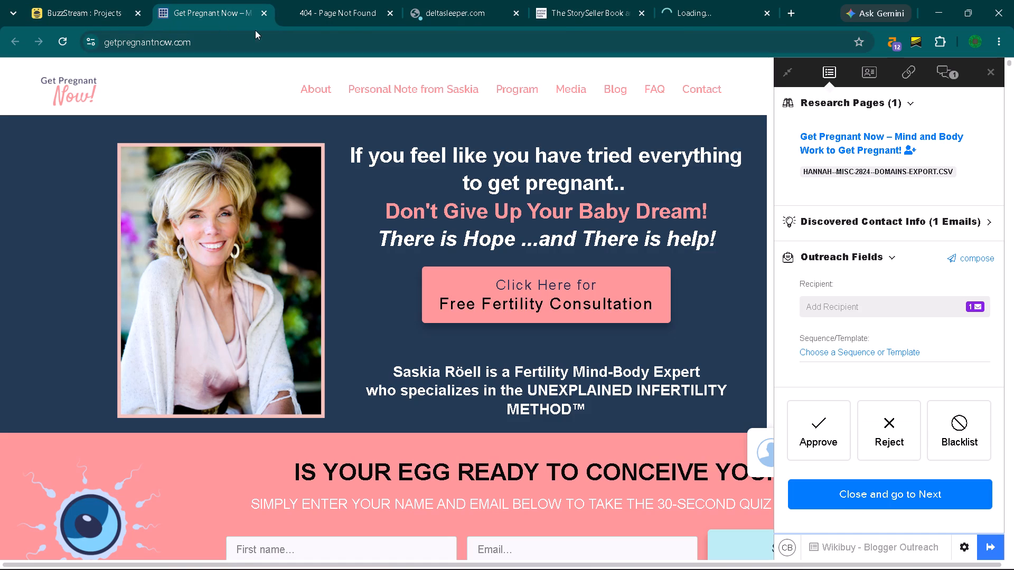
Copy the getpregnantnow.com address and load it in the separate browsing window in place of the Taube Pilates blog.
left_click(241, 34)
key("ctrl+c")
key("ctrl+c")
key("alt+Tab")
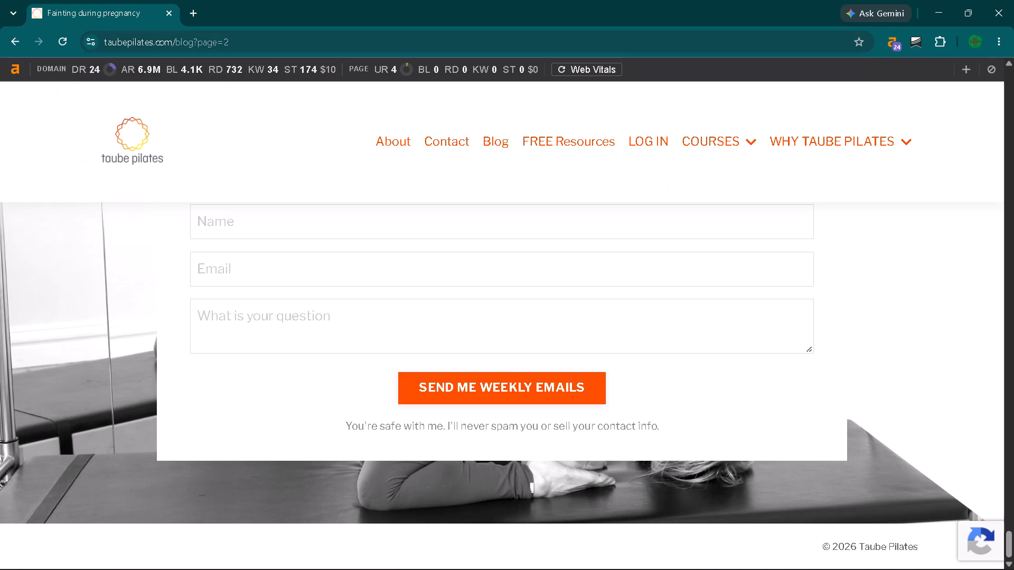
left_click(241, 34)
key("ctrl+v")
key("Return")
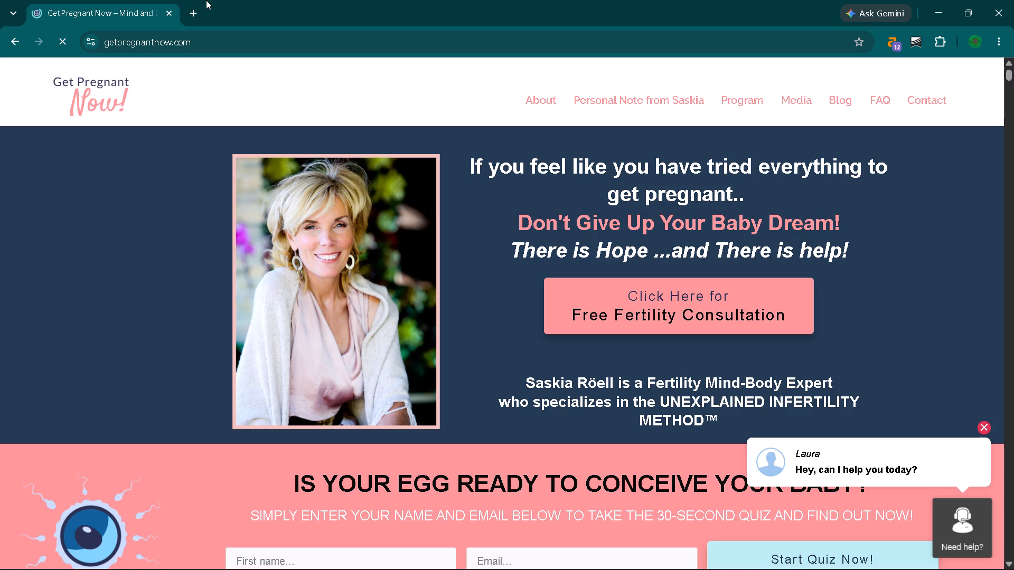
From the Get Pregnant Now blog, open the miscarriage, COVID-19 and Christmas infertility posts in separate tabs.
triple_click(837, 100)
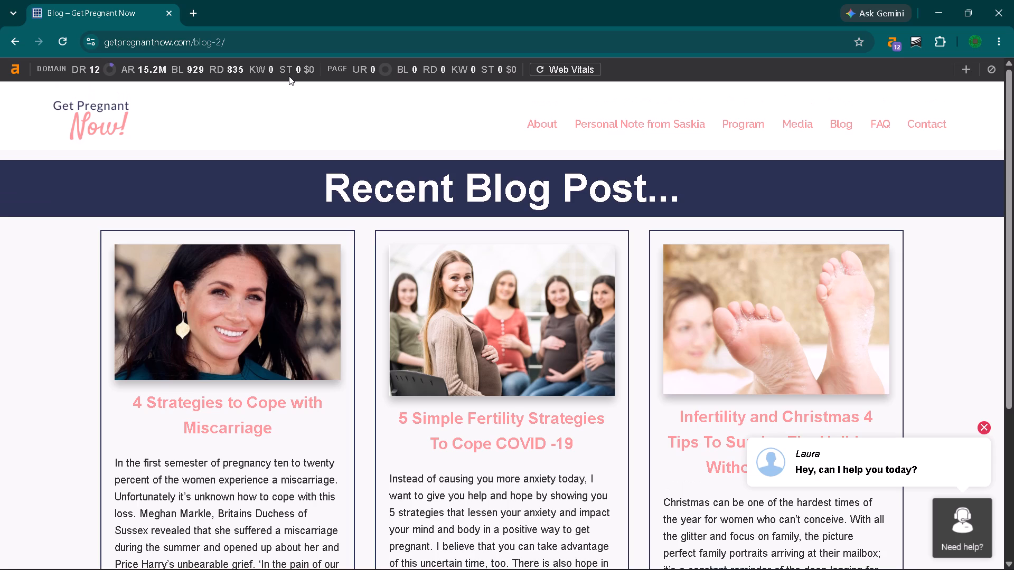
scroll(107, 234, "down", 2)
right_click(259, 163)
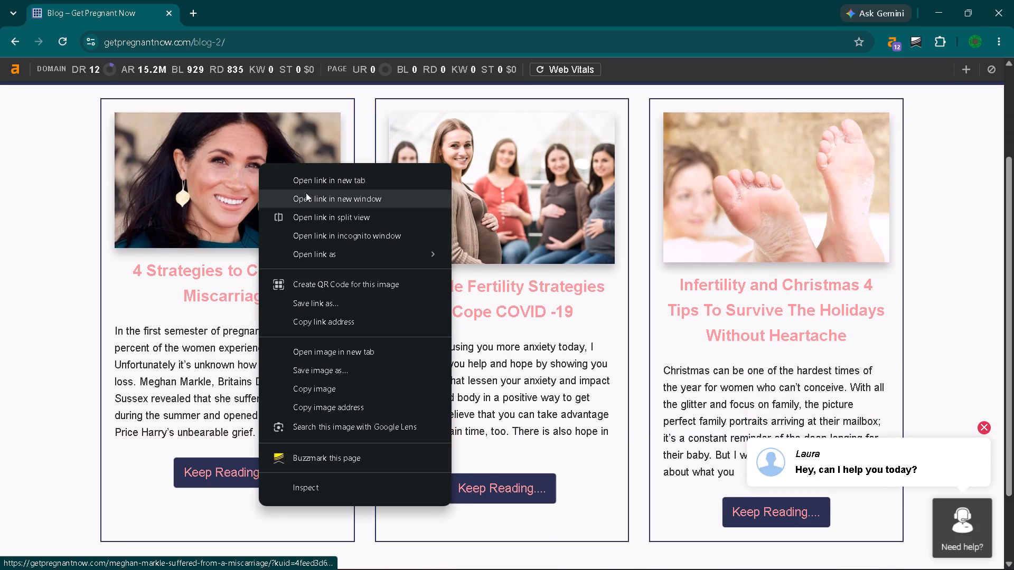
left_click(315, 177)
right_click(450, 168)
left_click(501, 177)
right_click(708, 182)
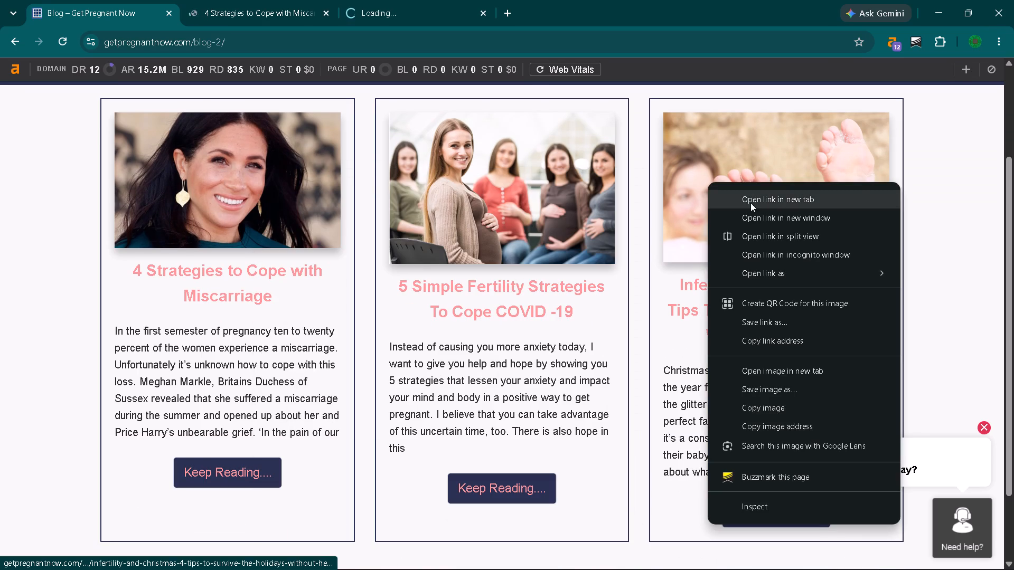
left_click(739, 203)
Skim the "4 Strategies to Cope with Miscarriage" post and close all three post tabs.
left_click(389, 0)
double_click(297, 0)
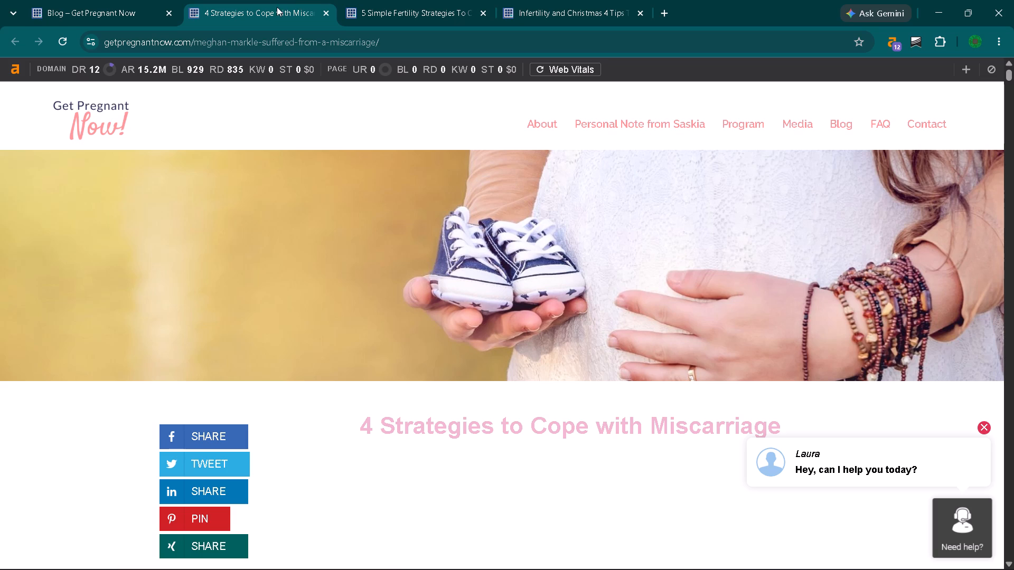
scroll(363, 150, "down", 1)
scroll(227, 286, "down", 10)
key("ctrl+w")
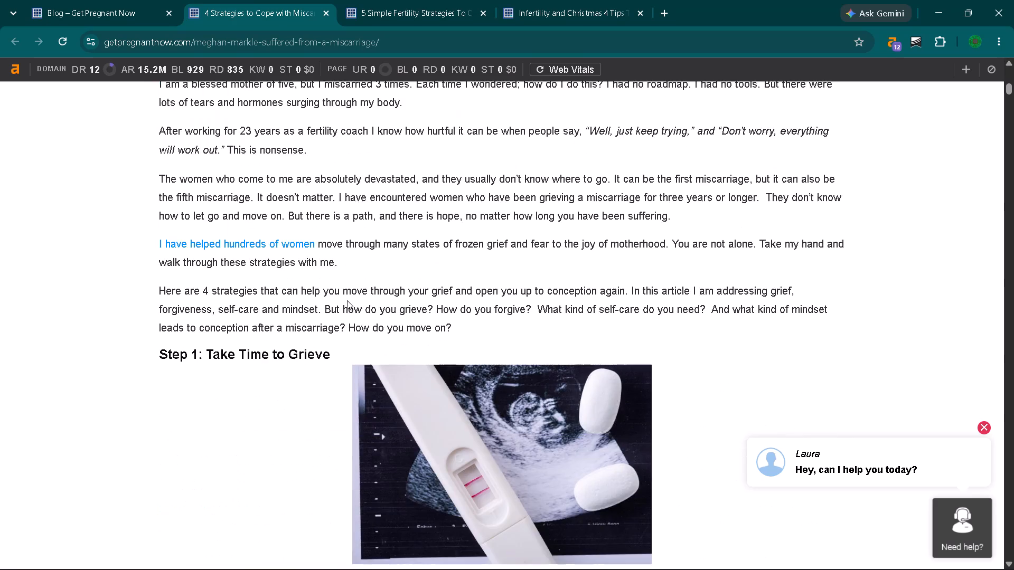
key("ctrl+w")
key("ctrl+w")
Return to the BuzzStream review window, reject Get Pregnant Now and go to the next prospect.
key("alt+Tab")
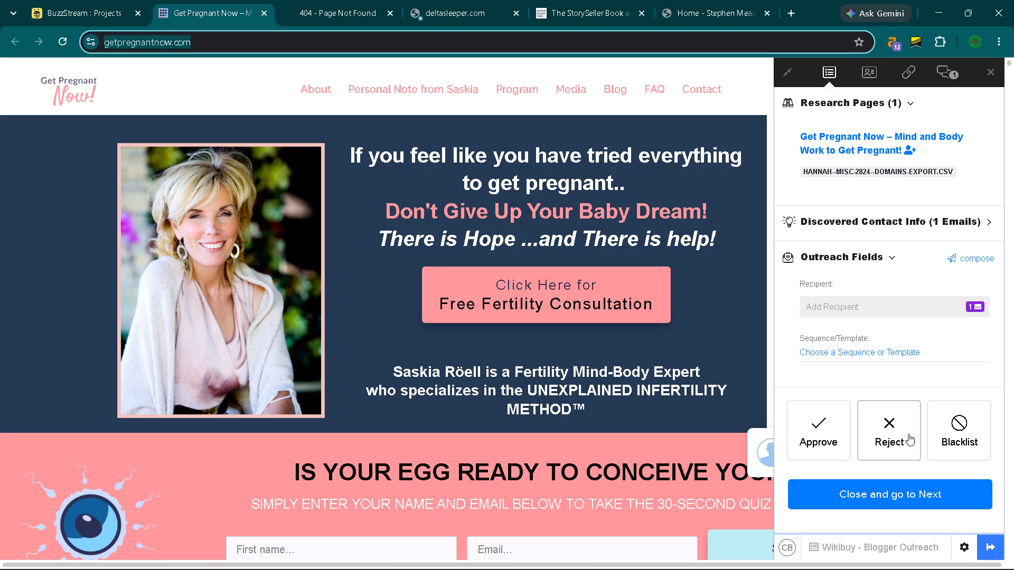
left_click(908, 434)
left_click(888, 489)
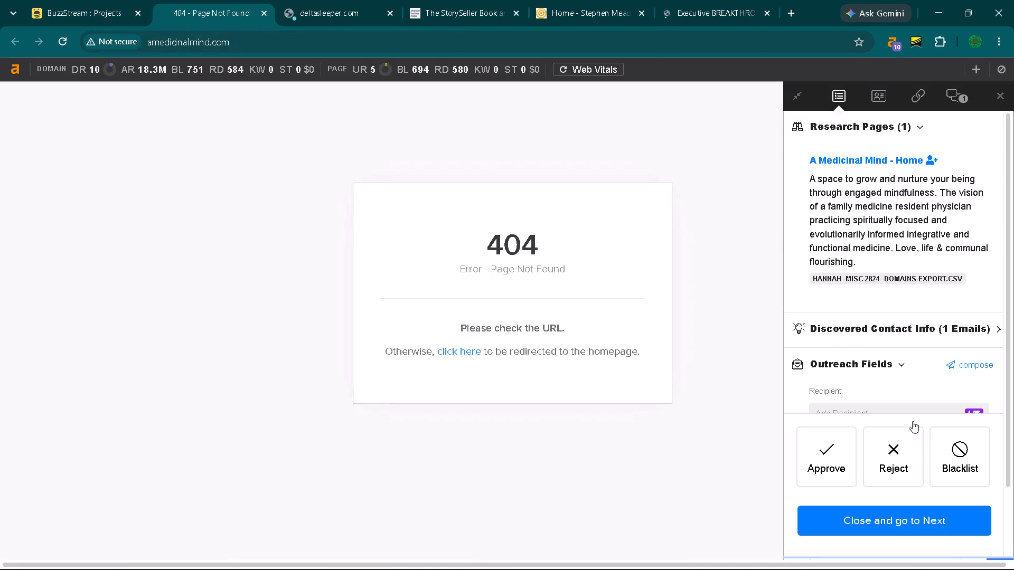
Reject the A Medicinal Mind site and go to the next prospect.
left_click(896, 467)
left_click(893, 526)
Continue to the deltasleeper.com site over its non-secure connection and check its SEO metrics.
left_click(378, 125)
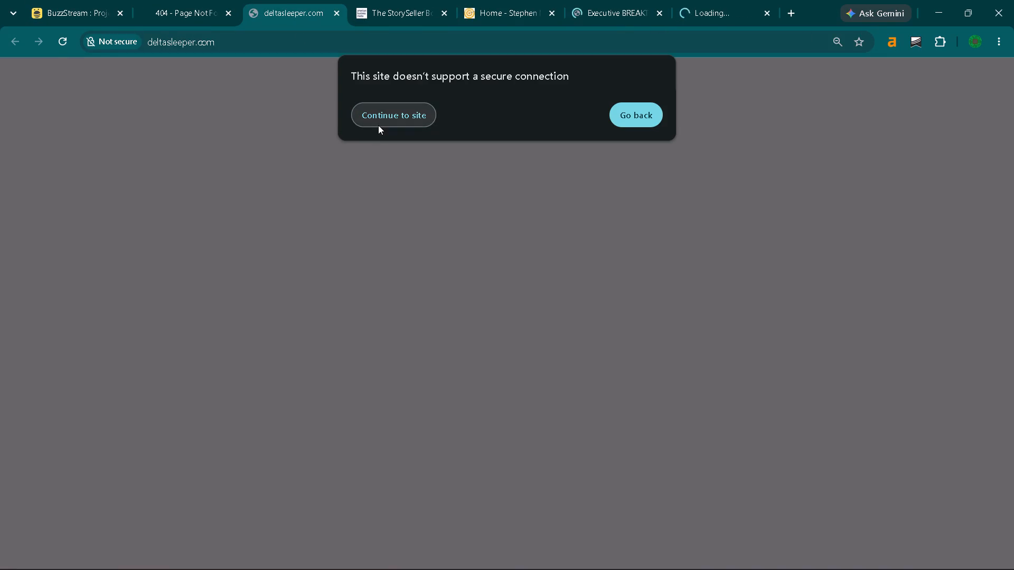
left_click(233, 13)
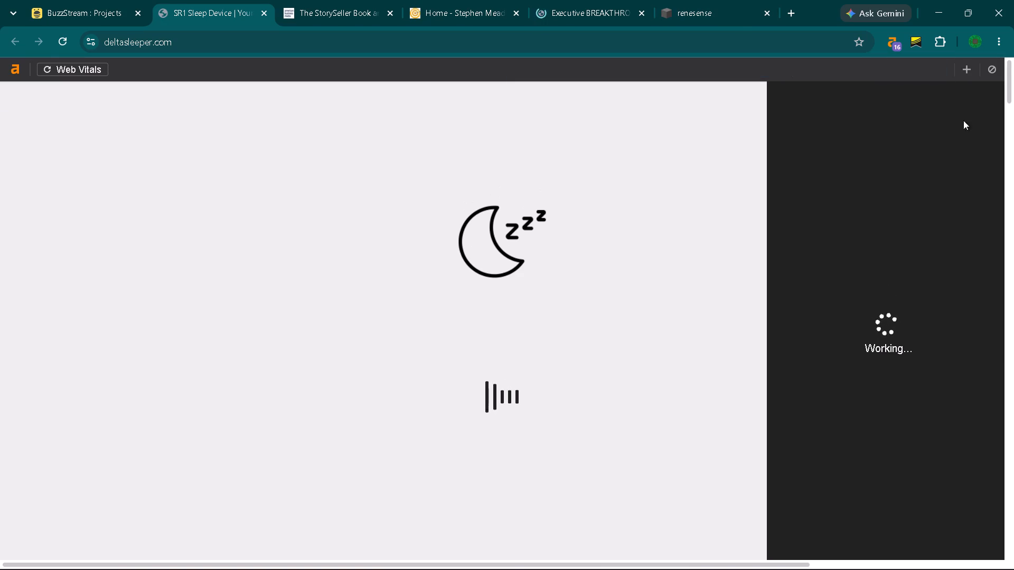
left_click(898, 47)
left_click(0, 290)
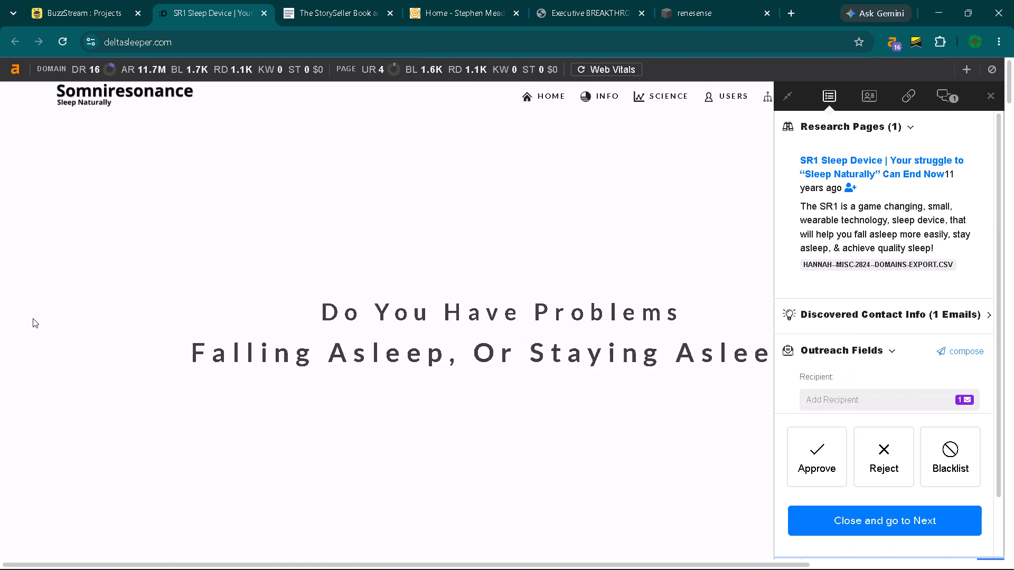
Reject the SR1 Sleep Device site (deltasleeper.com) and go to the next prospect.
left_click(889, 458)
left_click(884, 529)
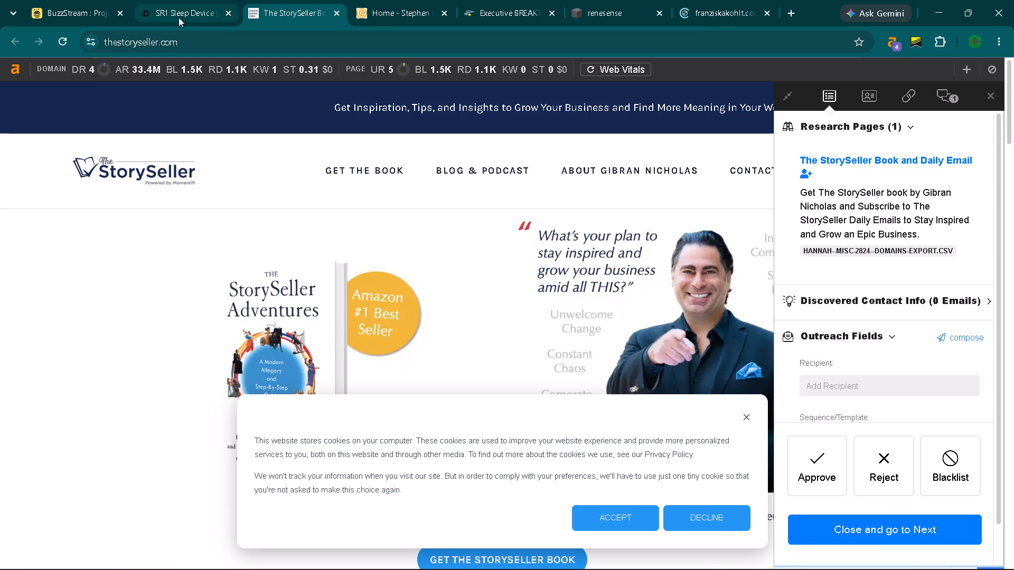
Close the already reviewed SR1 Sleep Device page, reject The StorySeller site and go to the next prospect.
left_click(229, 12)
left_click(0, 280)
left_click(863, 463)
left_click(854, 532)
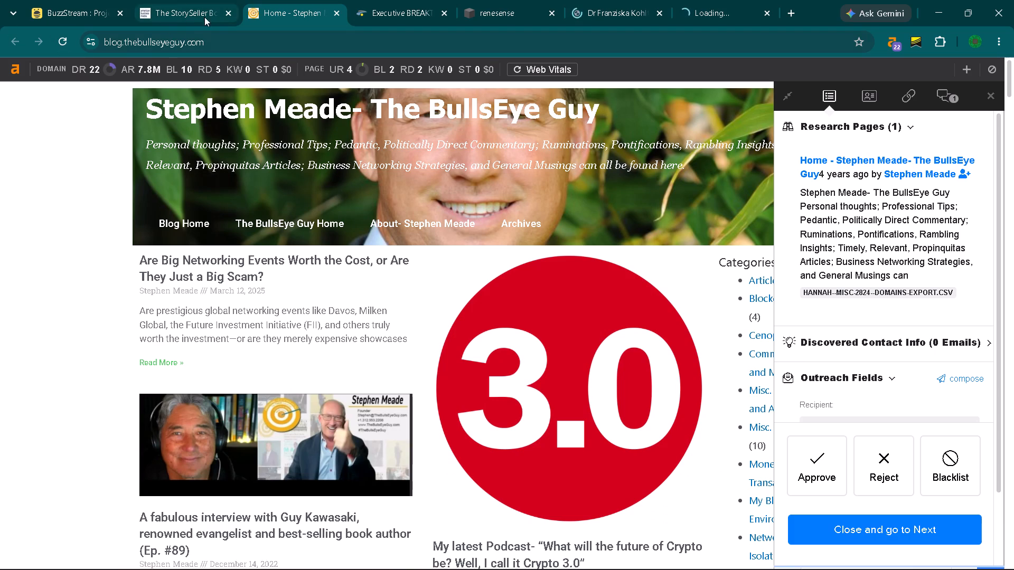
Close the StorySeller page, reject The BullsEye Guy blog and go to the next prospect.
left_click(230, 15)
left_click(0, 251)
left_click(875, 472)
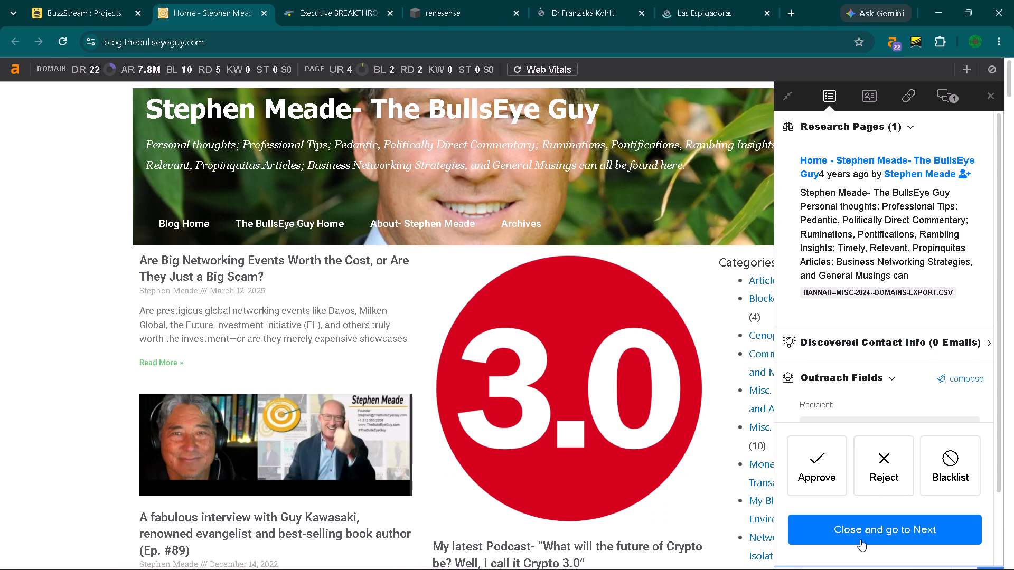
left_click(830, 529)
Close the BullsEye Guy page, dismiss Executive BREAKTHROUGH's cookie notice, and reject that site before going to the next prospect.
left_click(231, 11)
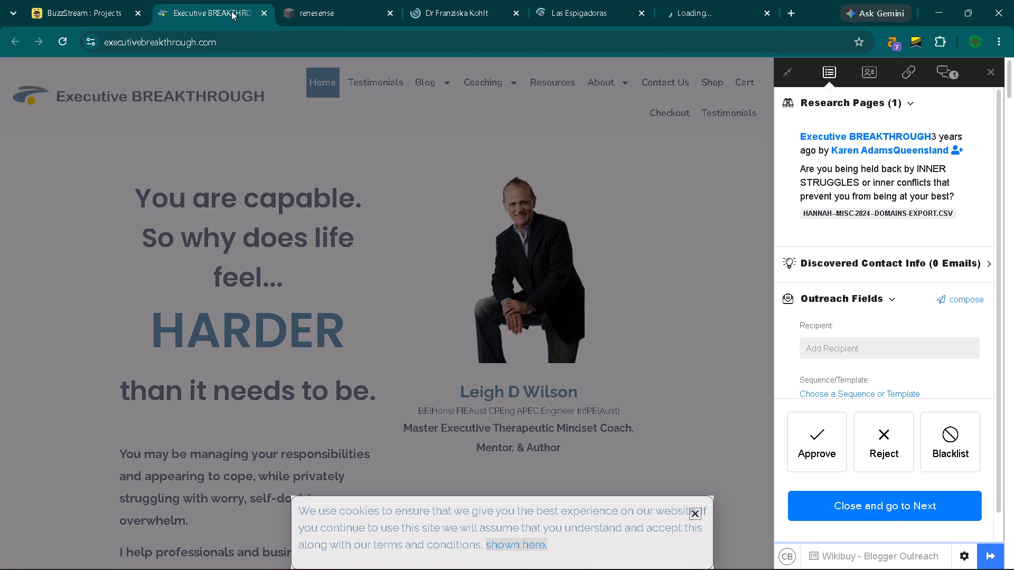
left_click(0, 199)
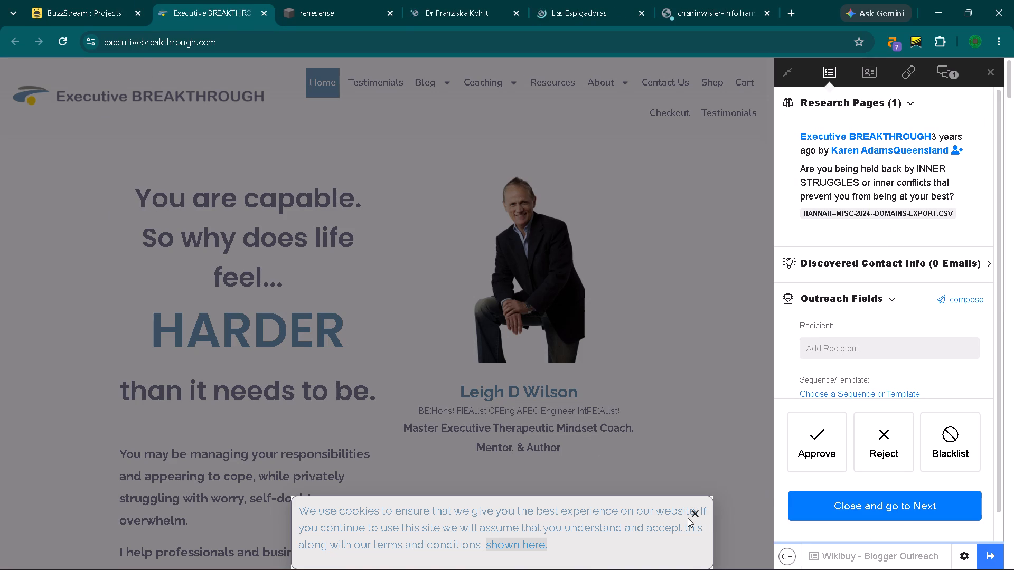
left_click(698, 515)
left_click(697, 458)
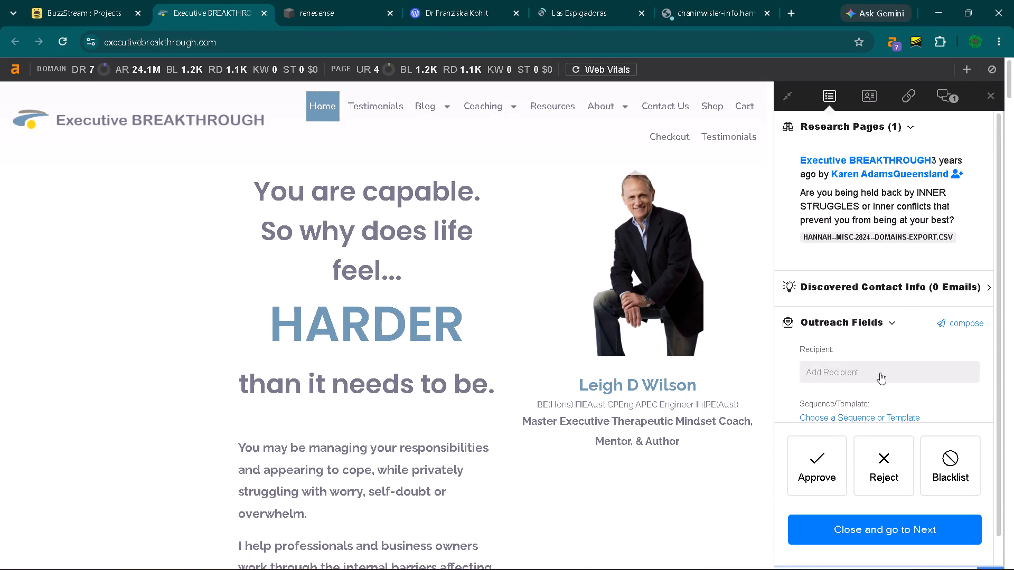
left_click(885, 475)
left_click(884, 527)
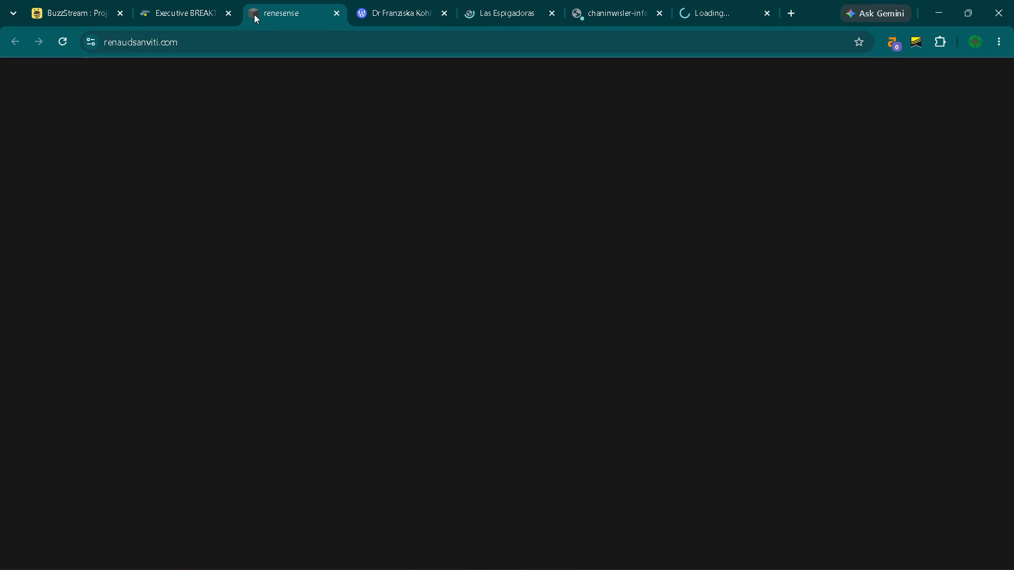
Close the Executive BREAKTHROUGH page, reject the Renesense site and go to the next prospect.
left_click(229, 15)
left_click(0, 255)
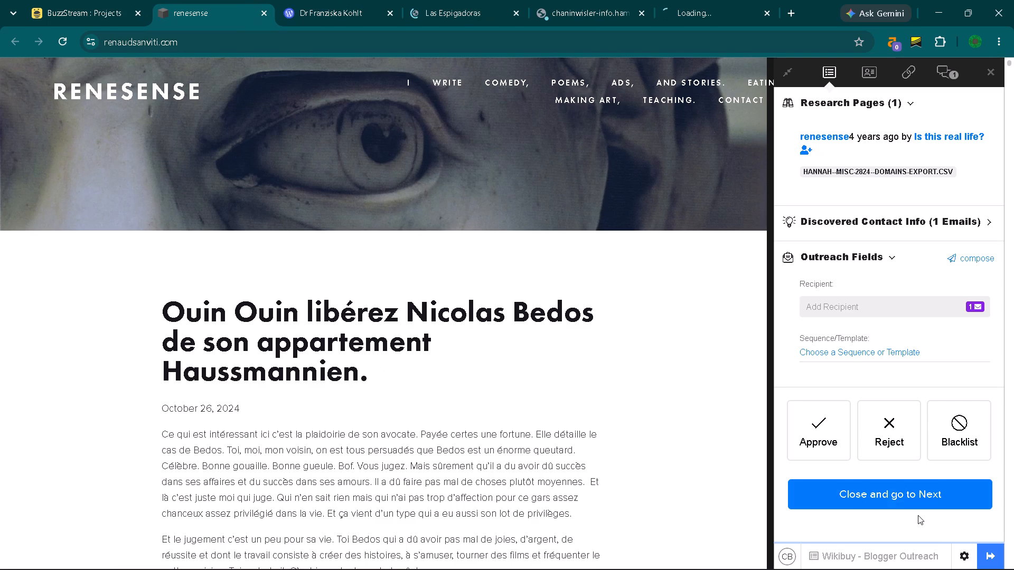
left_click(885, 434)
left_click(993, 455)
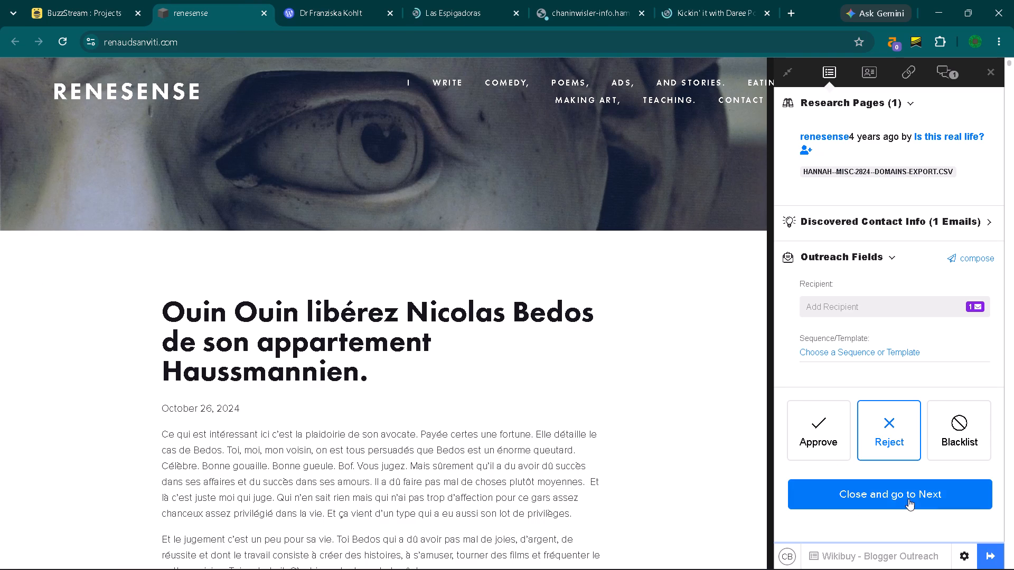
left_click(874, 489)
Close the Renesense page, reject the academic's site featuring the Science, Religion, and the Human Future book, and go to the next prospect.
left_click(231, 15)
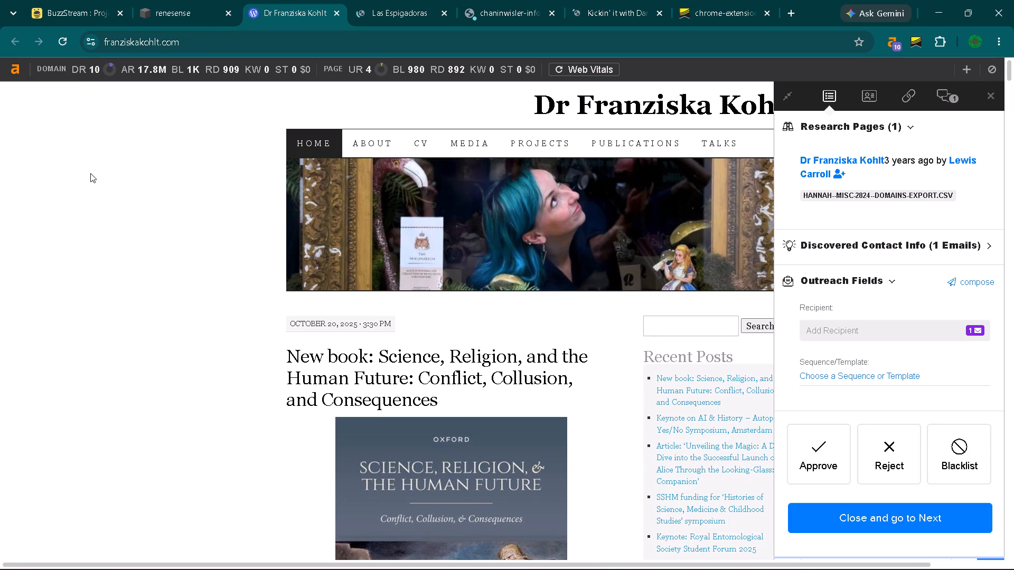
left_click(90, 173)
left_click(893, 458)
left_click(842, 518)
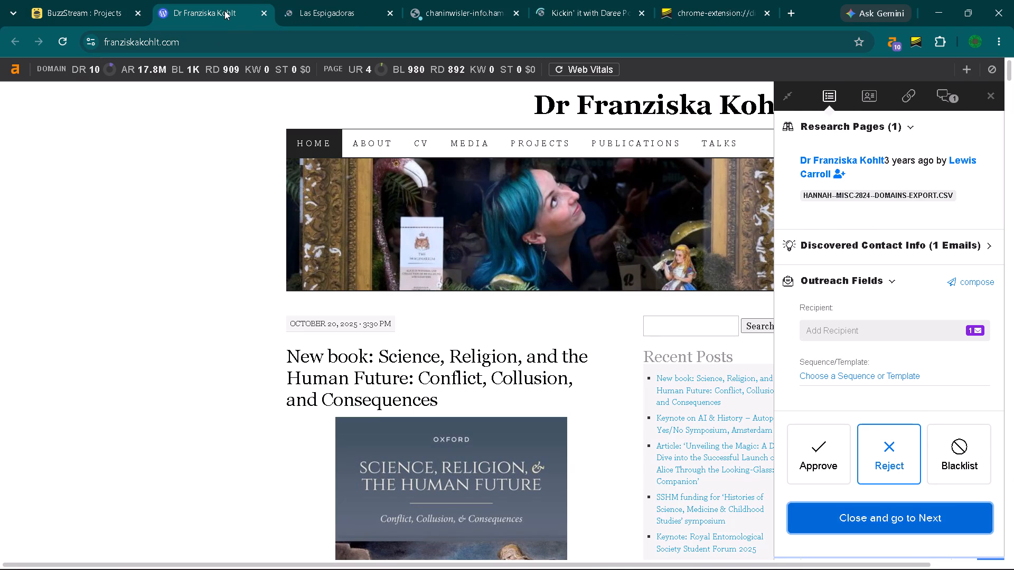
left_click(231, 14)
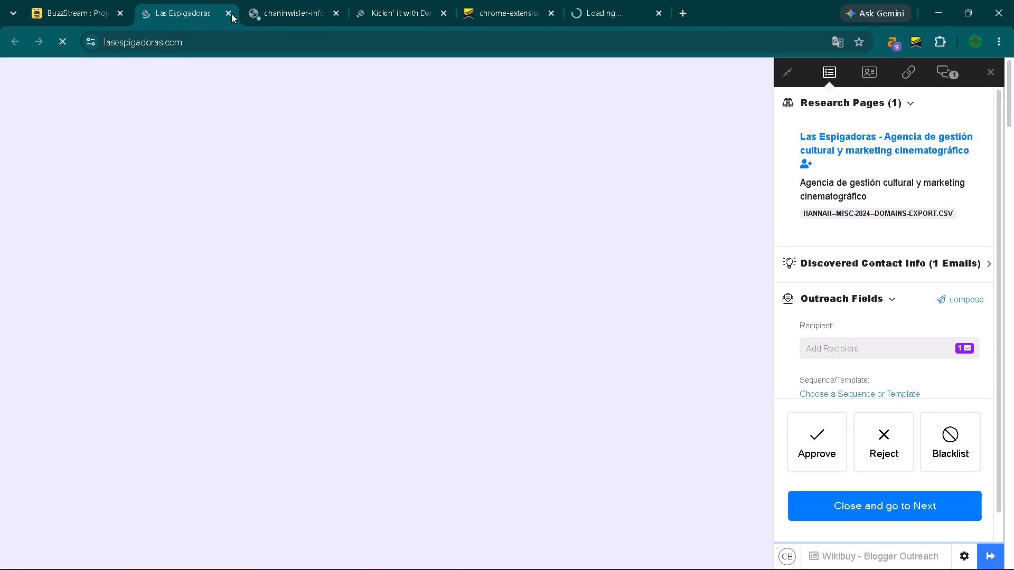
Continue to the queued hammersol.com and tamamcare.com sites over their non-secure connections and close the stray chrome-extension page.
left_click(309, 0)
left_click(376, 118)
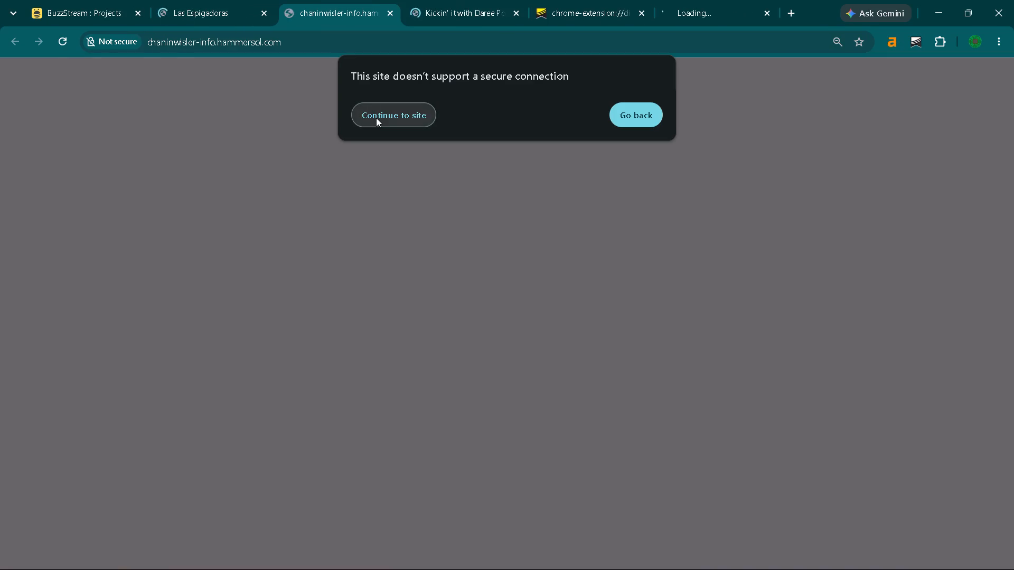
left_click(502, 0)
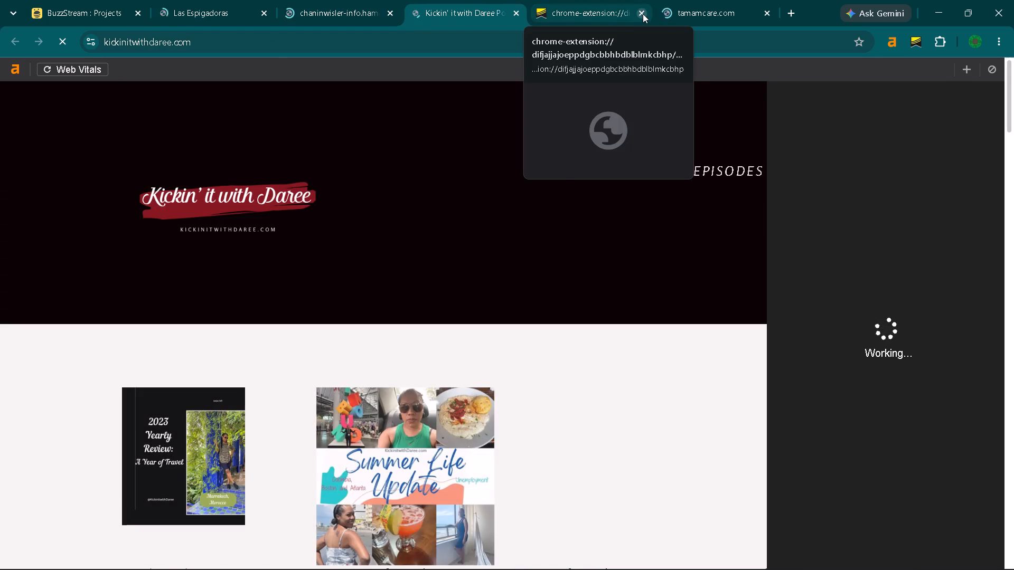
left_click(643, 14)
left_click(575, 3)
left_click(415, 110)
Return to the Las Espigadoras site, reject it, go to the next prospect and close its page.
left_click(246, 0)
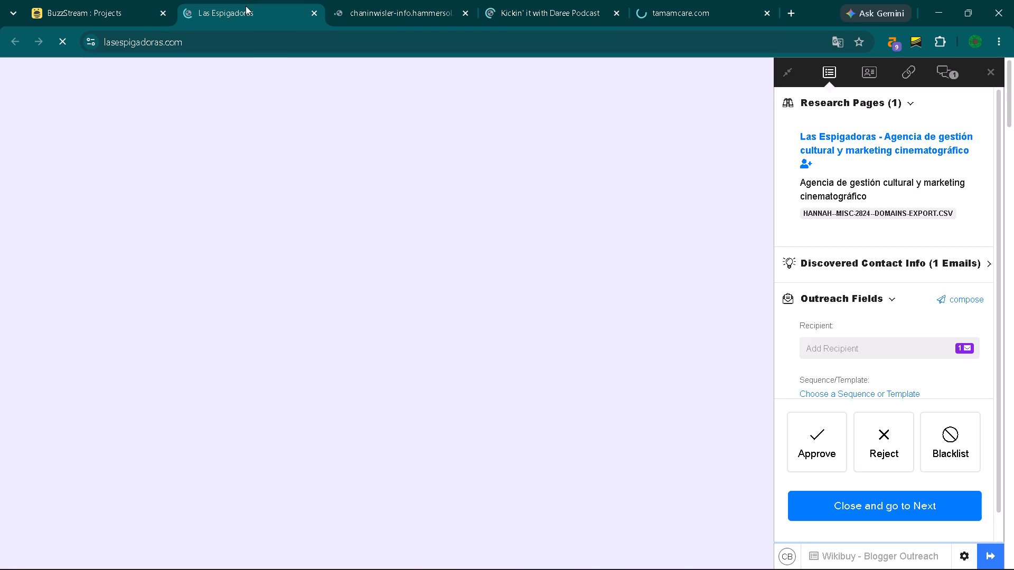
left_click(882, 479)
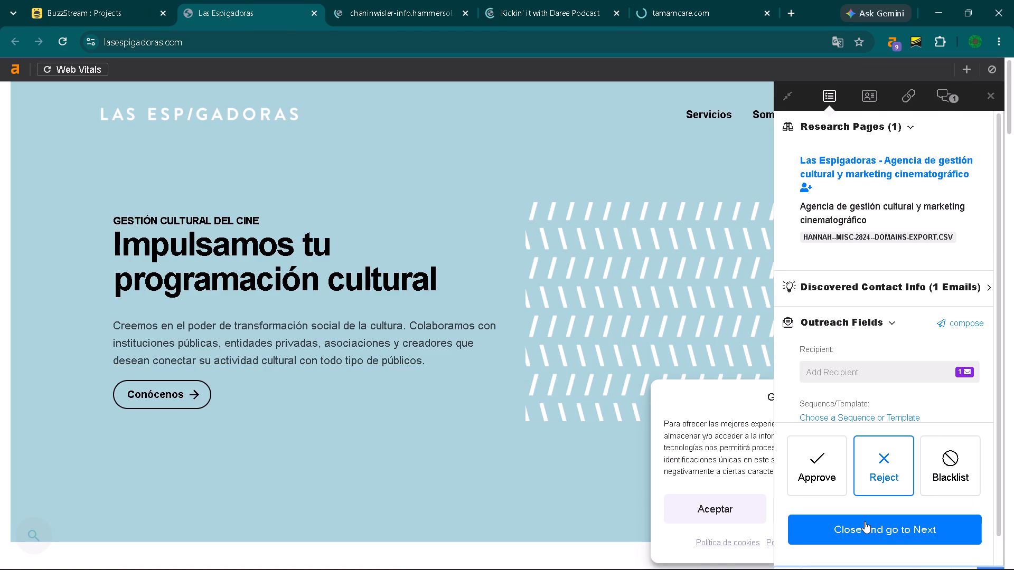
left_click(864, 521)
left_click(229, 15)
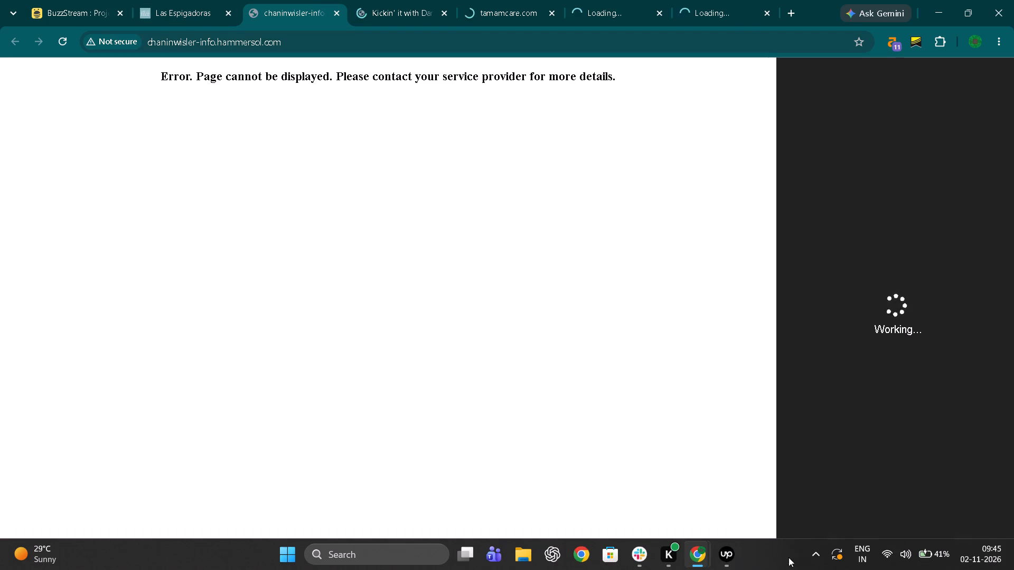
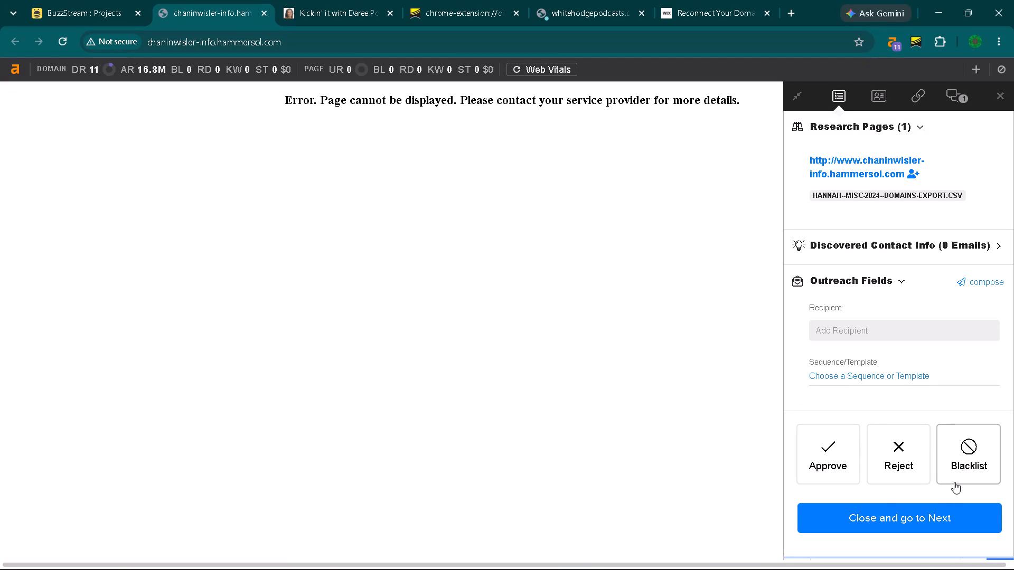
Reject the hammersol.com site, go to the next prospect and close the failed tamamcare.com page.
left_click(874, 451)
left_click(882, 521)
left_click(332, 2)
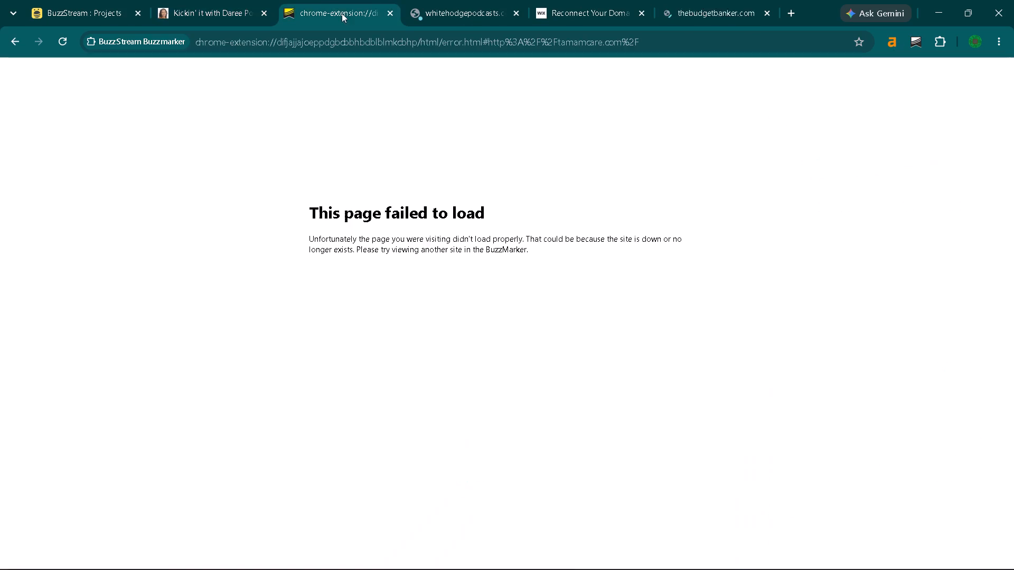
key("ctrl+w")
Reject the Kickin' it with Daree Podcast site and go to the next prospect.
left_click(234, 0)
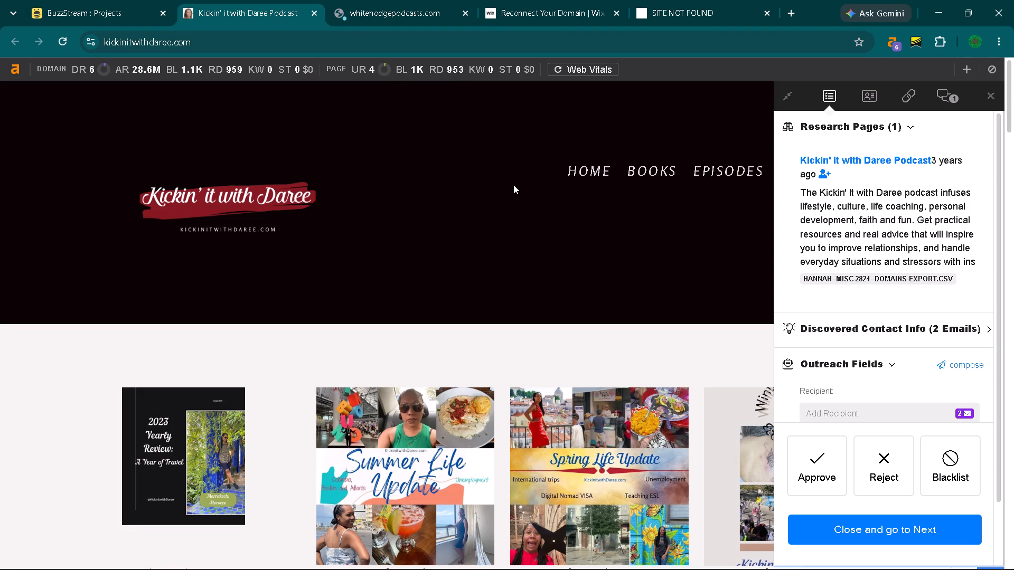
left_click(889, 464)
left_click(888, 527)
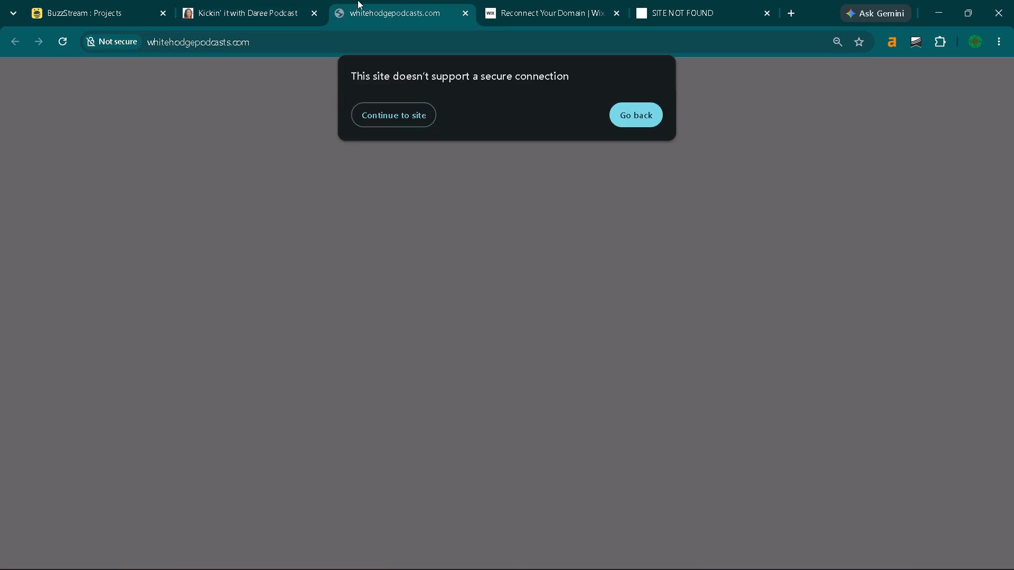
Continue to whitehodgepodcasts.com over its non-secure connection and bring up each of the other queued pages so they load.
left_click(397, 103)
left_click(348, 0)
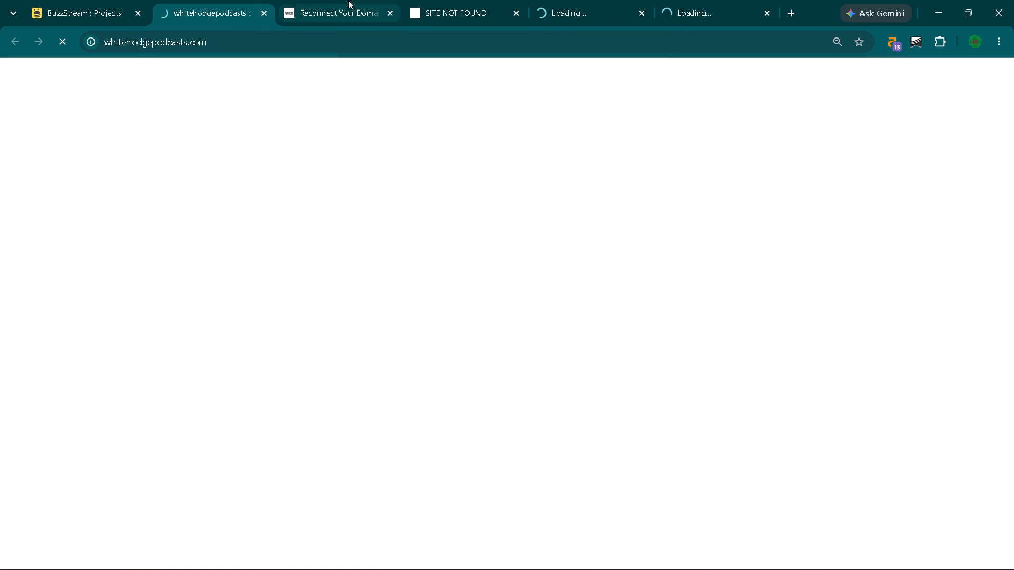
left_click(455, 0)
left_click(574, 0)
left_click(708, 1)
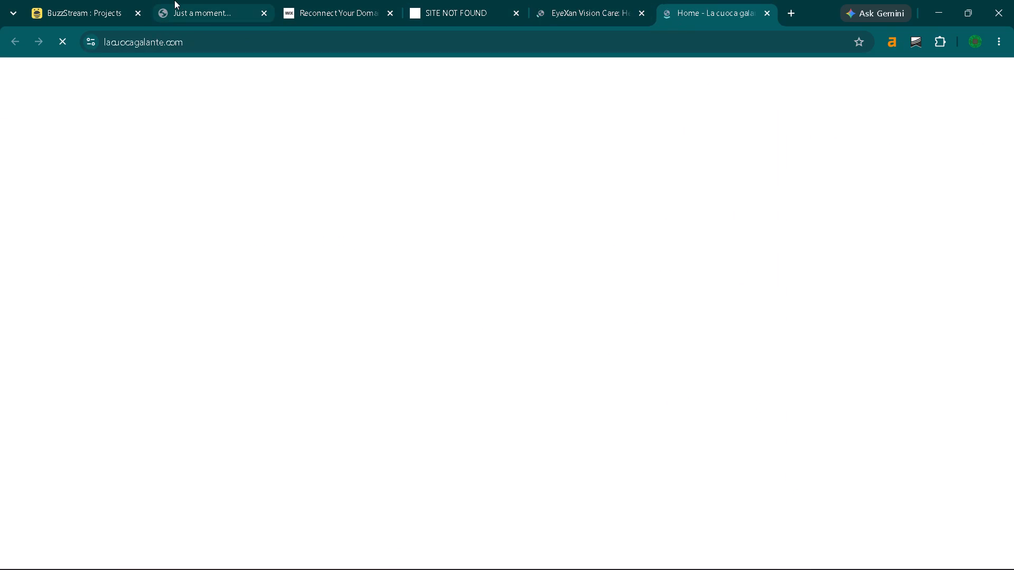
Return to White Hodge Podcasts, complete its human verification, reject the site and go to the next prospect.
left_click(174, 0)
left_click(0, 250)
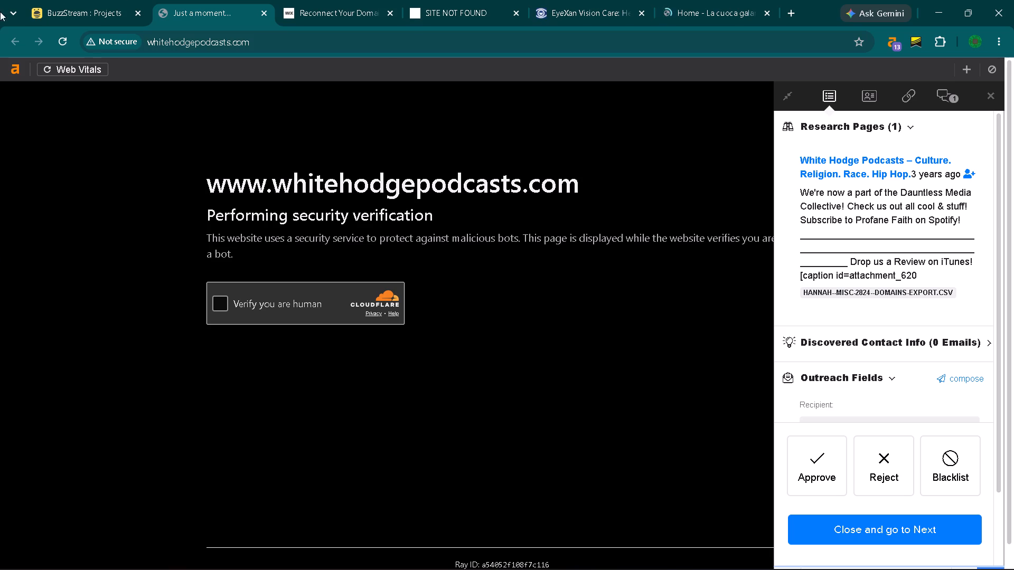
left_click(221, 296)
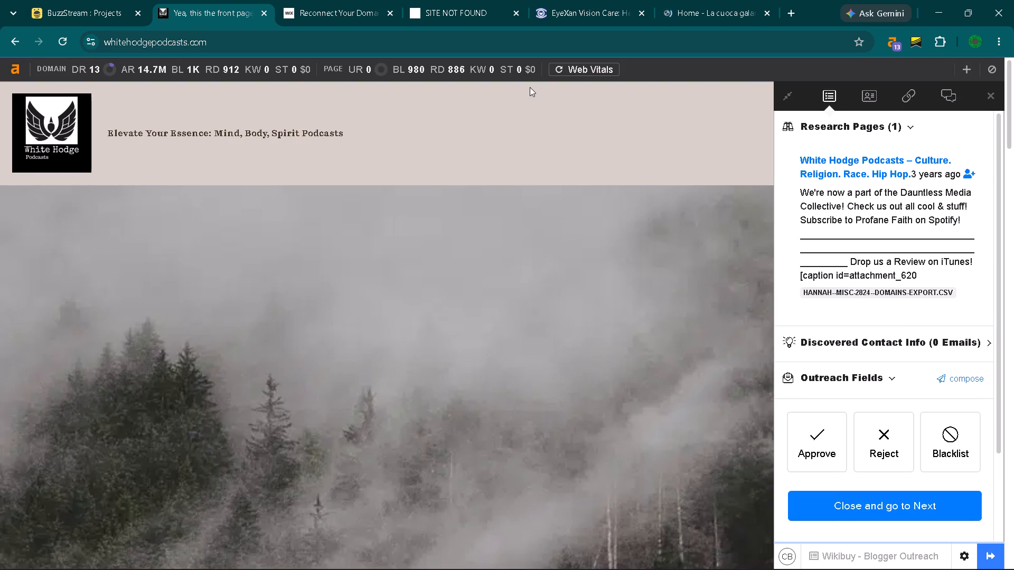
left_click(877, 442)
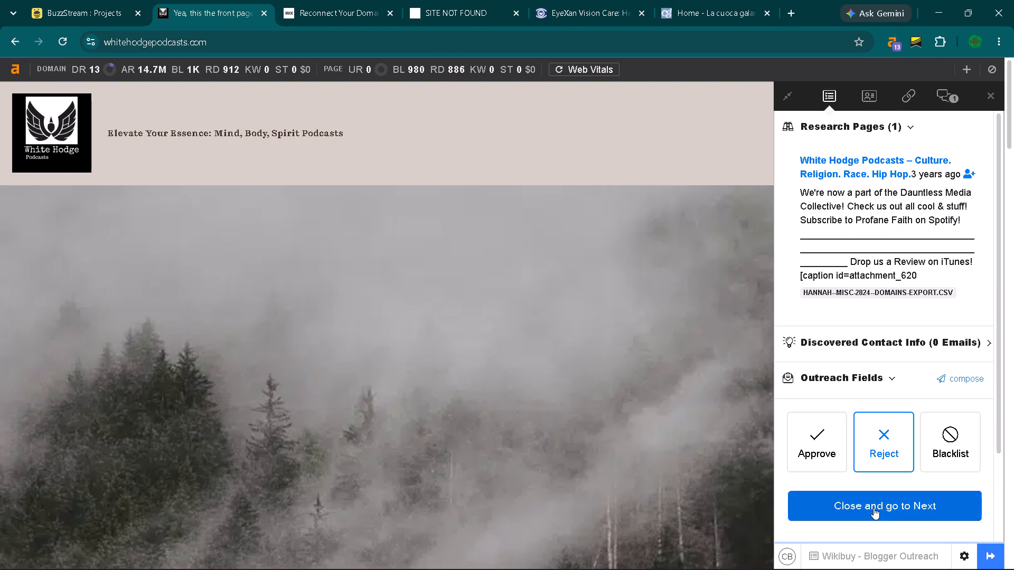
left_click(874, 508)
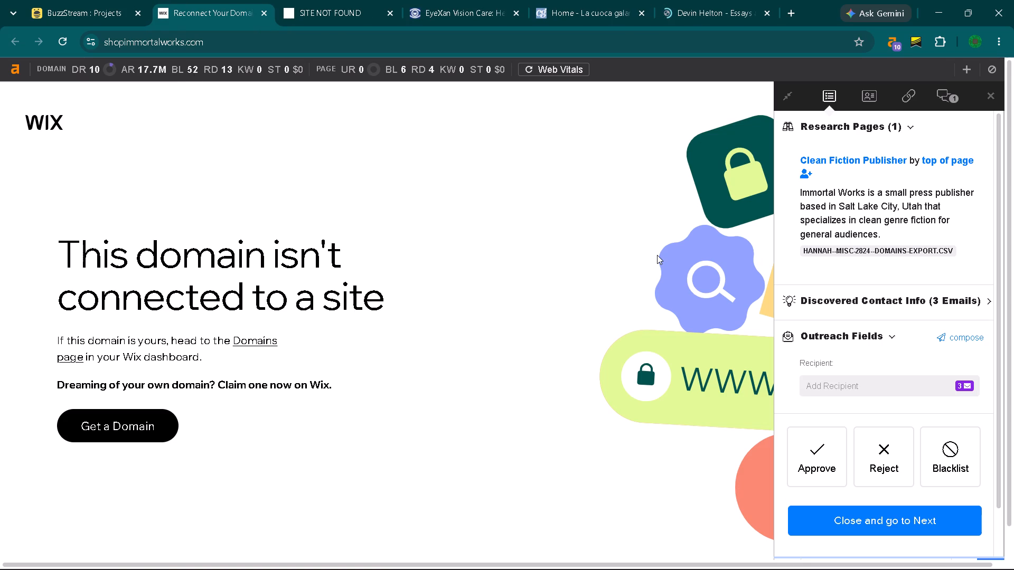
Reject the shopimmortalworks.com and thebudgetbanker.com sites, going to the next prospect after each.
scroll(656, 254, "up", 1)
left_click(869, 468)
left_click(874, 519)
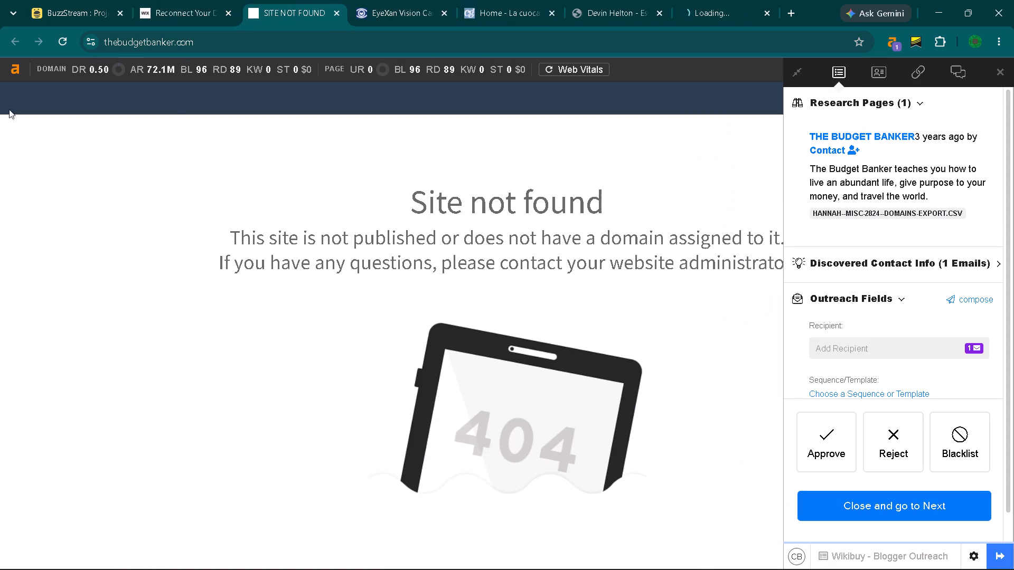
left_click(874, 443)
left_click(867, 490)
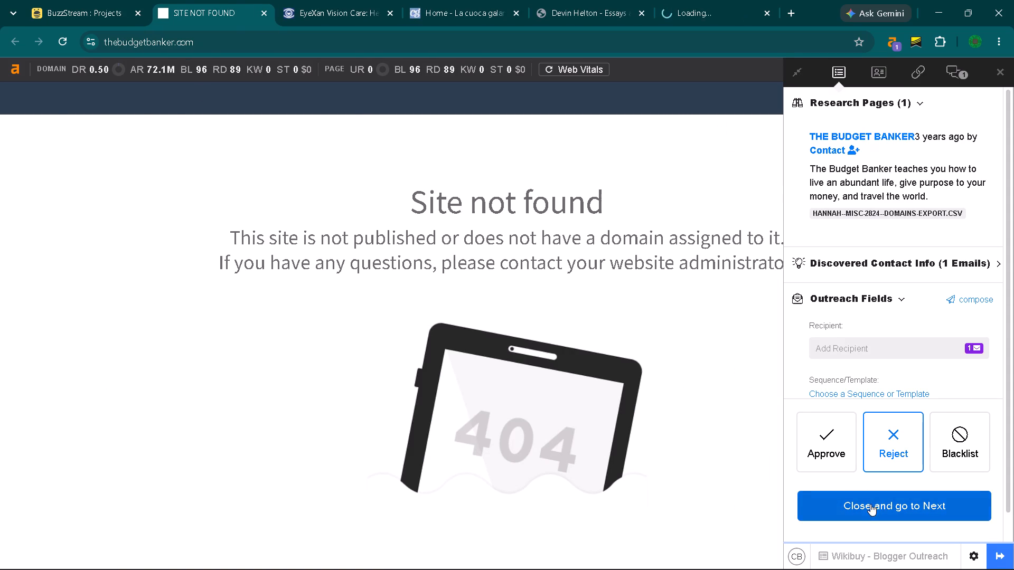
left_click(870, 504)
left_click(0, 169)
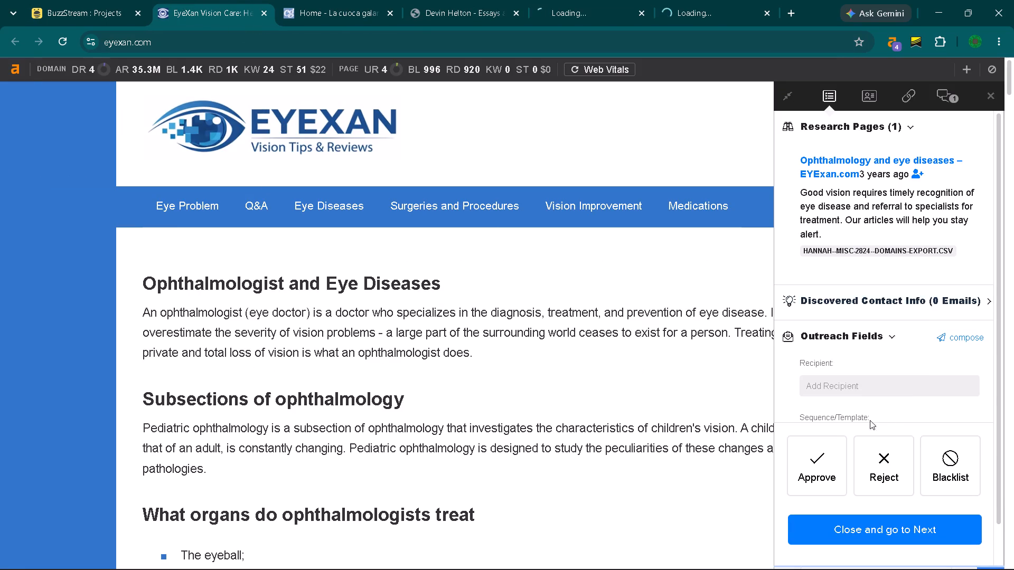
Reject the EyeXan site, go to the next prospect and close the EyeXan page.
left_click(875, 466)
left_click(856, 536)
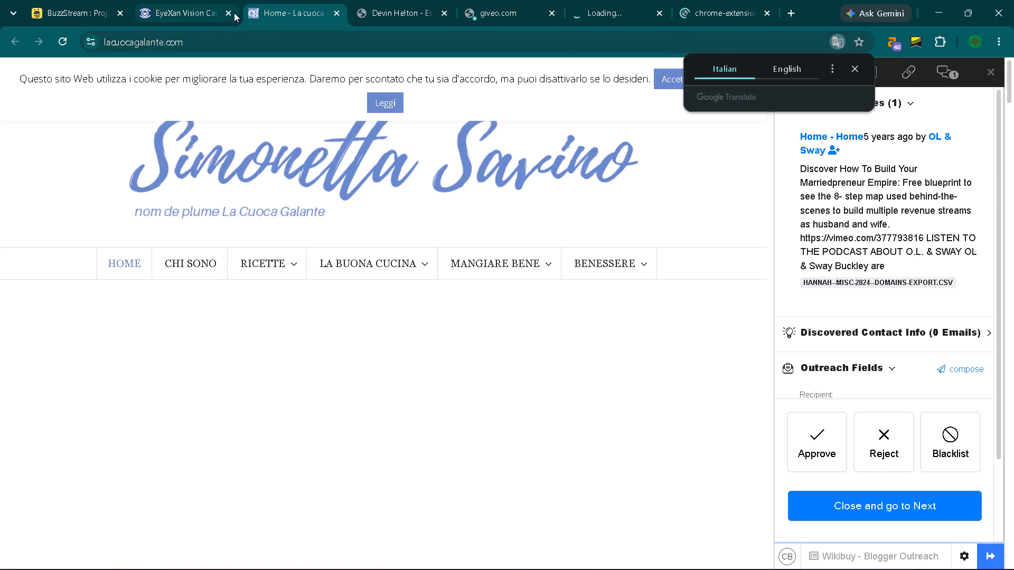
left_click(226, 14)
Reject the La Cuoca Galante site and the personal essays and articles site, going to the next prospect after each.
left_click(0, 274)
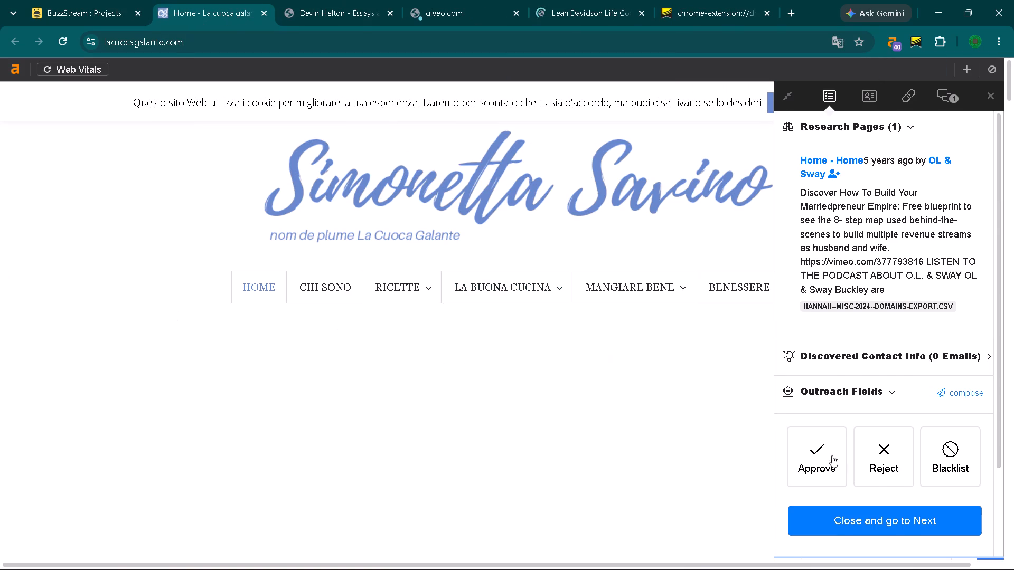
left_click(894, 454)
left_click(869, 520)
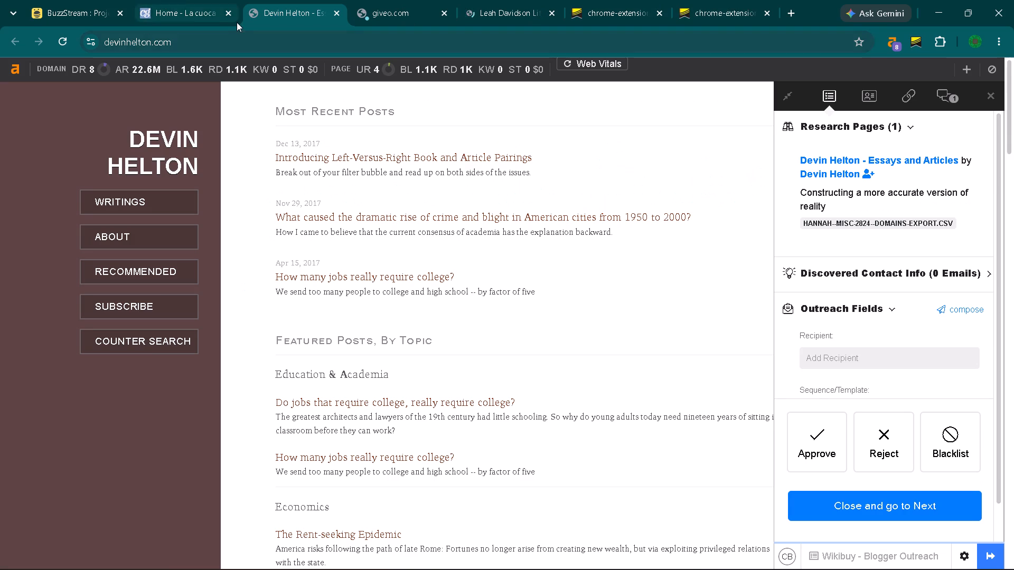
left_click(904, 446)
left_click(858, 500)
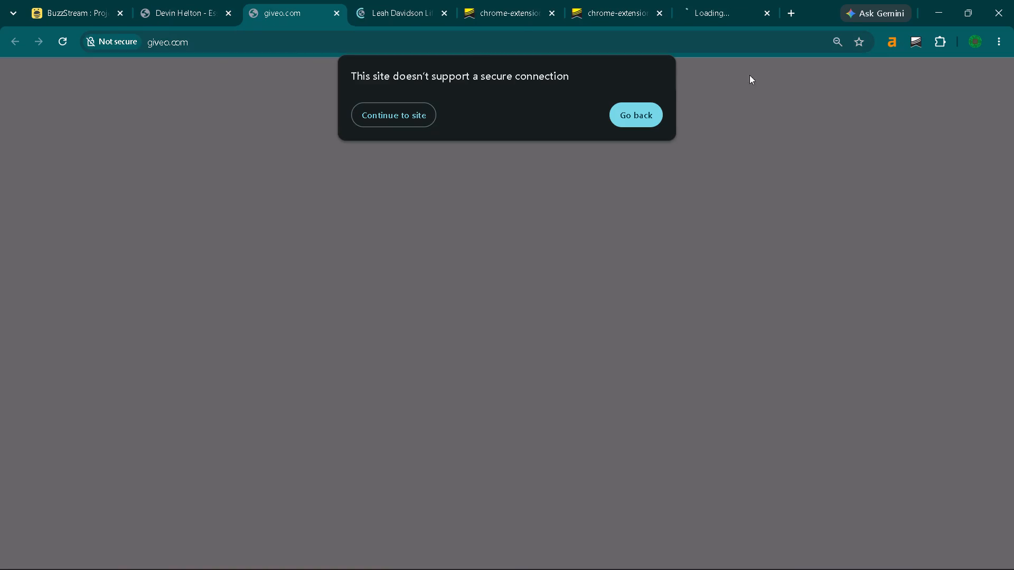
Continue to giveo.com over its non-secure connection and close the two stray chrome-extension pages.
left_click(367, 106)
left_click(315, 0)
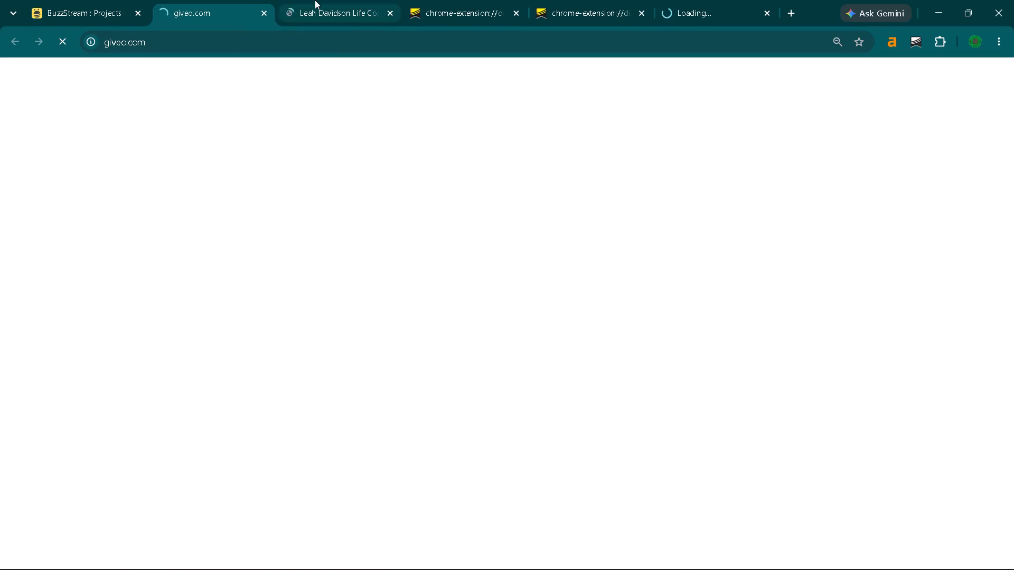
left_click(429, 0)
left_click(515, 12)
left_click(515, 12)
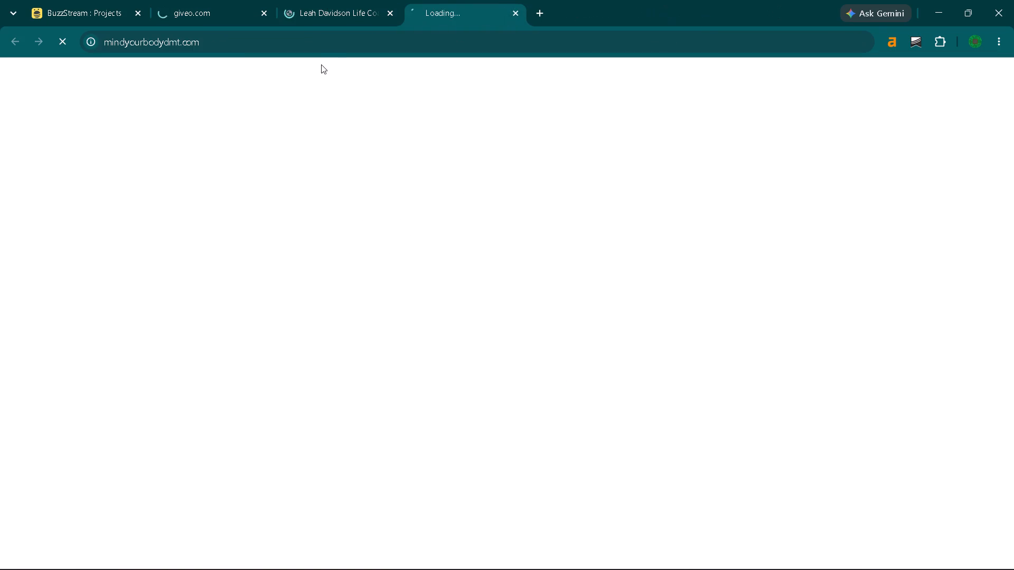
Return to the giveo.com page and close it without a decision.
left_click(232, 0)
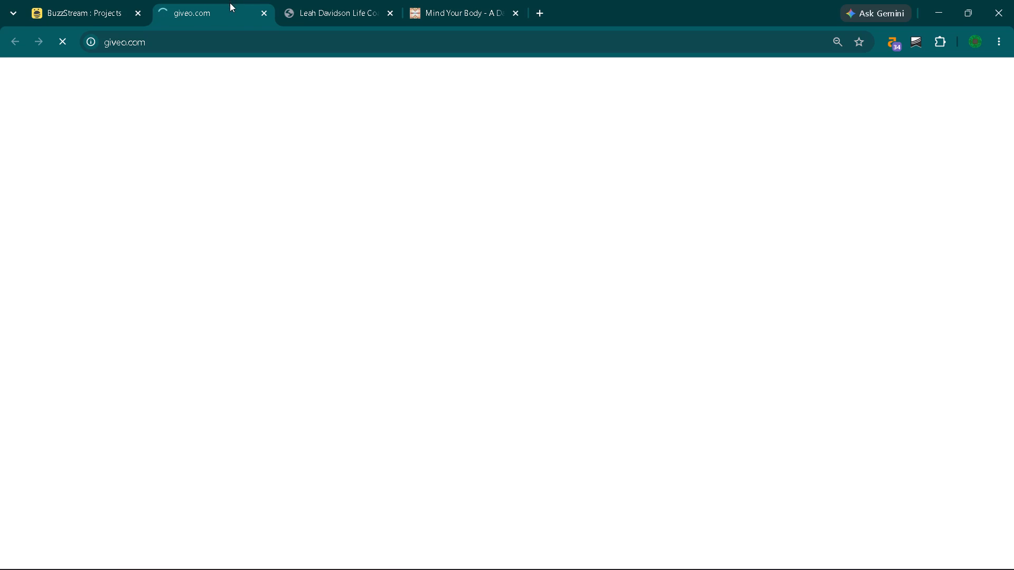
left_click(265, 14)
left_click(0, 176)
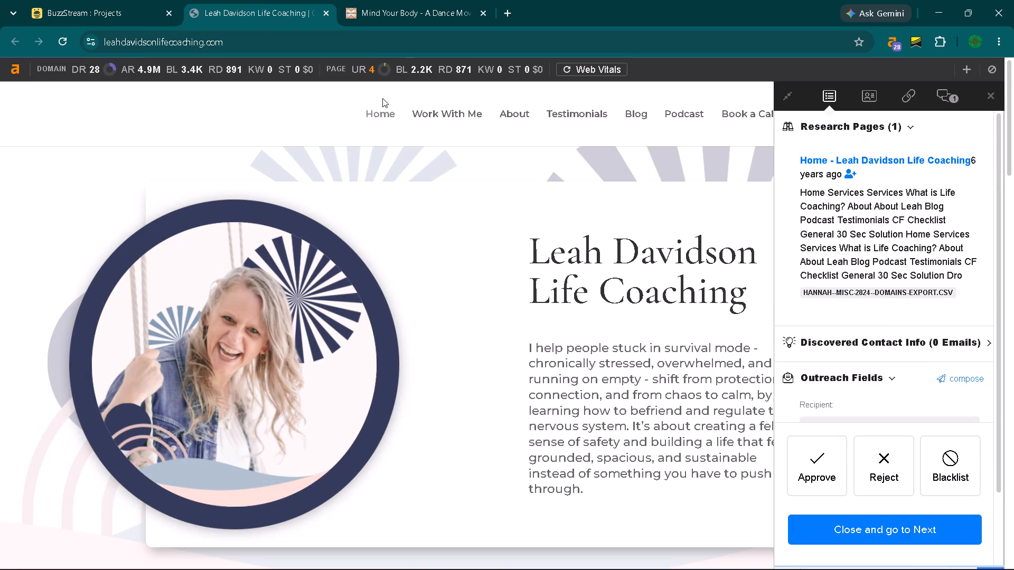
Reject the life coaching site and the Mind Your Body site, going to the next prospect after each.
left_click(900, 473)
left_click(873, 530)
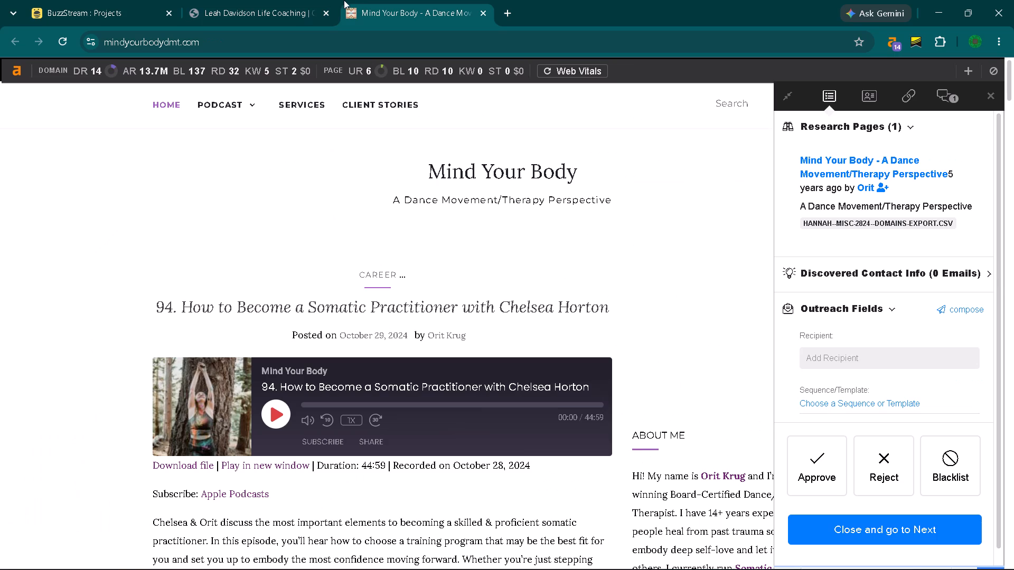
left_click(884, 461)
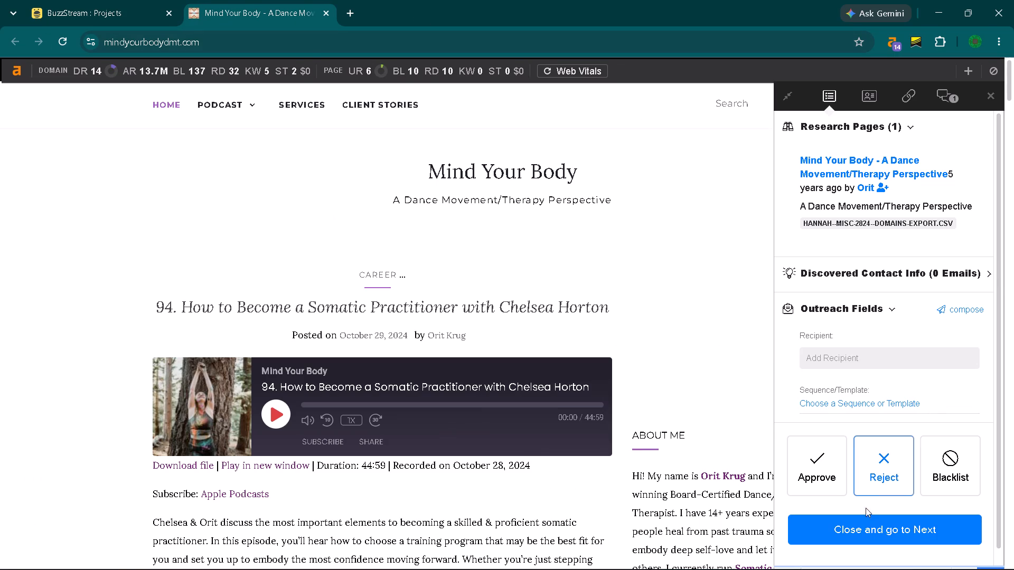
left_click(866, 521)
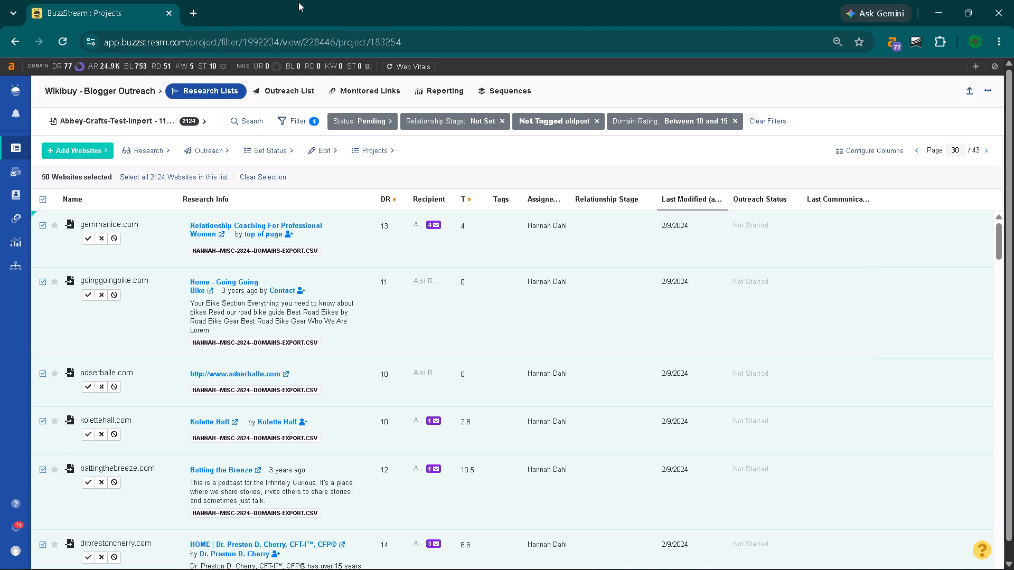
Clear the website selection in the Wikibuy research list and advance to page 31.
left_click(261, 177)
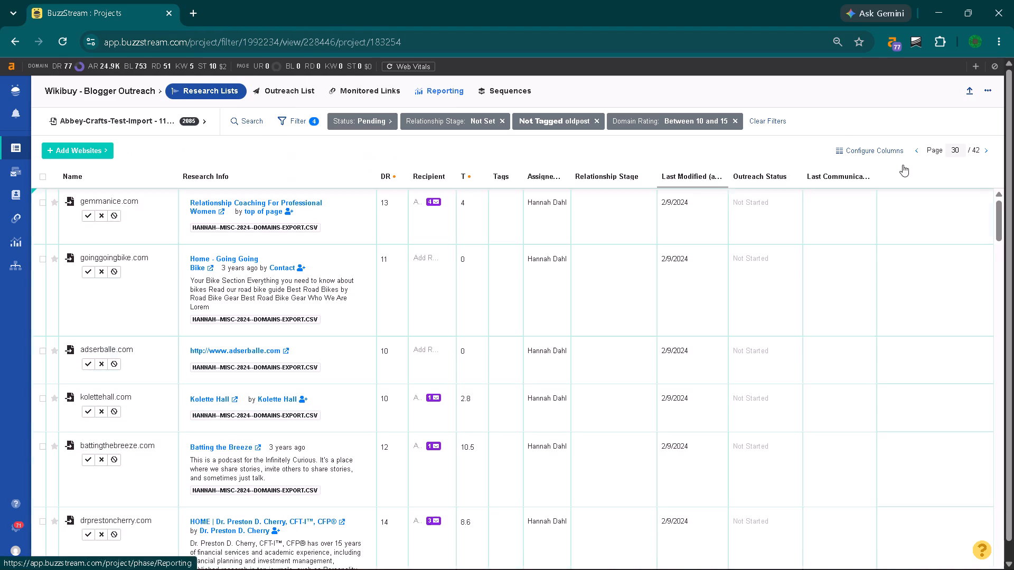
left_click(985, 149)
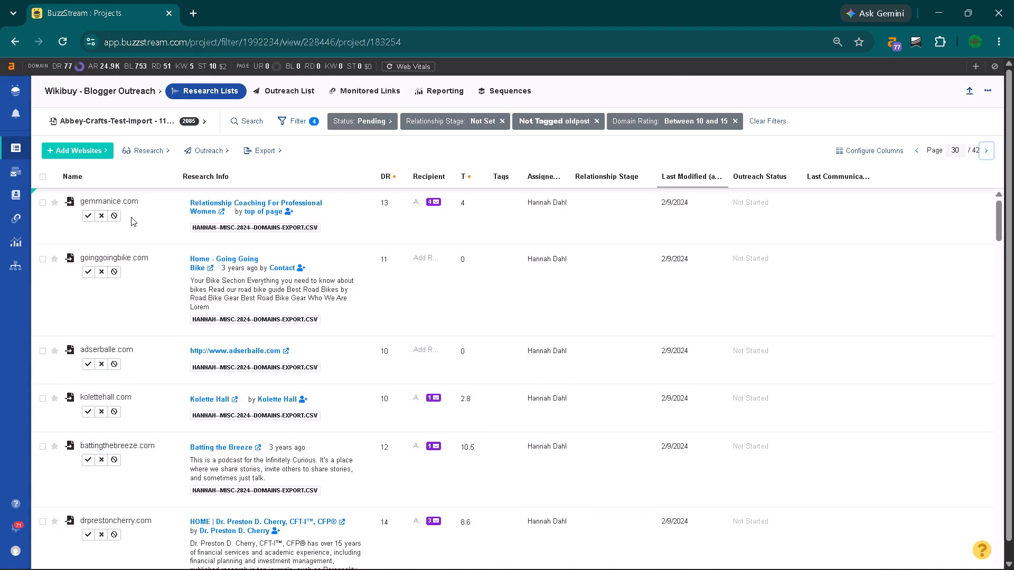
Select all websites on page 31 of the research list and open them for research.
left_click(39, 176)
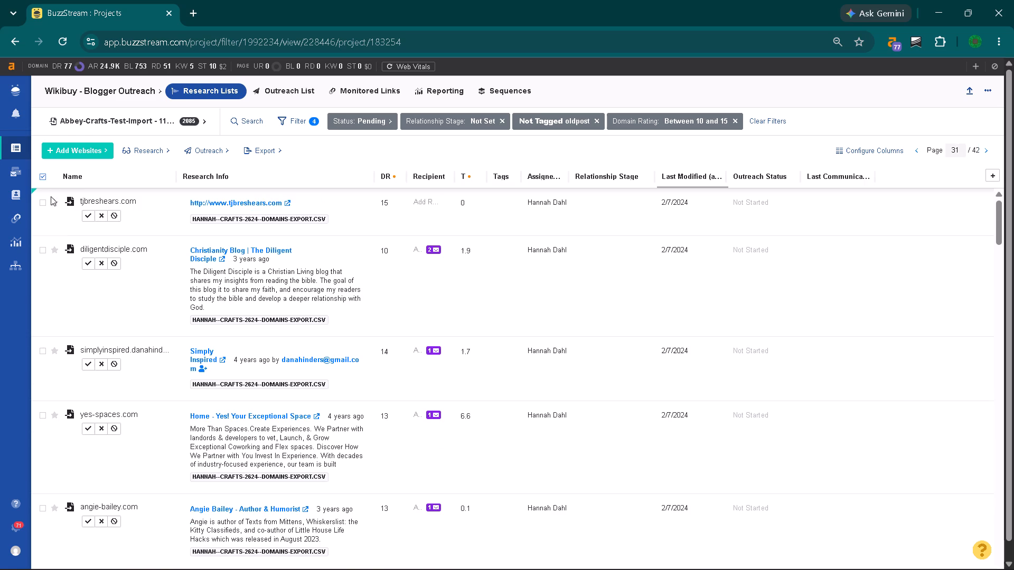
left_click(147, 148)
left_click(179, 183)
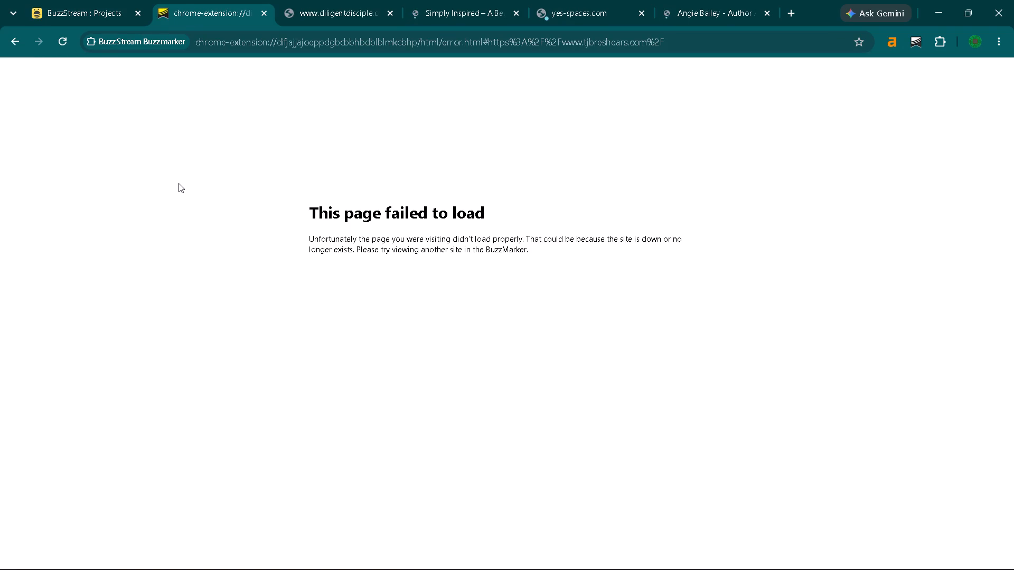
Close the first two failed pages in the queue and continue to yes-spaces.com over its non-secure connection.
key("ctrl+w")
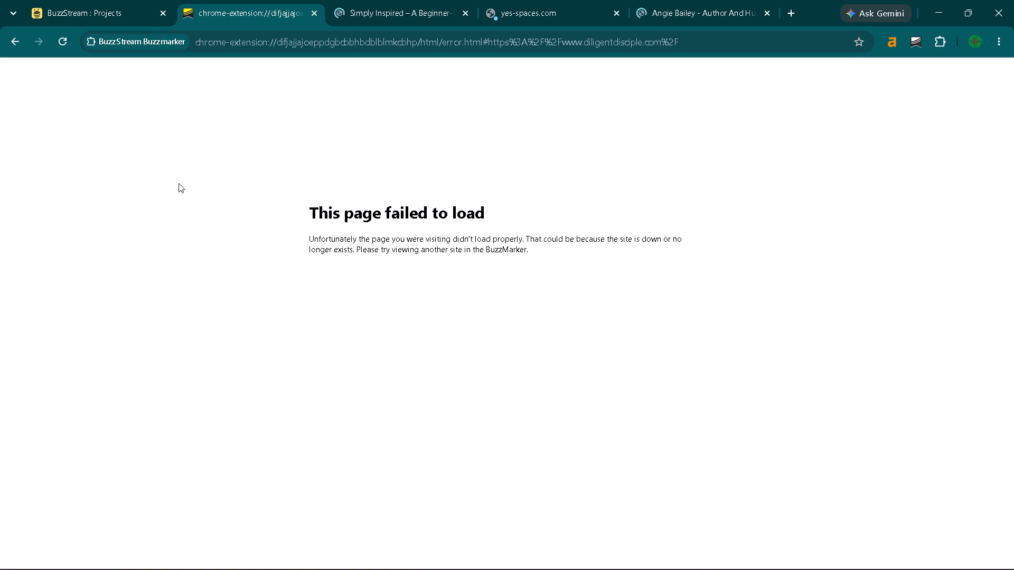
left_click(318, 13)
left_click(379, 8)
left_click(400, 115)
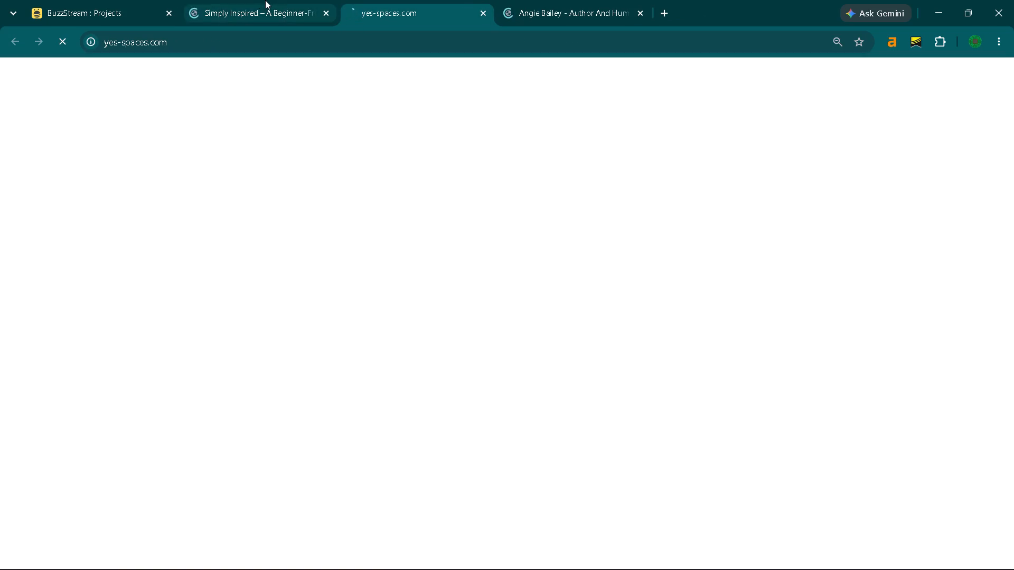
Return to the Simply Inspired origami site, reject it and go to the next prospect.
left_click(259, 0)
left_click(0, 327)
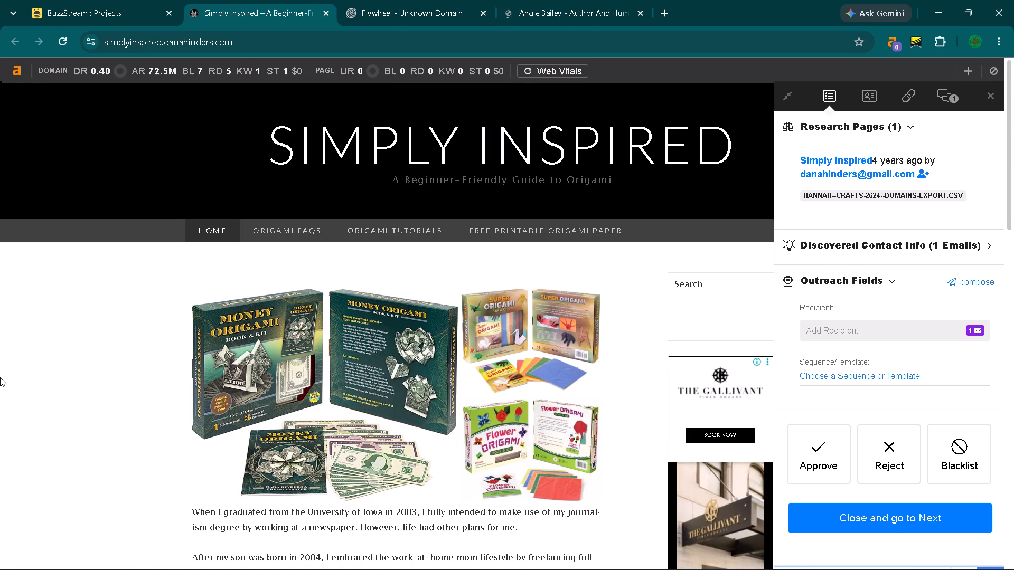
left_click(861, 479)
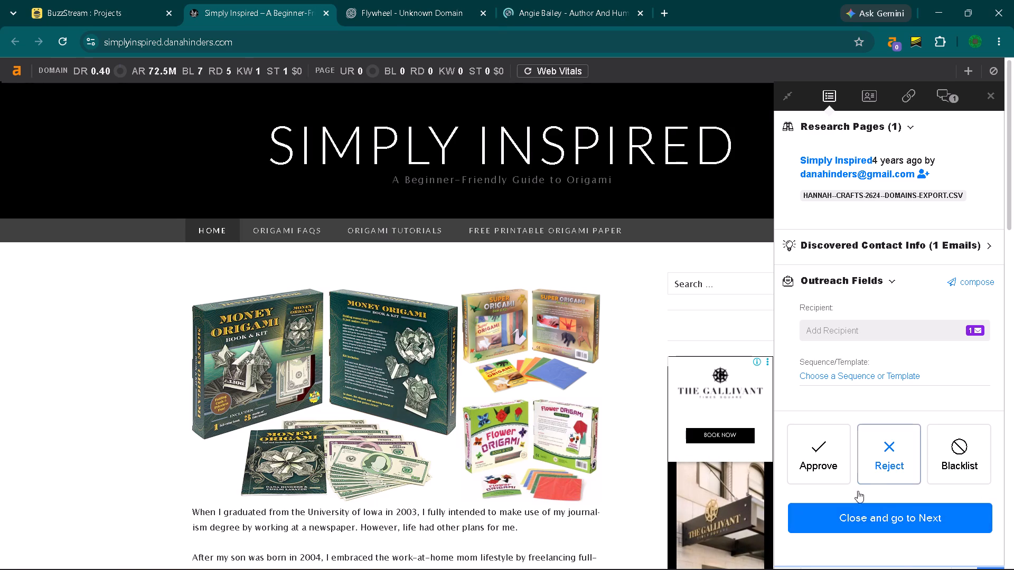
left_click(852, 521)
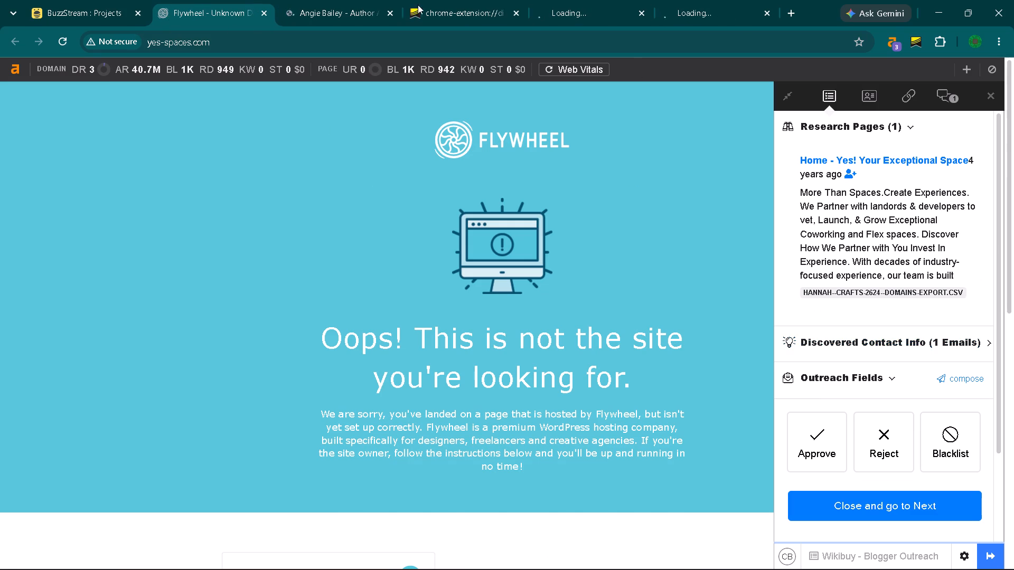
Close the stray chrome-extension page, return to yes-spaces.com, reject it and go to the next prospect.
left_click(406, 0)
left_click(520, 12)
left_click(200, 0)
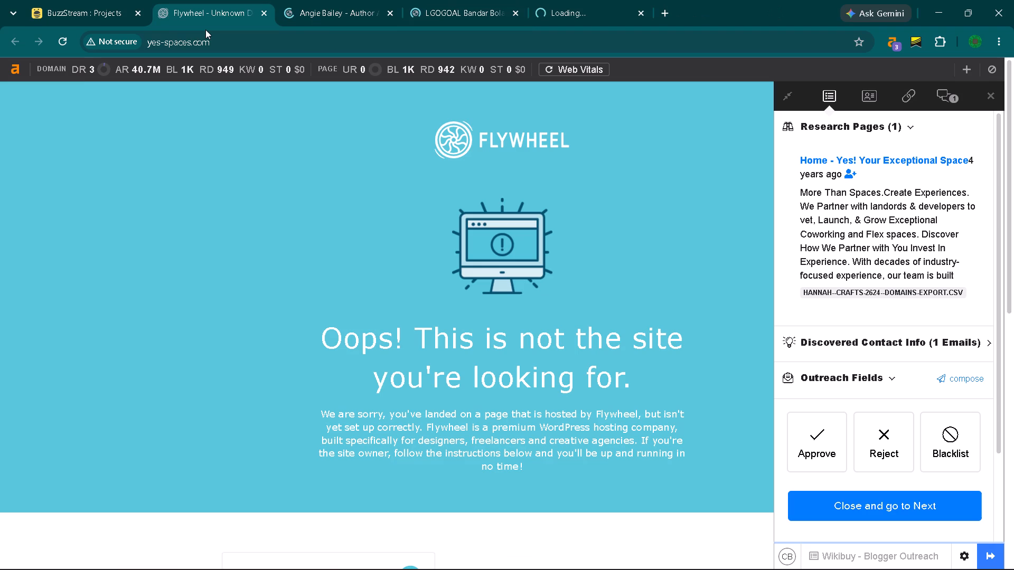
left_click(868, 473)
left_click(866, 446)
left_click(855, 505)
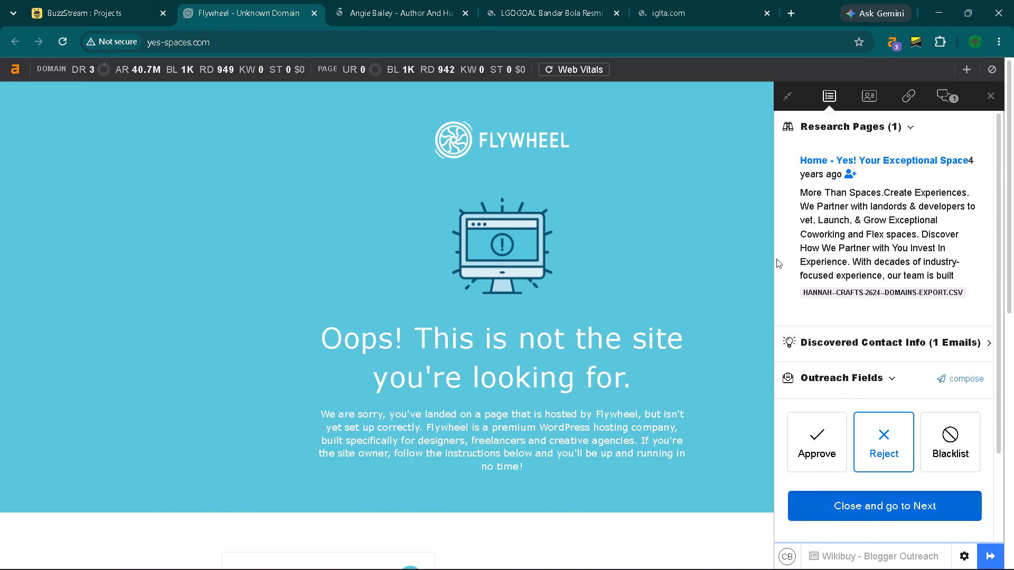
Leave the rejected yes-spaces.com page, close the two stray chrome-extension pages and continue to iglta.com over its non-secure connection.
left_click(229, 11)
left_click(0, 142)
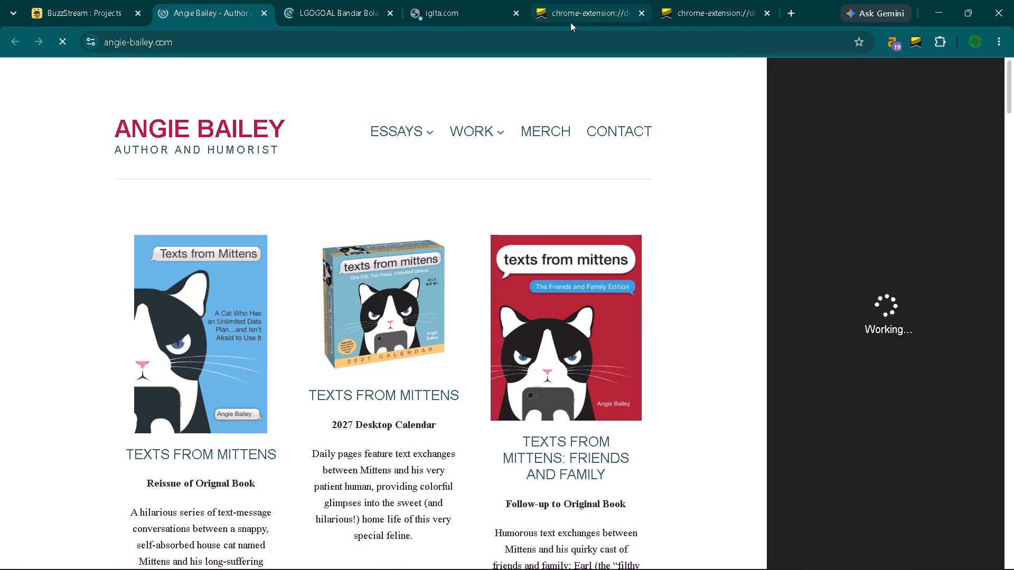
double_click(644, 12)
left_click(554, 0)
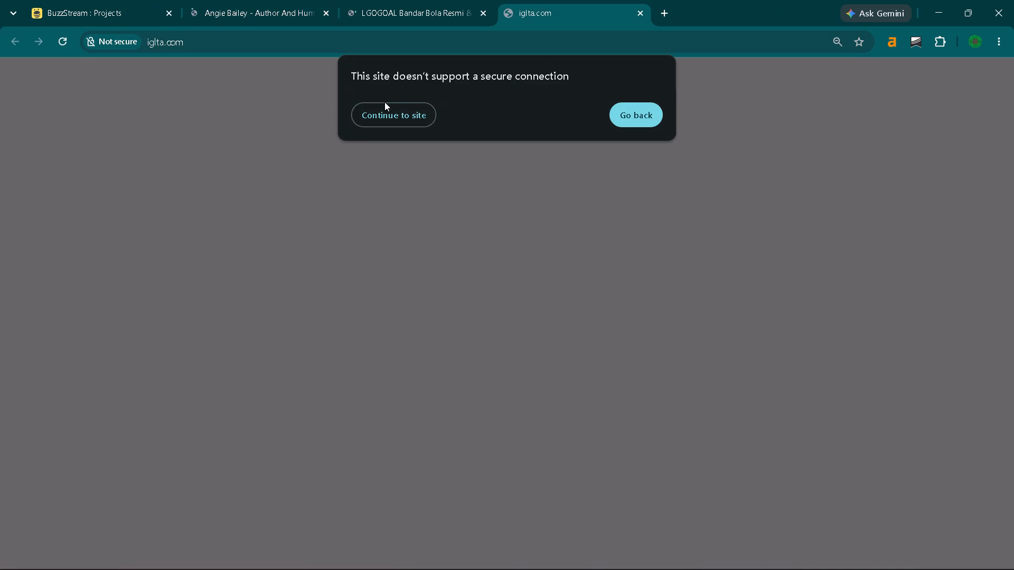
left_click(378, 110)
Return to the Texts from Mittens author site, reject it and go to the next prospect.
left_click(231, 0)
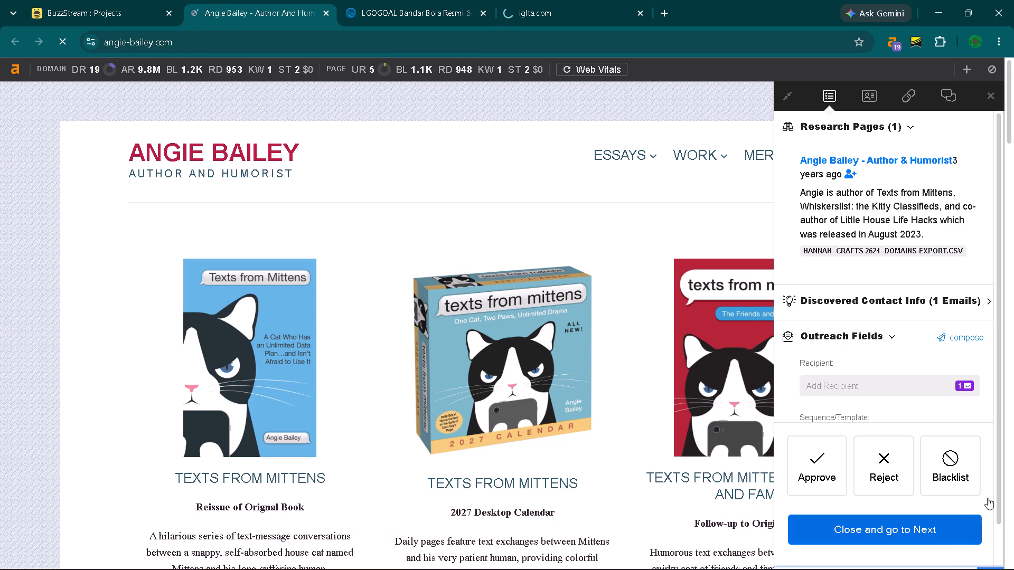
left_click(904, 482)
left_click(853, 531)
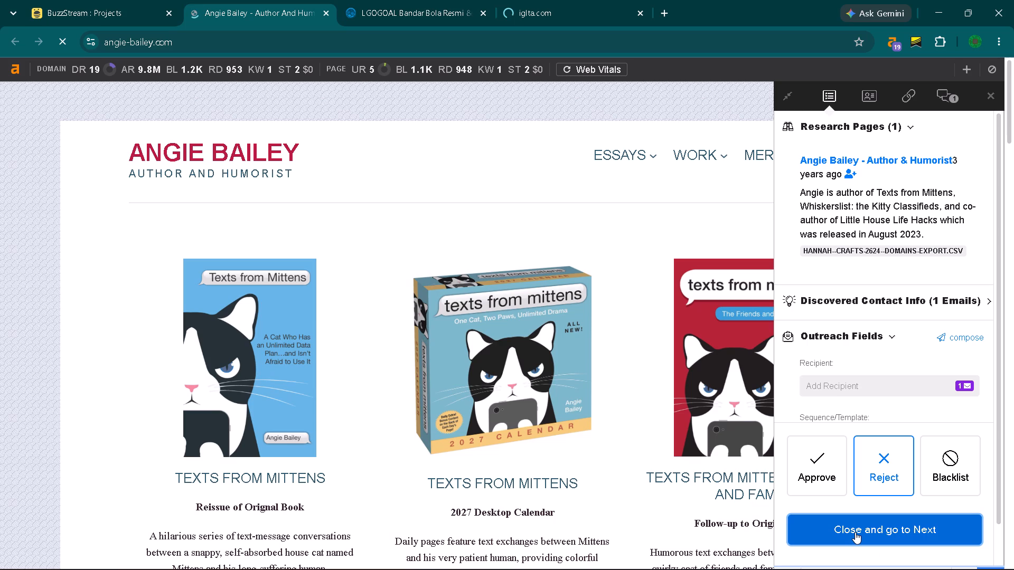
left_click(229, 13)
left_click(0, 184)
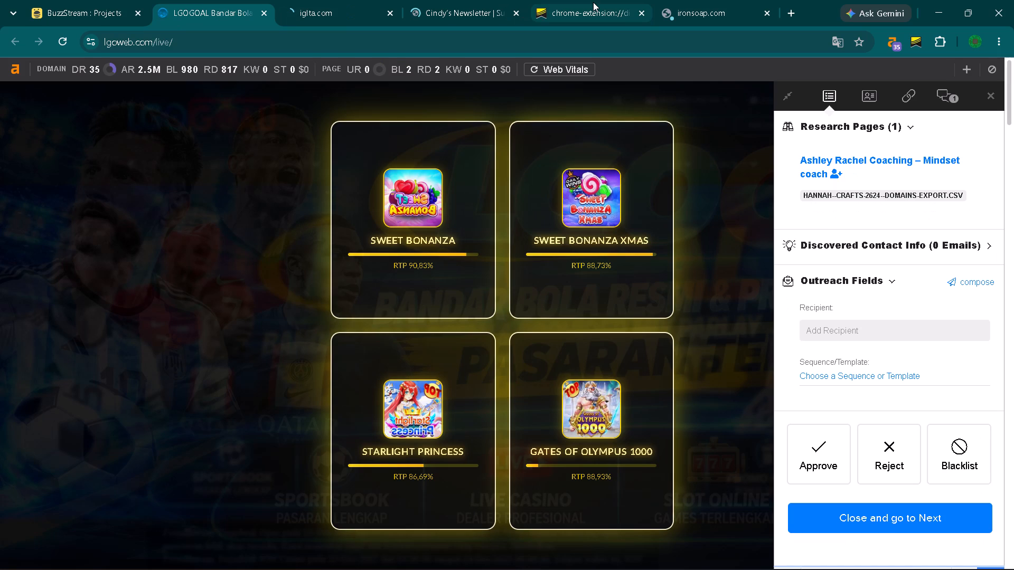
Close the stray chrome-extension page and continue to ironsoap.com over its non-secure connection.
left_click(645, 9)
left_click(566, 12)
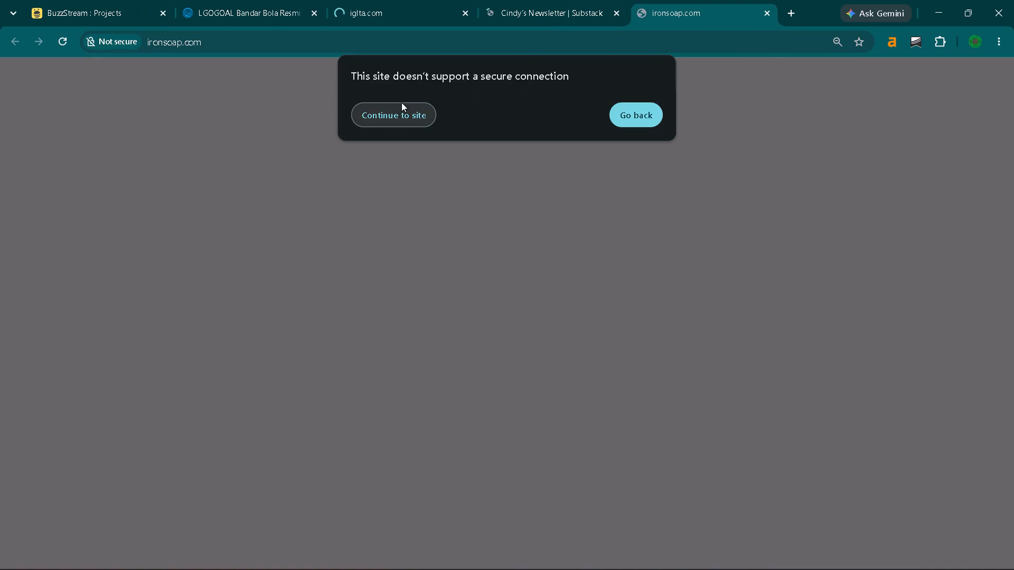
left_click(365, 109)
Return to the LGOGOAL gambling site at lgoweb.com, reject it and go to the next prospect.
left_click(349, 0)
left_click(268, 0)
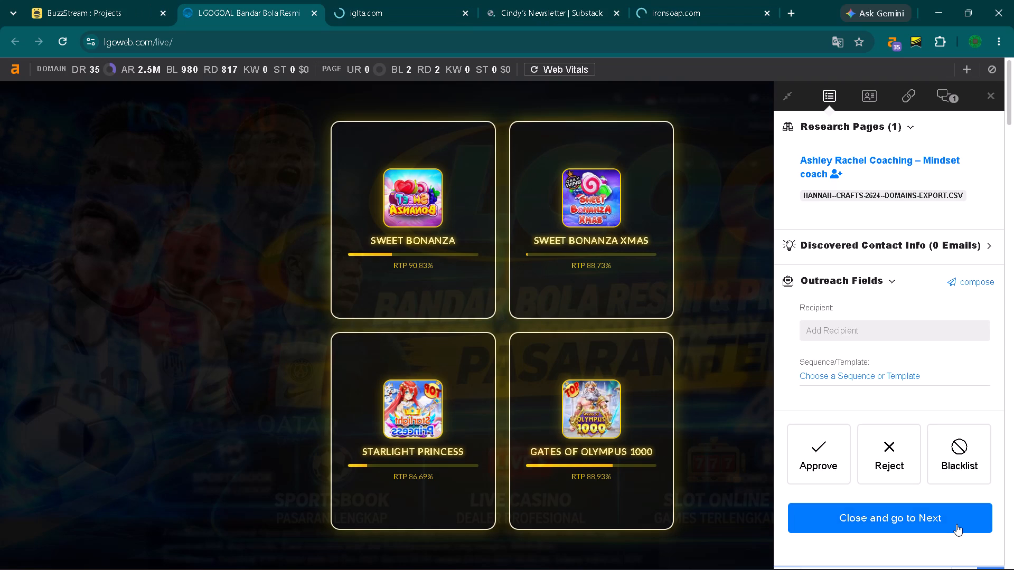
left_click(913, 446)
left_click(877, 519)
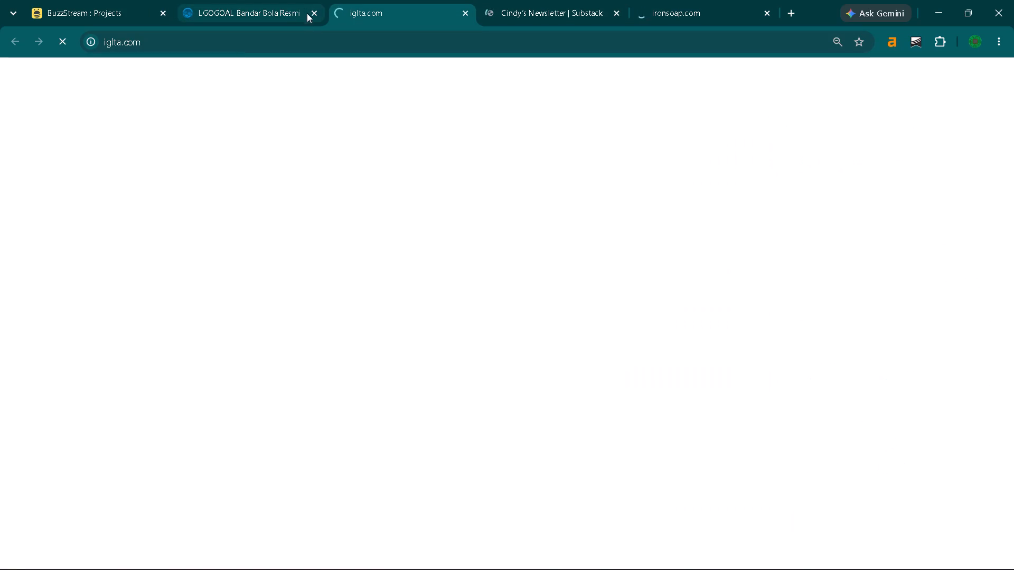
left_click(316, 11)
left_click(0, 246)
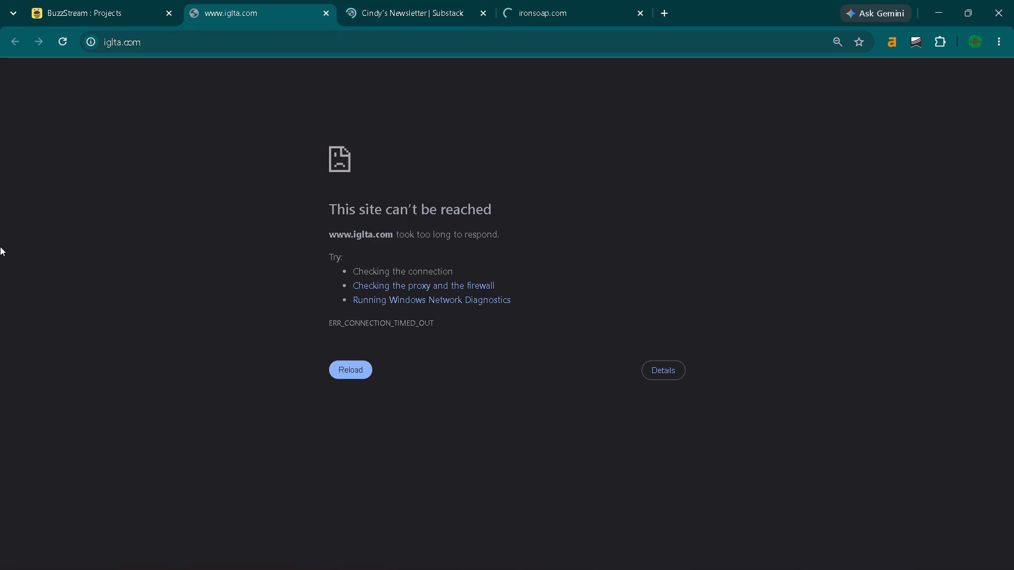
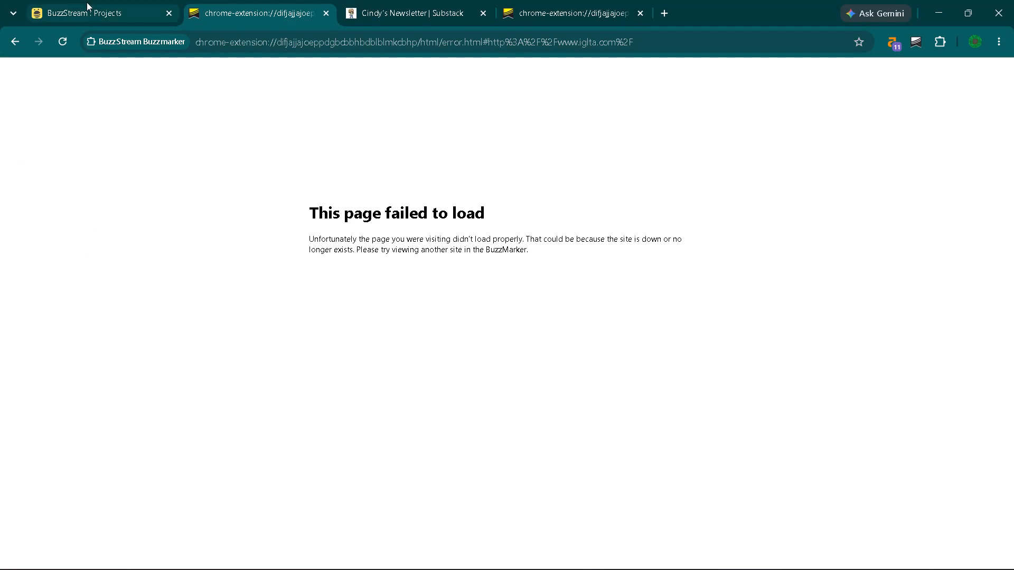
Close the failed iglta.com page and the Cindy's Newsletter Substack page.
double_click(329, 14)
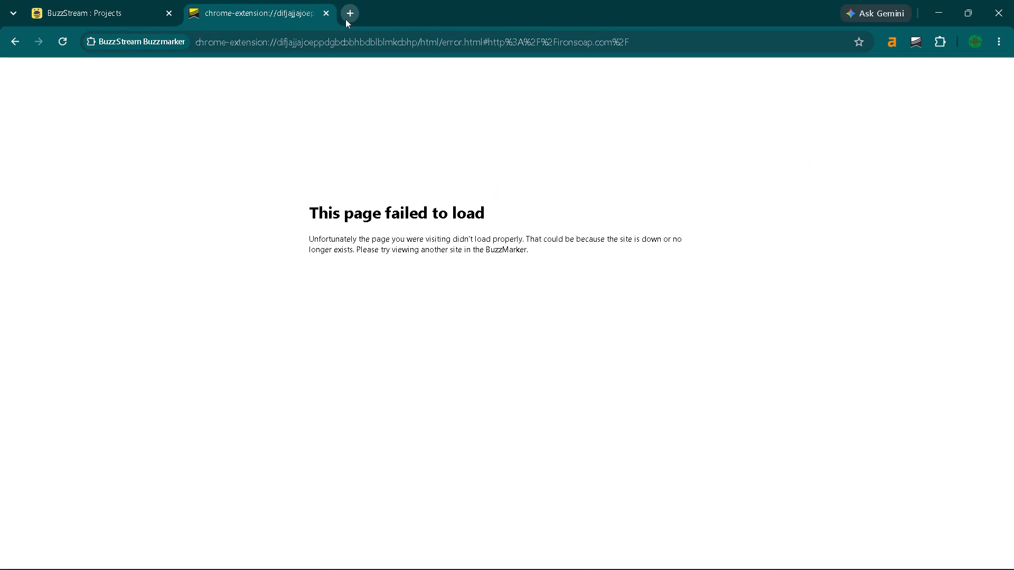
Run a web search for "hfgjfg" in place of the failed ironsoap.com page, reject that prospect and go to the next.
left_click(292, 45)
type("hfgjfg")
key("Return")
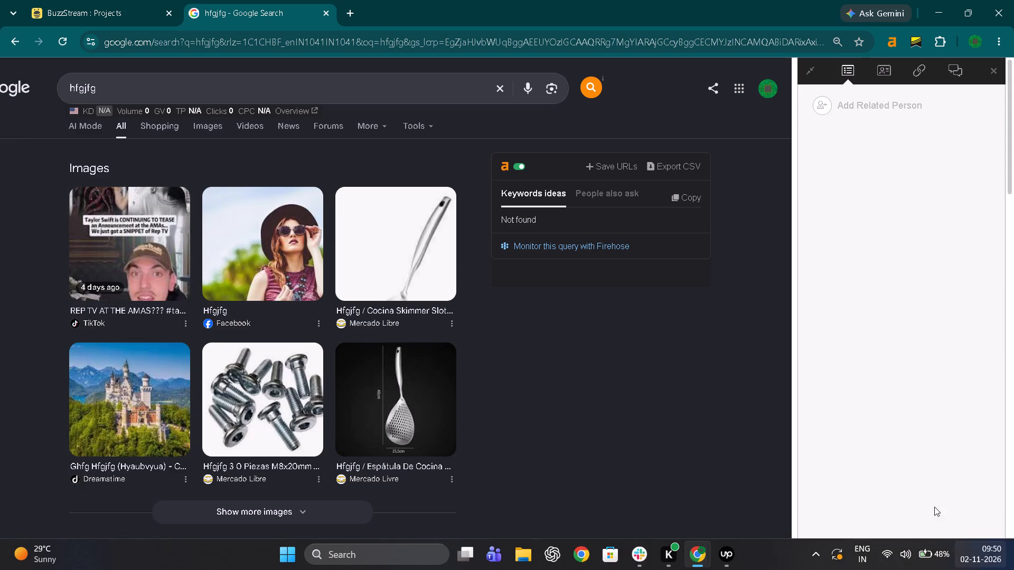
left_click(916, 393)
left_click(902, 440)
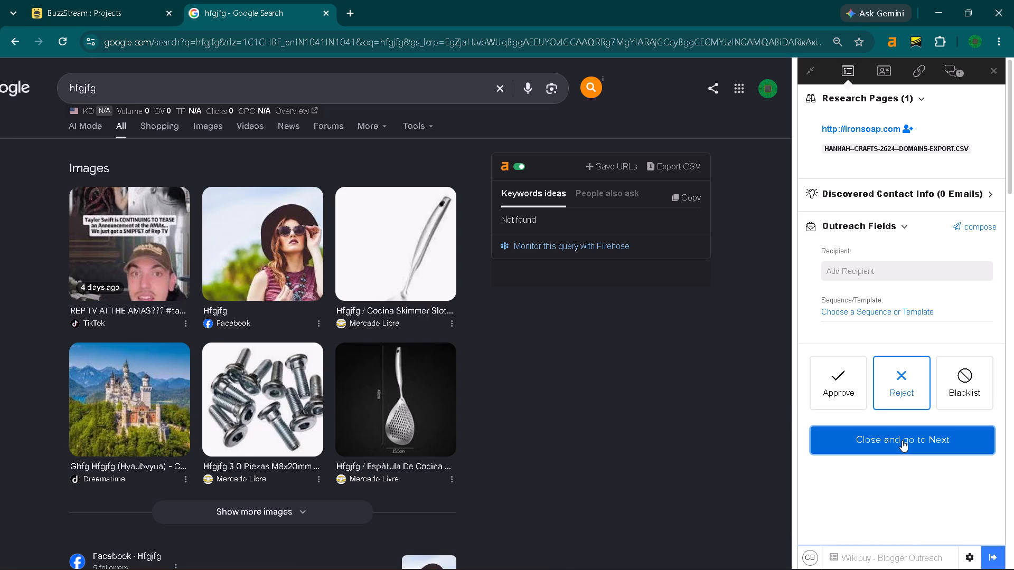
left_click(232, 12)
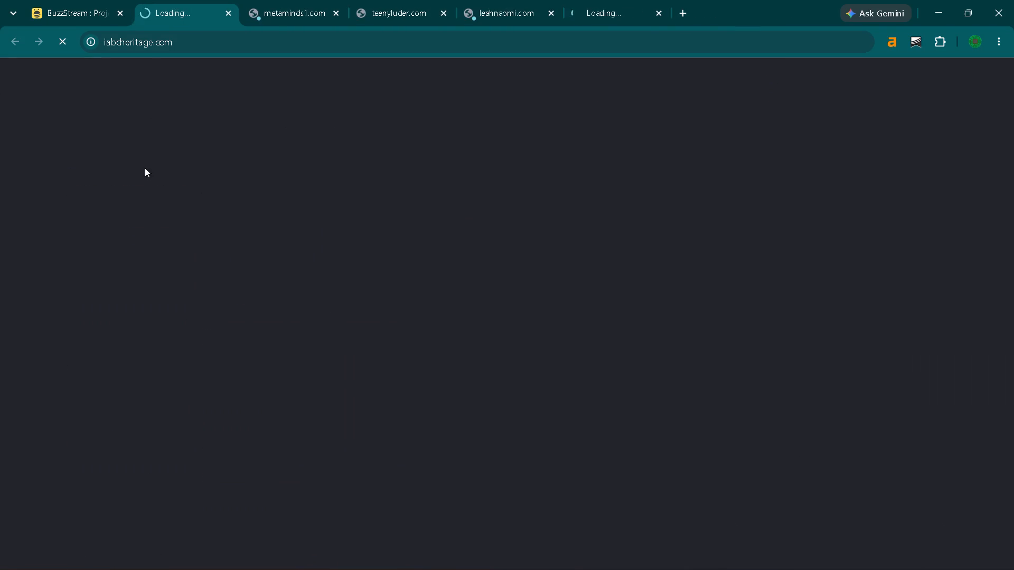
Continue past the non-secure connection notices on the new prospects and close the failed teenyluder.com, newcrystalmind.com and collagecab.com pages.
left_click(335, 0)
left_click(382, 117)
left_click(448, 0)
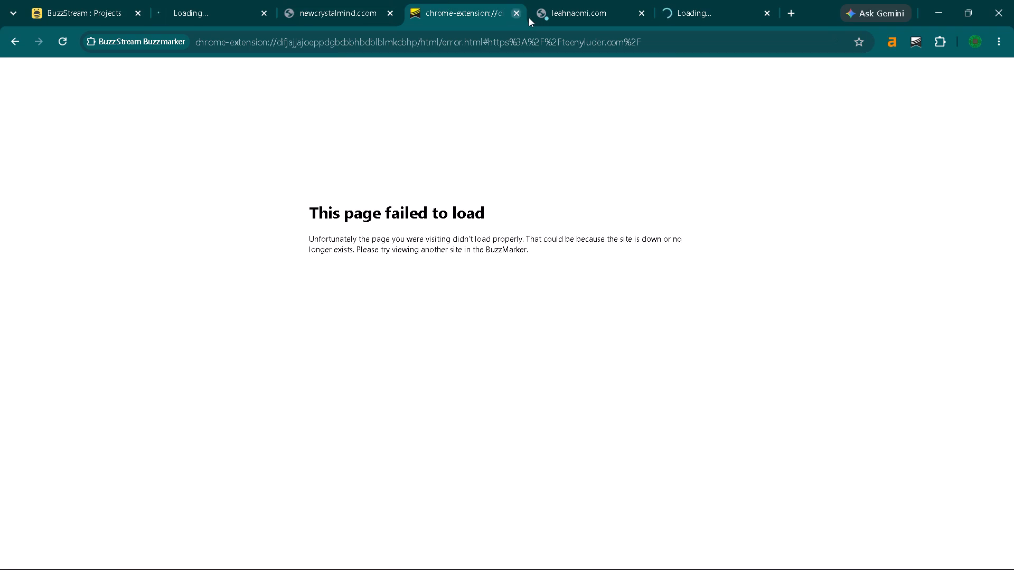
left_click(515, 15)
left_click(401, 108)
left_click(346, 0)
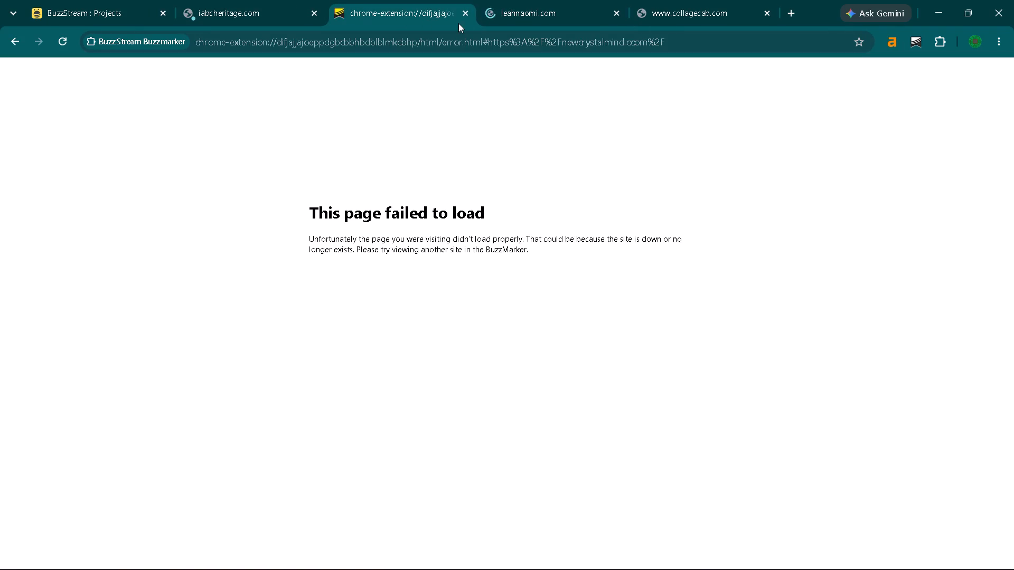
left_click(465, 15)
left_click(533, 7)
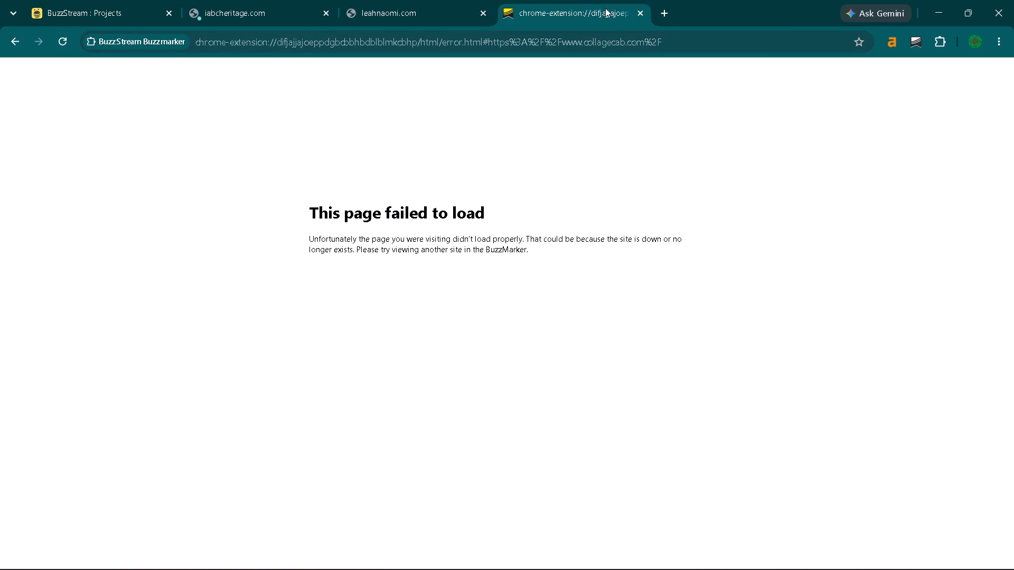
left_click(642, 13)
Try iabcheritage.com over its non-secure connection and close the page.
left_click(418, 0)
left_click(294, 0)
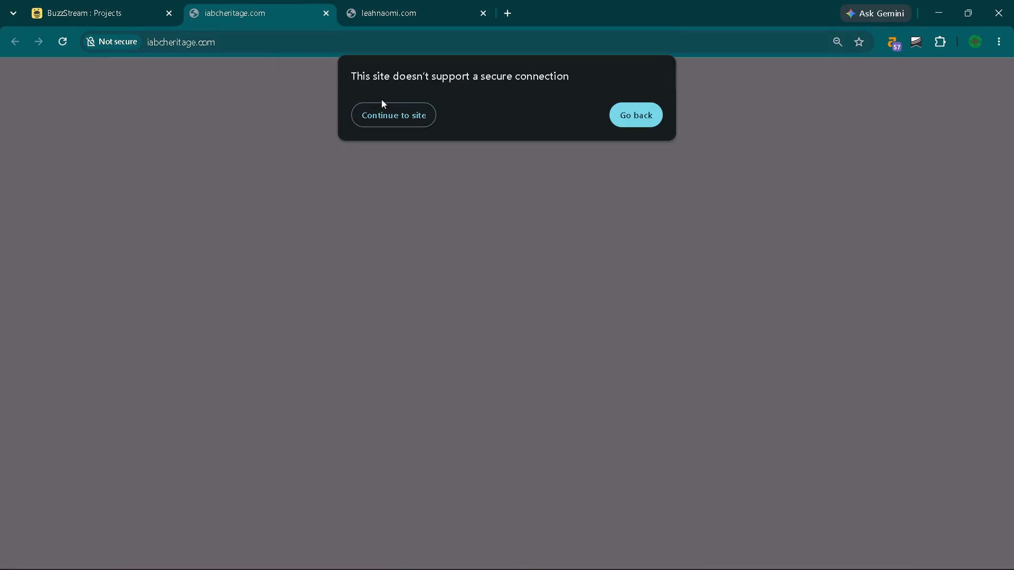
left_click(386, 108)
left_click(397, 0)
left_click(298, 0)
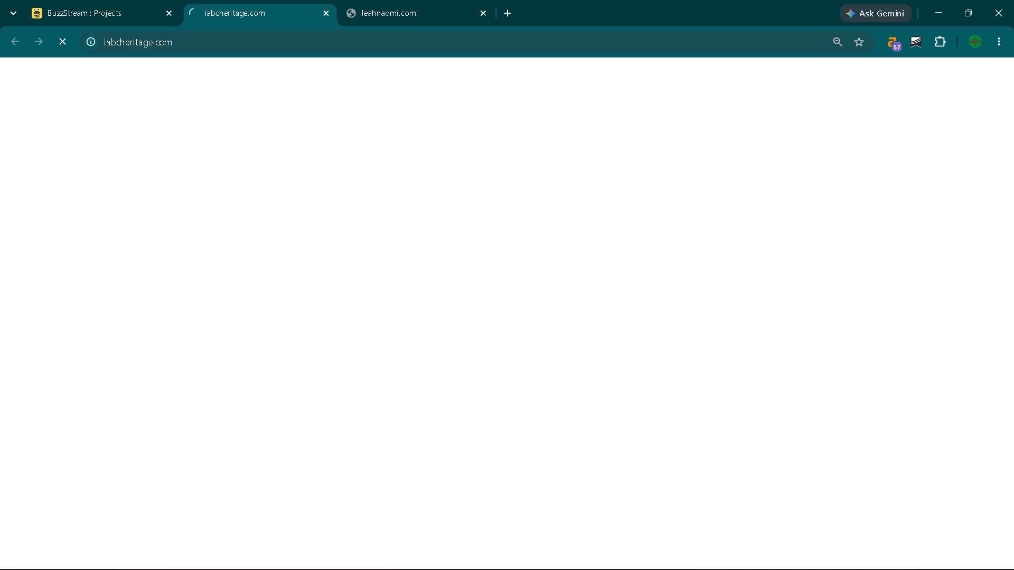
left_click(328, 13)
Reject the one remaining open prospect, go to the next batch and close the rejected site's leftover page.
left_click(868, 437)
left_click(879, 495)
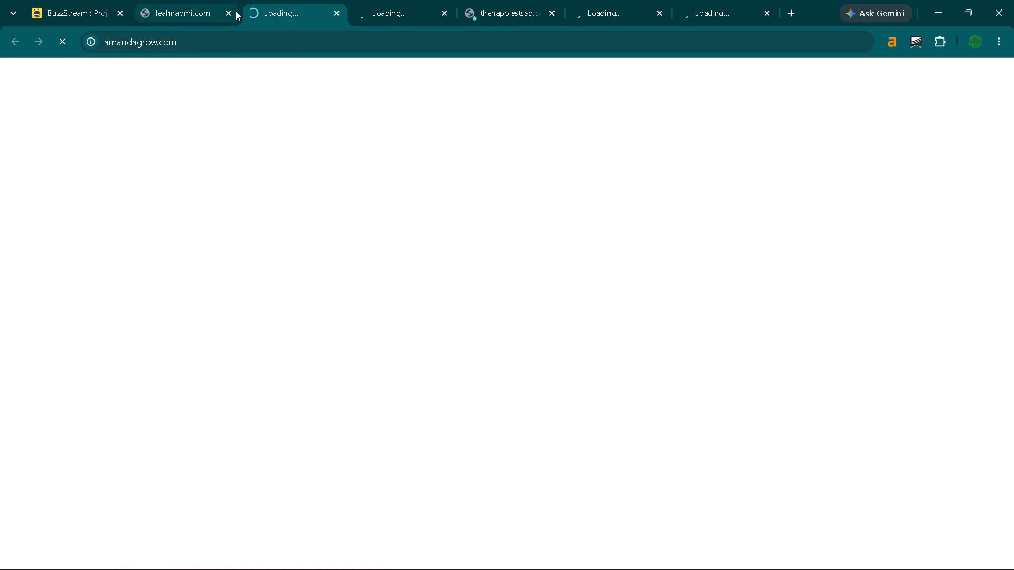
left_click(229, 14)
Go through the newly opened prospect pages and continue to thehappiestsad.com over its non-secure connection.
left_click(283, 183)
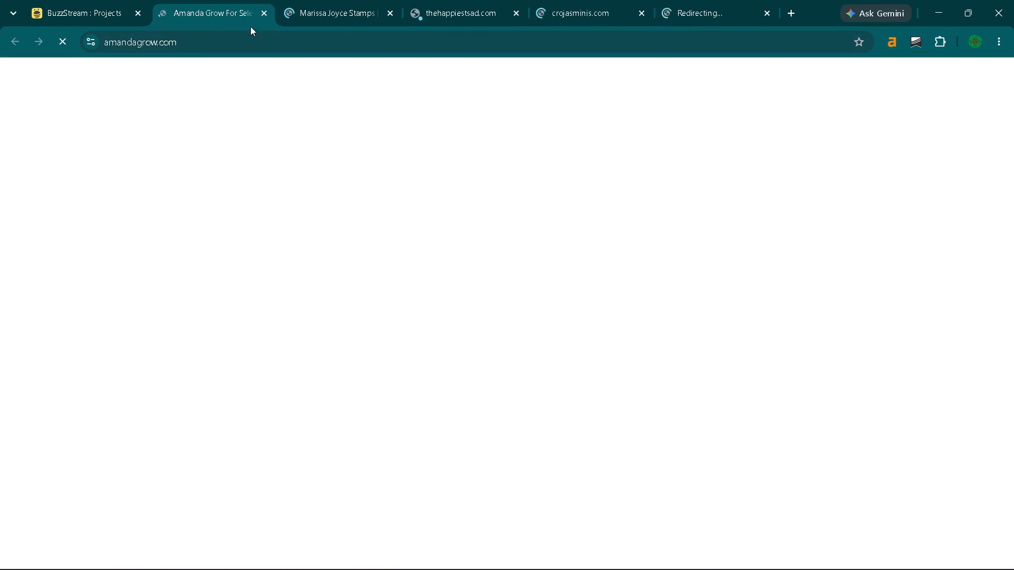
left_click(356, 10)
left_click(465, 0)
left_click(384, 116)
left_click(580, 0)
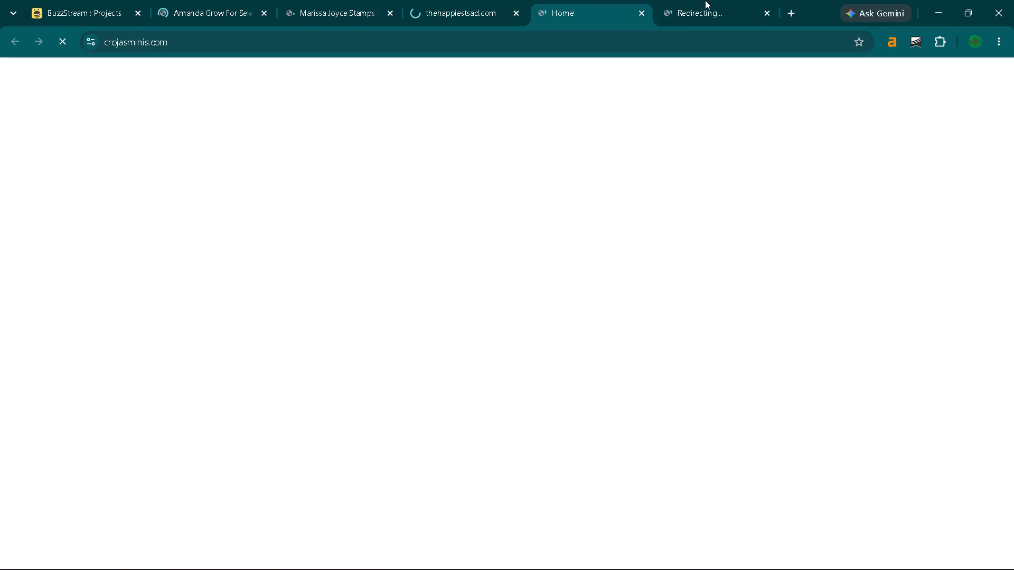
left_click(727, 0)
Return to the selectman campaign site, accept its cookie notice and reload the page.
left_click(214, 0)
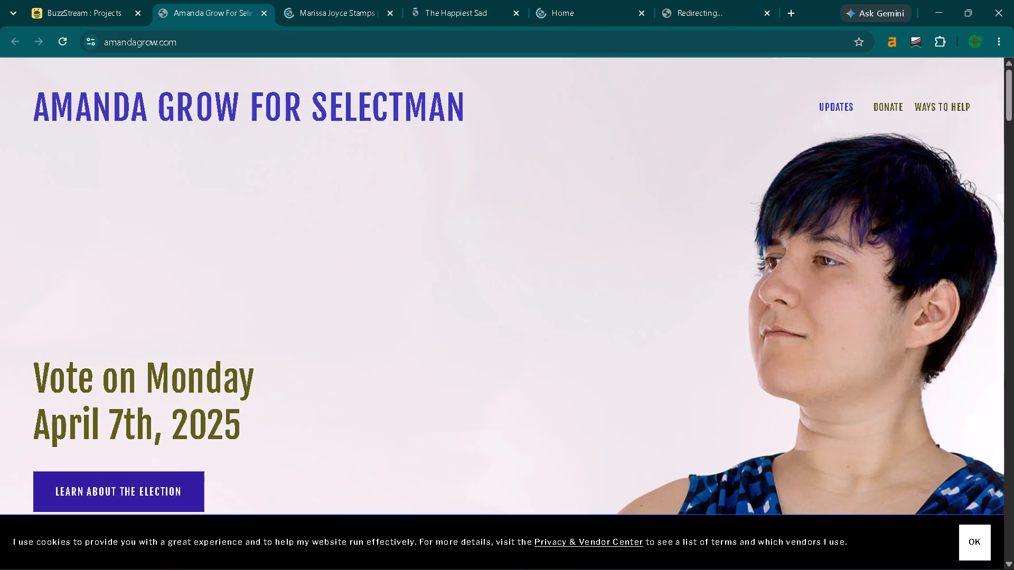
left_click(969, 539)
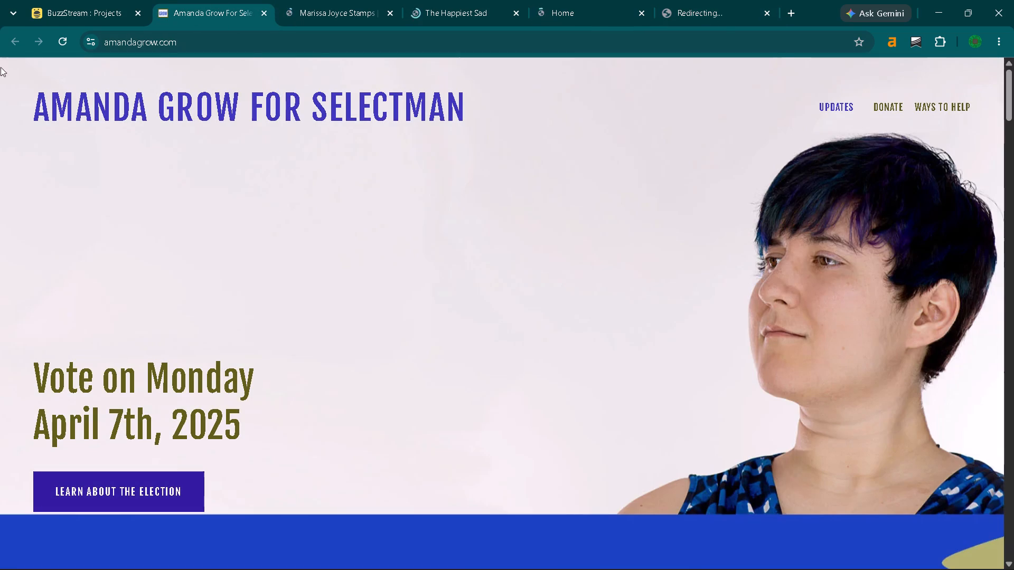
left_click(69, 40)
Check the other open prospect pages, return to the selectman campaign site, reject it and go to the next prospect.
left_click(276, 0)
left_click(465, 0)
left_click(359, 0)
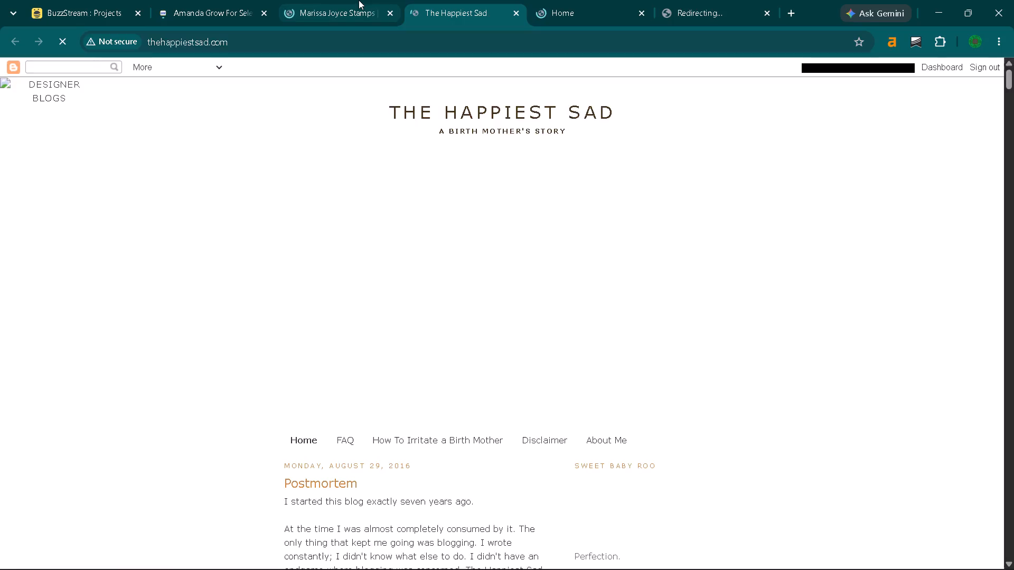
left_click(560, 0)
left_click(699, 0)
left_click(164, 3)
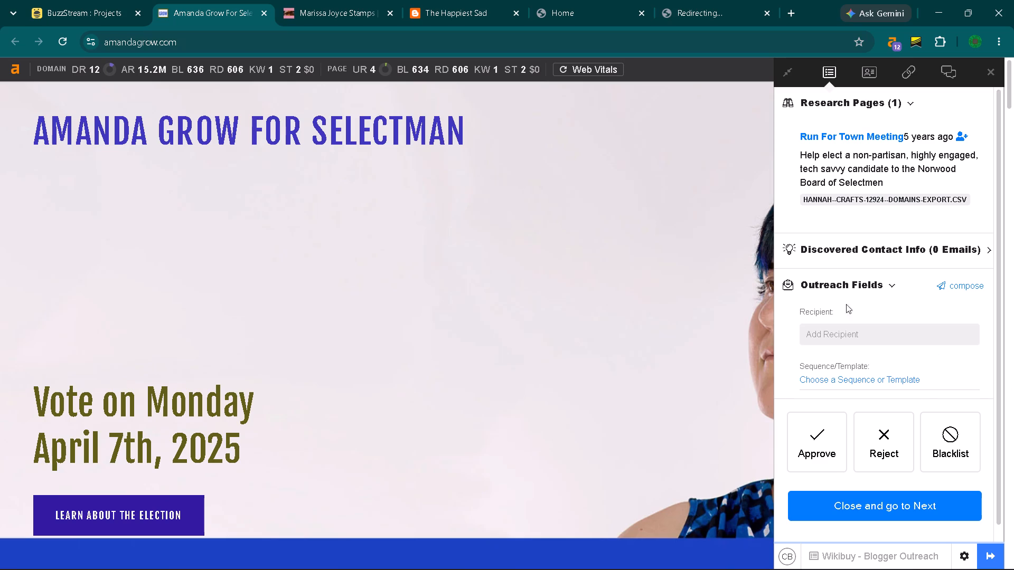
left_click(892, 437)
left_click(888, 505)
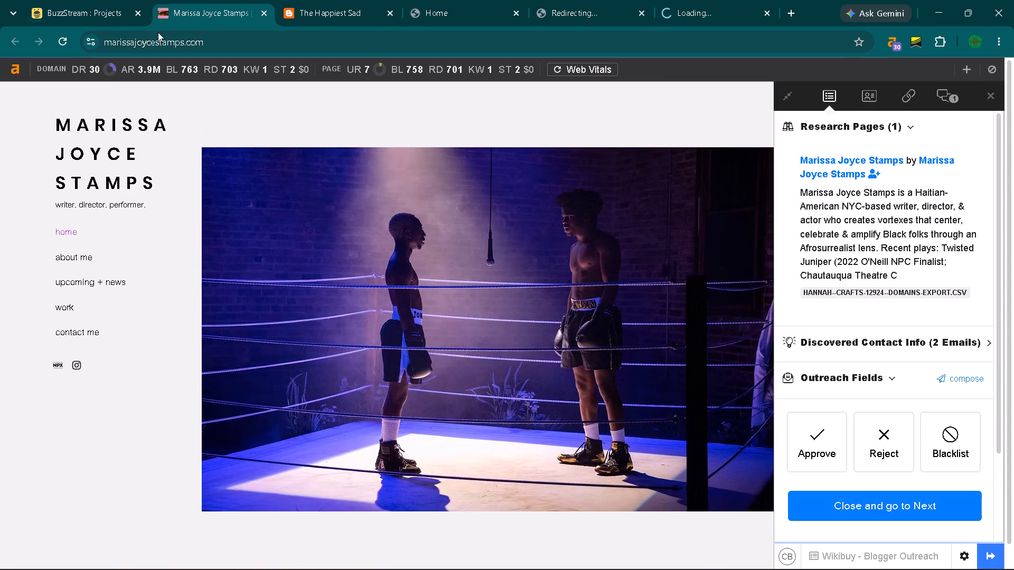
Reject the writer, director and performer portfolio site and go to the next prospect.
left_click_drag(863, 457, 865, 462)
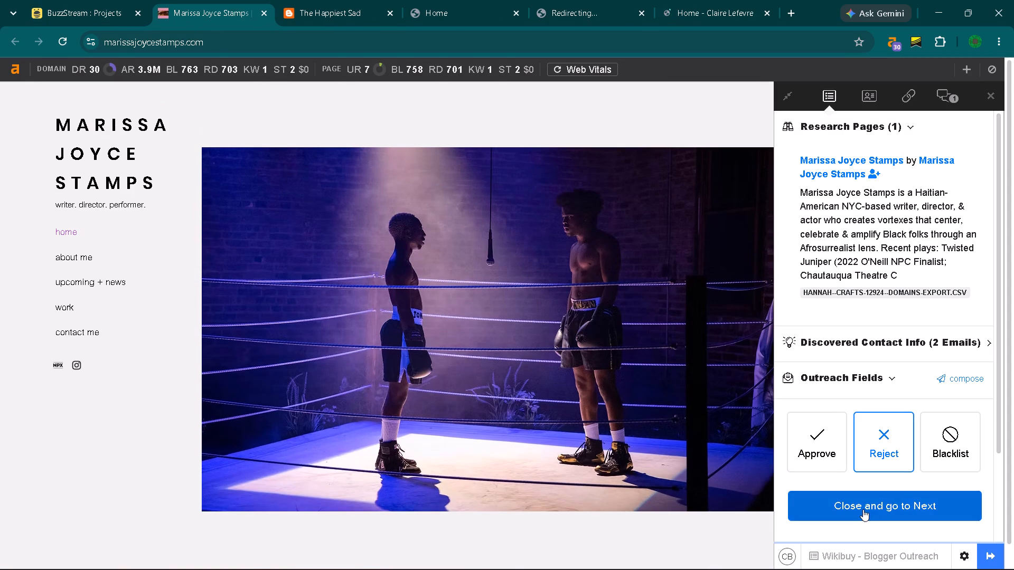
left_click(863, 509)
Reject The Happiest Sad blog at thehappiestsad.com, go to the next prospect and close the rejected page.
left_click(129, 263)
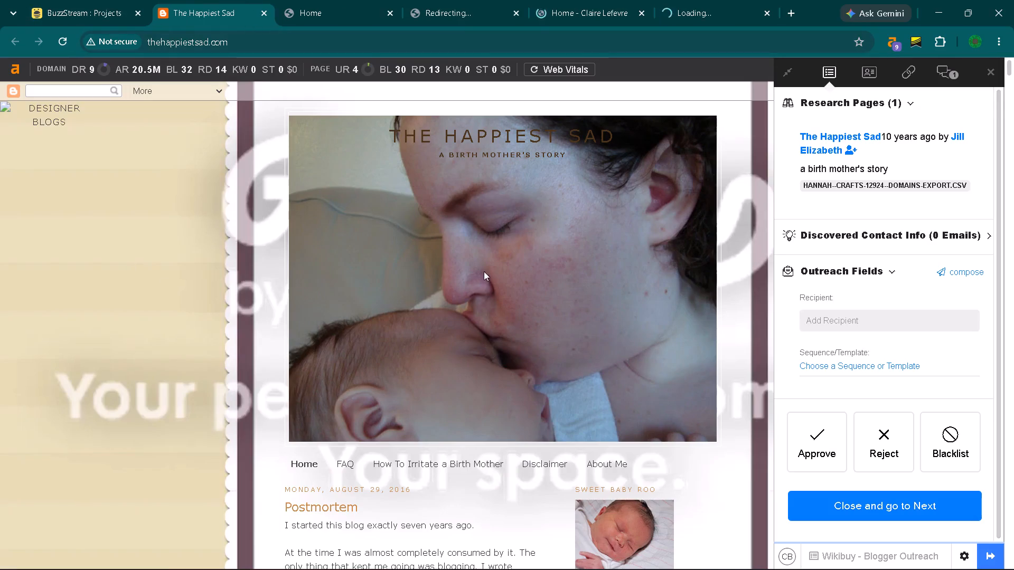
left_click(882, 444)
left_click(878, 493)
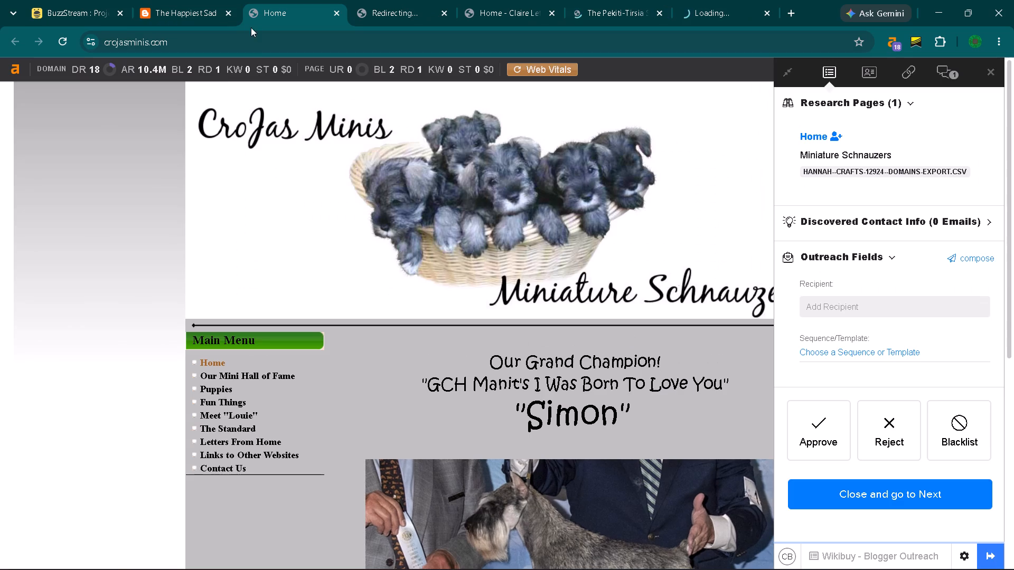
left_click(226, 14)
Reject the CroJas Minis miniature schnauzer site at crojasminis.com and go to the next prospect.
left_click(0, 291)
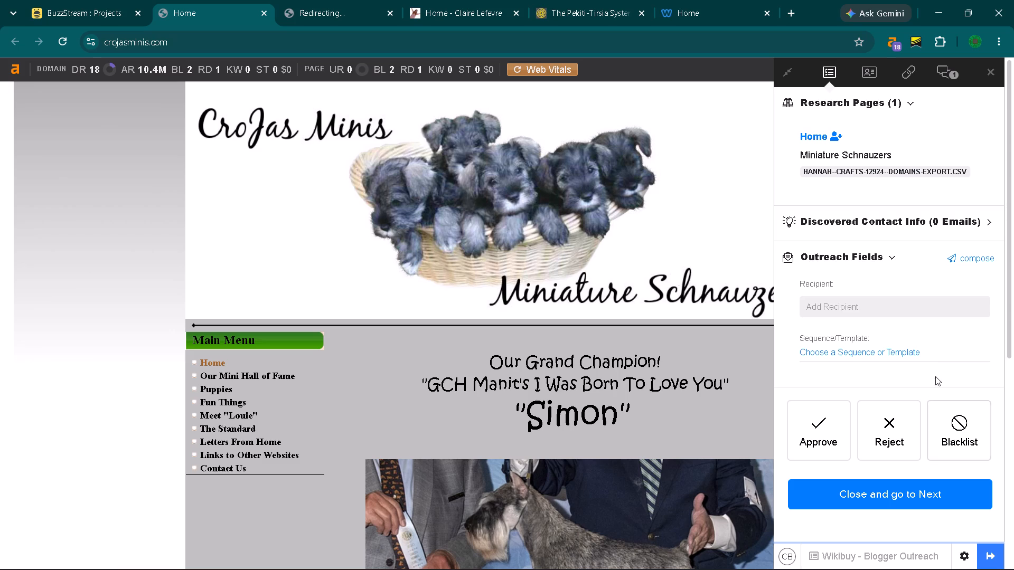
left_click(893, 424)
left_click(884, 483)
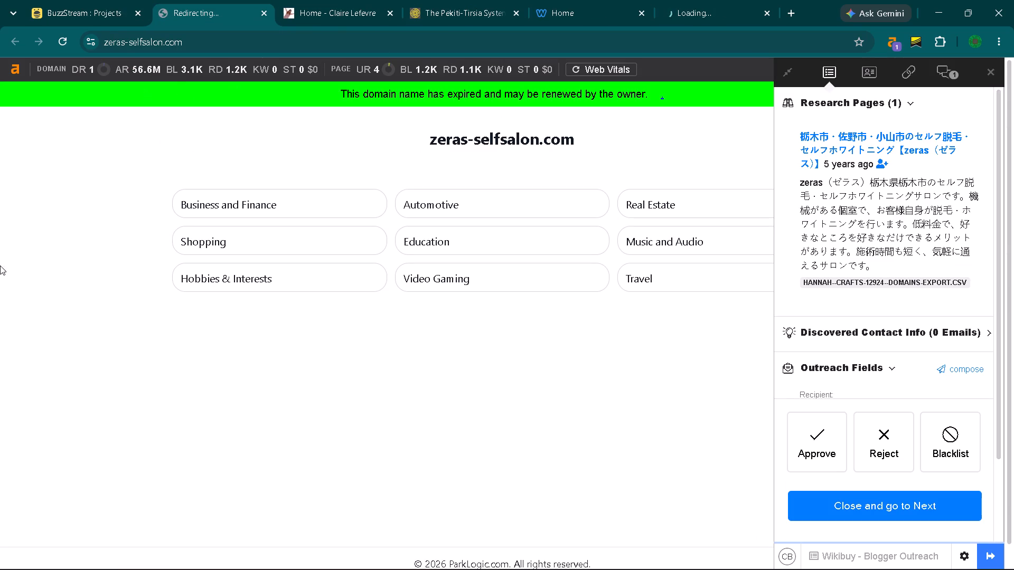
Reject the expired zeras-selfsalon.com domain, go to the next prospect and close the rejected page.
left_click(0, 242)
left_click(870, 448)
left_click(869, 511)
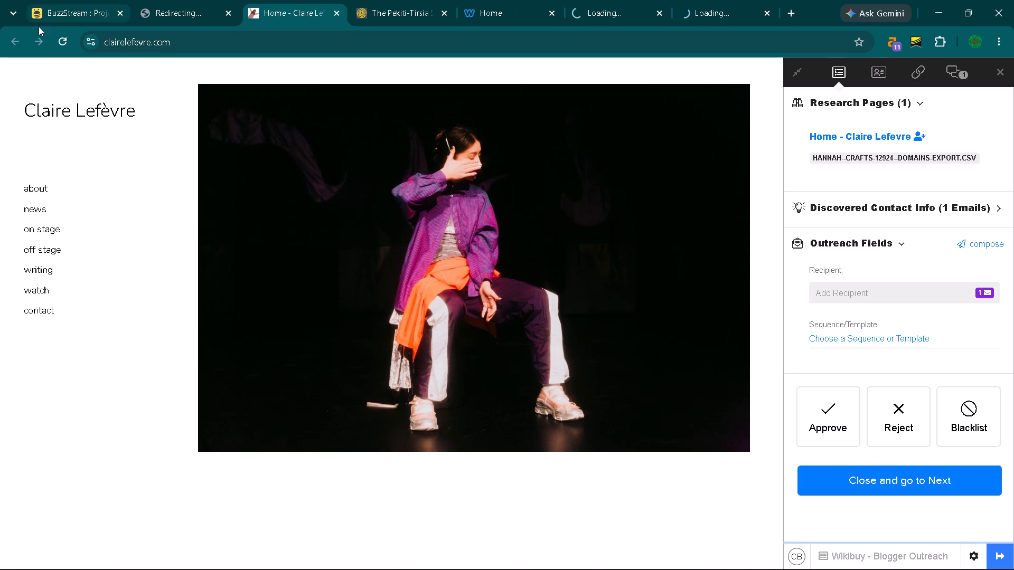
left_click(232, 13)
Switch from the browser to the Kuro window.
left_click(40, 415)
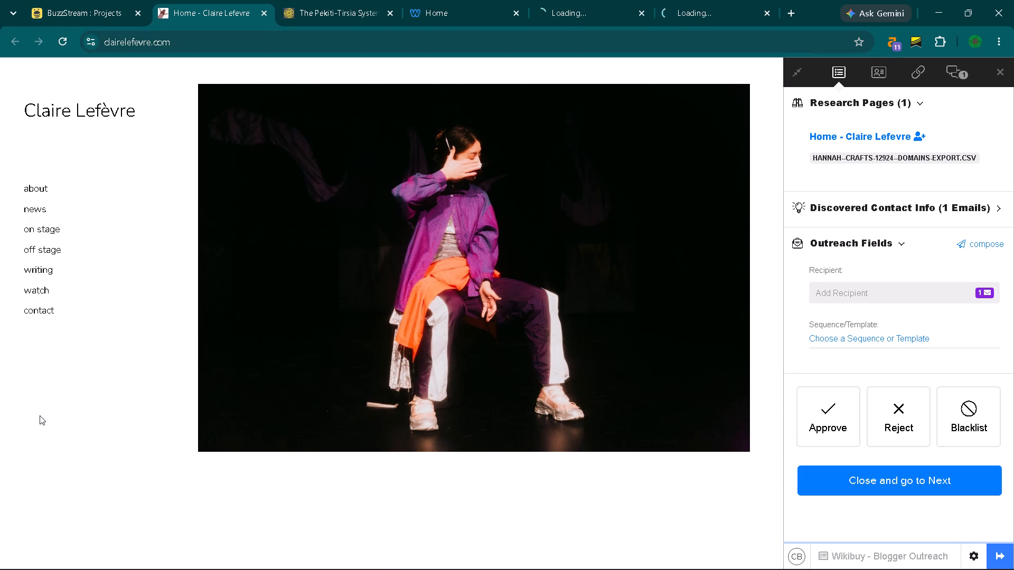
key("alt+Tab")
key("alt+Tab")
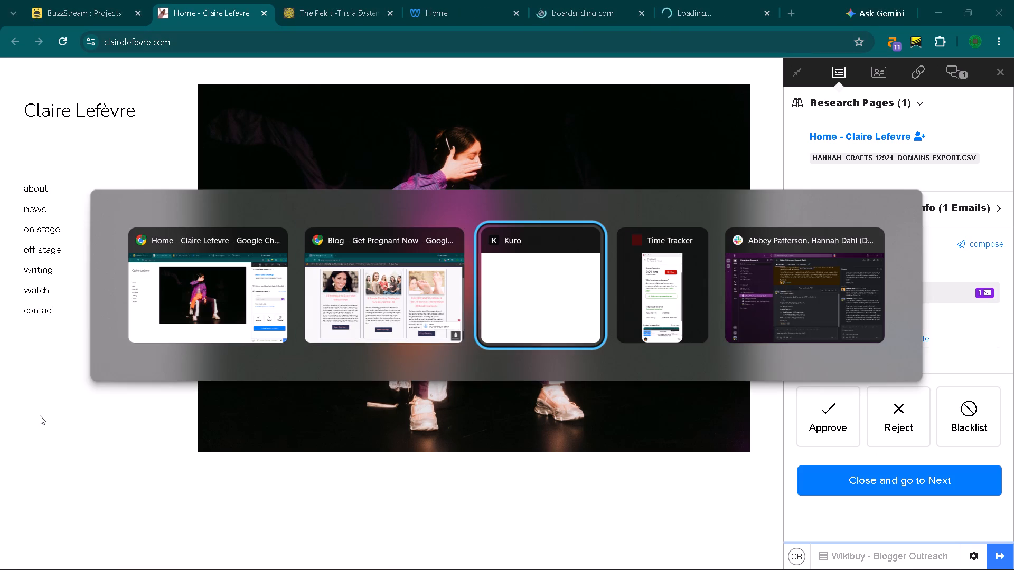
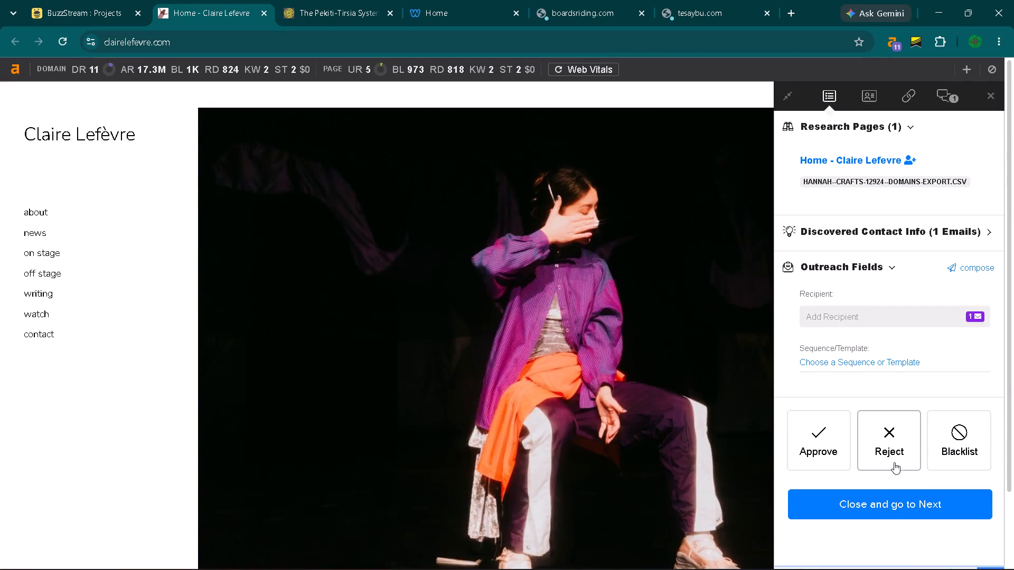
Close the stage artist's portfolio site and go to the next prospect.
left_click(892, 500)
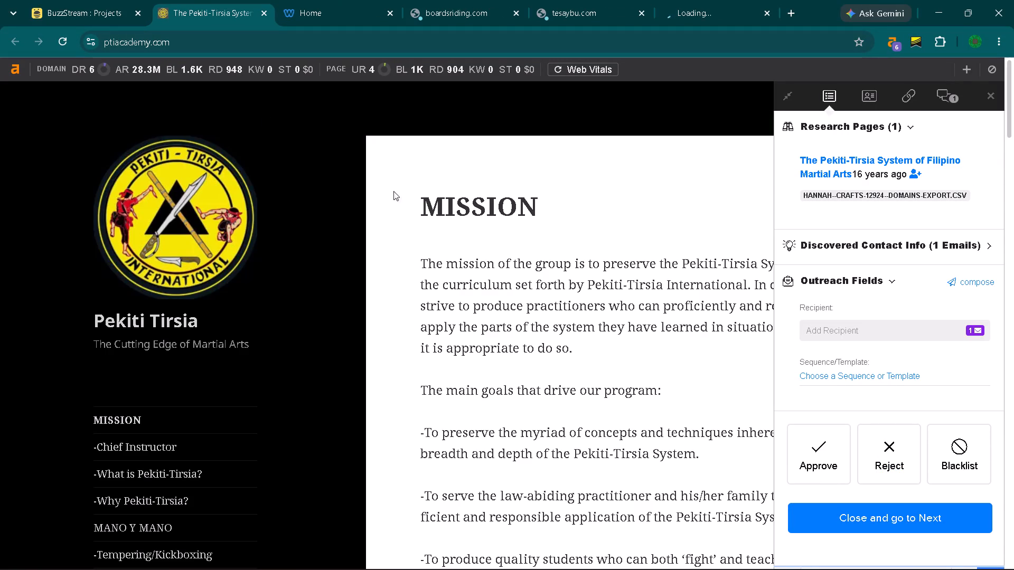
Reject the Pekiti-Tirsia martial arts site at ptiacademy.com, go to the next prospect and close the rejected page.
left_click(890, 464)
left_click(891, 525)
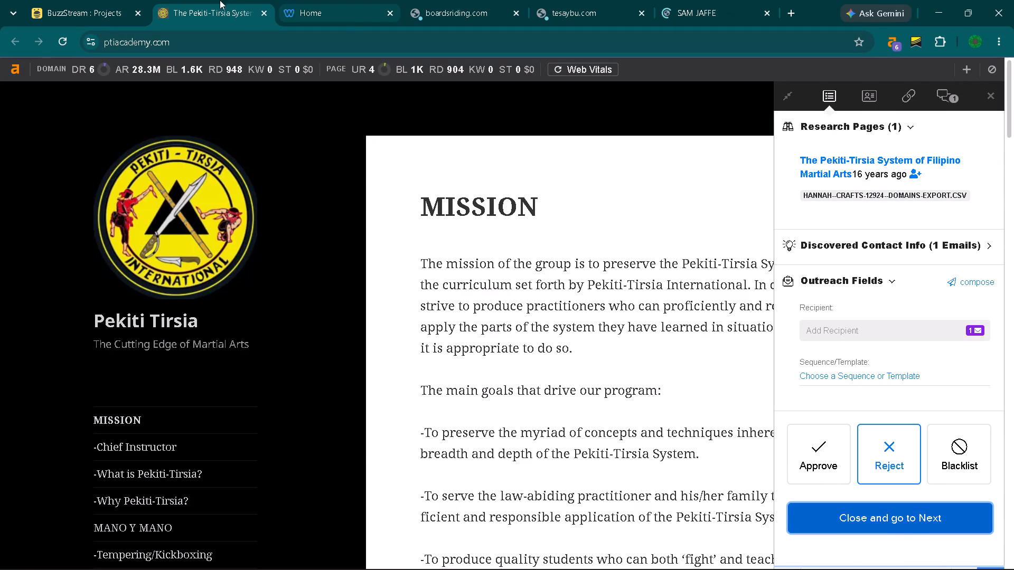
left_click(227, 12)
left_click(0, 241)
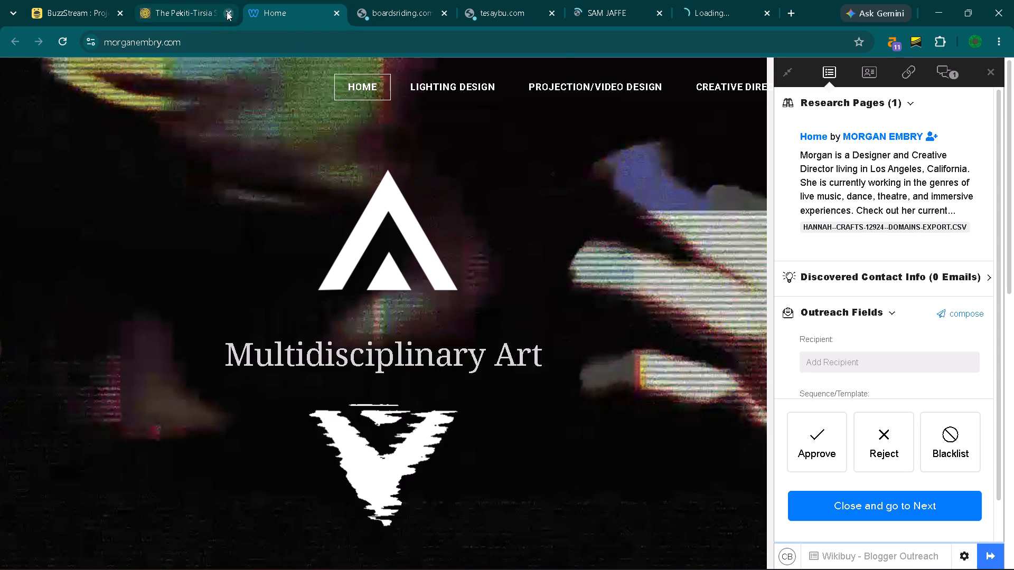
Copy the Multidisciplinary Art site's address, open it in the other browser window and return to the prospect window.
left_click(222, 46)
key("ctrl+c")
key("ctrl+c")
key("ctrl+c")
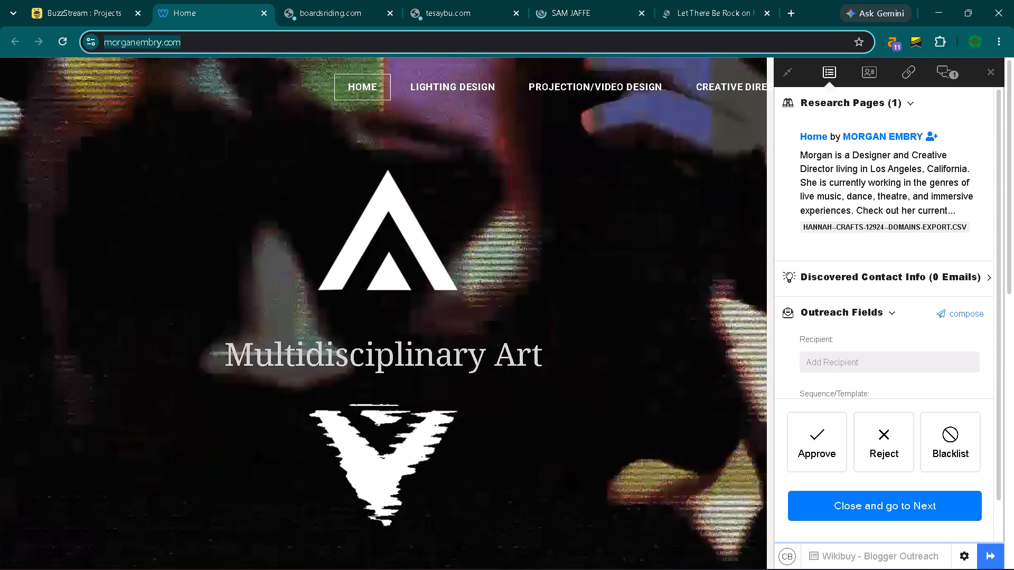
key("alt+Tab")
left_click(222, 46)
key("ctrl+v")
key("Return")
key("alt+Tab")
key("alt+grave")
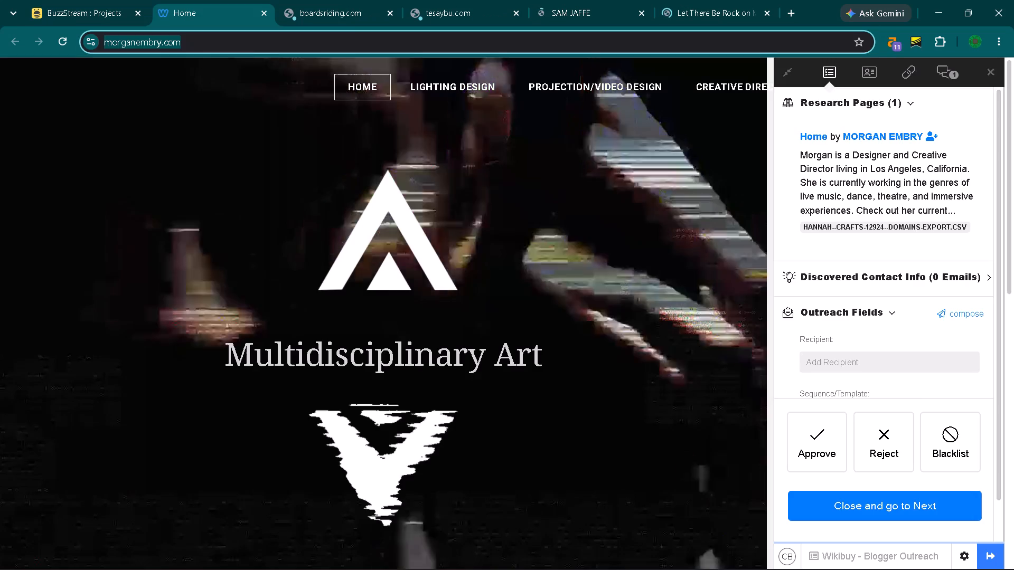
Look through the other queued prospect pages and return to the Multidisciplinary Art site.
key("ctrl+Tab")
left_click(393, 106)
key("ctrl+Tab")
left_click(394, 116)
key("ctrl+Tab")
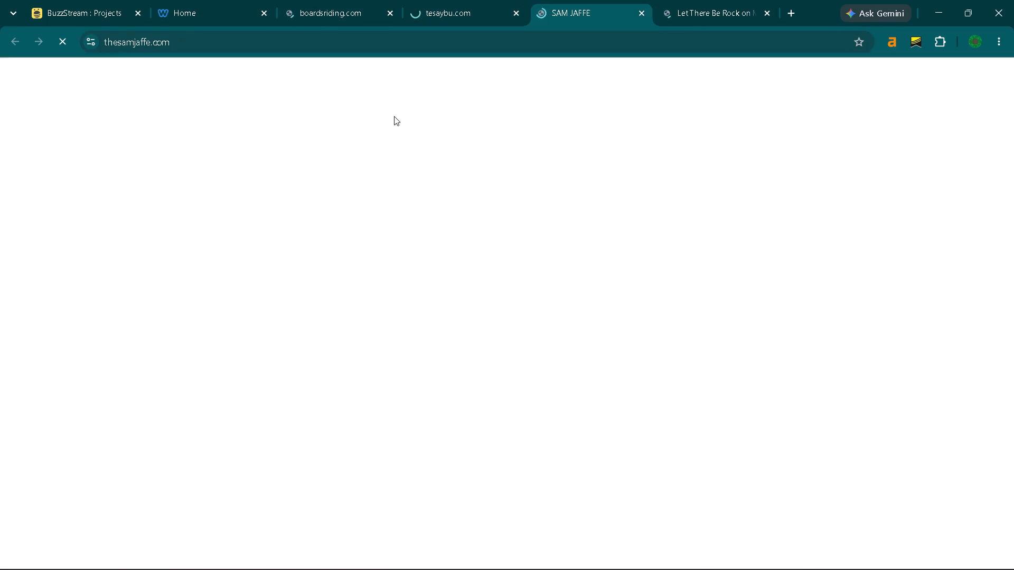
key("ctrl+Tab")
key("ctrl+Tab")
key("ctrl+Tab")
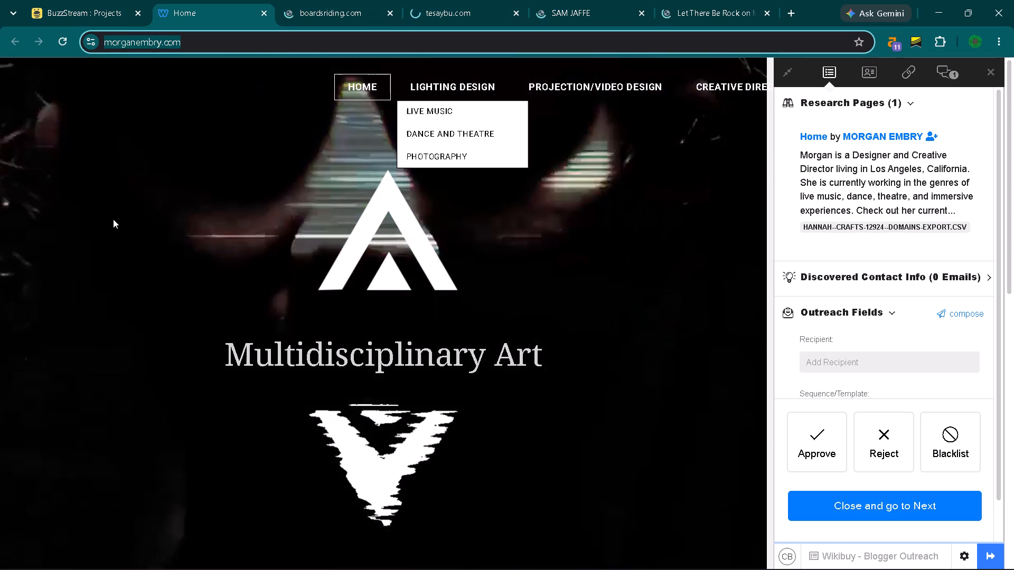
Show the Ahrefs SEO toolbar on the Multidisciplinary Art site in both browser windows.
key("alt+Tab")
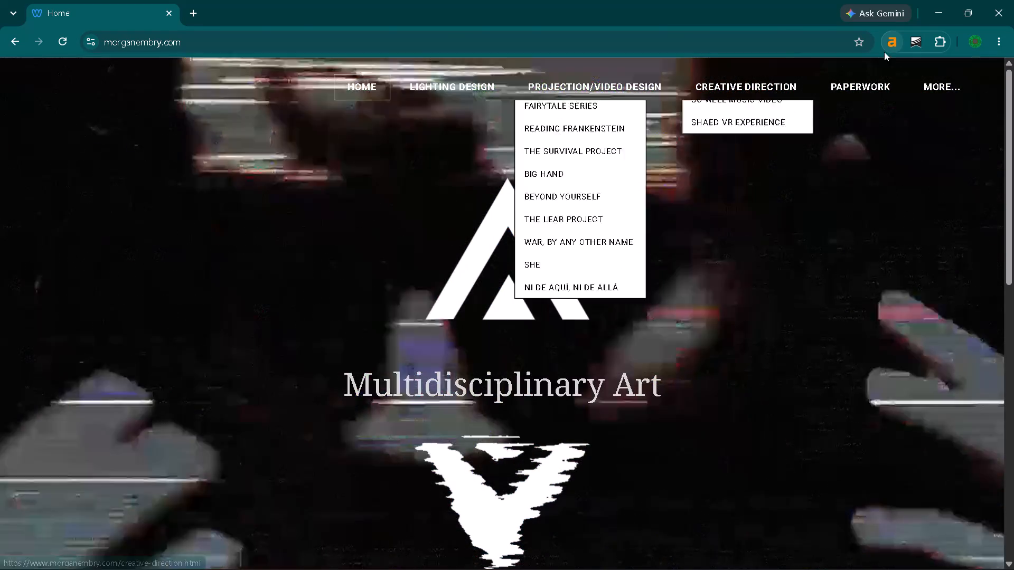
left_click(891, 41)
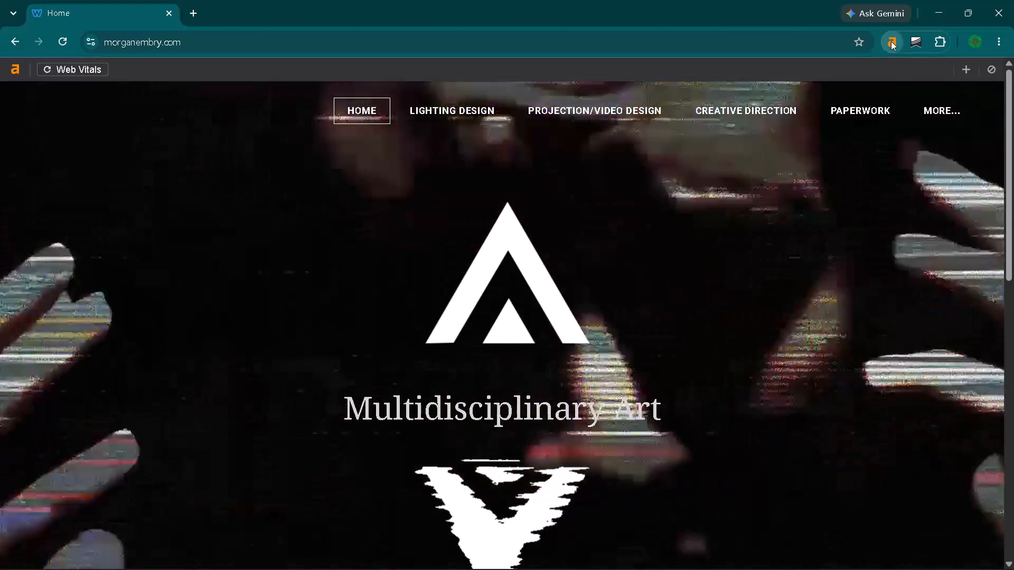
key("alt+Tab")
key("alt+Tab")
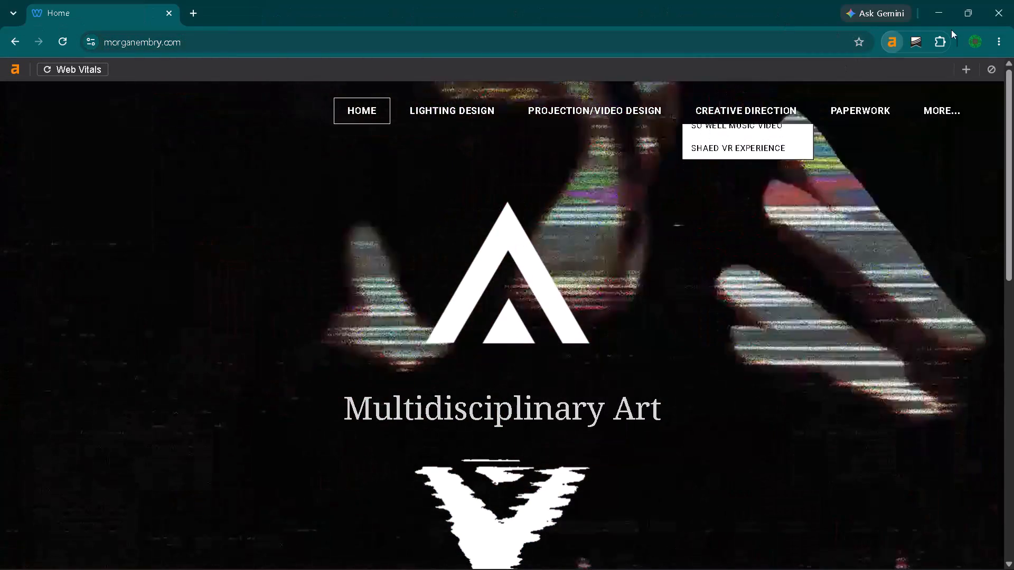
left_click(747, 181)
left_click(897, 34)
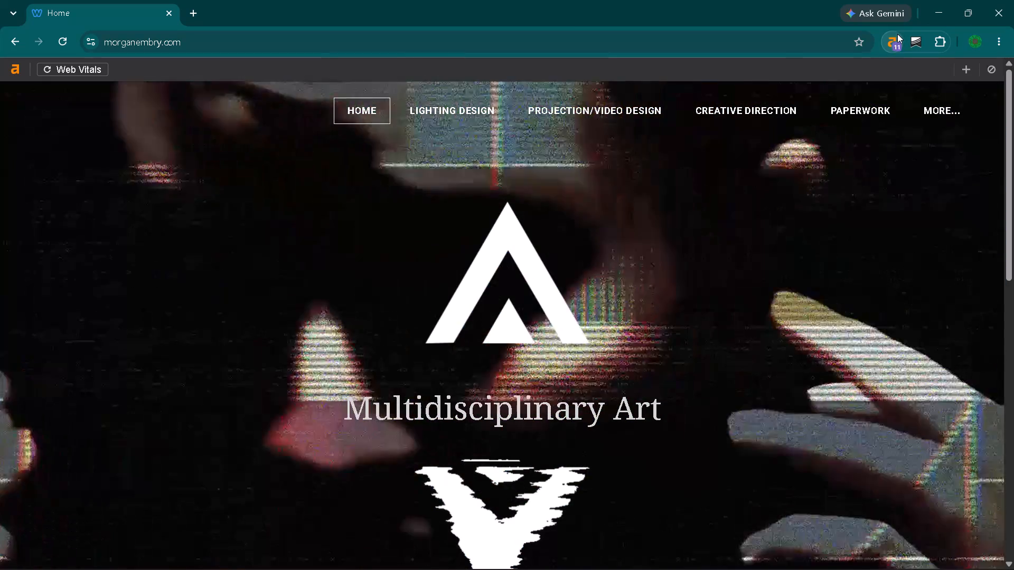
left_click(682, 179)
key("alt+Tab")
left_click(900, 49)
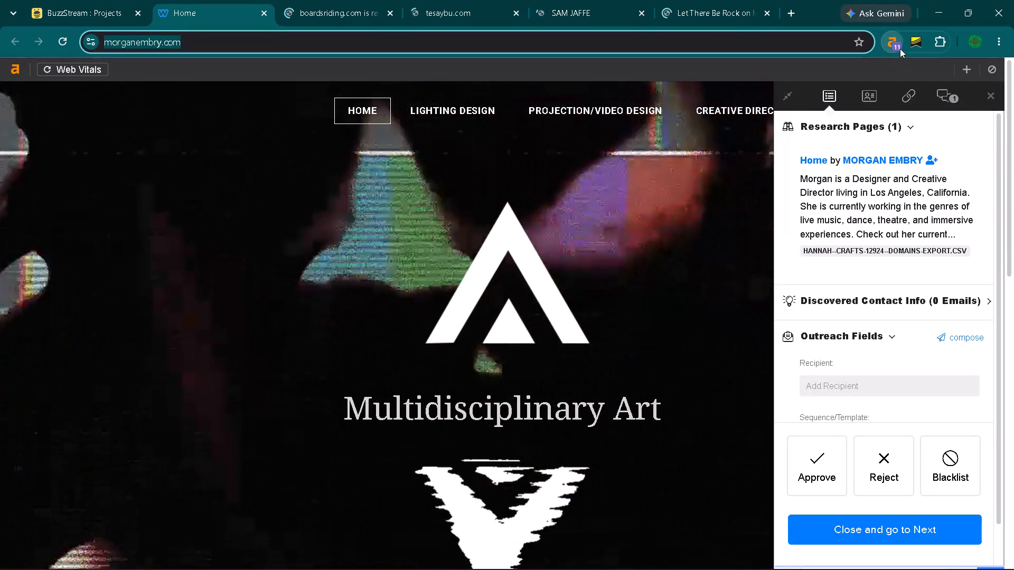
left_click(52, 353)
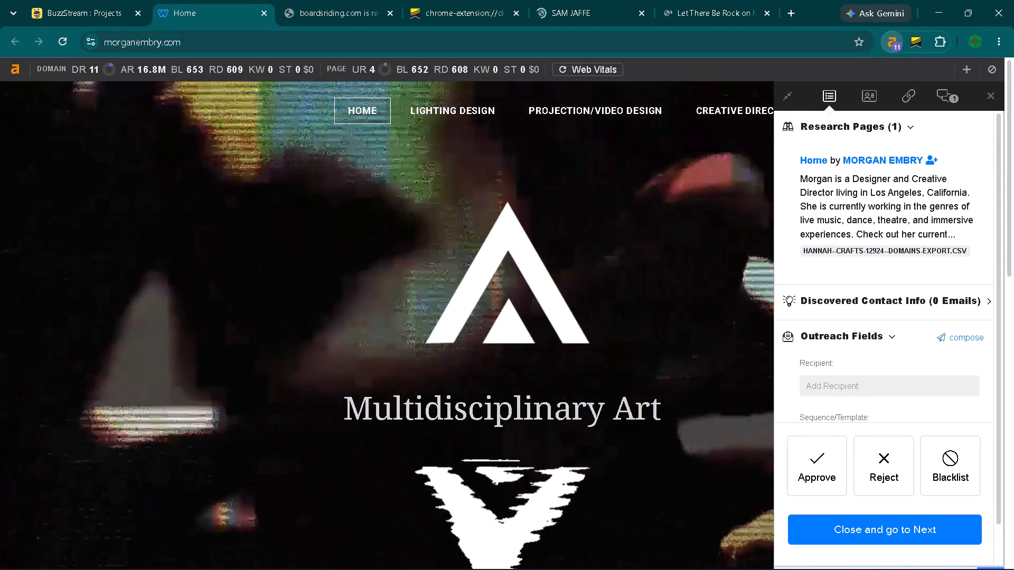
Reject the Multidisciplinary Art designer site and go to the next prospect.
left_click(884, 483)
left_click(881, 524)
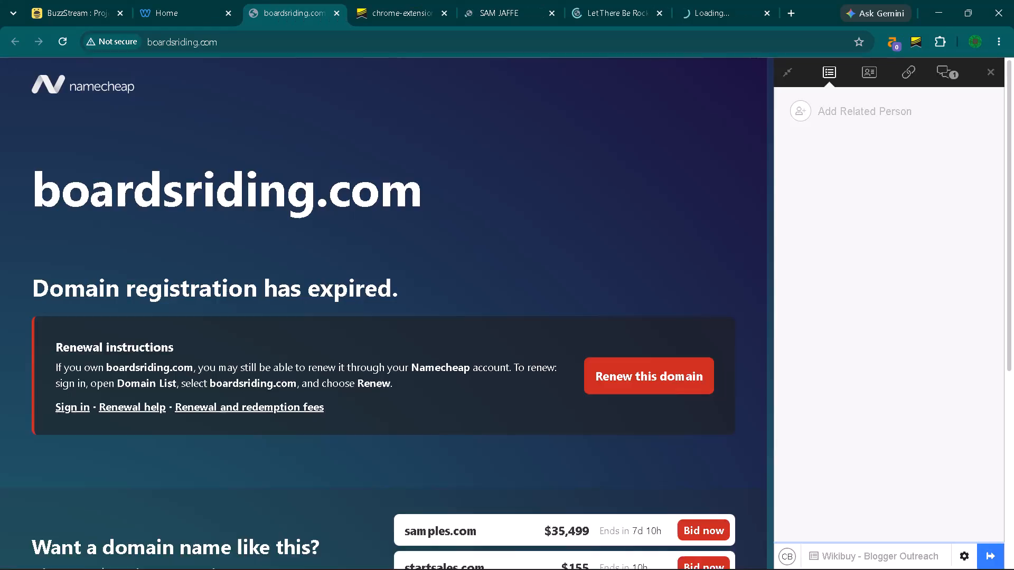
Close the failed extension page that replaced tesaybu.com.
left_click(348, 11)
key("ctrl+w")
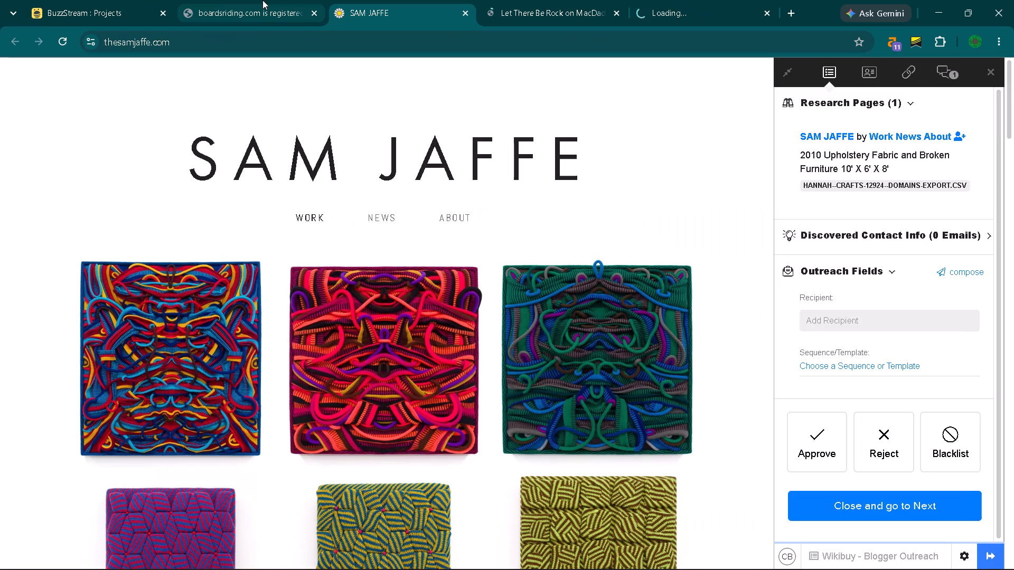
Reject the expired boardsriding.com domain and go to the next prospect.
left_click(221, 0)
left_click(886, 469)
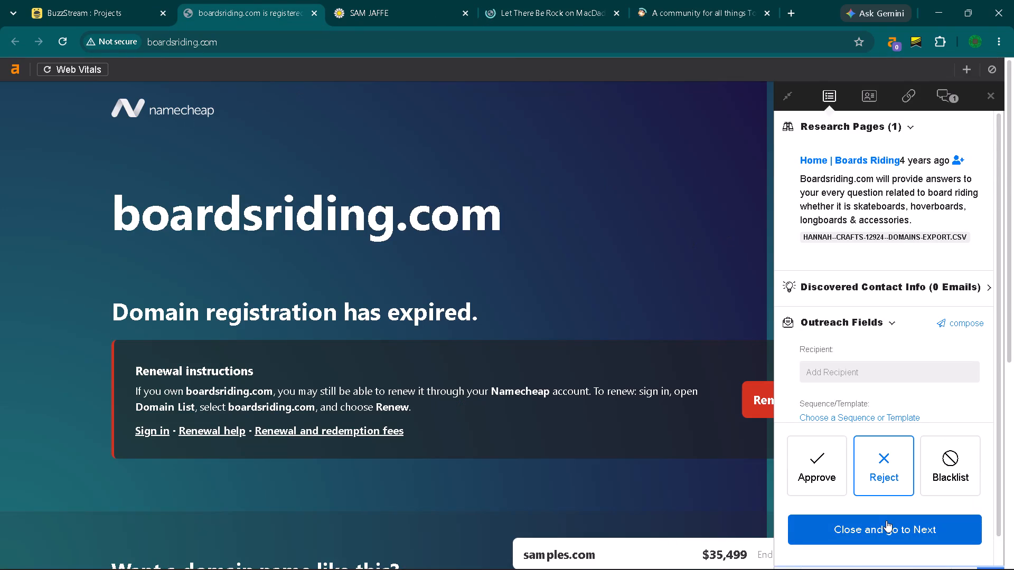
left_click(886, 520)
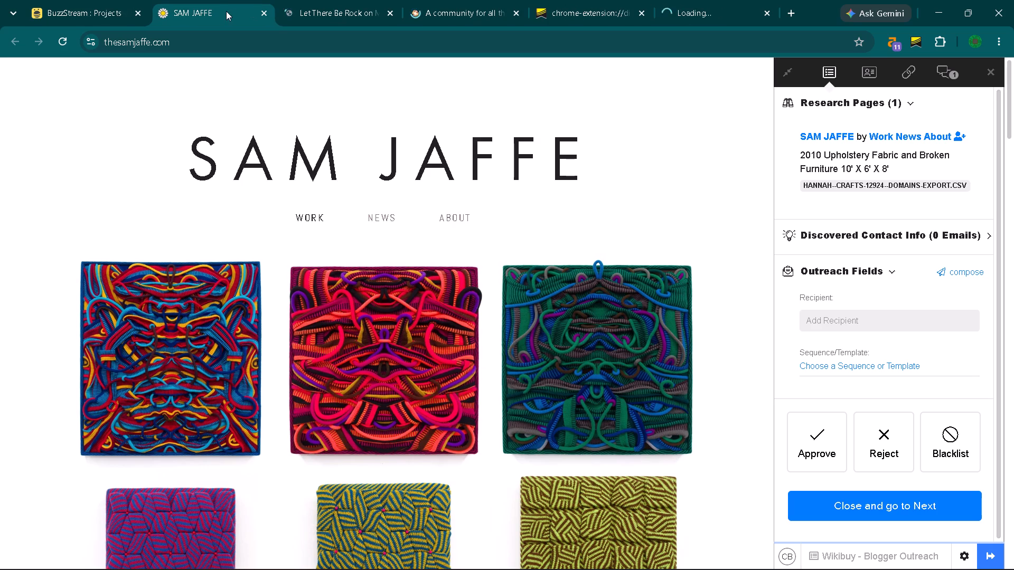
Go through the queued prospect pages and close the failed extension page.
left_click(314, 0)
left_click(440, 0)
left_click(627, 2)
key("ctrl+w")
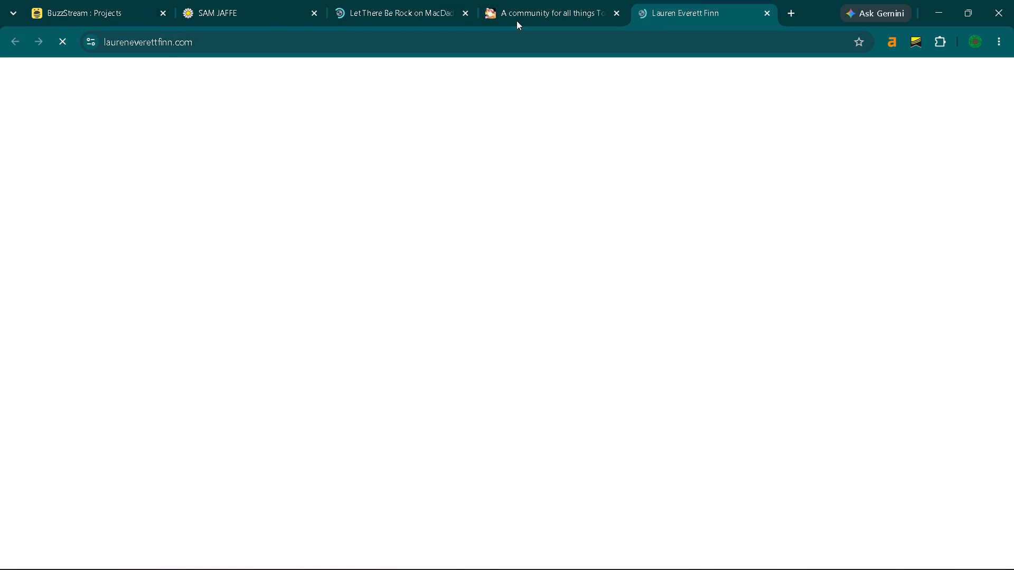
Review the textile artist's gallery site, also opening its copied address in the other browser window.
left_click(187, 0)
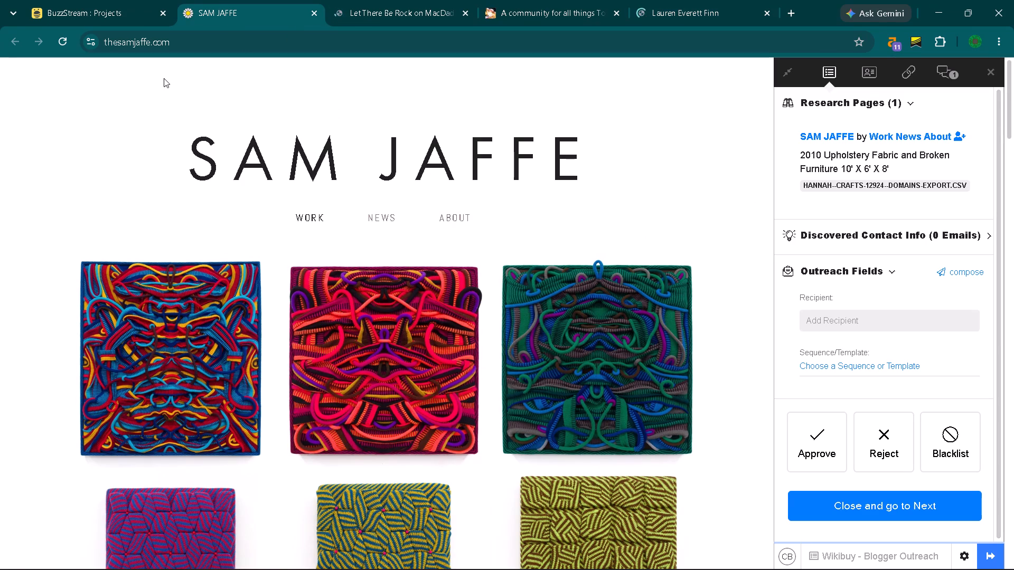
scroll(378, 249, "down", 1)
scroll(400, 200, "down", 1)
scroll(400, 200, "up", 5)
left_click(242, 31)
key("ctrl+c")
key("ctrl+c")
key("ctrl+c")
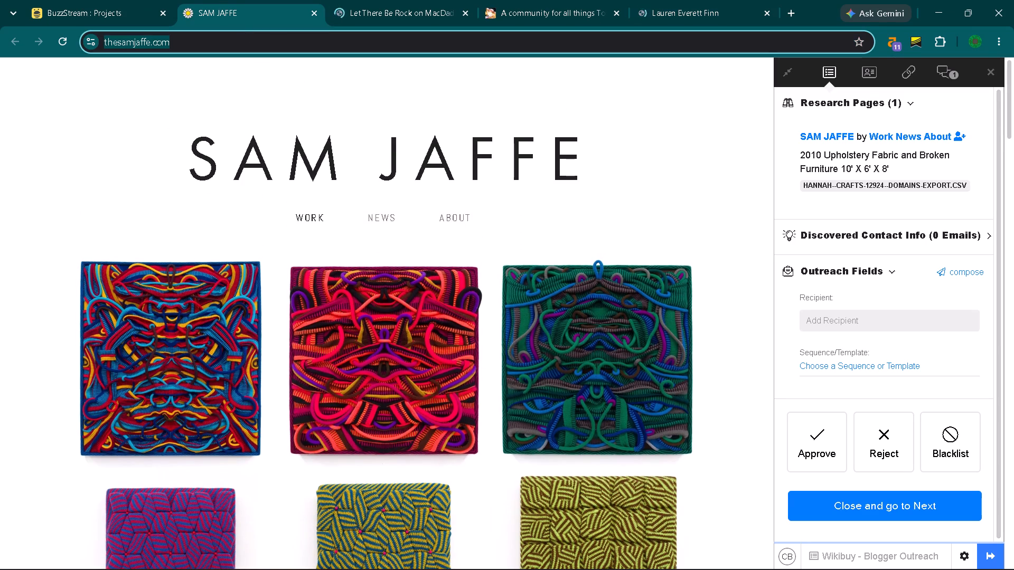
key("alt+Tab")
left_click(217, 44)
key("ctrl+v")
key("Return")
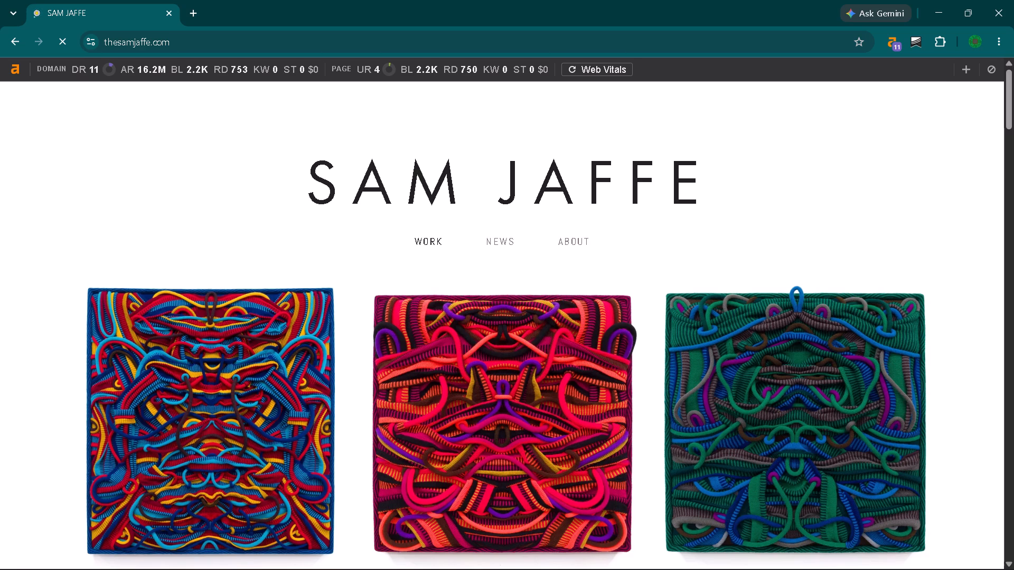
key("alt+Tab")
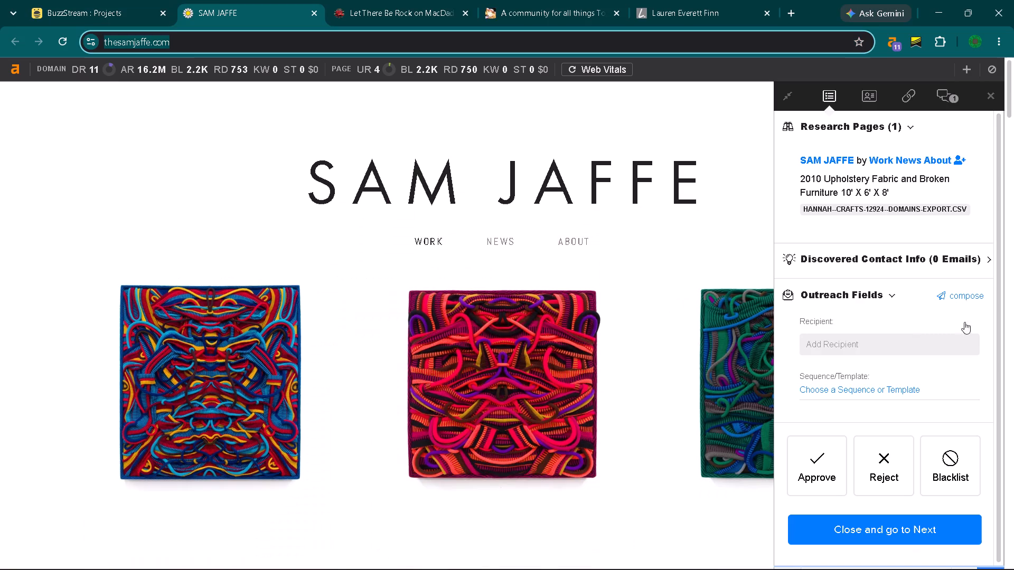
Reject the textile artist's gallery site, go to the next prospect and close the rejected page.
left_click(879, 474)
left_click(870, 530)
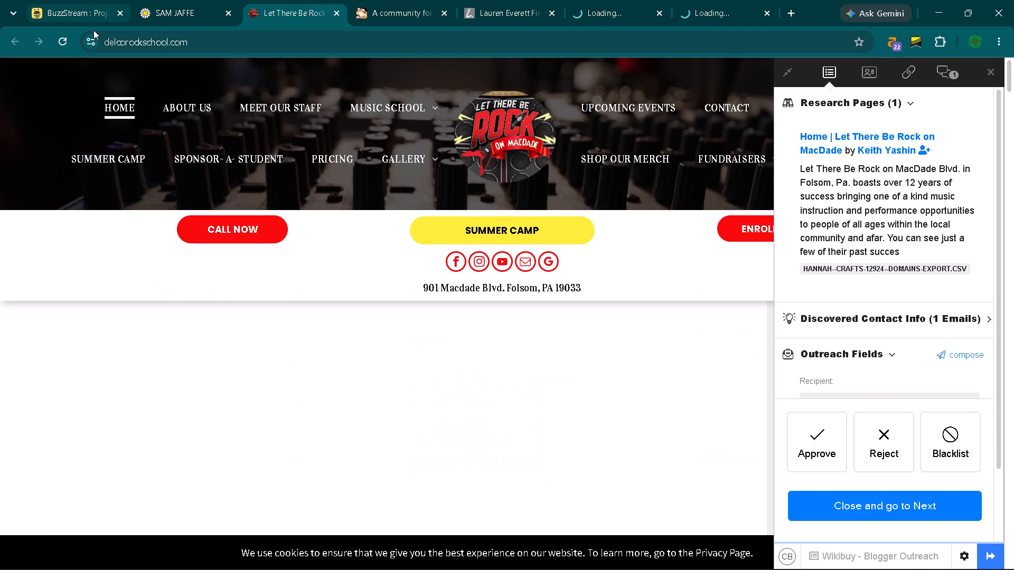
left_click(226, 13)
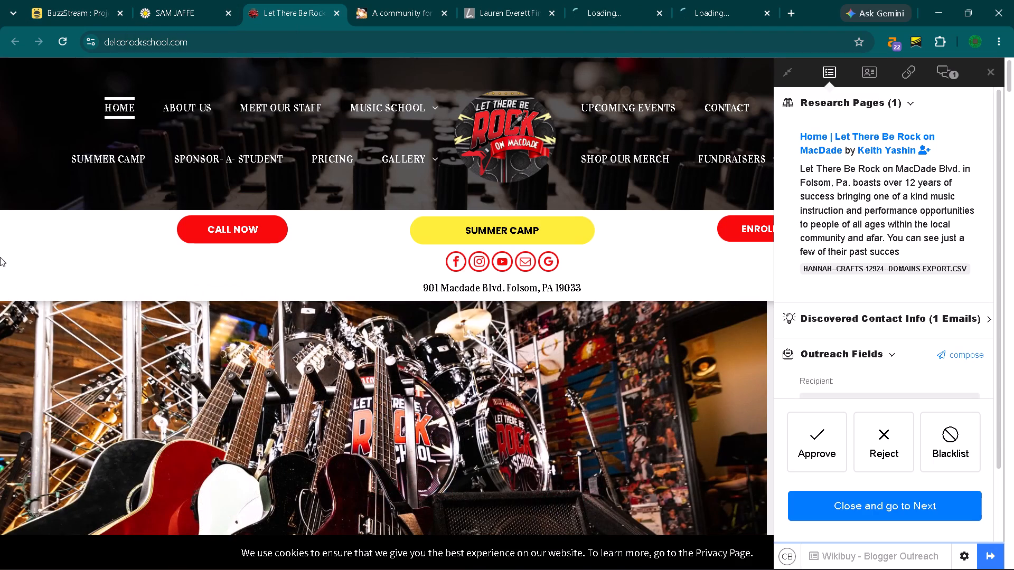
left_click(1, 256)
Copy the delcorockschool.com address and open it in the other browser window.
left_click(237, 32)
key("ctrl+c")
key("ctrl+c")
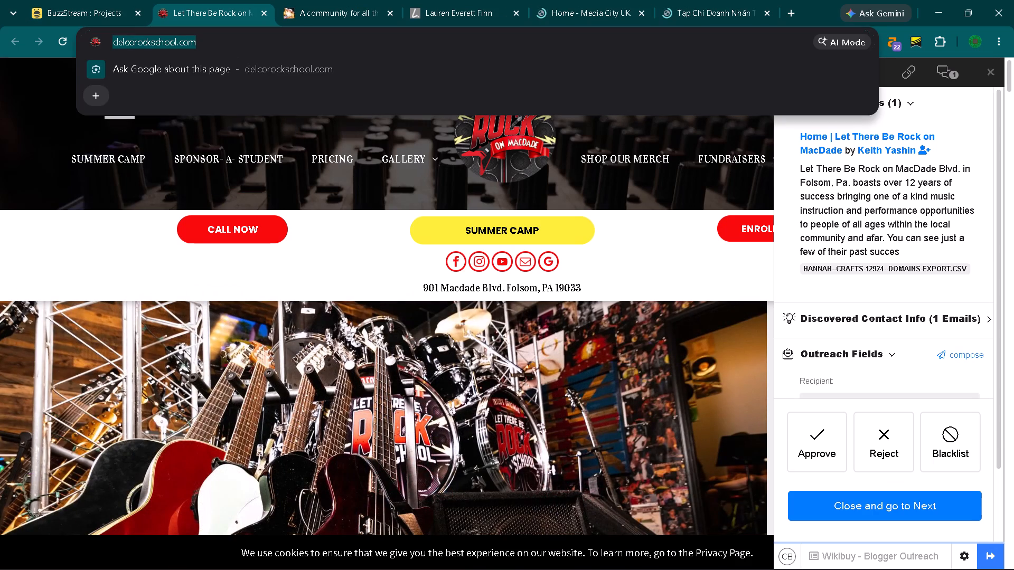
key("ctrl+c")
key("alt+Tab")
left_click(238, 40)
key("ctrl+v")
key("Return")
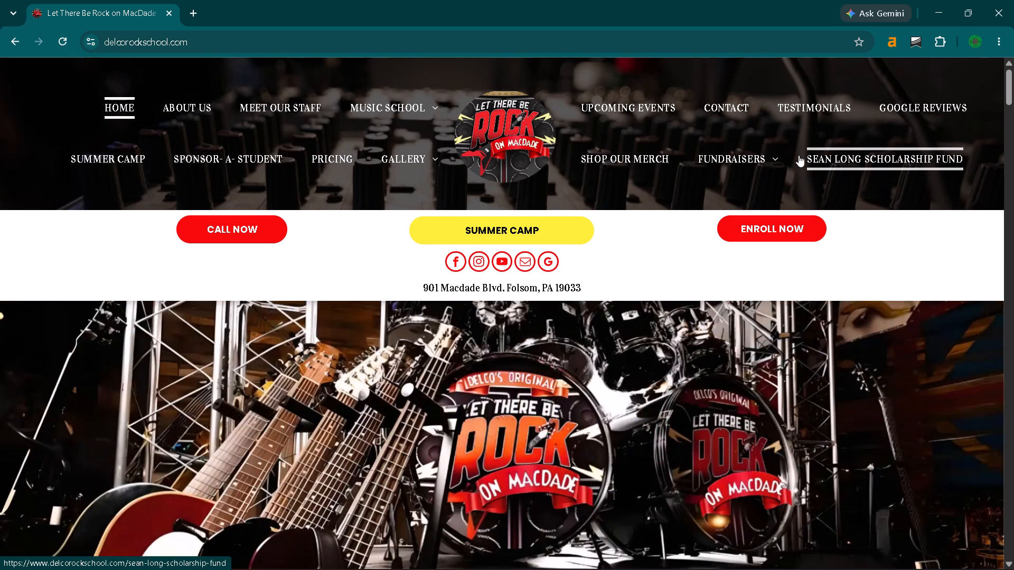
Examine the Let There Be Rock music school homepage from its introduction down to the contact details.
scroll(19, 318, "down", 8)
scroll(263, 266, "down", 6)
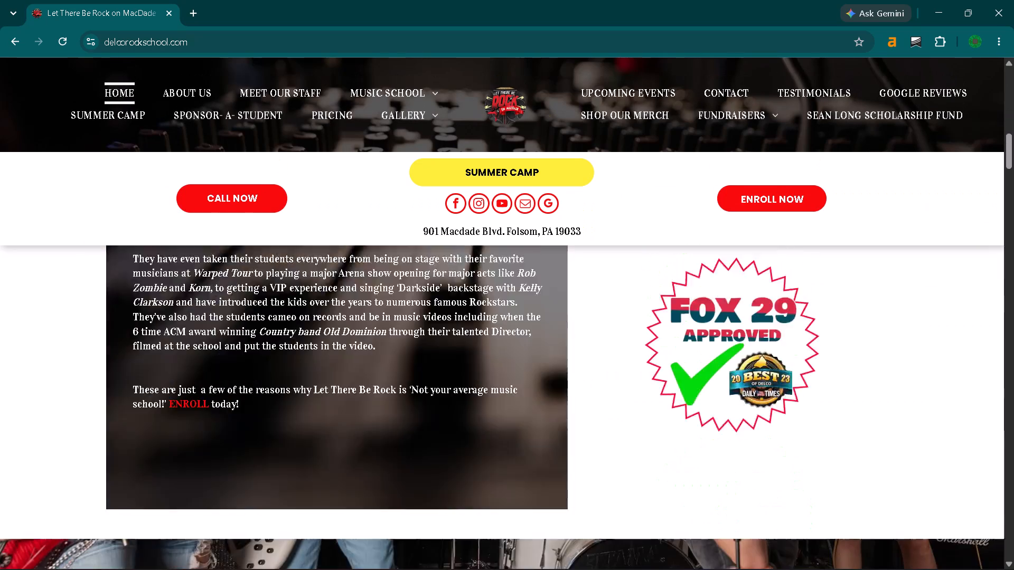
scroll(384, 347, "down", 10)
scroll(267, 327, "down", 7)
scroll(176, 330, "down", 12)
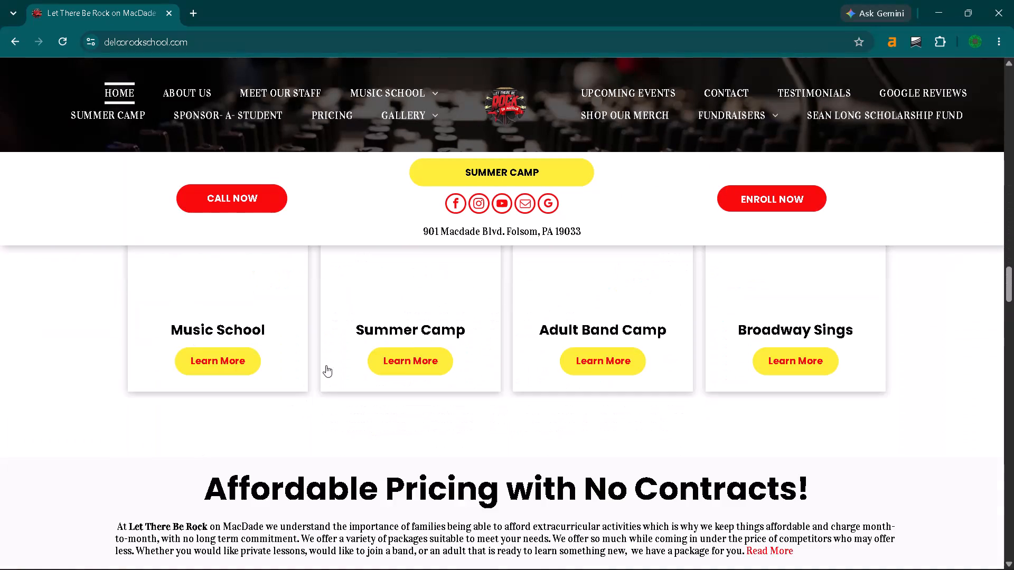
scroll(298, 381, "down", 12)
scroll(234, 358, "down", 13)
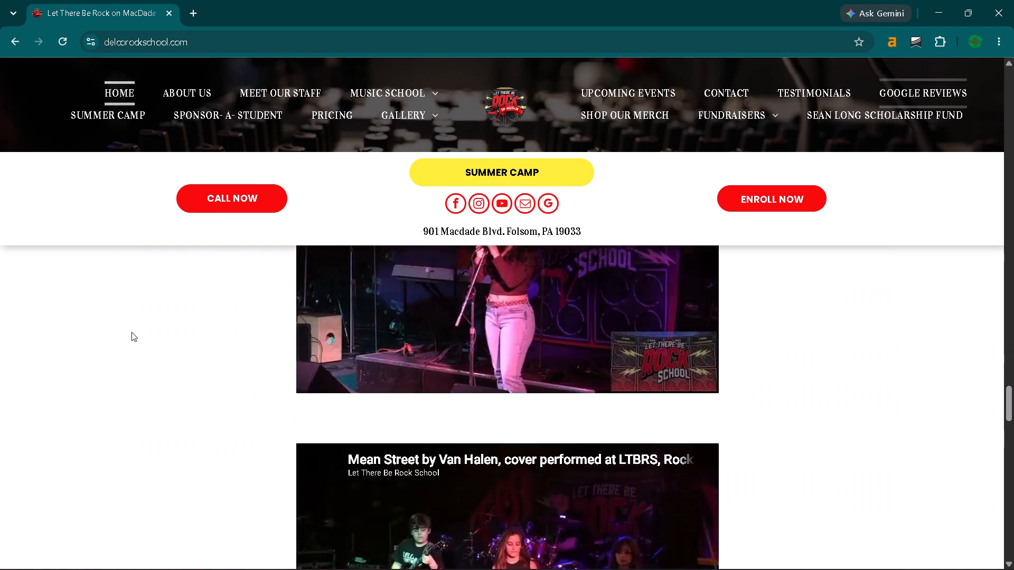
scroll(132, 332, "down", 12)
scroll(58, 338, "down", 10)
scroll(15, 345, "down", 4)
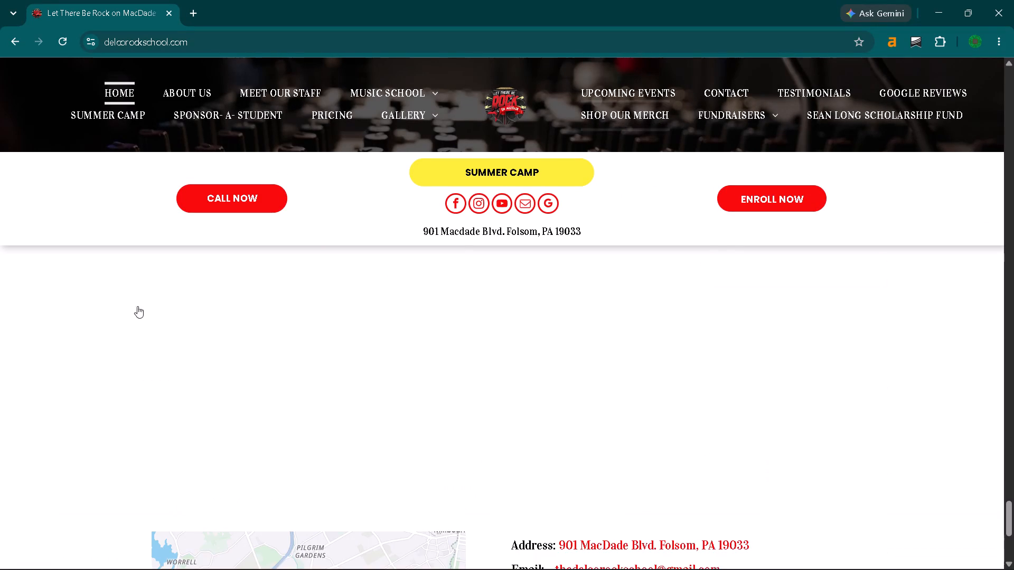
scroll(283, 359, "down", 16)
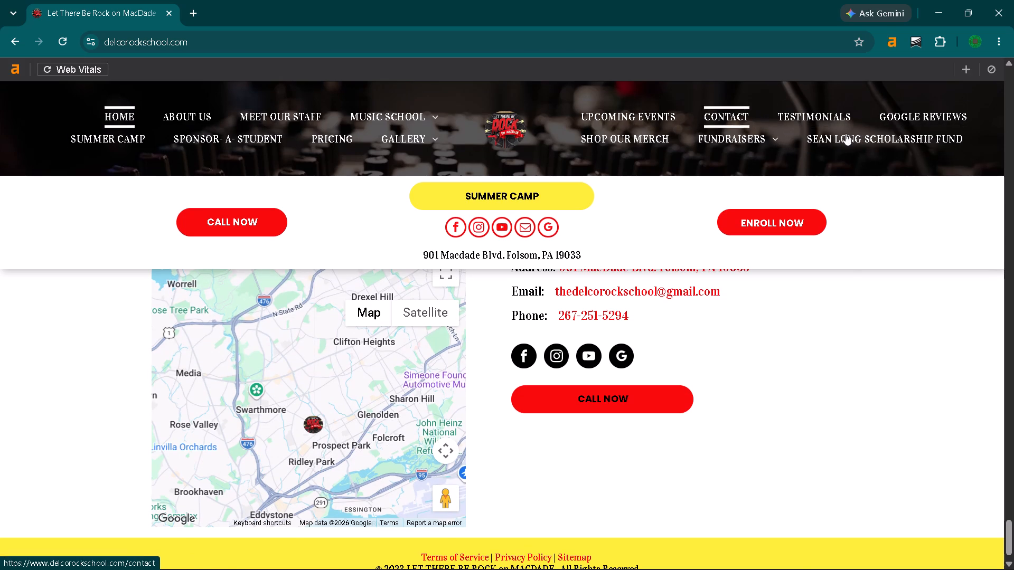
Reject the Let There Be Rock site at delcorockschool.com, go to the next prospect and close the rejected page.
key("alt+Tab")
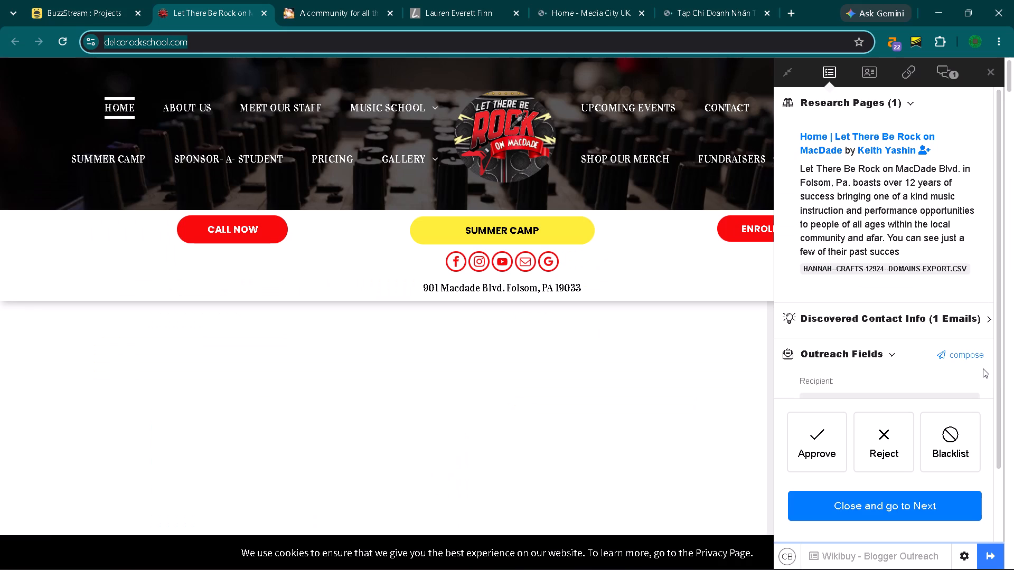
left_click(905, 438)
left_click(889, 508)
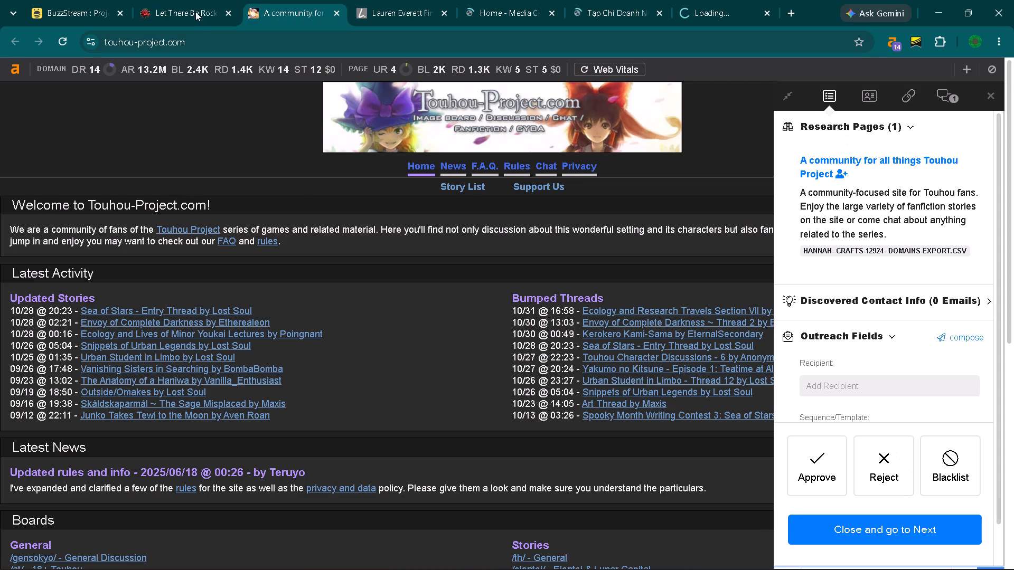
left_click(226, 13)
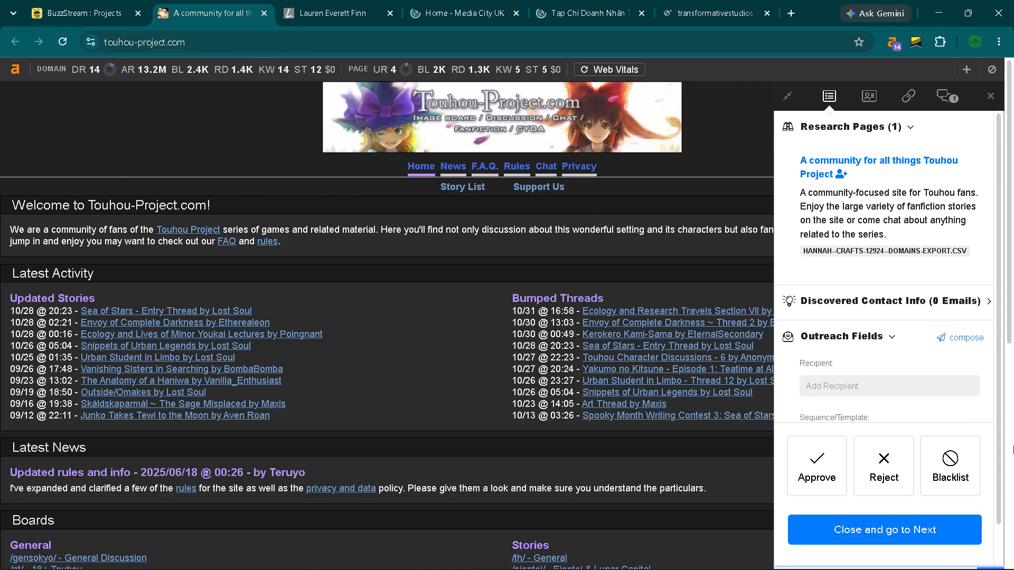
Reject the Touhou fan community at touhou-project.com and go to the next prospect.
left_click(897, 480)
left_click(882, 521)
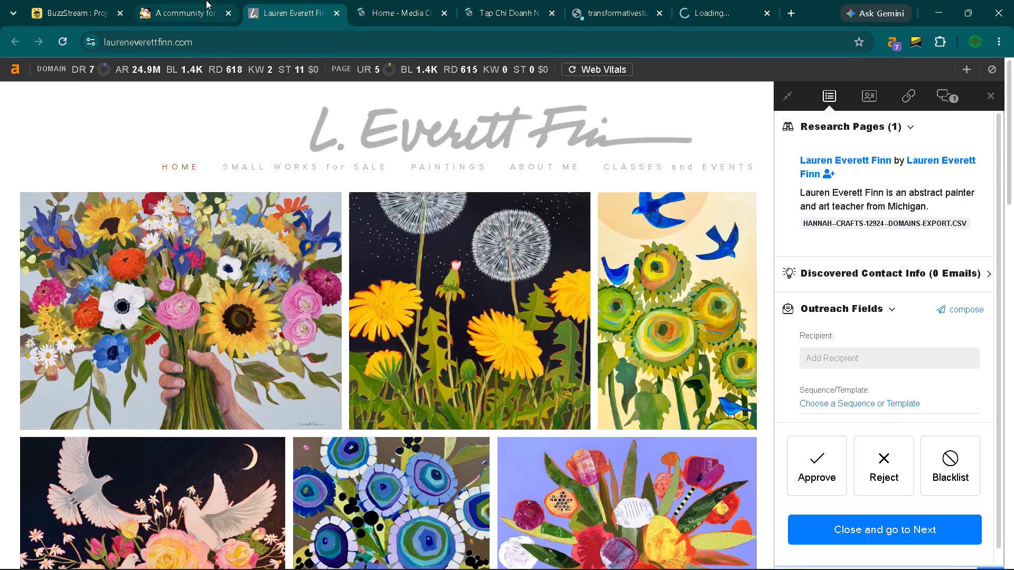
Reject the Michigan abstract painter's site, go to the next prospect and close the rejected page.
left_click(892, 470)
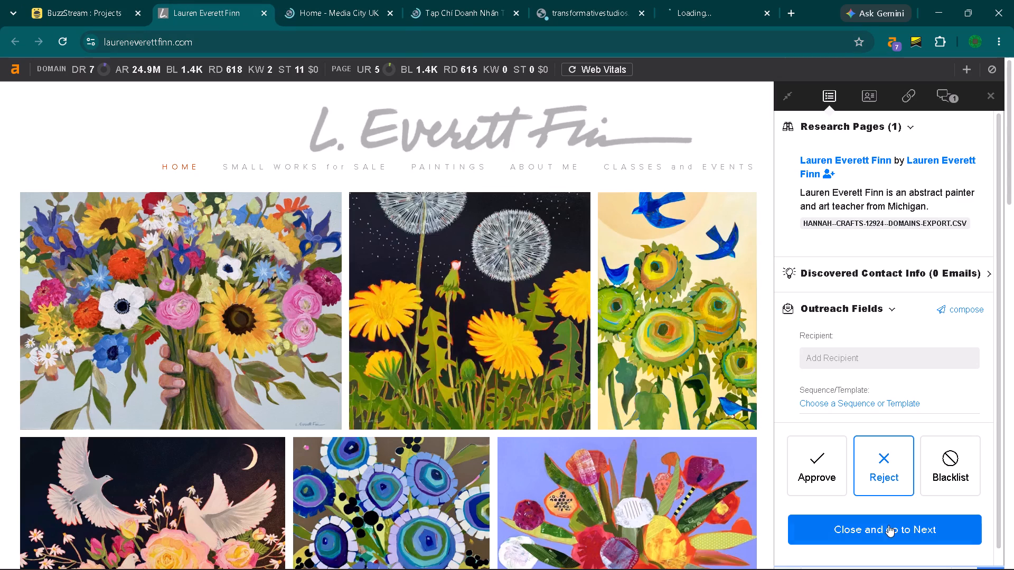
left_click(885, 527)
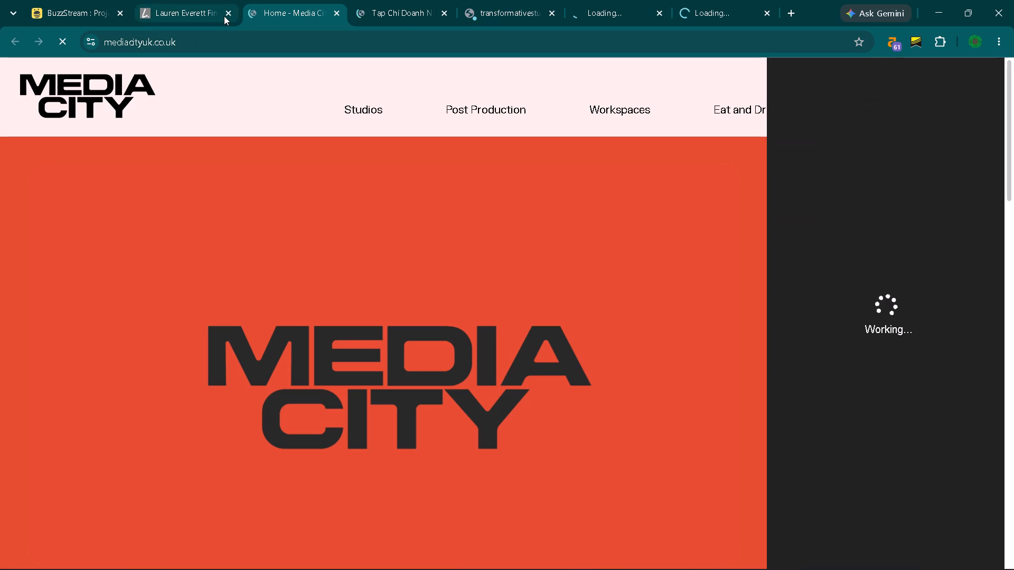
left_click(227, 11)
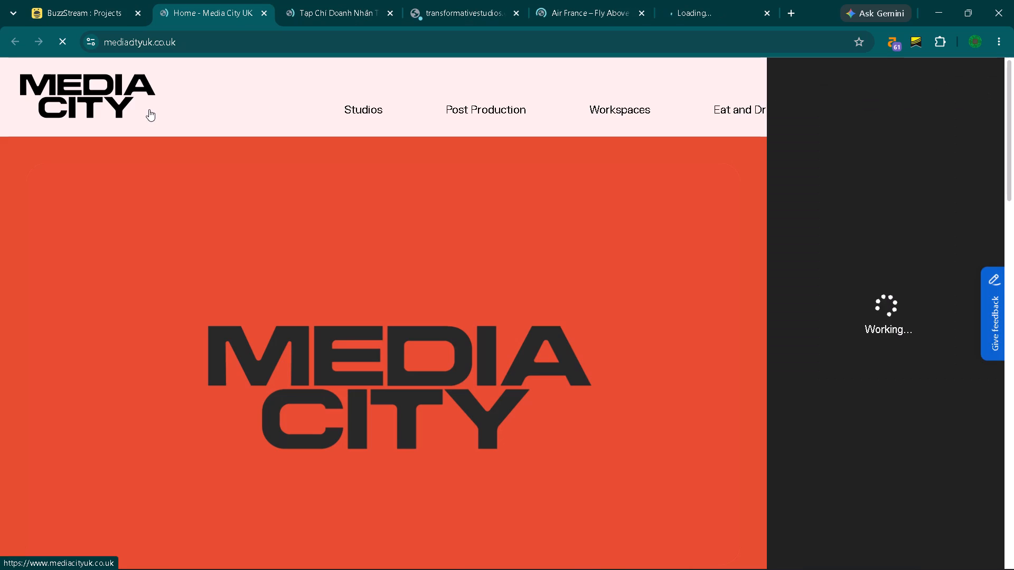
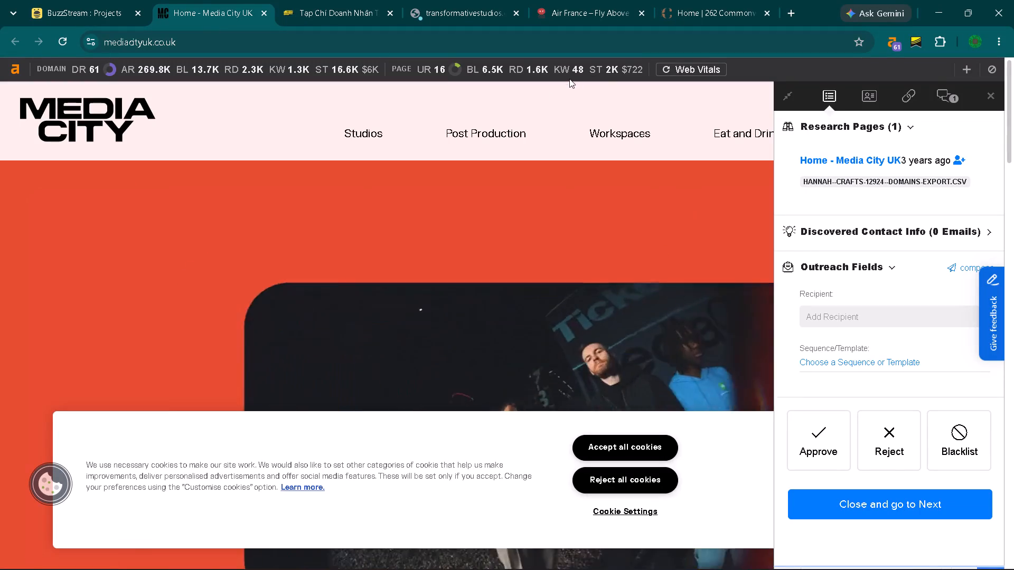
Look over the Media City UK homepage, decline its cookies, reject the site and go to the next prospect.
scroll(279, 201, "down", 16)
left_click(597, 480)
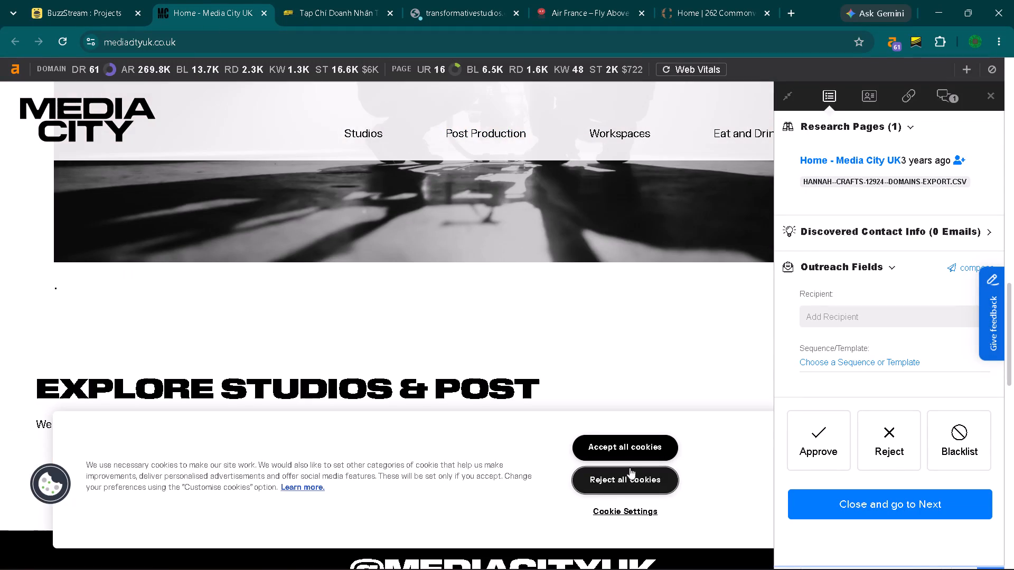
scroll(324, 313, "down", 20)
scroll(324, 313, "down", 4)
left_click(874, 444)
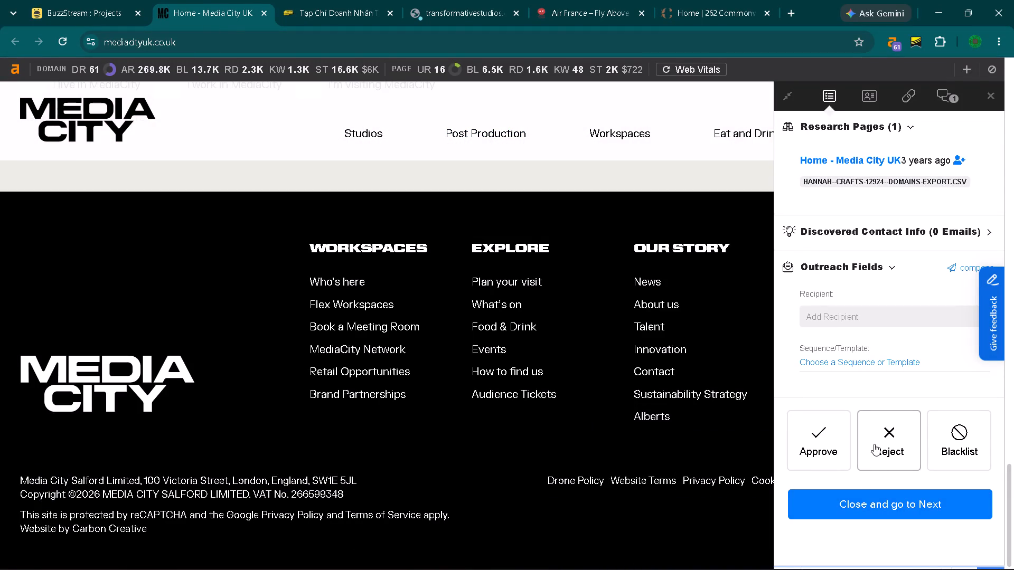
left_click(862, 497)
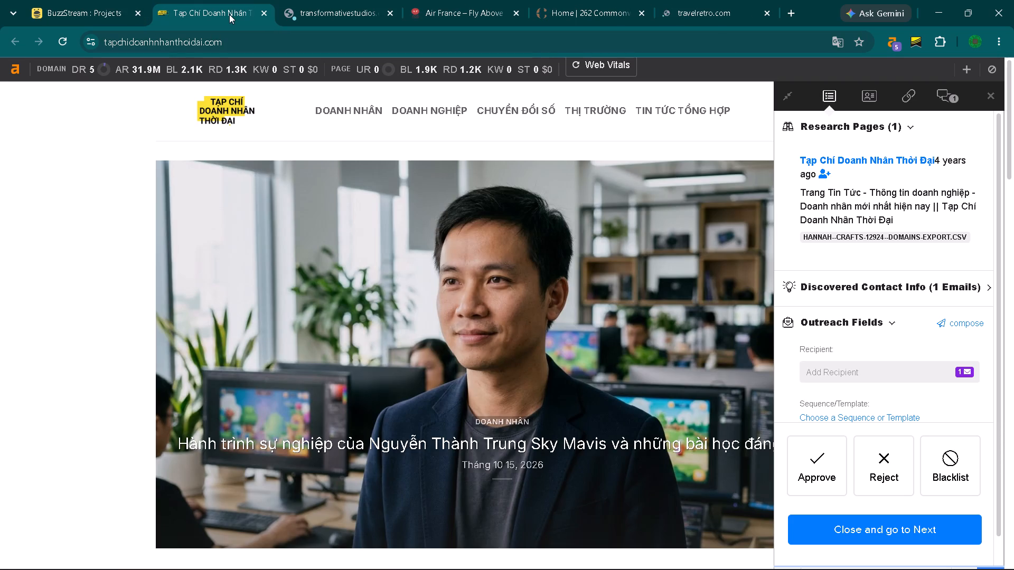
Reject the Vietnamese business magazine at tapchidoanhnhanthoidai.com, continue to the unsecured transformativestudios.com and close the rejected page.
left_click(872, 467)
left_click(847, 534)
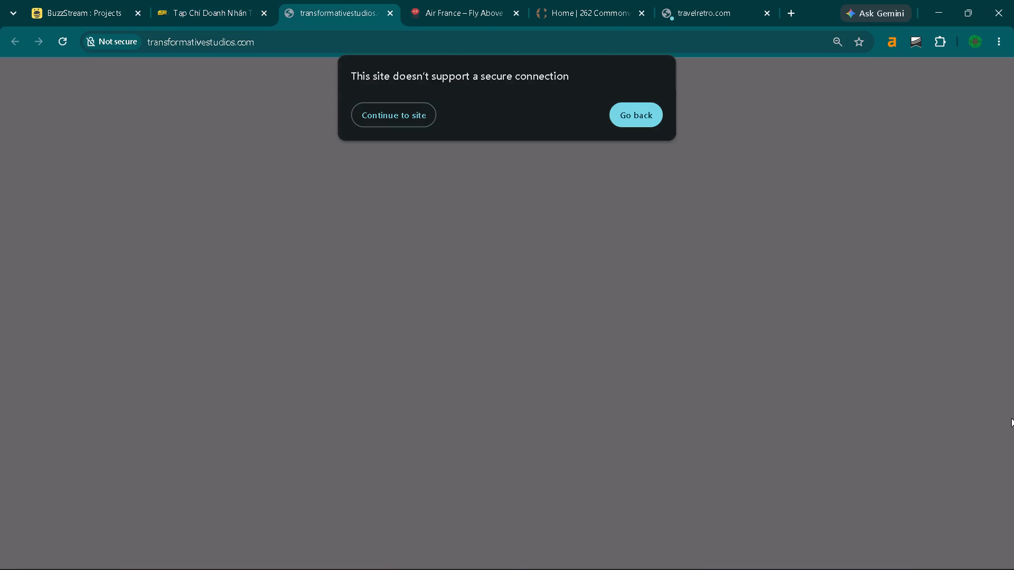
left_click(374, 110)
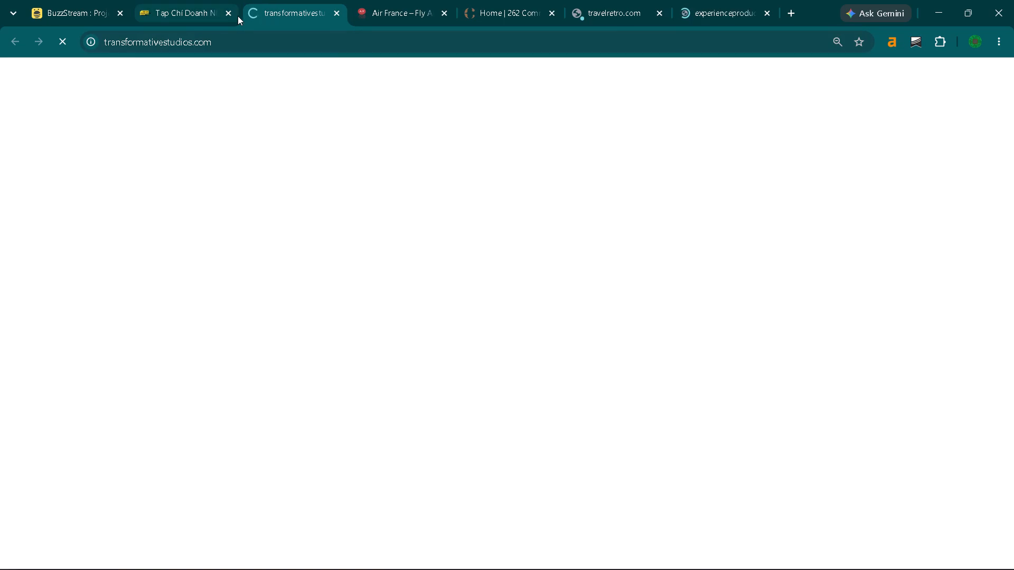
left_click(231, 13)
Reject the Transformative Studios site at transformativestudios.com and go to the next prospect.
left_click(52, 206)
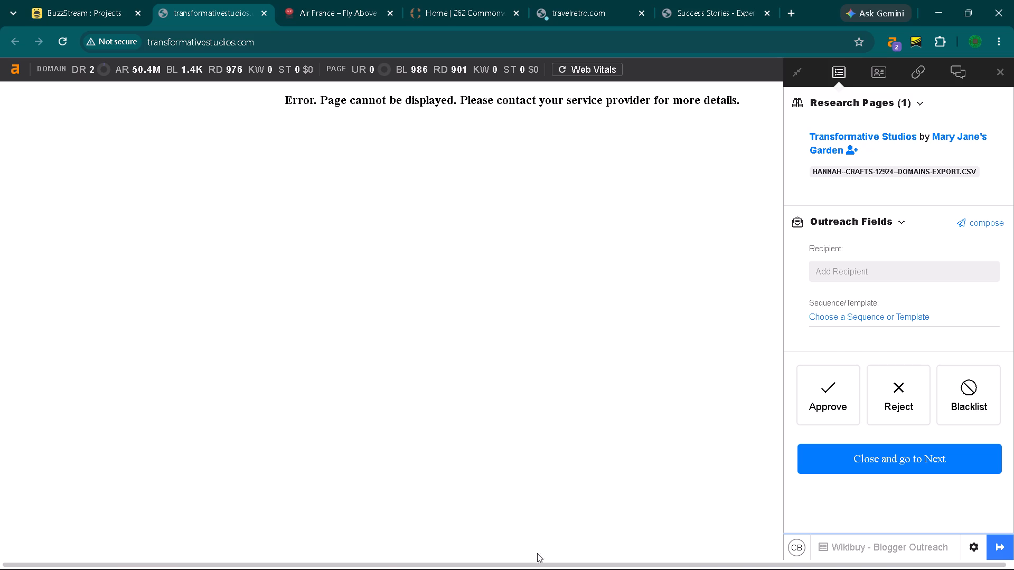
left_click(880, 431)
left_click(870, 502)
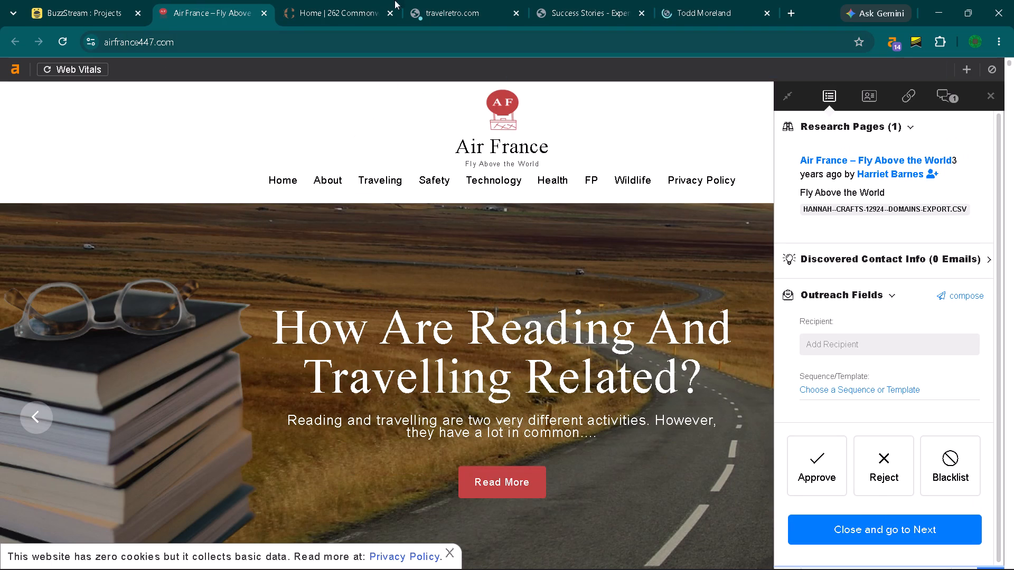
Look through the queued prospect pages, continue to the unsecured travelretro.com site, and return to the Air France page.
left_click(303, 0)
left_click(468, 0)
left_click(375, 119)
left_click(505, 0)
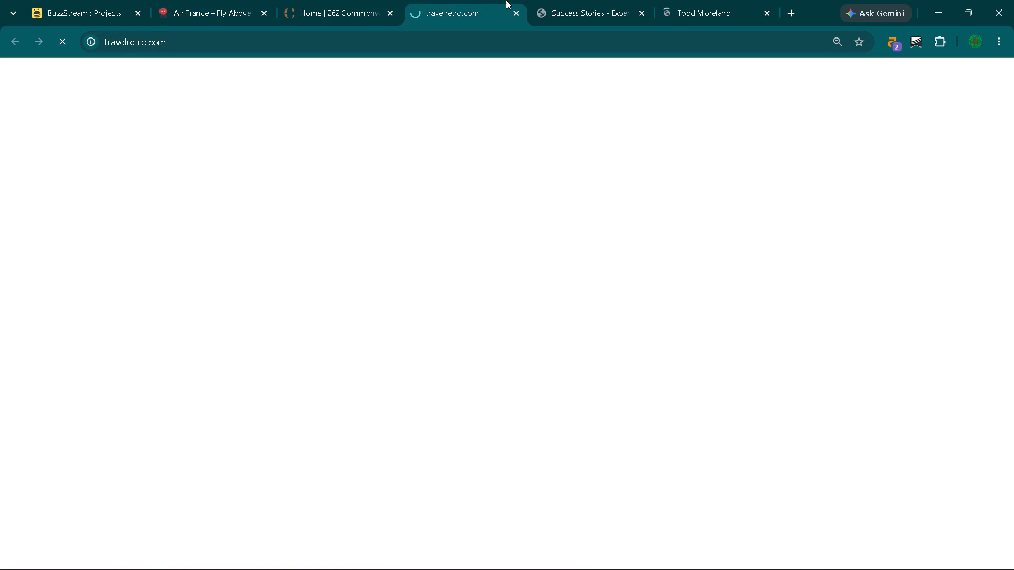
left_click(701, 0)
left_click(224, 1)
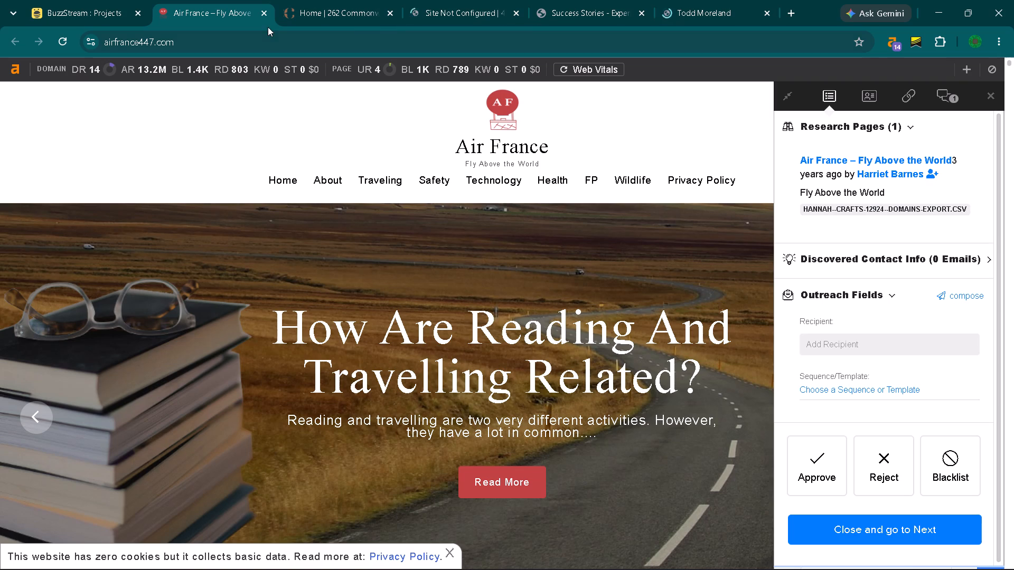
Reject the Air France – Fly Above the World blog at airfrance447.com, go to the next prospect and close the rejected page.
left_click(905, 468)
left_click(899, 523)
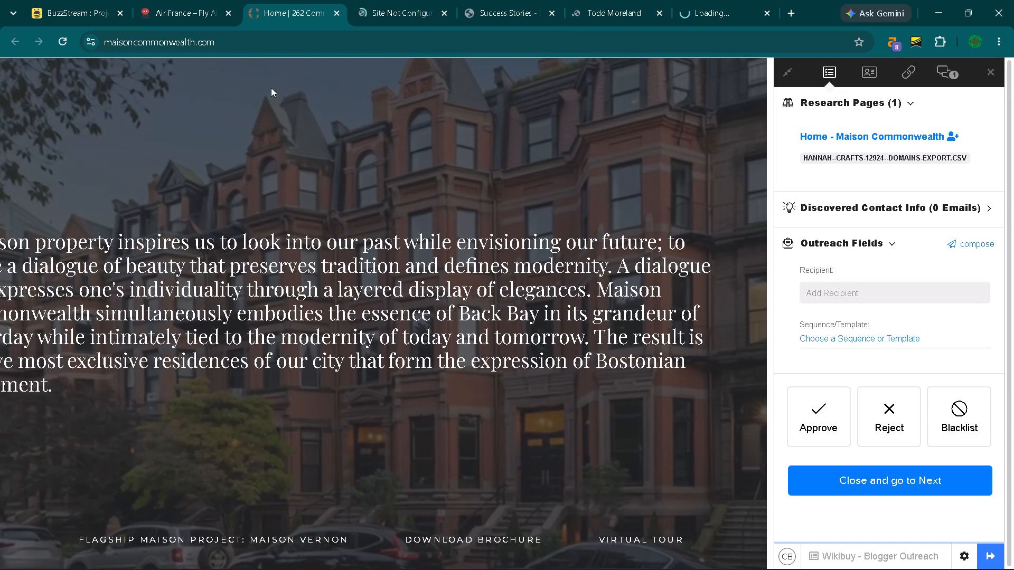
left_click(227, 15)
left_click(83, 218)
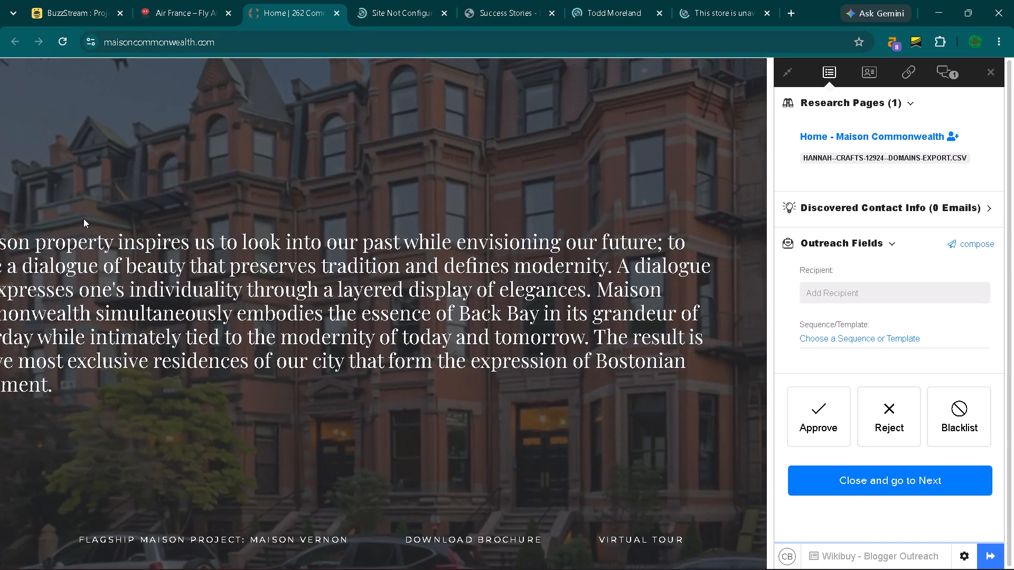
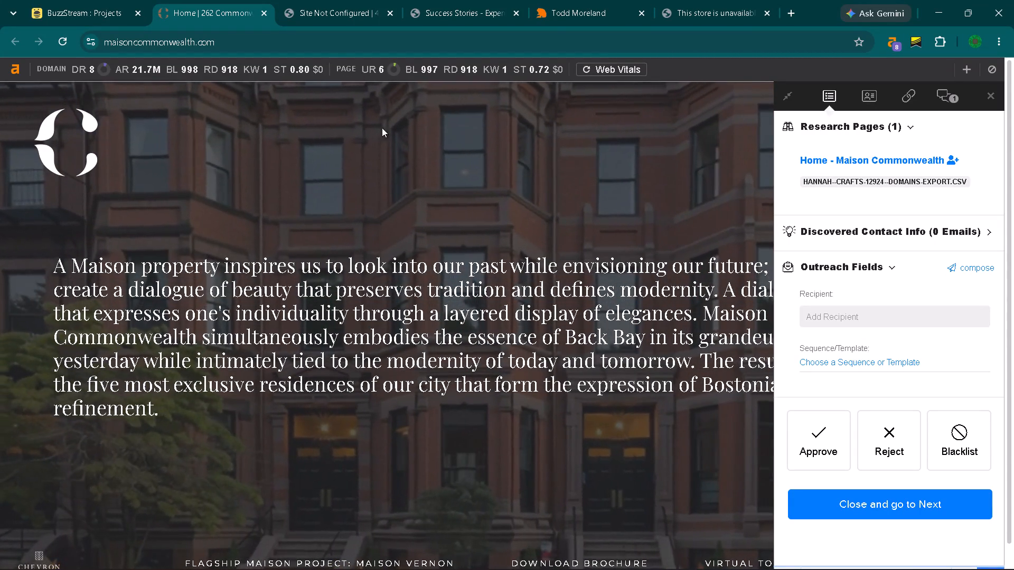
Reject the Maison Commonwealth property site at maisoncommonwealth.com and go to the next prospect.
left_click(890, 430)
left_click(889, 493)
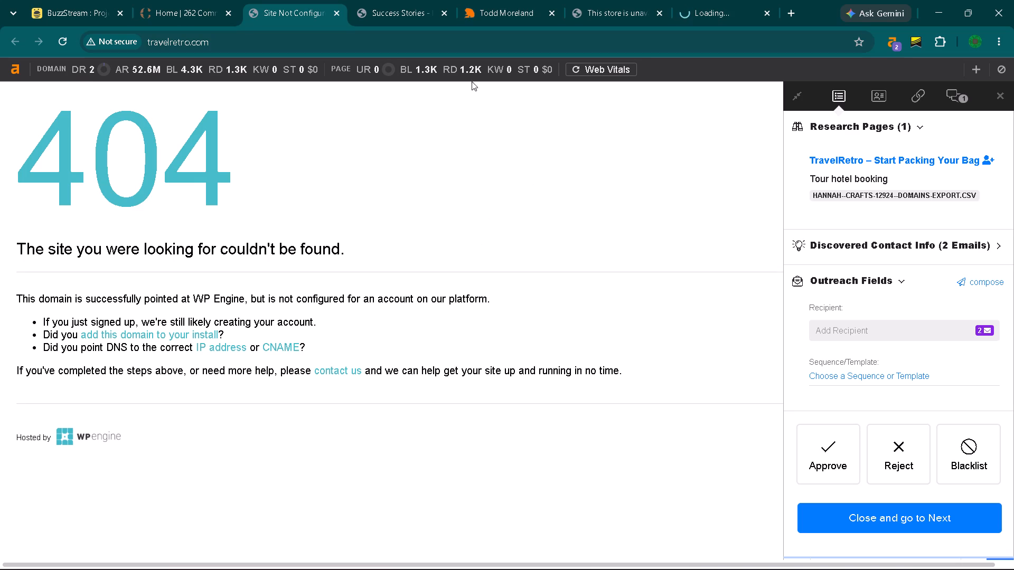
Reject the TravelRetro site at travelretro.com and go to the next prospect.
left_click_drag(877, 441, 878, 453)
left_click(886, 522)
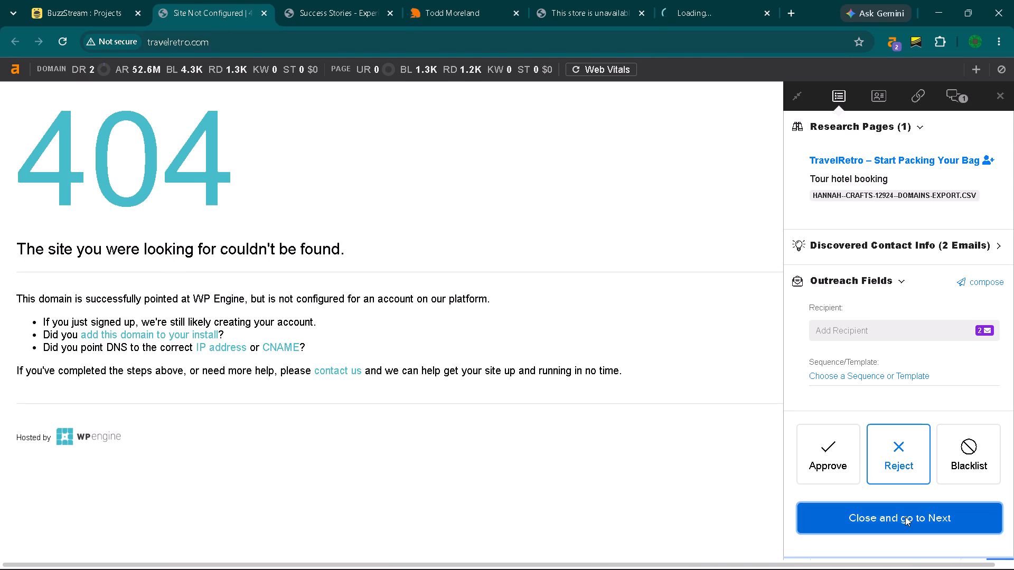
Reject the course reviews site at experienceproductmasterclassreviews.com, go to the next prospect and close the leftover reviews page.
left_click(856, 429)
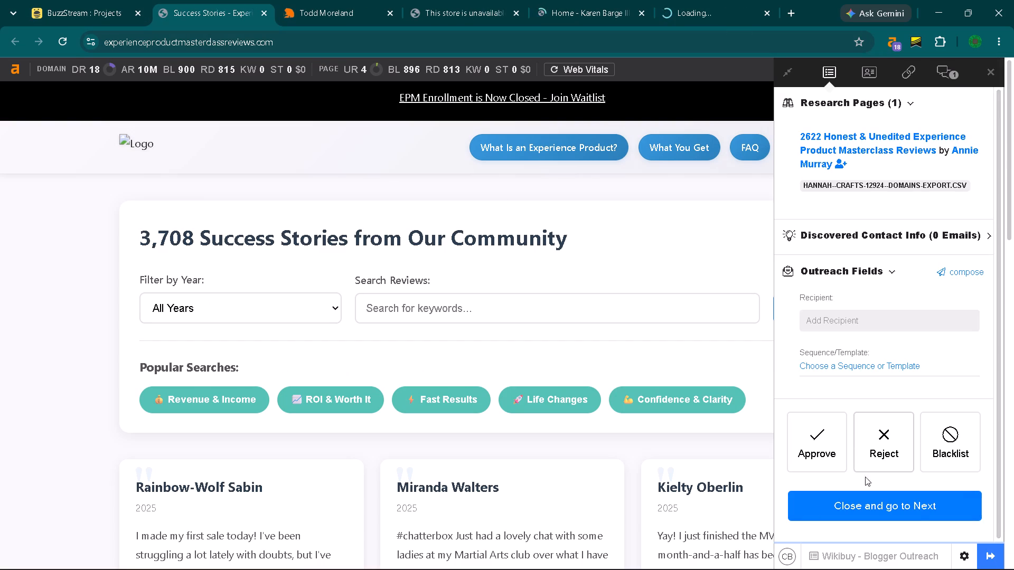
left_click(865, 525)
left_click(859, 515)
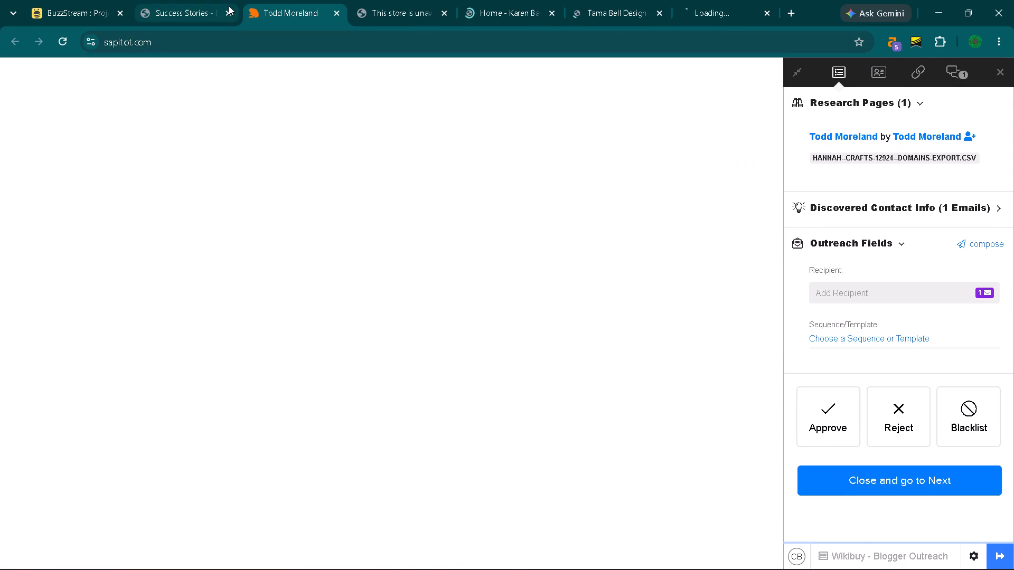
left_click(227, 14)
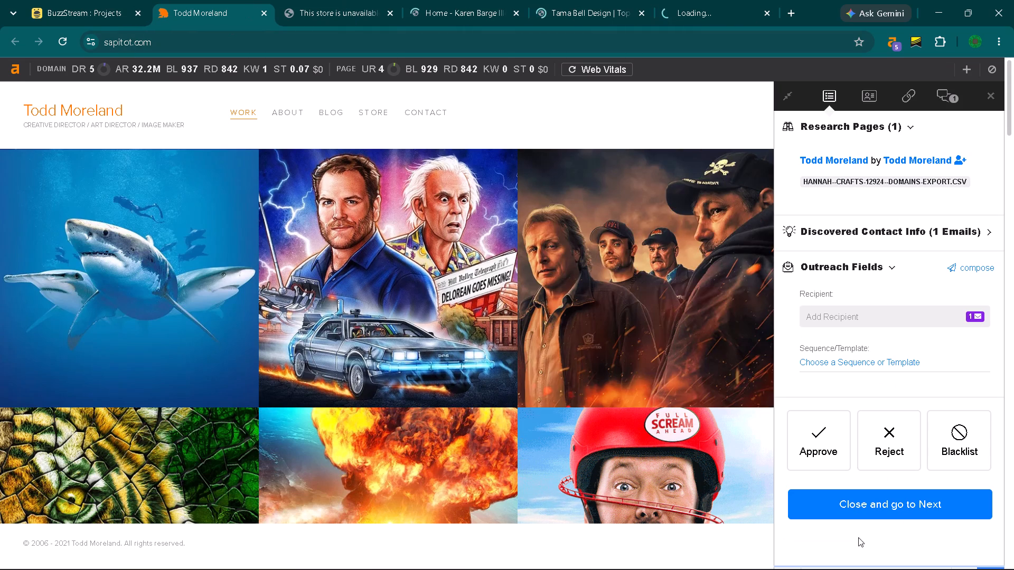
Reject the creative director's portfolio at sapitot.com, go to the next prospect and close the leftover portfolio page.
left_click(885, 454)
left_click(848, 511)
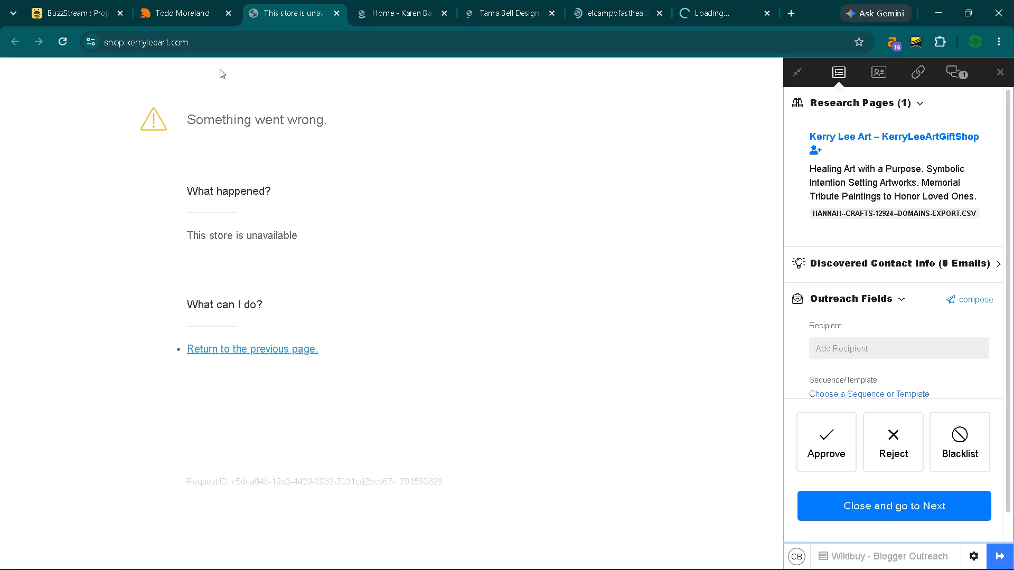
left_click(231, 13)
left_click(33, 209)
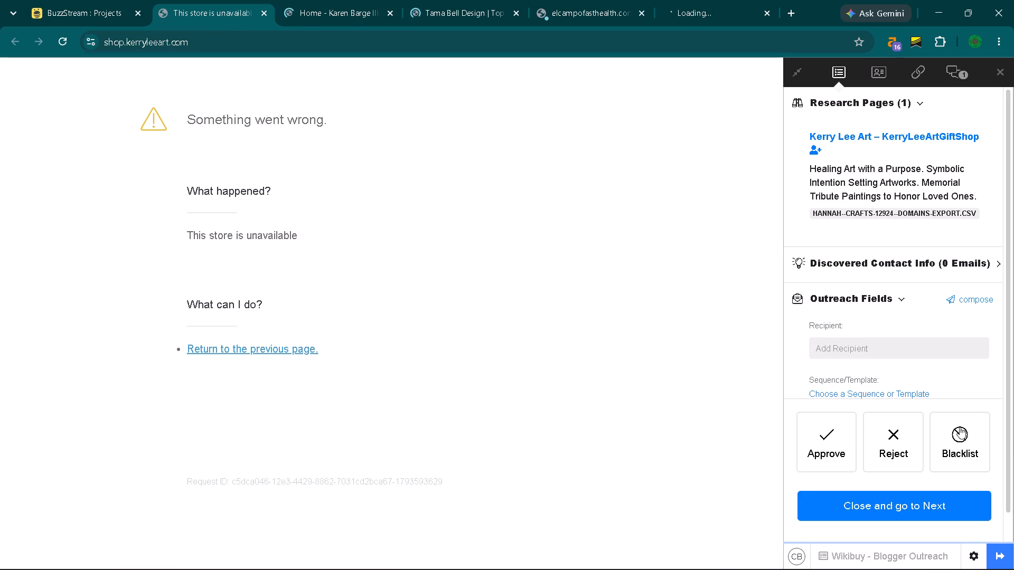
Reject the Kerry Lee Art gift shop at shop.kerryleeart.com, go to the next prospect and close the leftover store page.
left_click(893, 460)
left_click(894, 505)
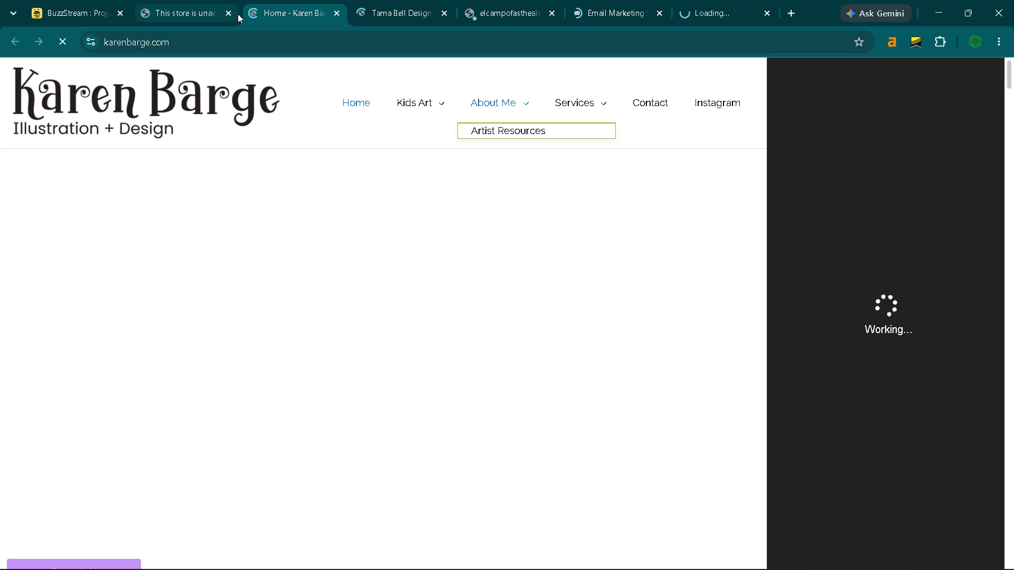
left_click(227, 17)
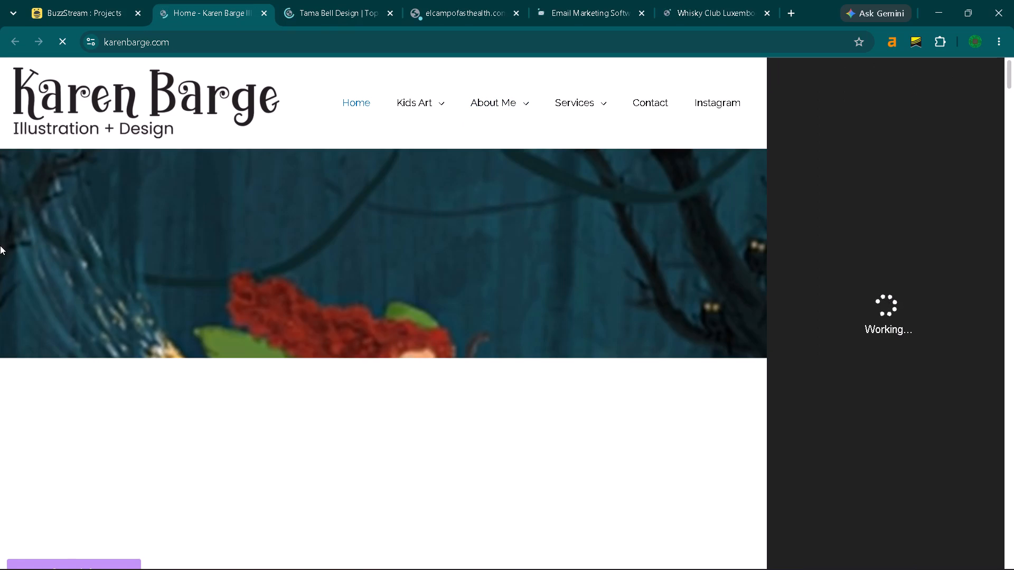
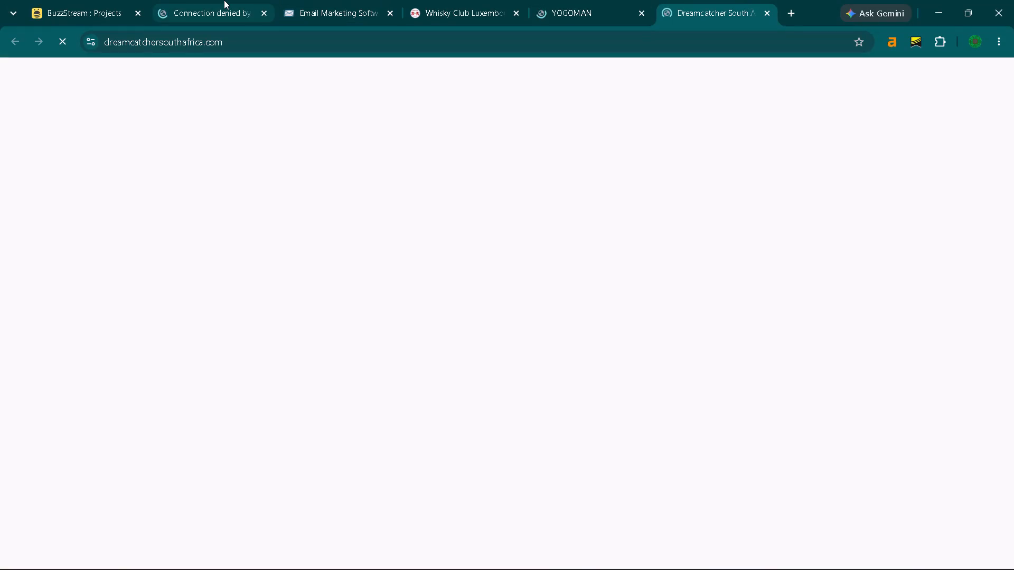
Reject the blocked El Campo Memorial Hospital site at elcampofasthealth.com and go to the next prospect.
left_click(223, 0)
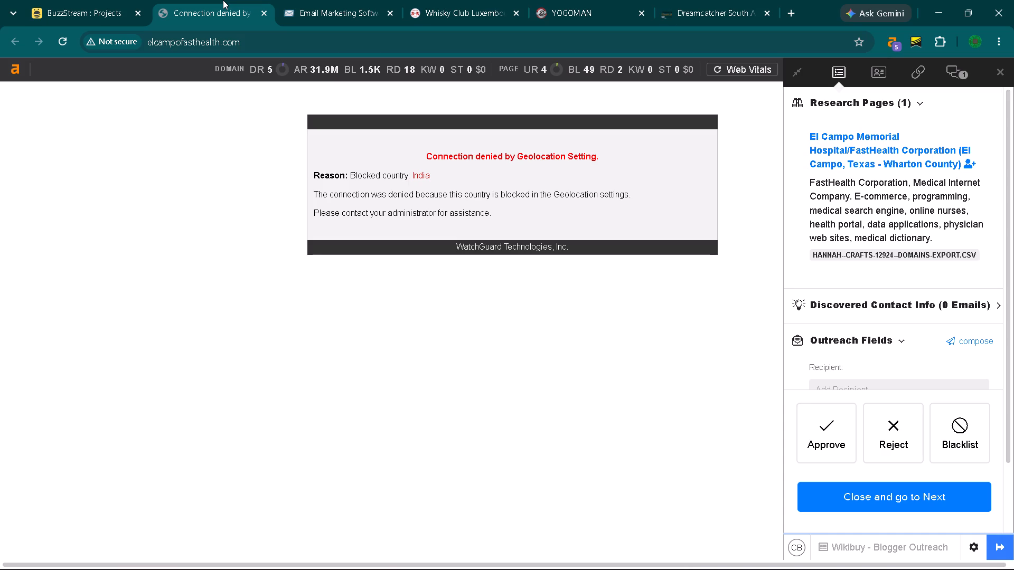
left_click(905, 420)
left_click(890, 490)
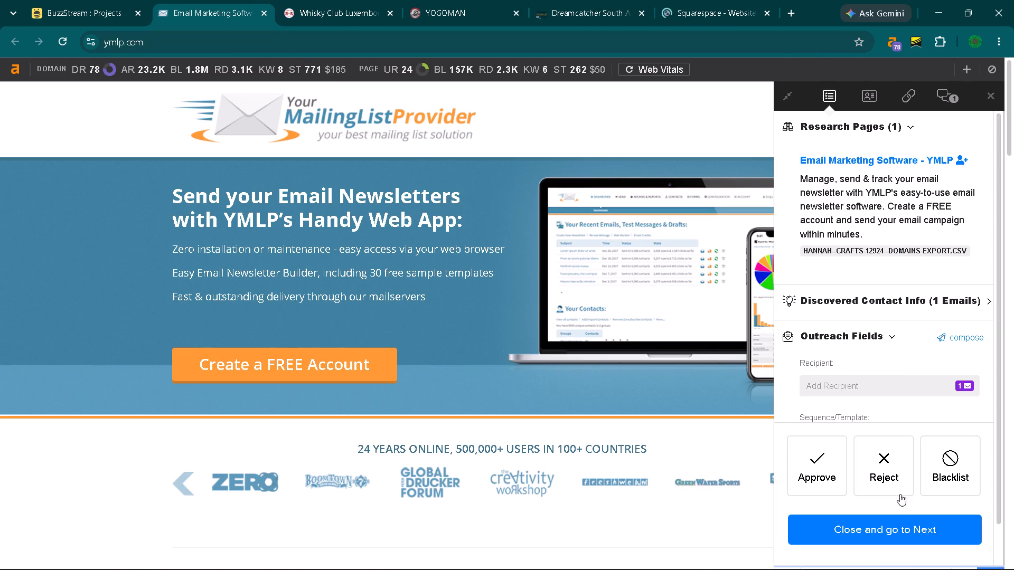
Reject the YMLP email marketing software site at ymlp.com and go to the next prospect.
left_click_drag(876, 486, 876, 491)
left_click(879, 518)
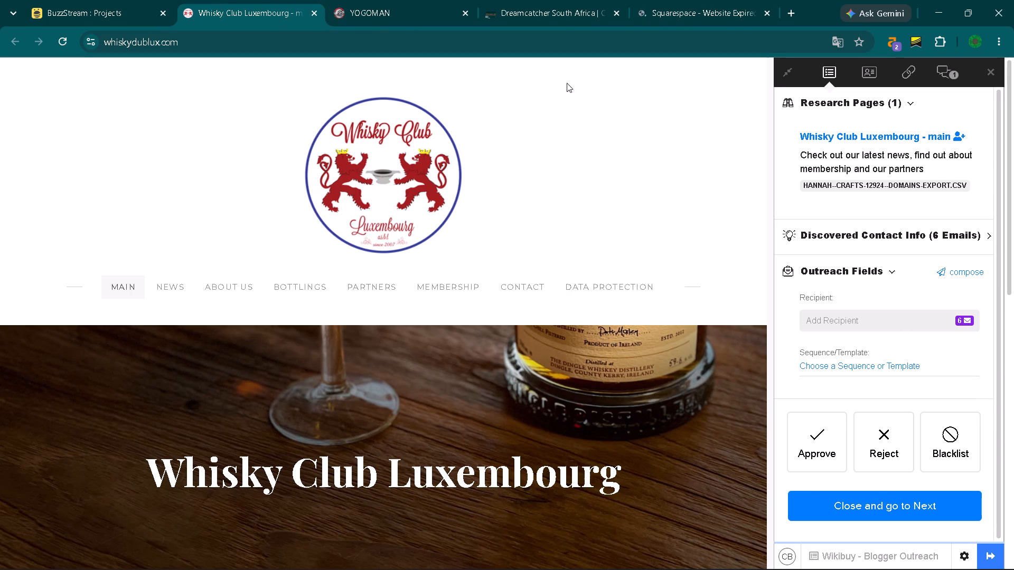
Reject the Whisky Club Luxembourg site at whiskydublux.com and go to the next prospect.
left_click(884, 443)
left_click(860, 506)
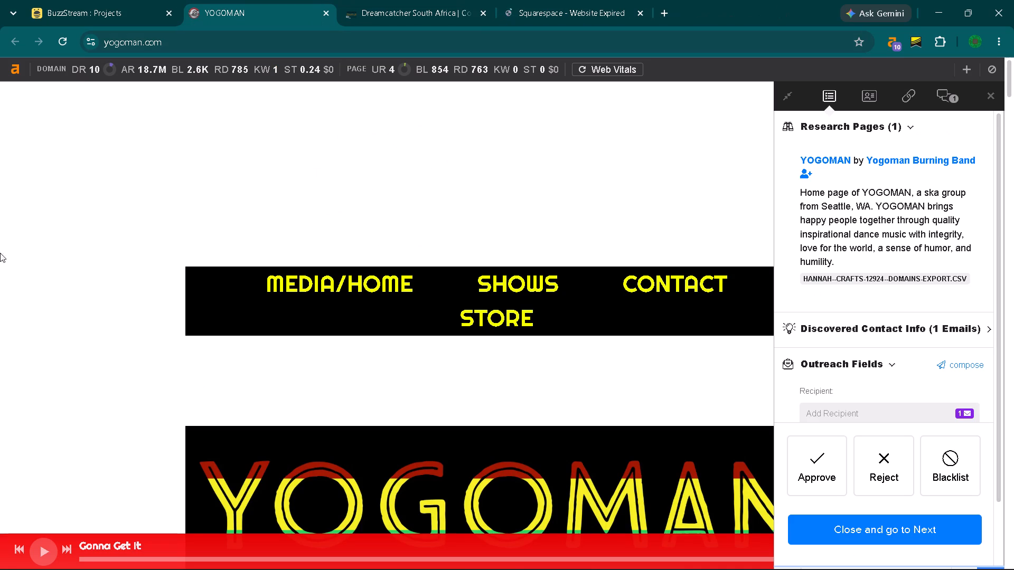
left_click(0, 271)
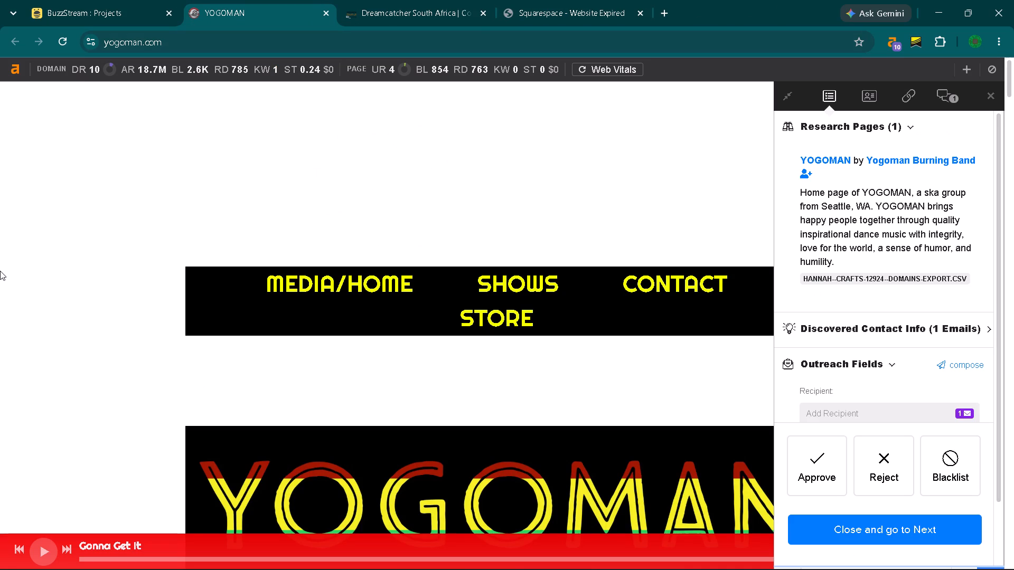
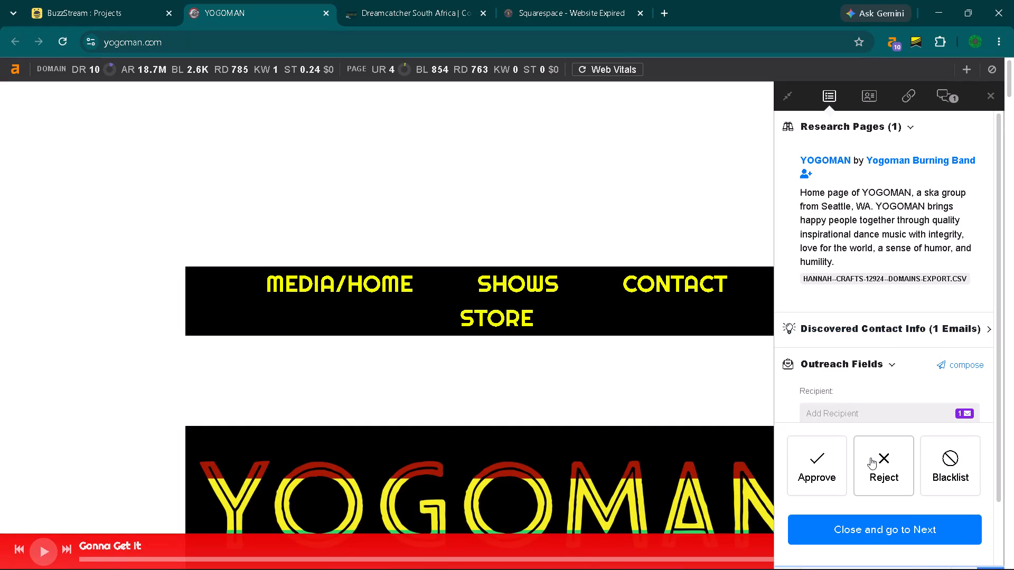
Reject the YOGOMAN ska band site at yogoman.com and go to the next prospect.
left_click(867, 467)
left_click(859, 530)
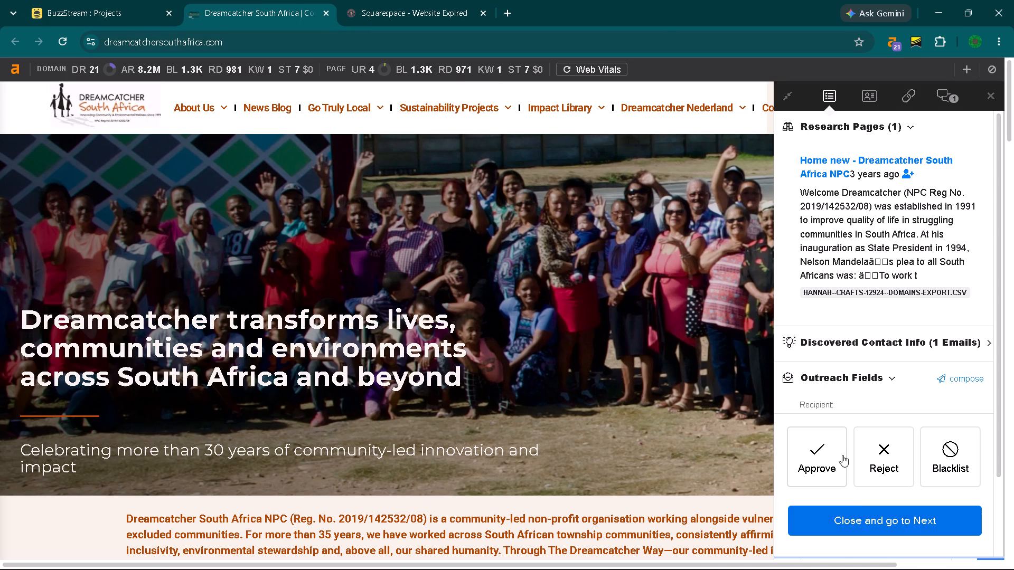
Reject the Dreamcatcher South Africa non-profit site at dreamcatchersouthafrica.com and go to the next prospect.
left_click(842, 455)
left_click(872, 461)
left_click(860, 521)
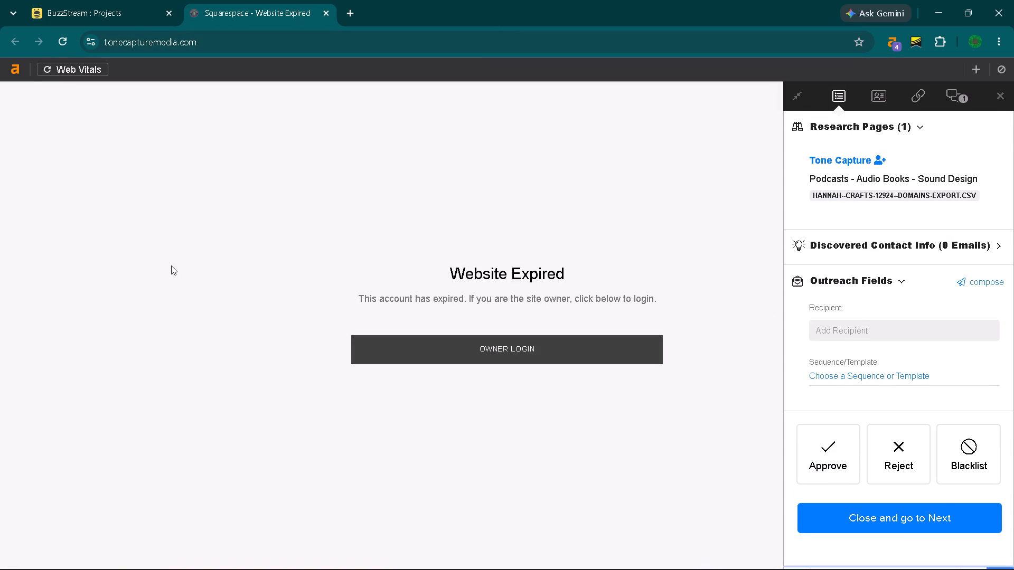
Reject the expired Tone Capture site at tonecapturemedia.com and close its page.
left_click(146, 250)
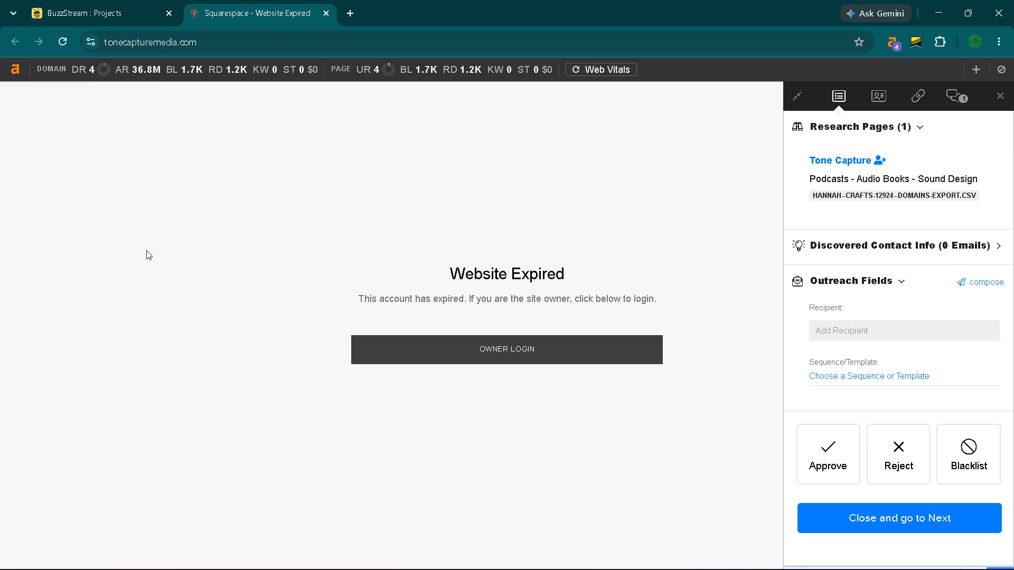
left_click(905, 457)
left_click(905, 511)
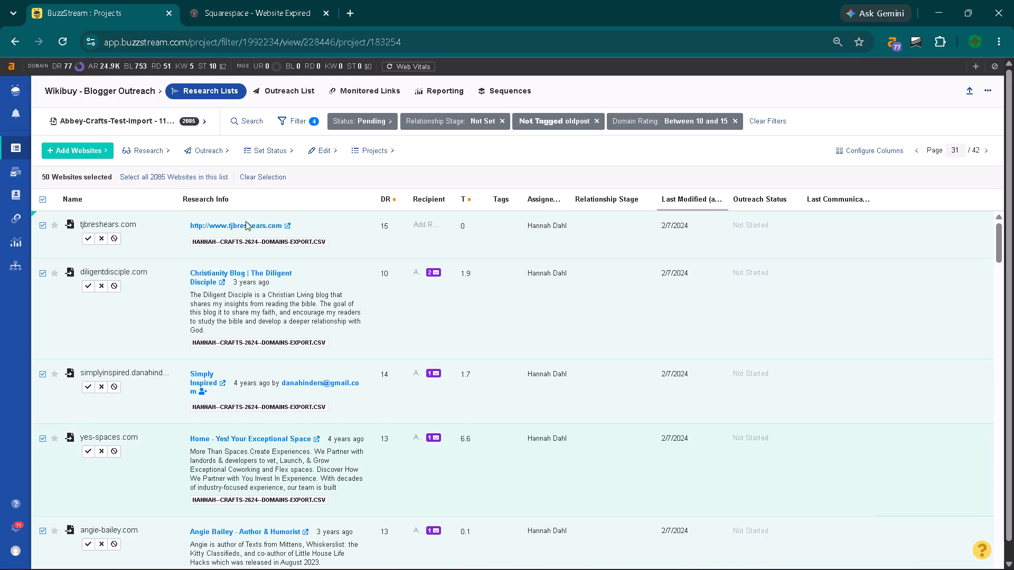
Clear the selection of reviewed websites and advance the research list to page 32.
left_click(263, 172)
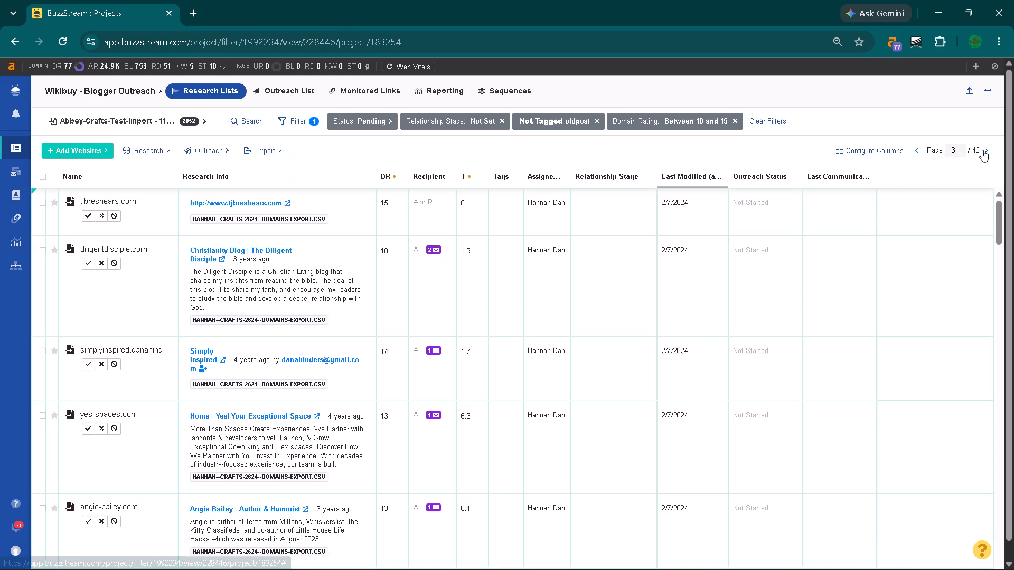
left_click(982, 150)
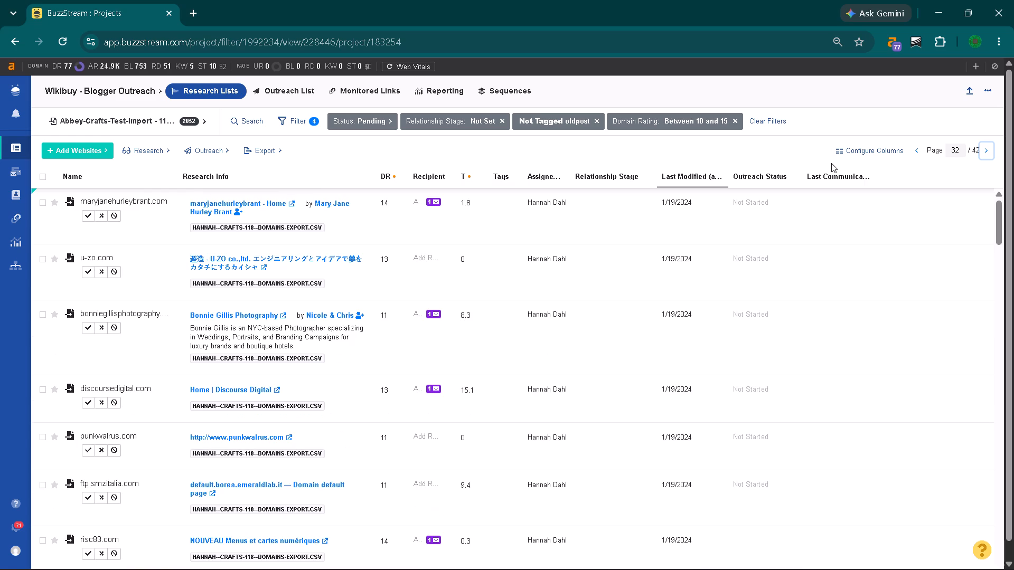
Select all websites on page 32 of the research list.
left_click(41, 174)
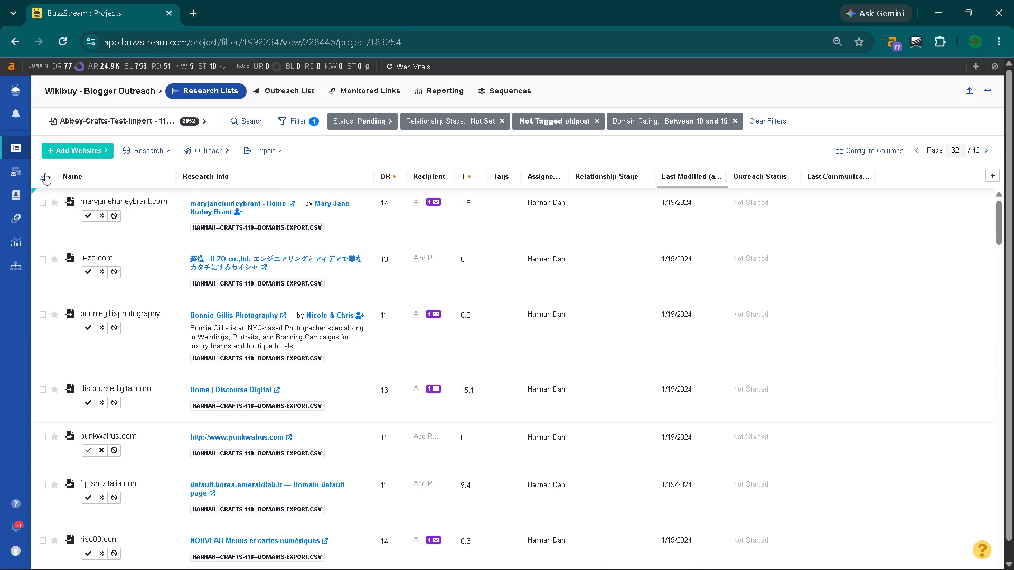
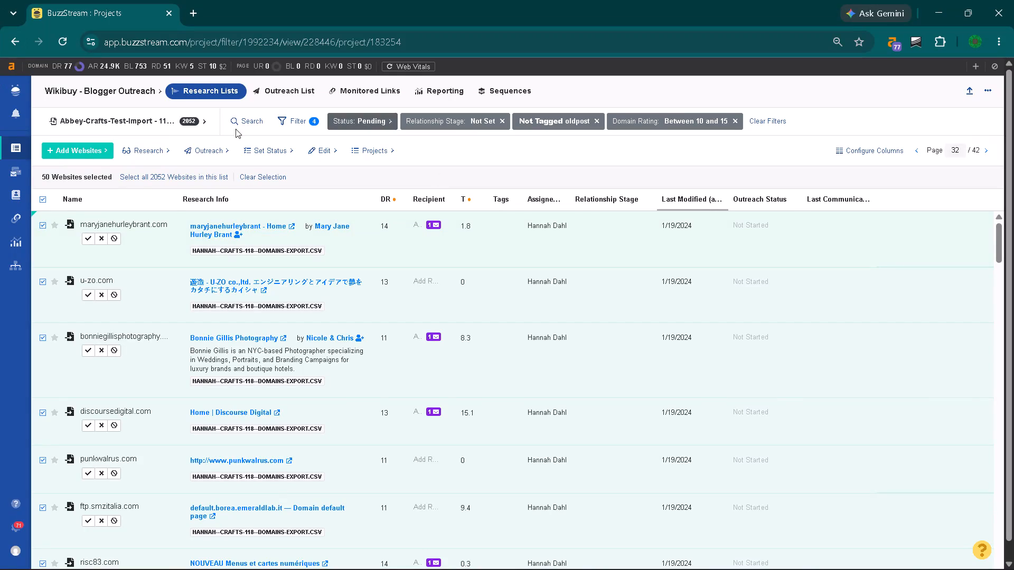
Start the Review on the Web session for the 50 selected websites on page 32 of the research list.
left_click(146, 153)
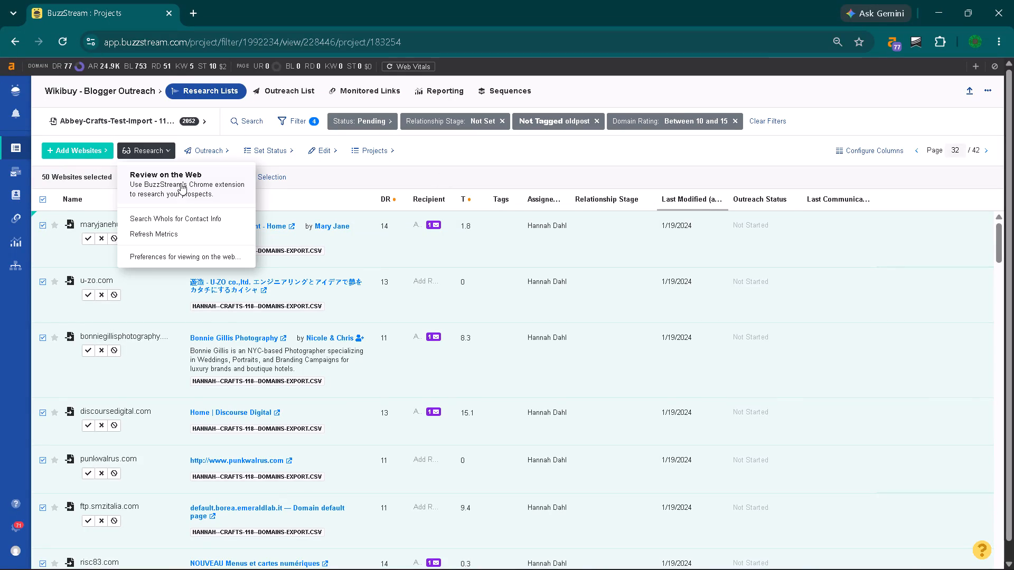
left_click(175, 178)
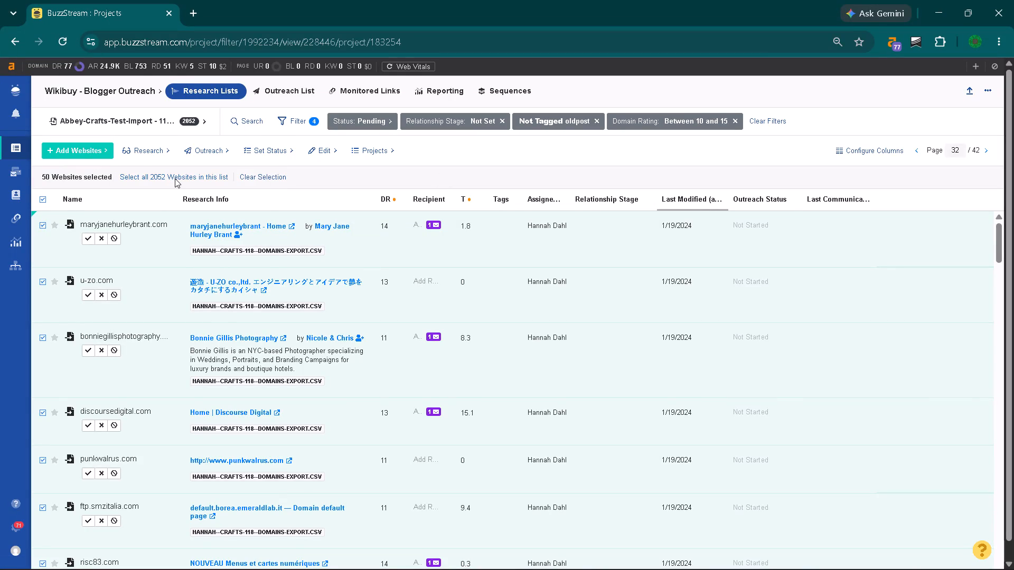
left_click(140, 145)
left_click(138, 176)
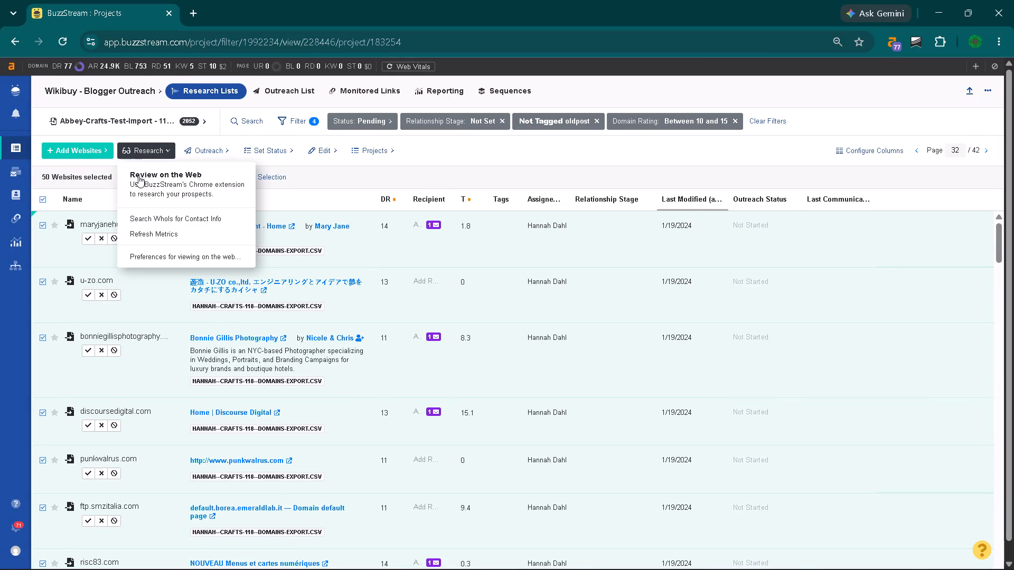
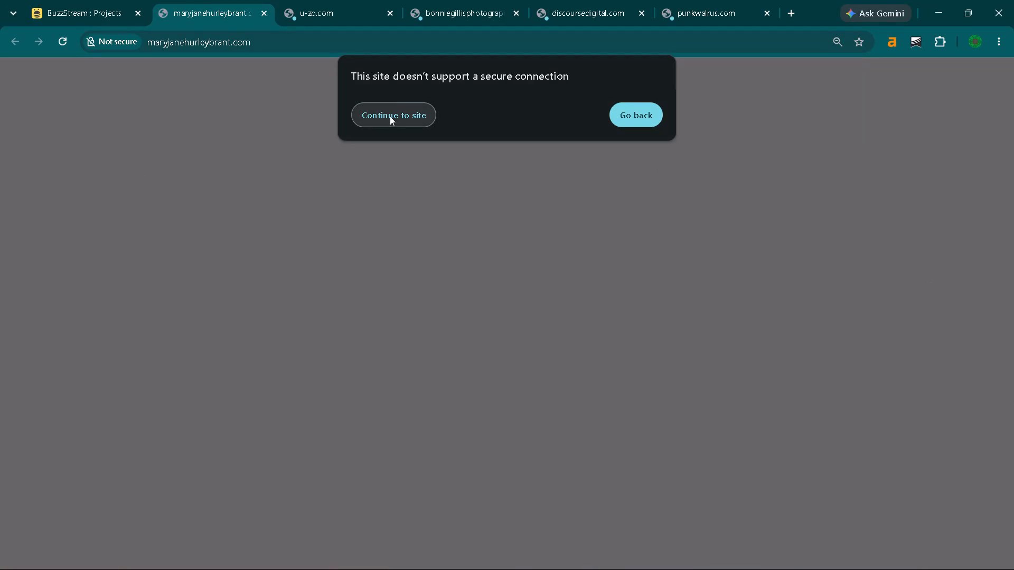
Continue past the insecure-connection warning on each of the five opened prospect sites, through punkwalrus.com, so their pages load.
left_click(390, 108)
left_click(341, 14)
left_click(368, 113)
left_click(492, 0)
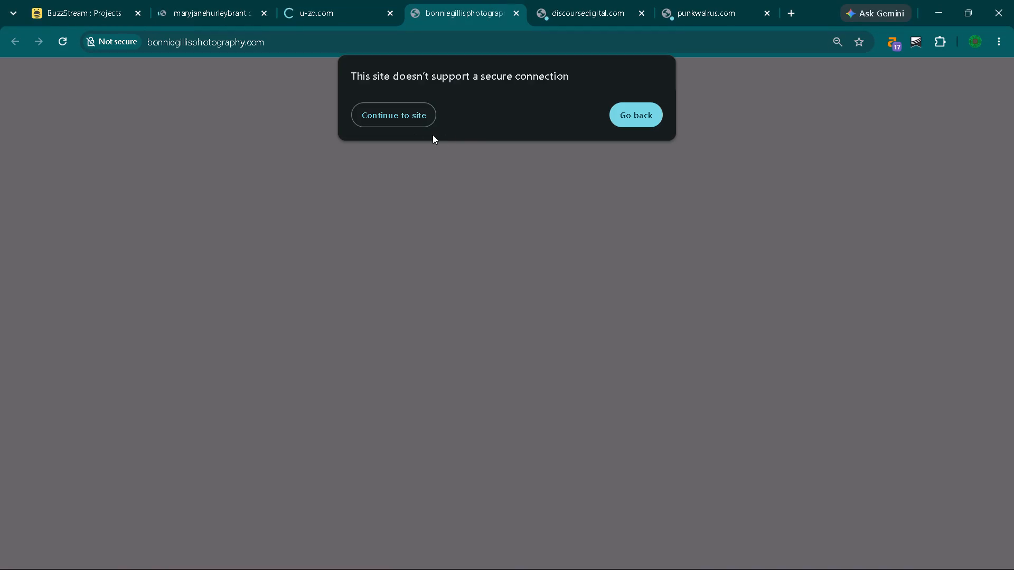
left_click(406, 118)
left_click(575, 0)
left_click(390, 122)
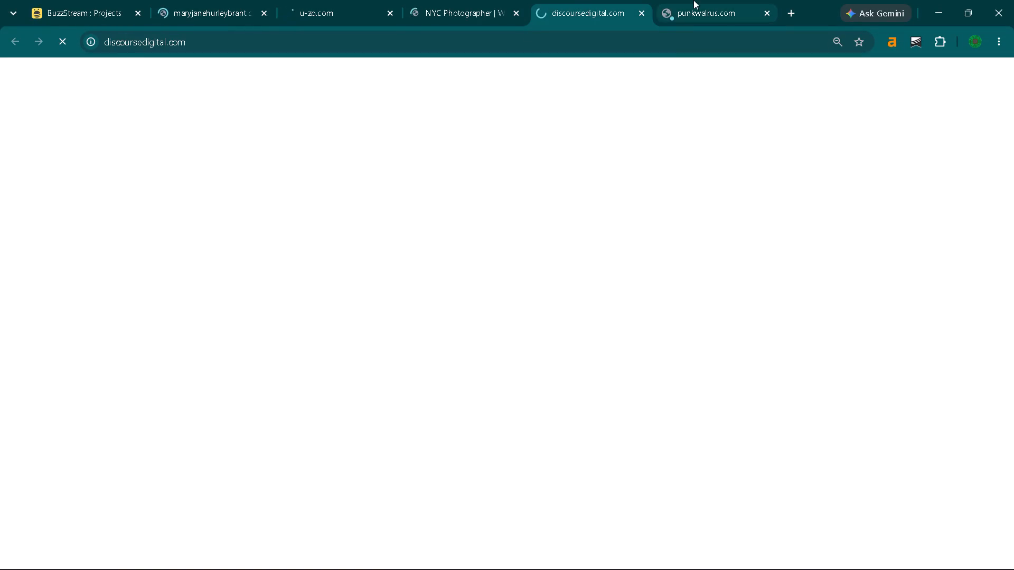
left_click(694, 0)
left_click(365, 109)
Return to the first of the five opened prospect sites to review its content.
left_click(202, 0)
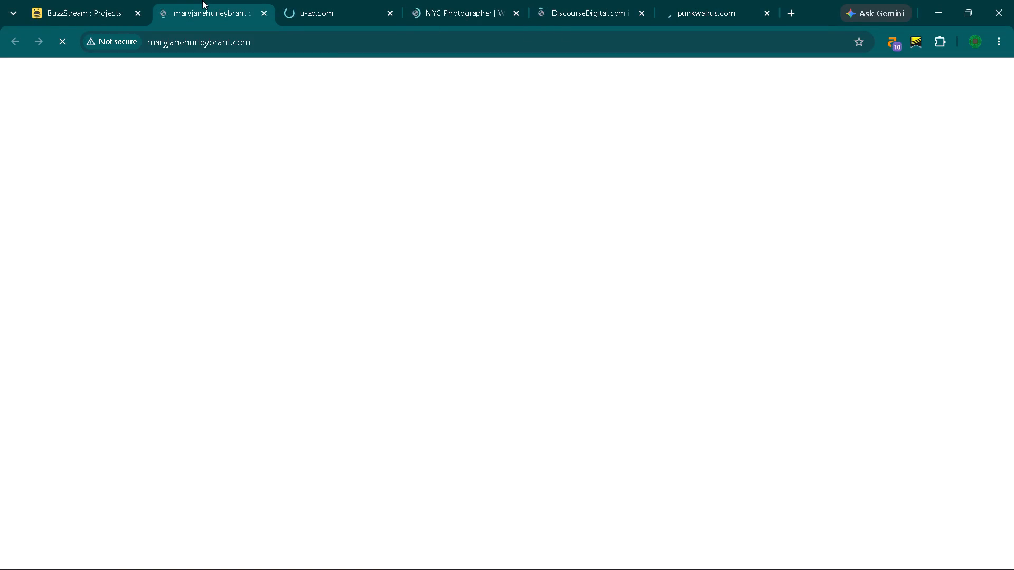
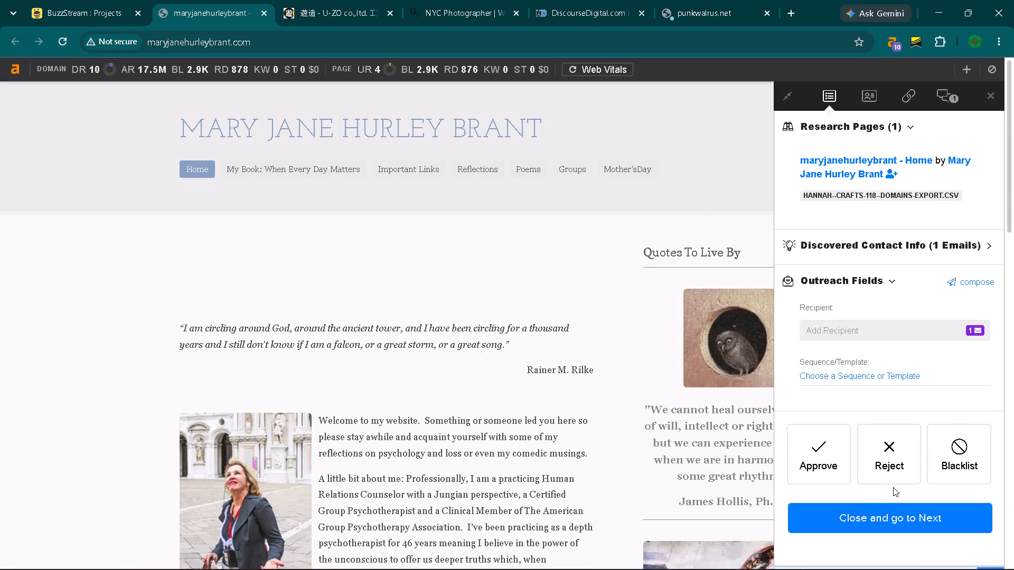
Reject the psychotherapist's personal site, u-zo.com and the NYC photographer's site, closing each and moving on to the next prospect.
left_click(880, 449)
left_click(876, 503)
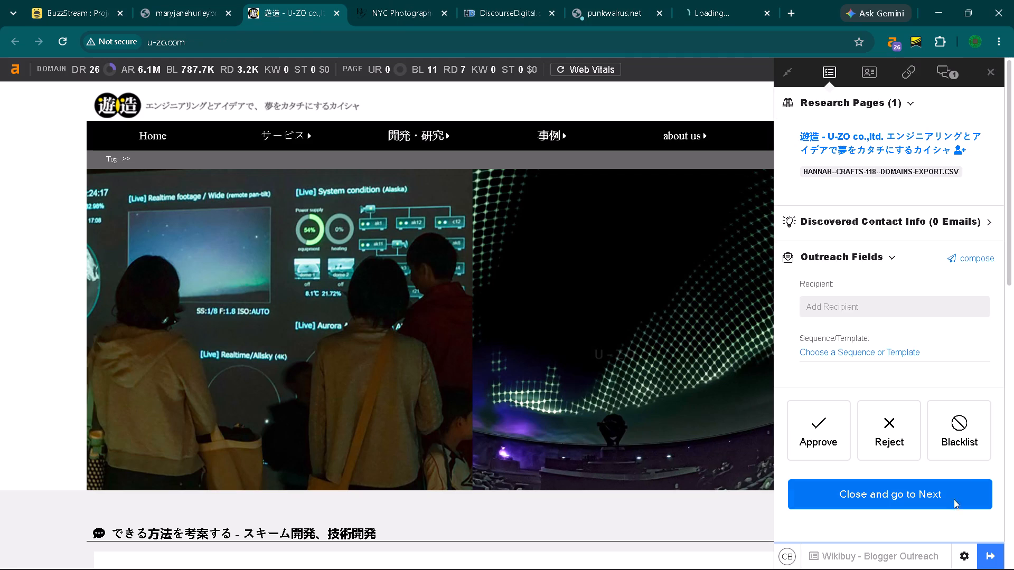
left_click(921, 449)
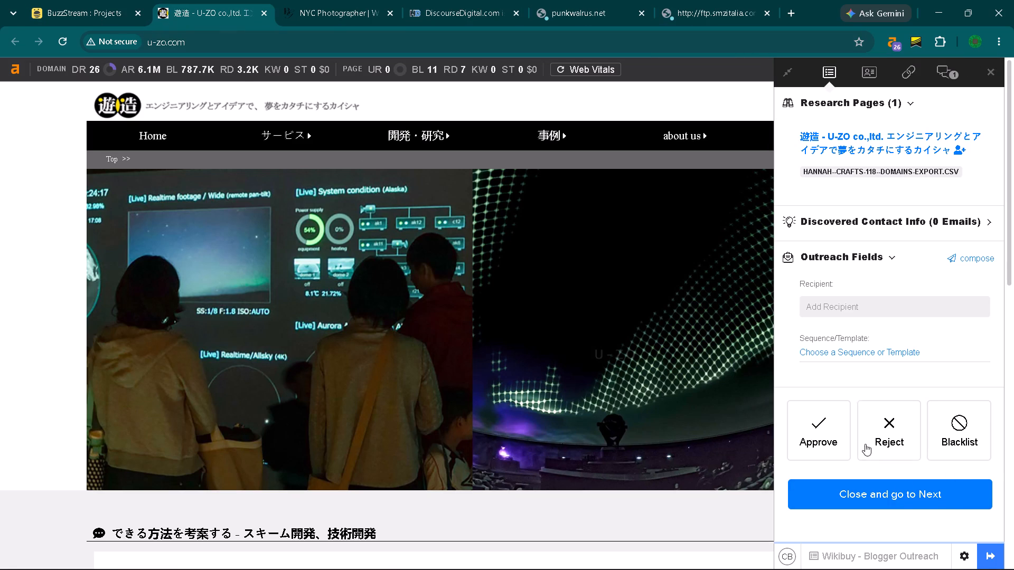
left_click(862, 429)
left_click(875, 486)
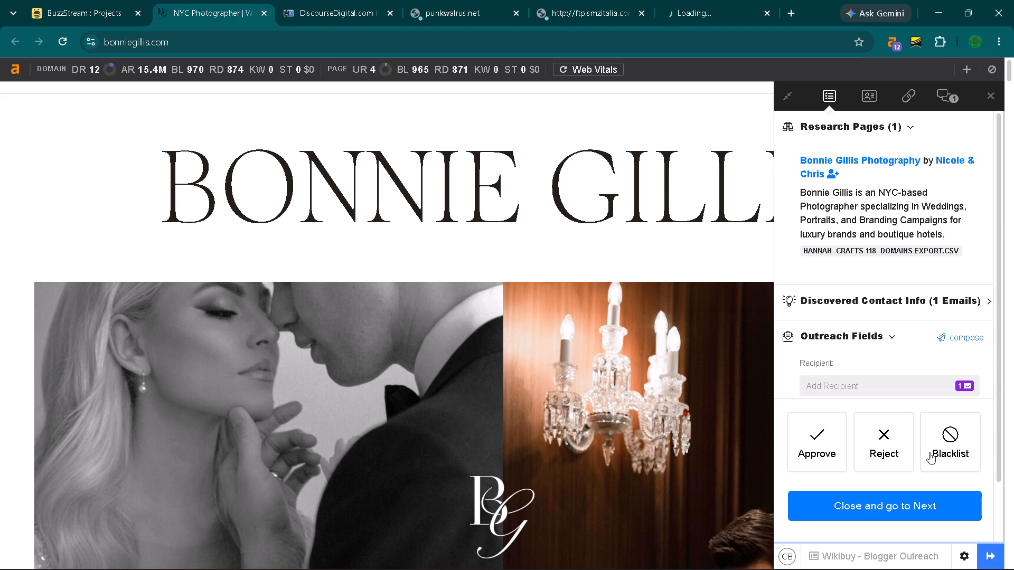
left_click(869, 437)
left_click(889, 501)
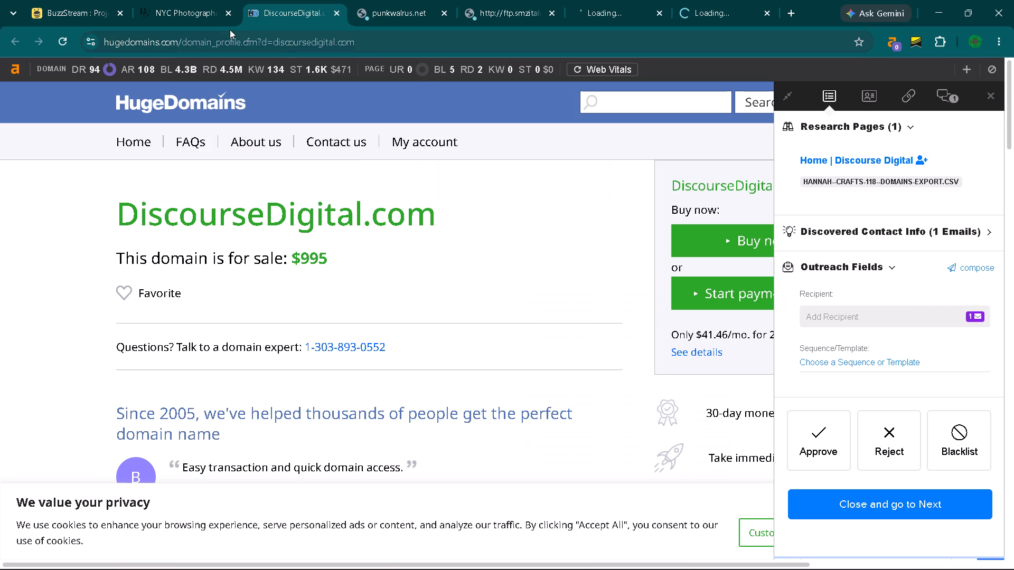
left_click(226, 18)
left_click(0, 291)
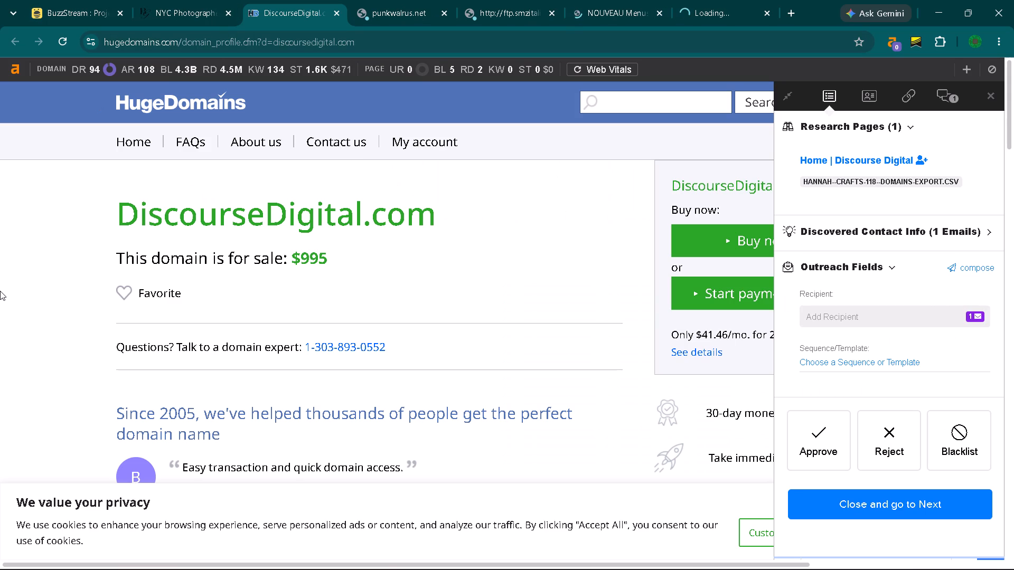
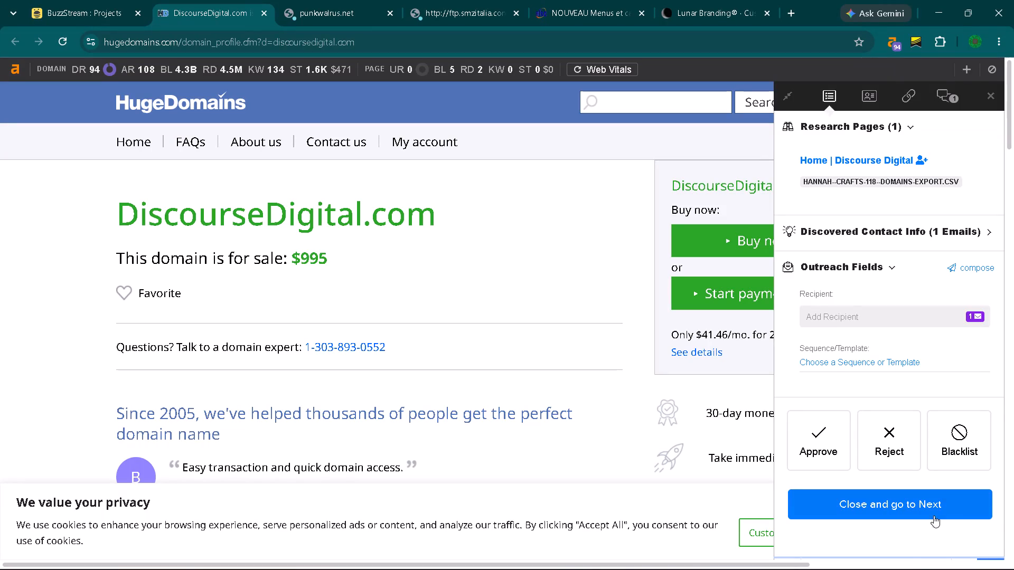
Reject the DiscourseDigital.com domain-for-sale page, closing it and moving on to the next prospect.
left_click(899, 457)
left_click(886, 507)
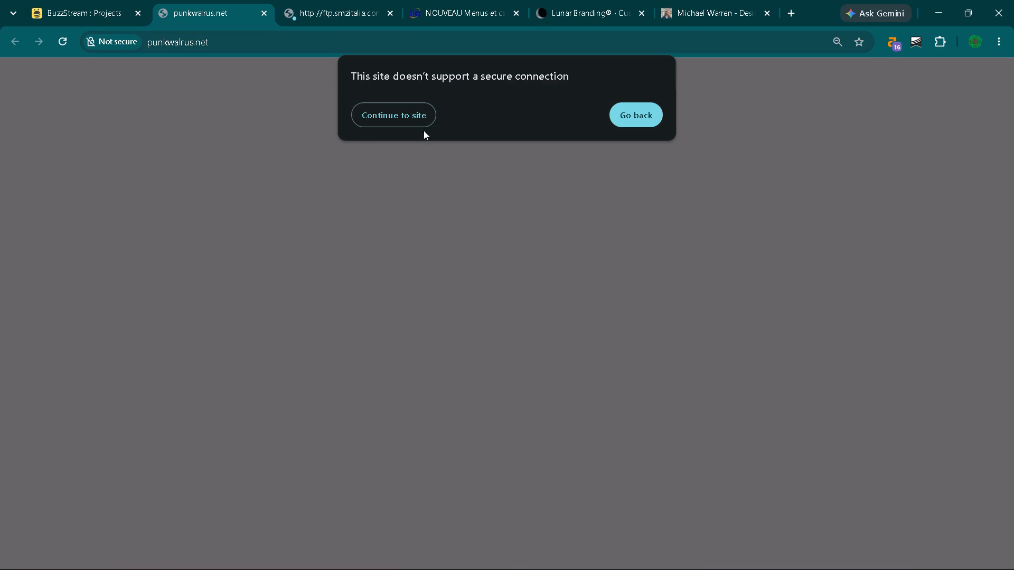
Proceed to punkwalrus.net and ftp.smzitalia.com despite their lack of secure connections, then return to the punkwalrus.net page.
left_click(382, 111)
left_click(310, 0)
left_click(375, 116)
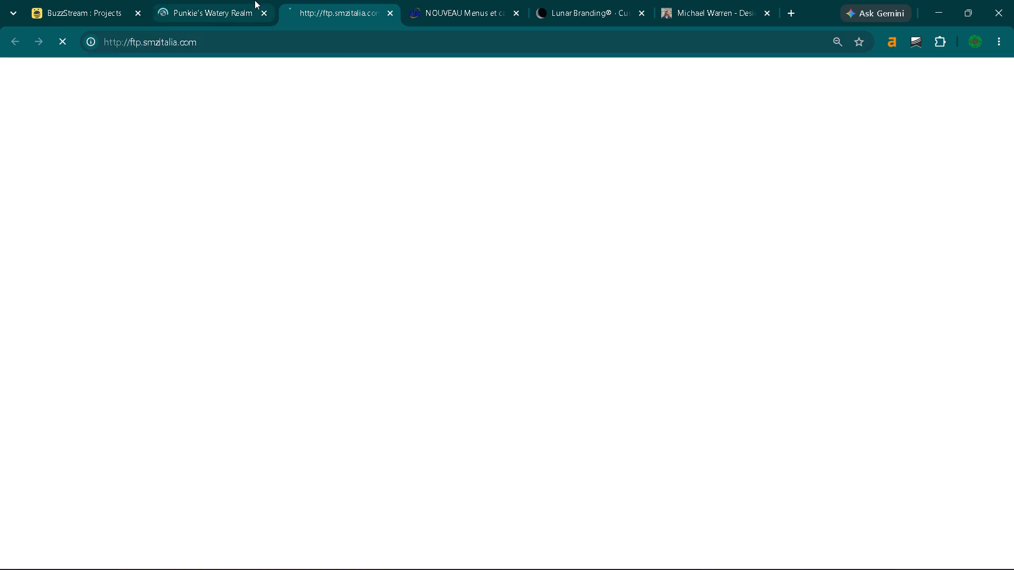
left_click(249, 0)
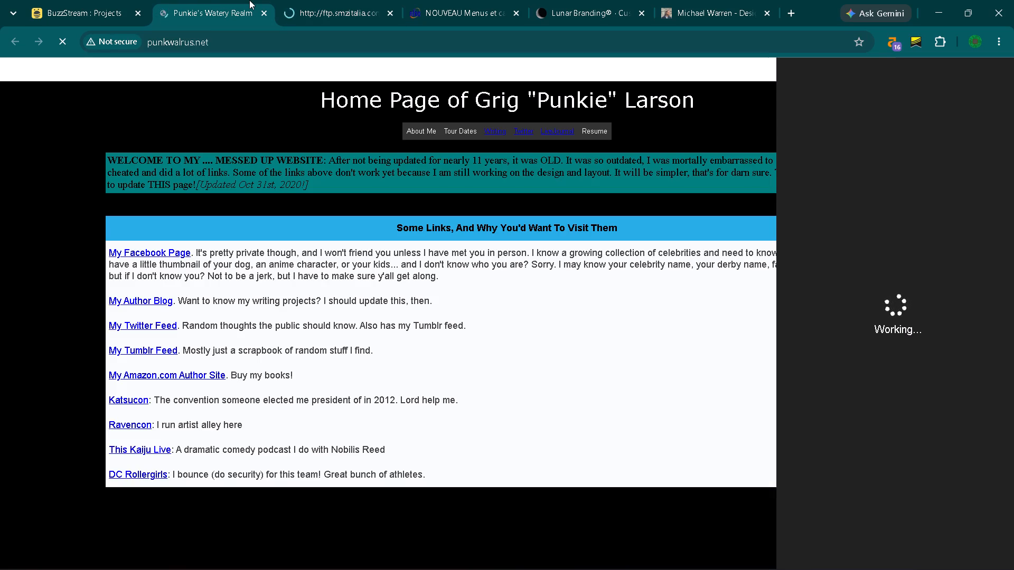
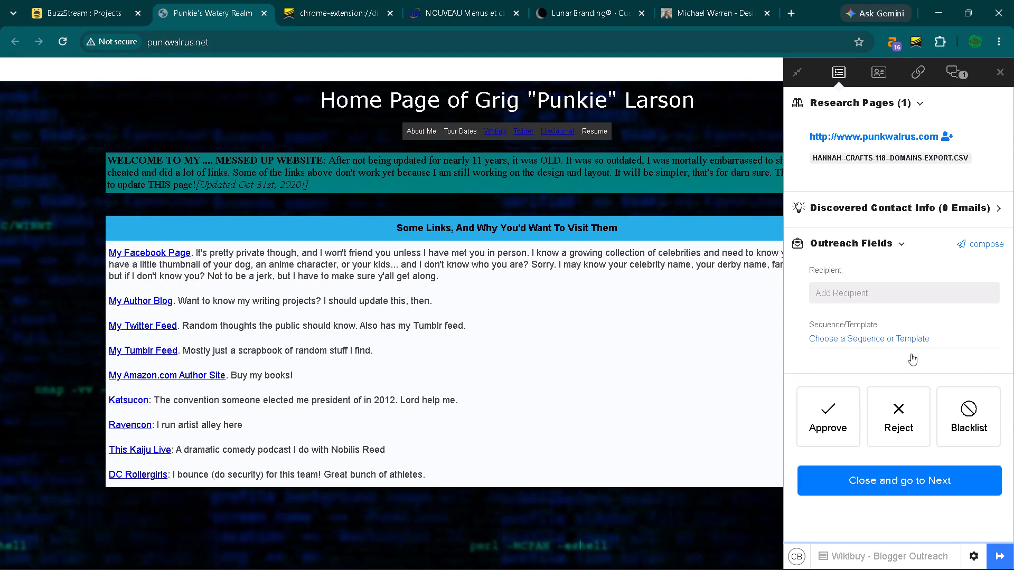
Reject the punkwalrus.net prospect and move on, closing the zeppelin36.com page that failed to load.
left_click(898, 422)
left_click(888, 471)
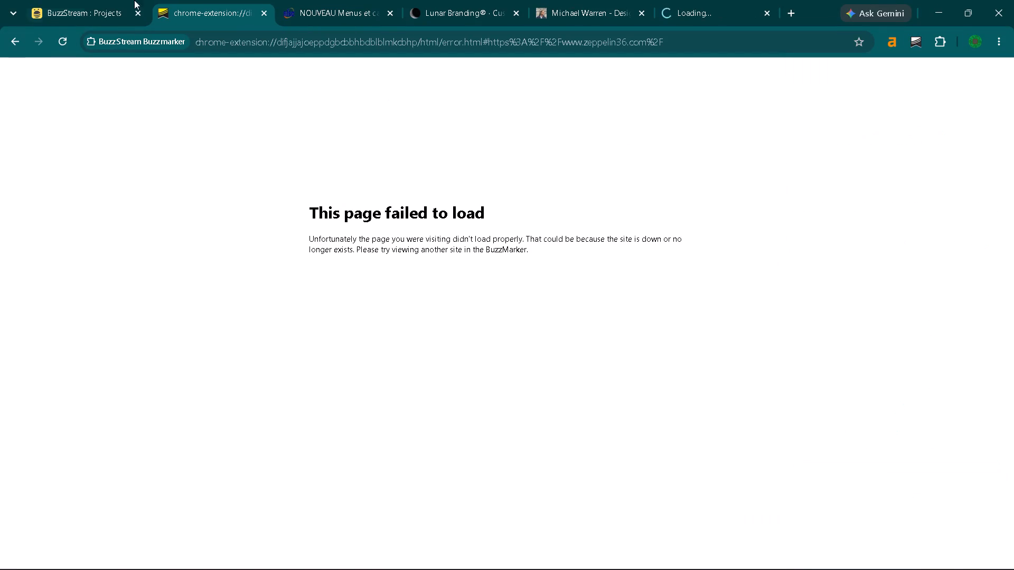
left_click(266, 13)
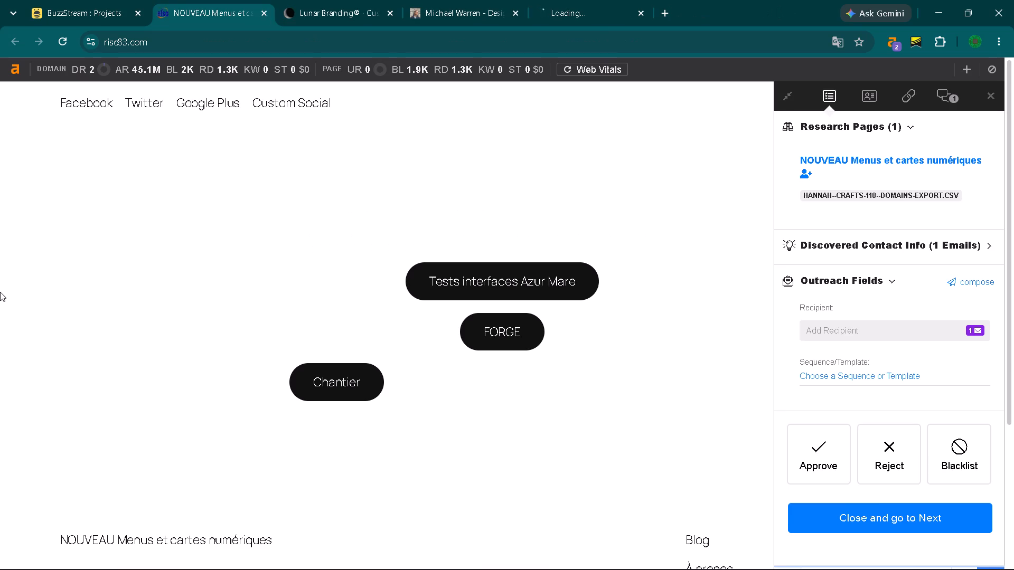
Reject the risc83.com digital menus site, closing it and moving on to the next prospect.
left_click(883, 469)
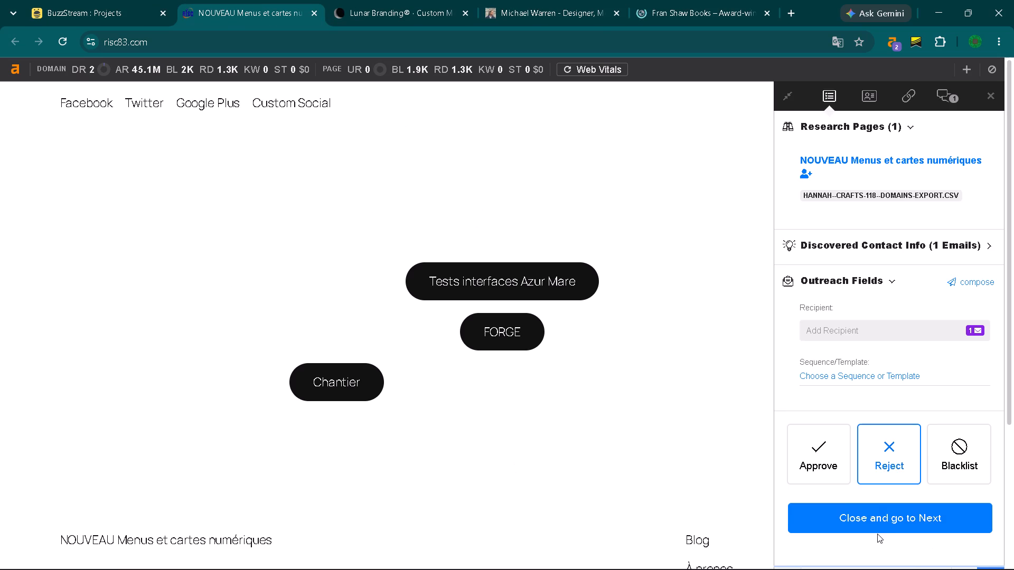
left_click(871, 530)
left_click(0, 332)
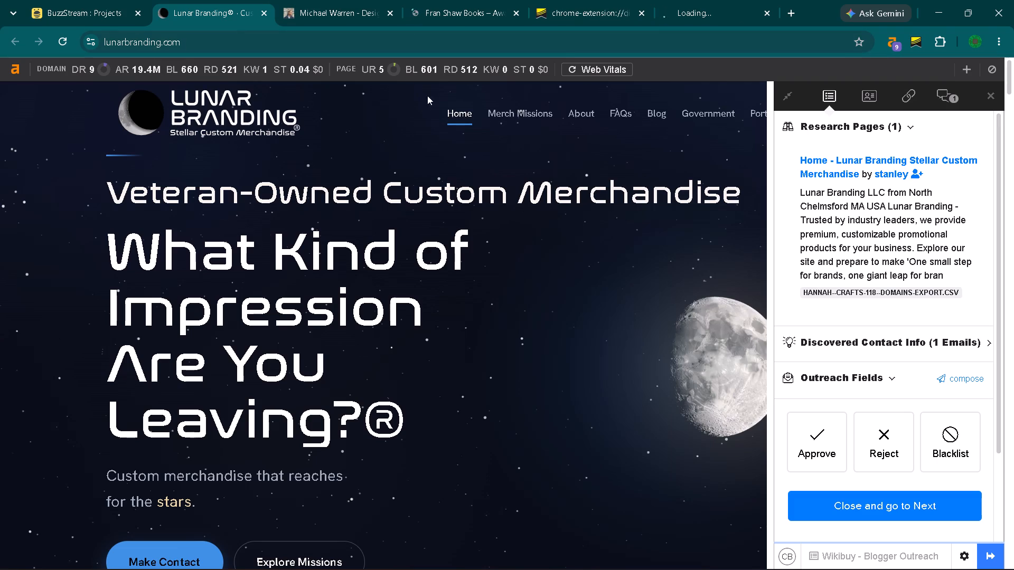
Reject the lunarbranding.com custom merchandise site, closing it and moving on to the next prospect.
left_click(880, 455)
left_click(865, 505)
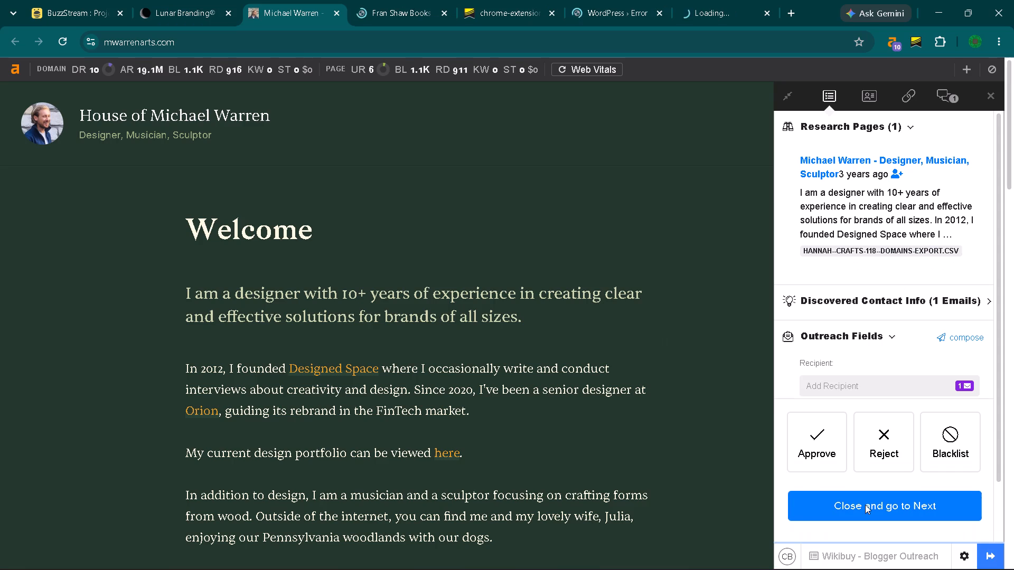
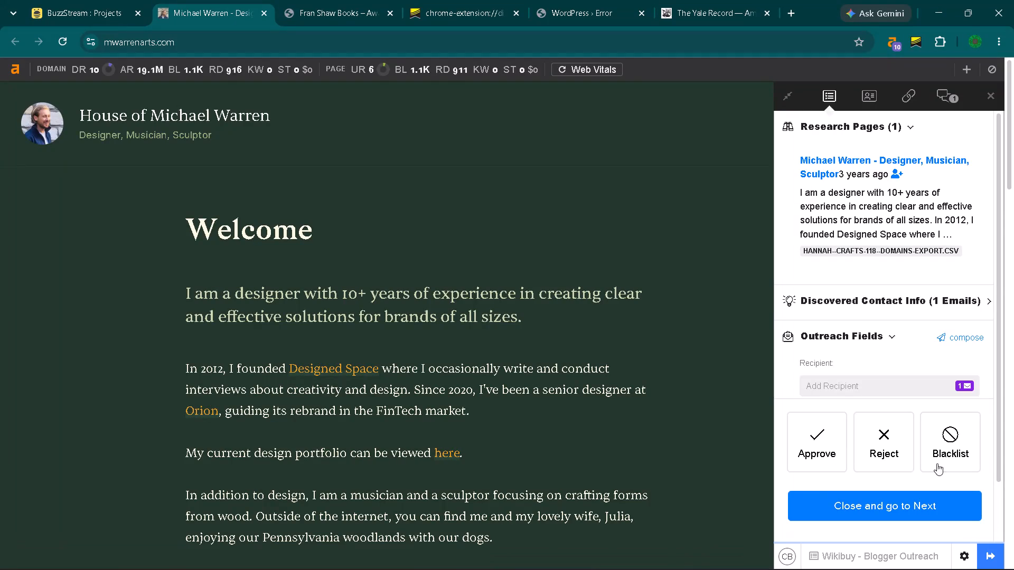
left_click(893, 437)
left_click(874, 502)
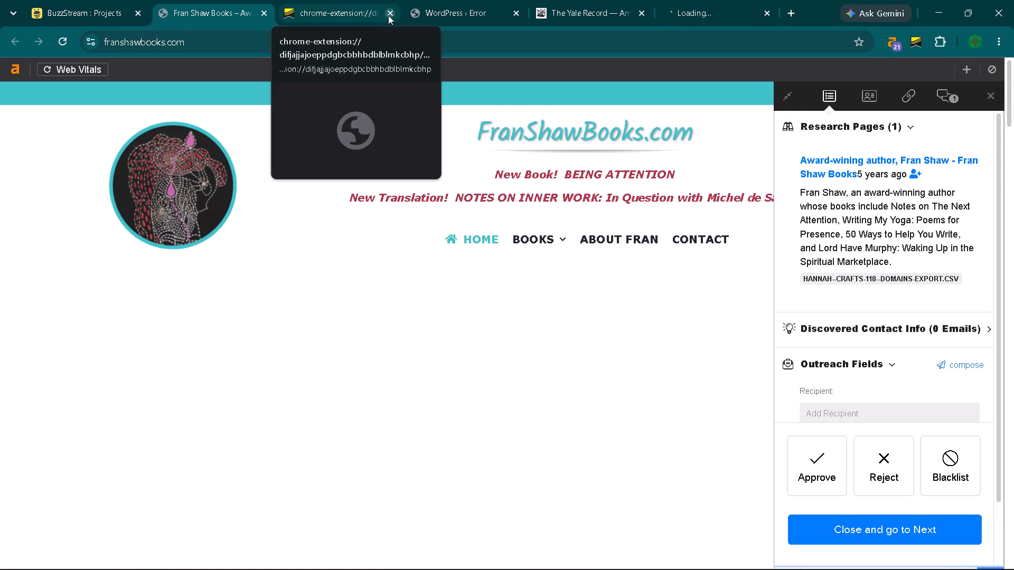
Close the chrome-extension page that failed to load, and reject the award-winning author's books site, moving on to the next prospect.
left_click(391, 14)
left_click(878, 469)
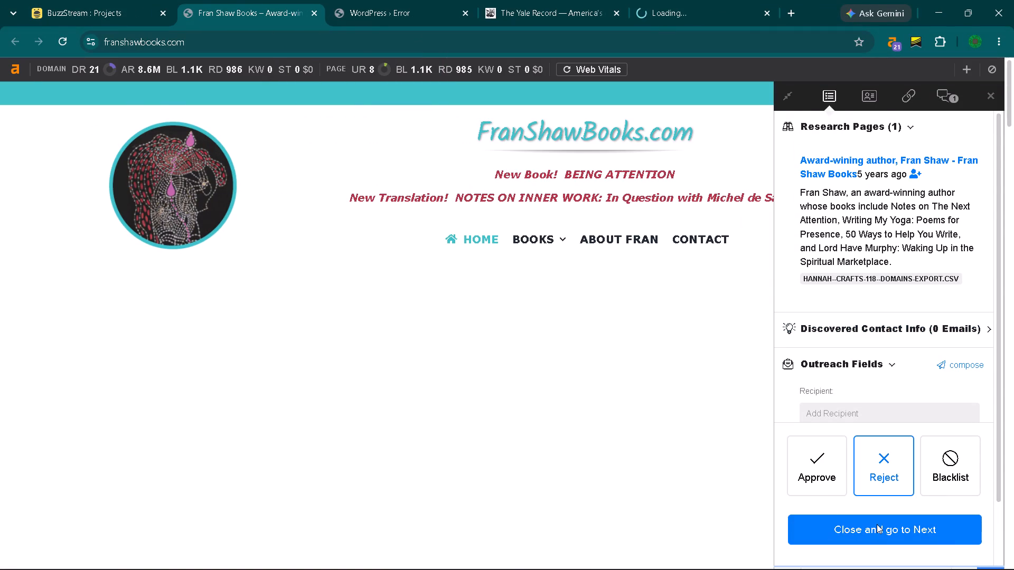
left_click(865, 528)
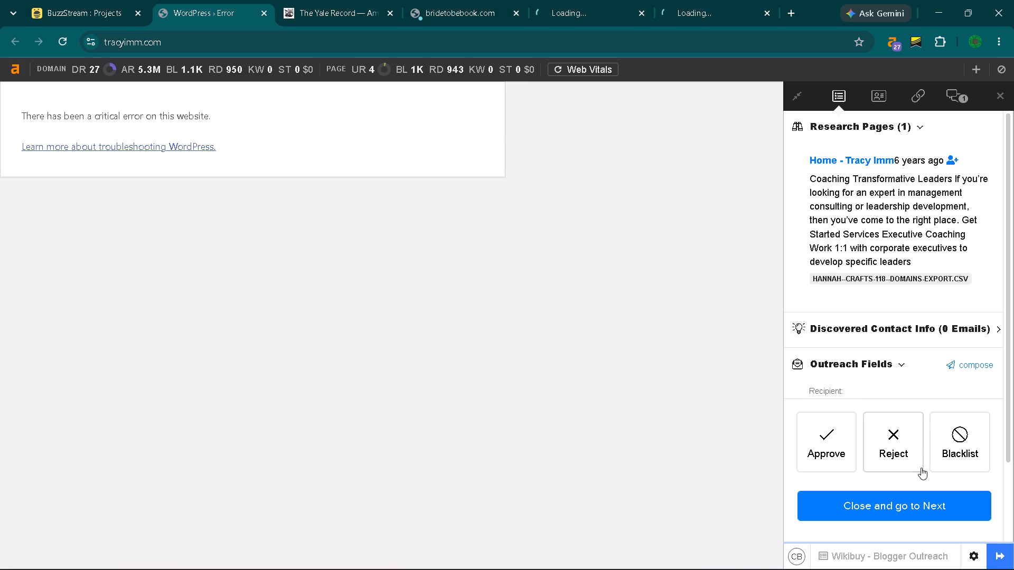
Reject the leadership coaching prospect with the broken WordPress site, closing it and moving on to the next prospect.
left_click(904, 446)
left_click(863, 514)
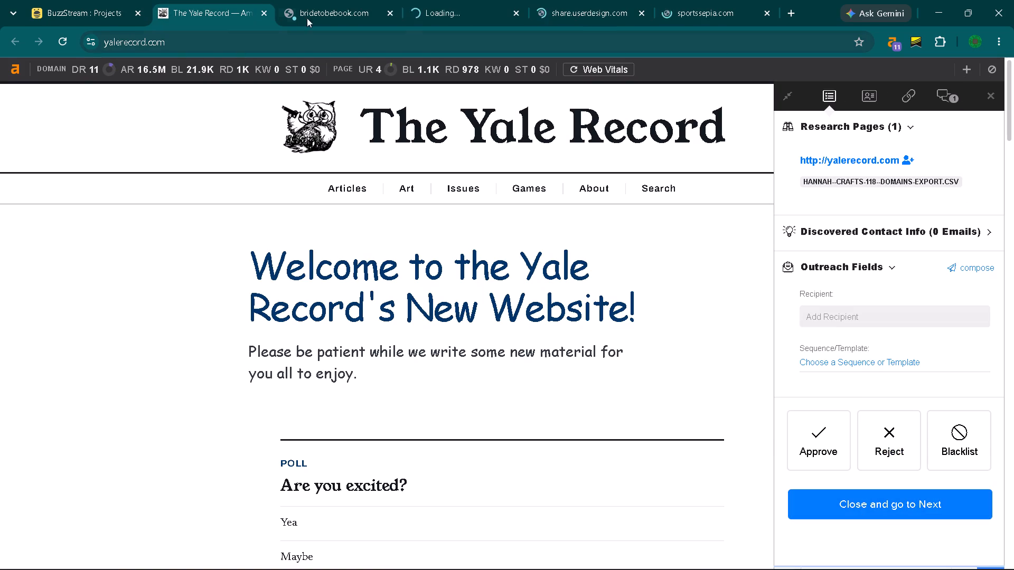
Reject the yalerecord.com humor magazine prospect and move on to the next prospect.
left_click(53, 344)
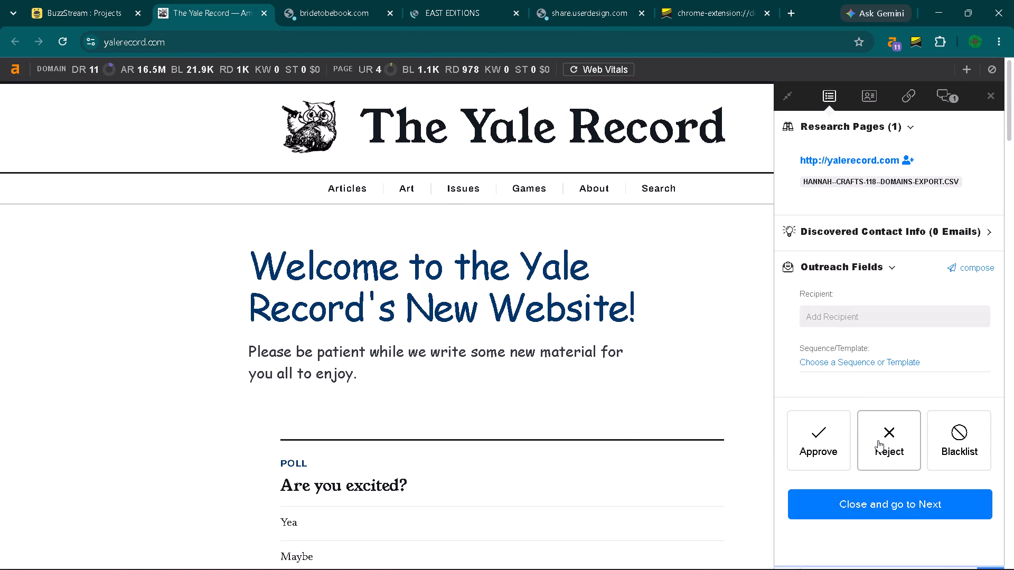
left_click(878, 440)
left_click(855, 501)
Continue to the bridetobebook.com site despite its insecure connection, and close the leftover Yale Record page.
left_click(369, 106)
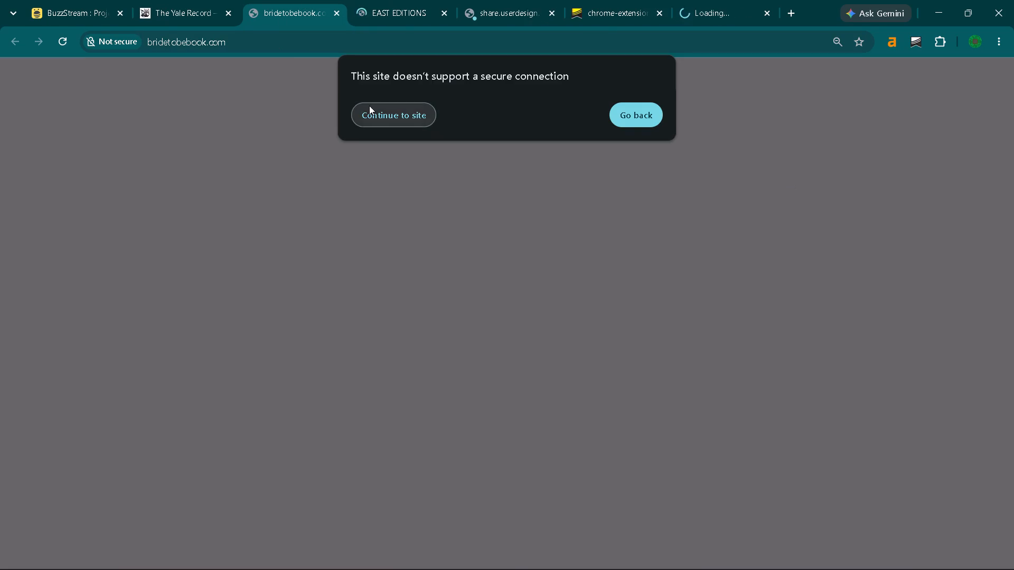
left_click(227, 16)
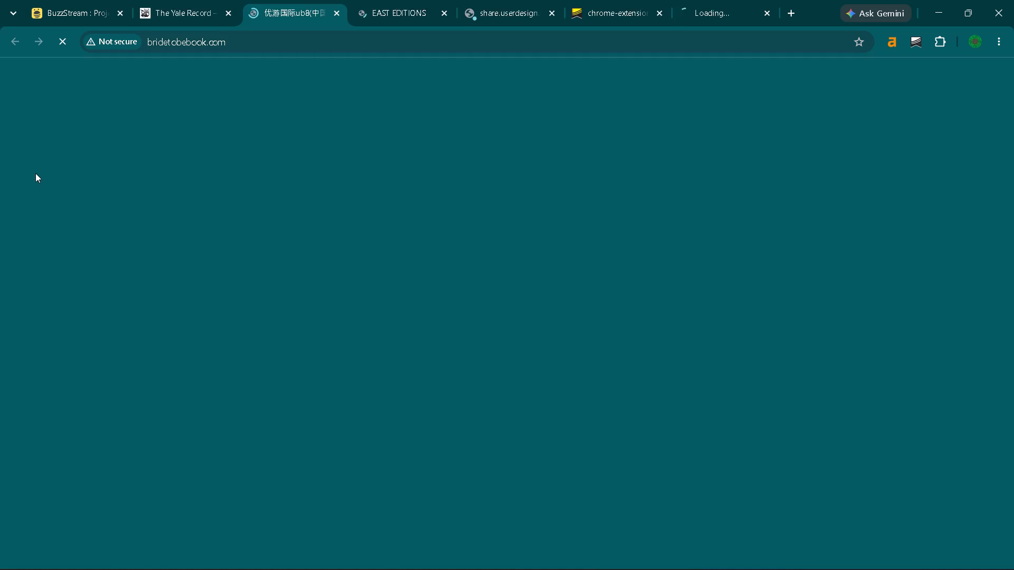
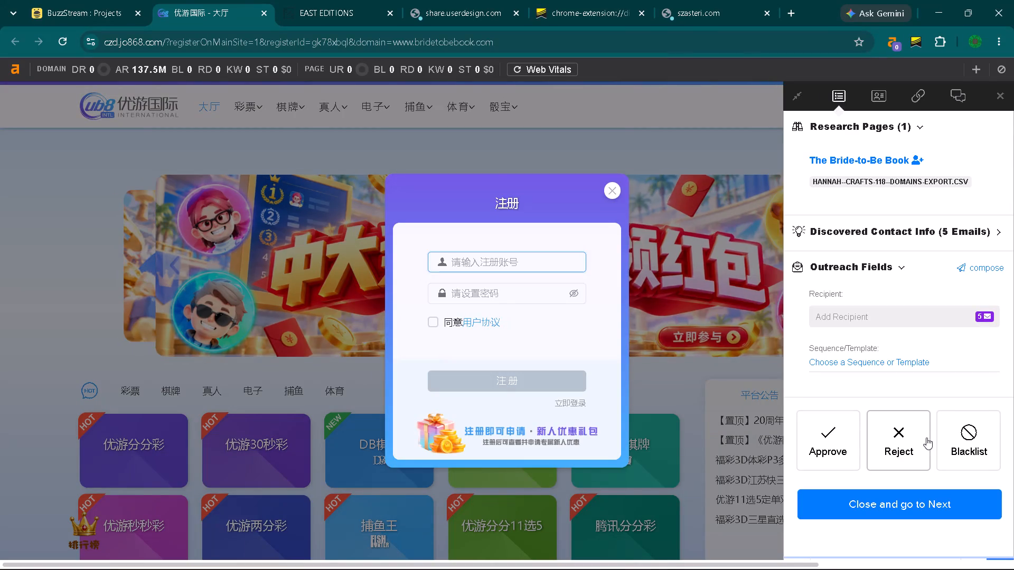
Reject the bridetobebook.com prospect, which leads to a Chinese gambling site, and move on to the next prospect.
left_click(926, 438)
left_click(891, 492)
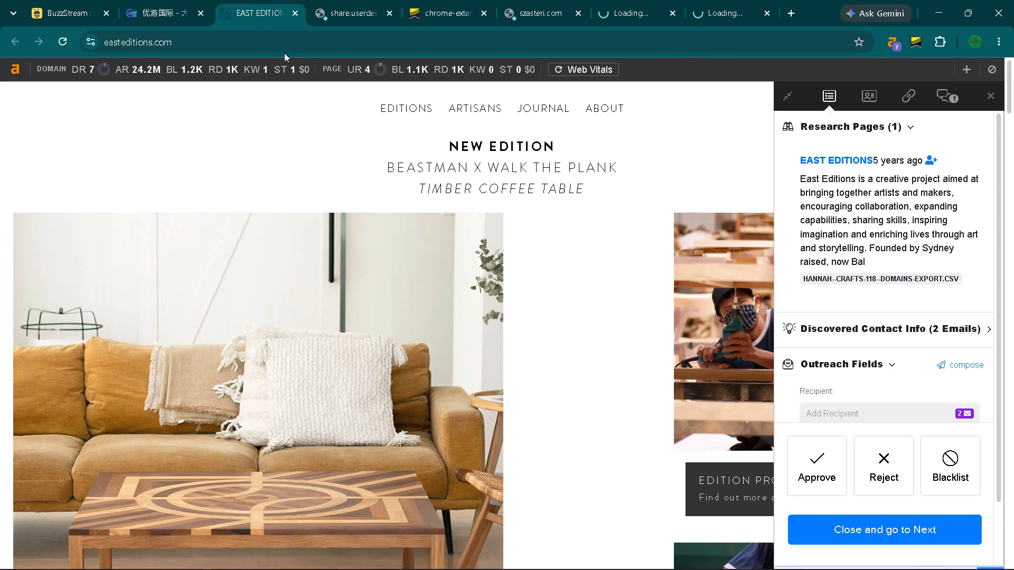
Continue to the share.userdesign.com site despite its insecure connection, and close the chrome-extension page.
left_click(307, 0)
left_click(395, 112)
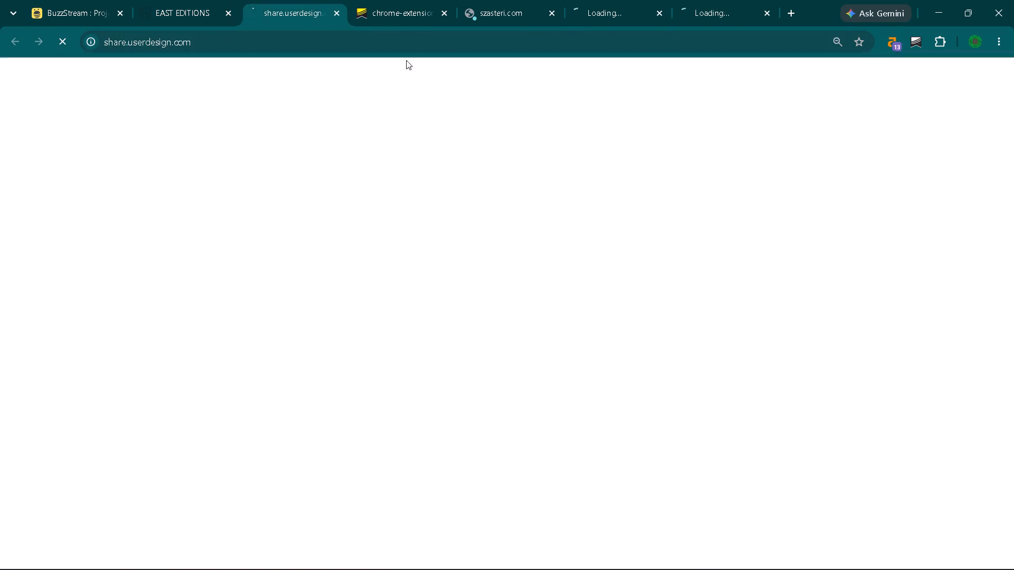
left_click(416, 0)
left_click(439, 12)
Continue to the szasteri.com site despite its insecure connection on both of its open pages.
left_click_drag(397, 94, 397, 100)
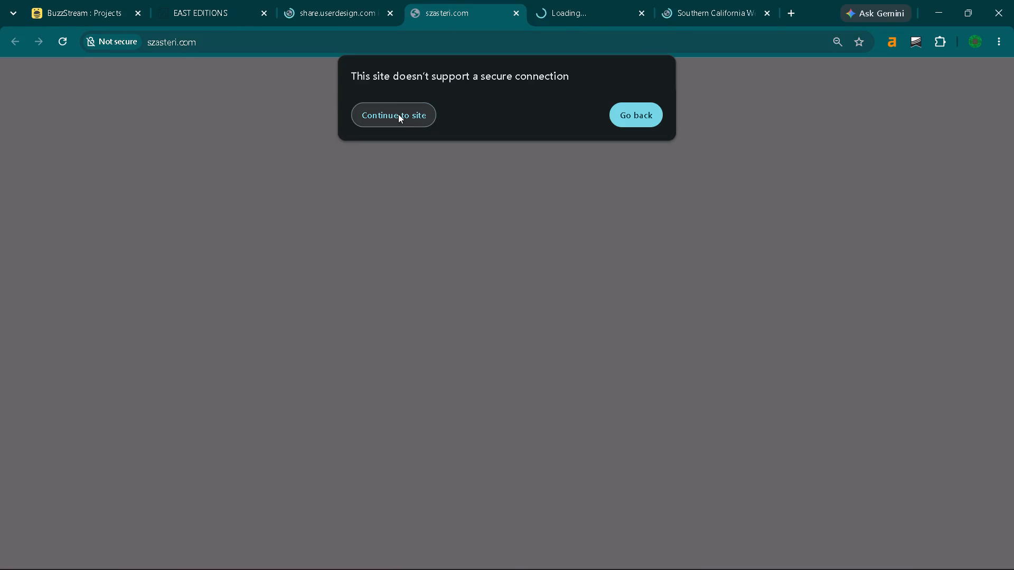
left_click(398, 114)
left_click(581, 0)
left_click(389, 122)
Reject the easteditions.com prospect, move on to the next prospect and close the leftover East Editions page.
left_click(176, 0)
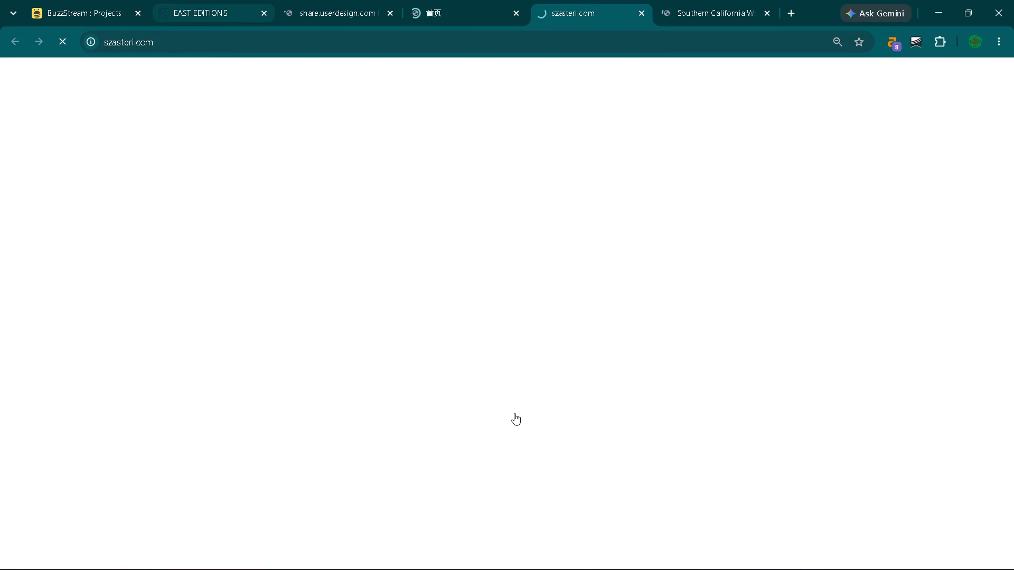
left_click_drag(903, 476, 901, 483)
left_click(884, 522)
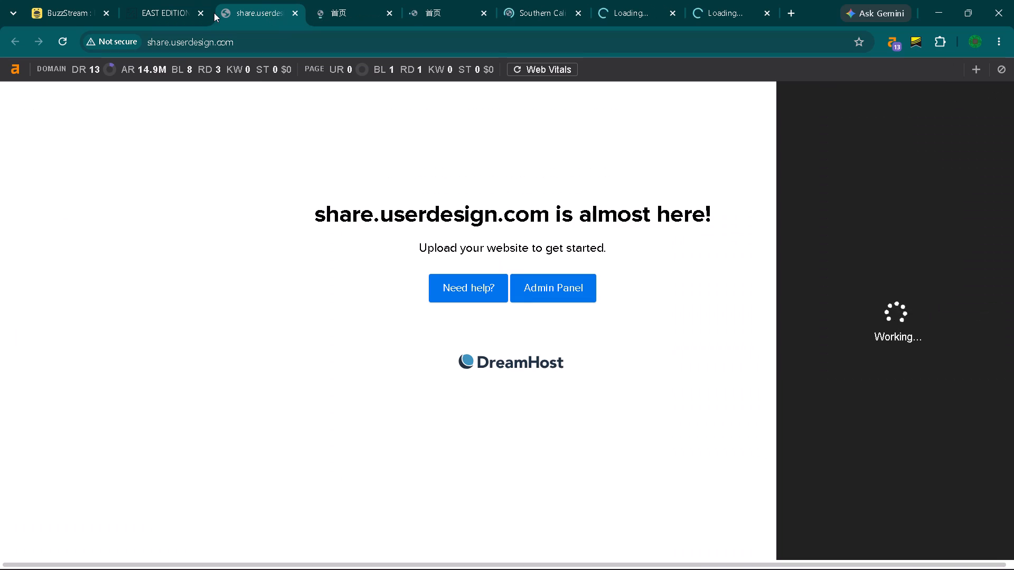
left_click(204, 13)
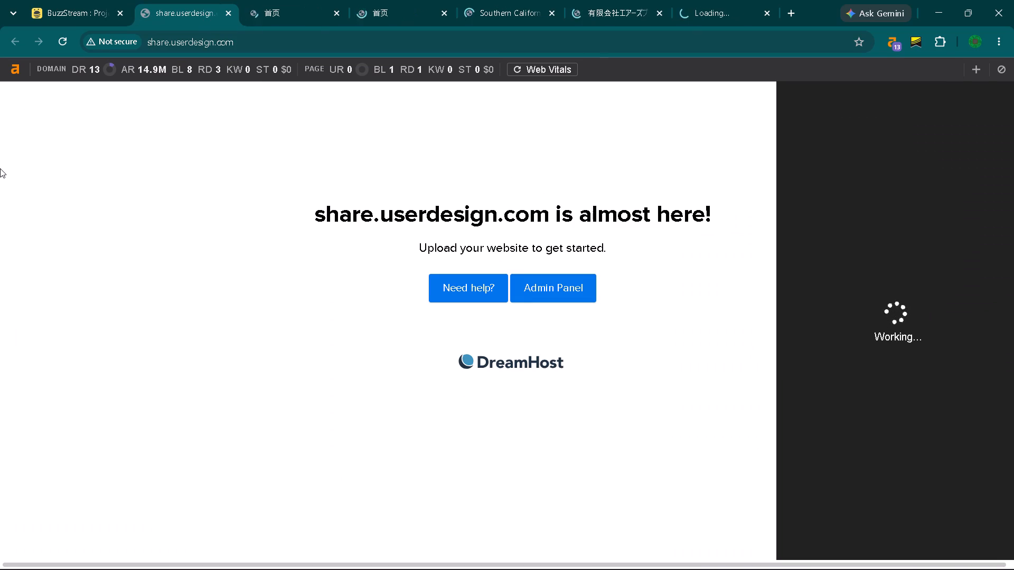
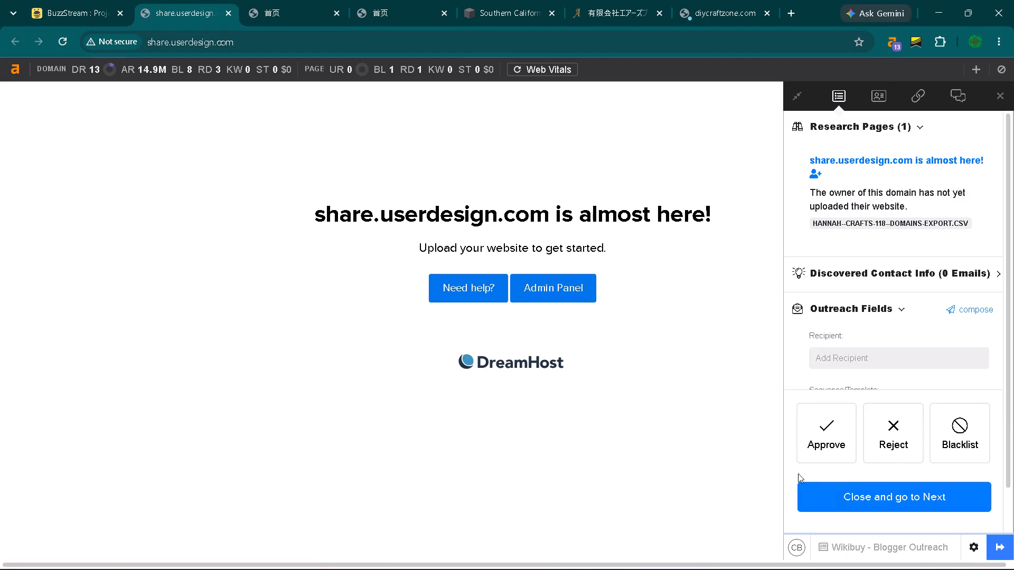
Reject the share.userdesign.com prospect, whose website has not been uploaded, and move on to the next prospect.
left_click(890, 425)
left_click(837, 486)
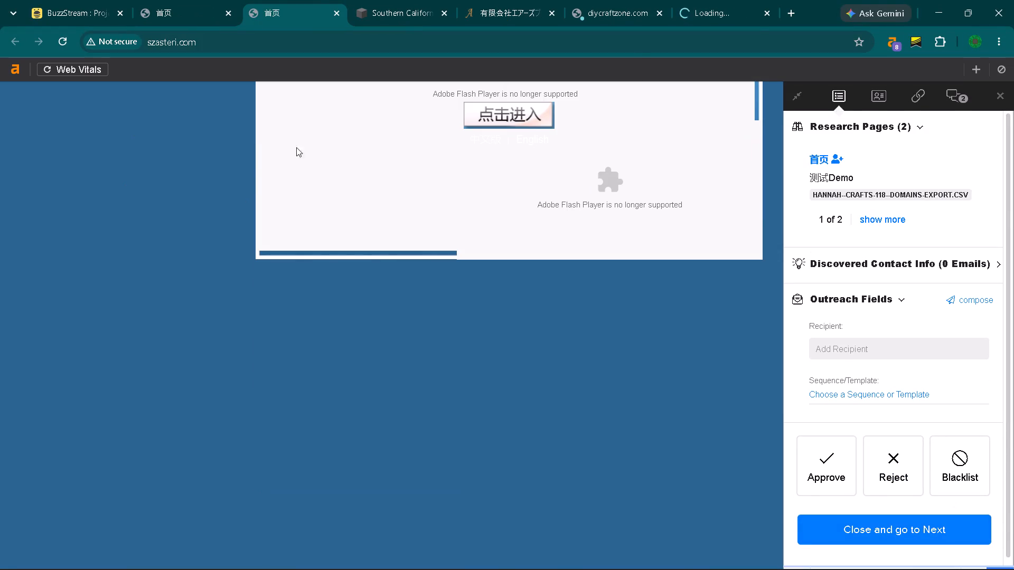
Close the duplicate szasteri.com page, then reject the szasteri.com prospect and move on to the next one.
left_click(234, 11)
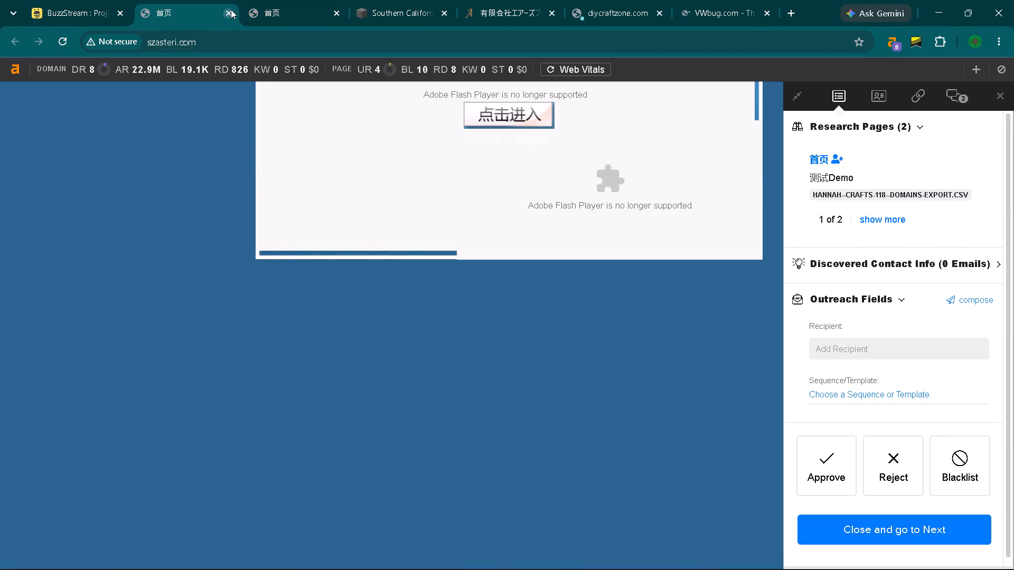
left_click(231, 9)
left_click(887, 481)
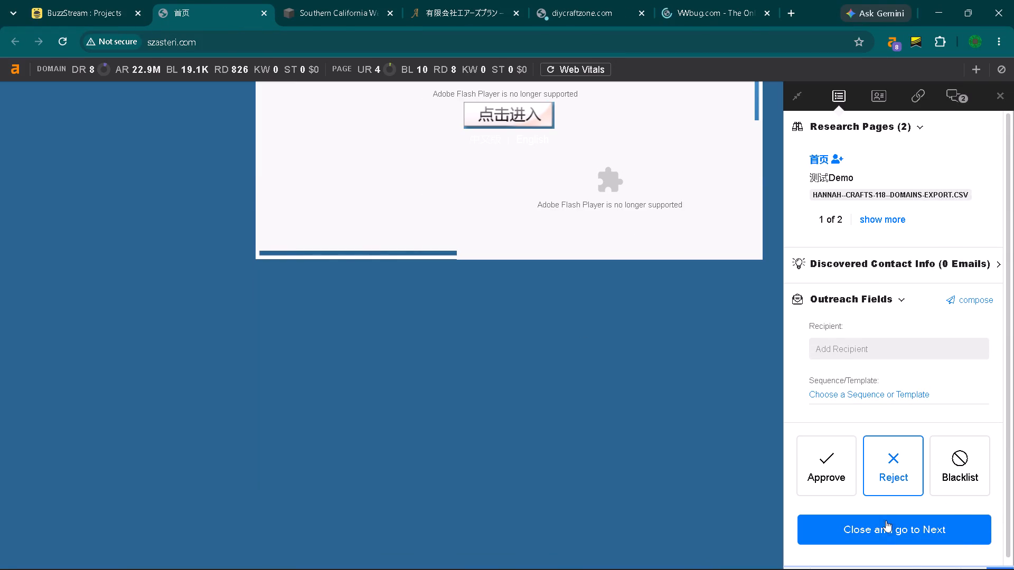
left_click(877, 536)
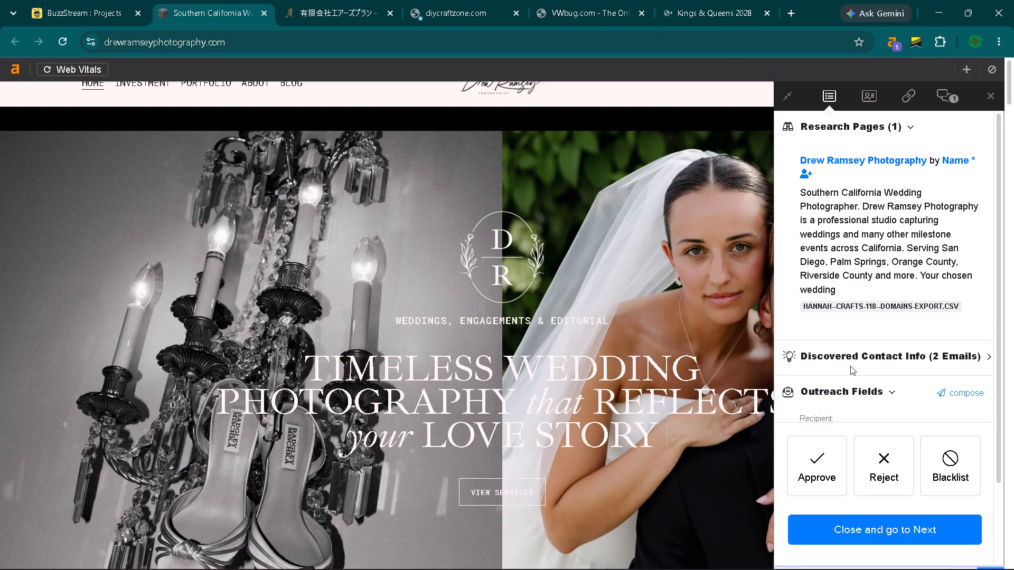
Reject the Southern California wedding photography prospect, move on to the next prospect and close the leftover photography page.
left_click(872, 460)
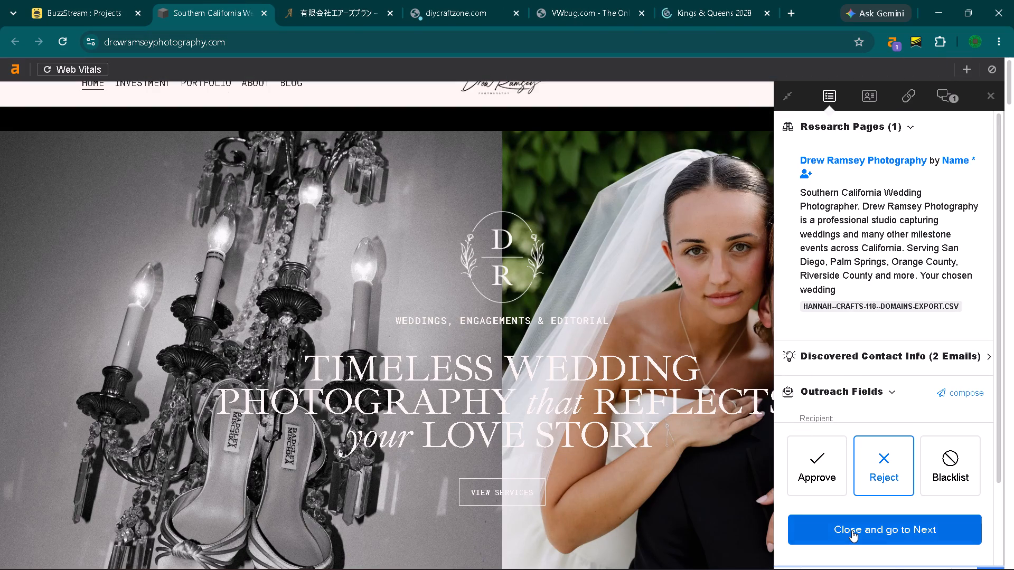
left_click(852, 530)
left_click(230, 12)
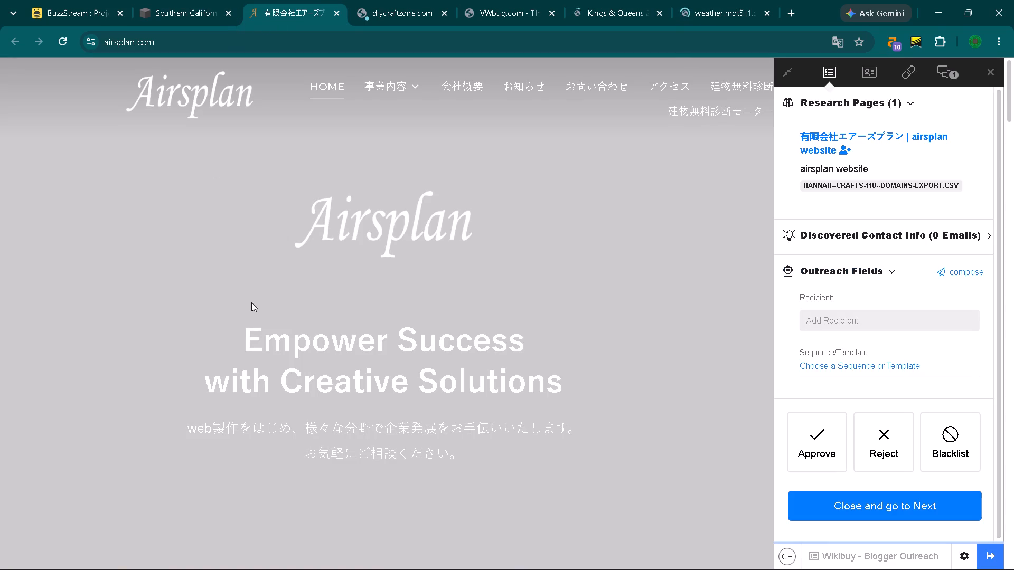
Reject the Japanese airsplan.com prospect, move on to the next prospect and close the leftover Airsplan page.
left_click(111, 270)
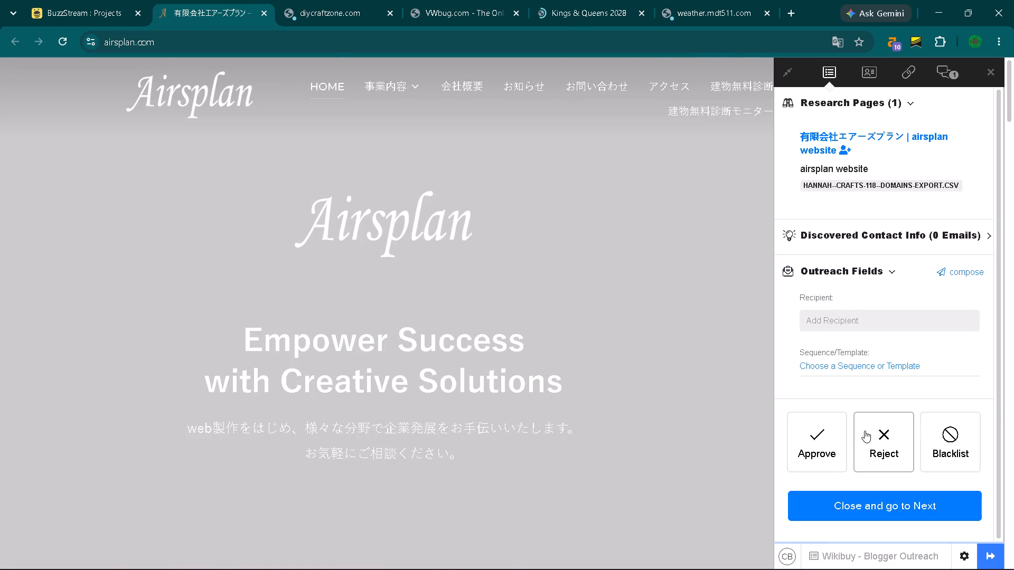
left_click(870, 458)
left_click(866, 507)
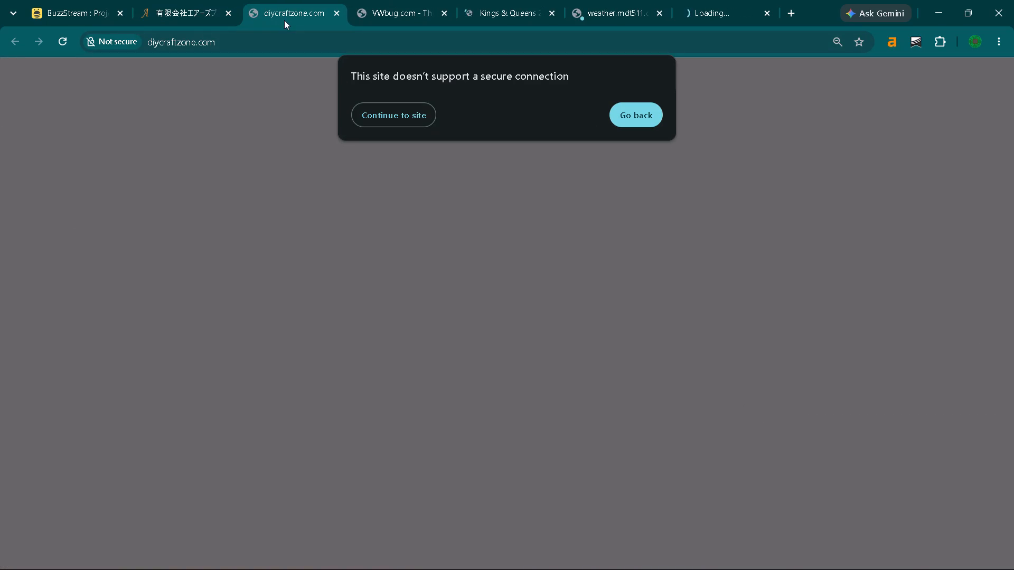
left_click(230, 14)
Continue to the diycraftzone.com site despite its insecure connection.
left_click(411, 115)
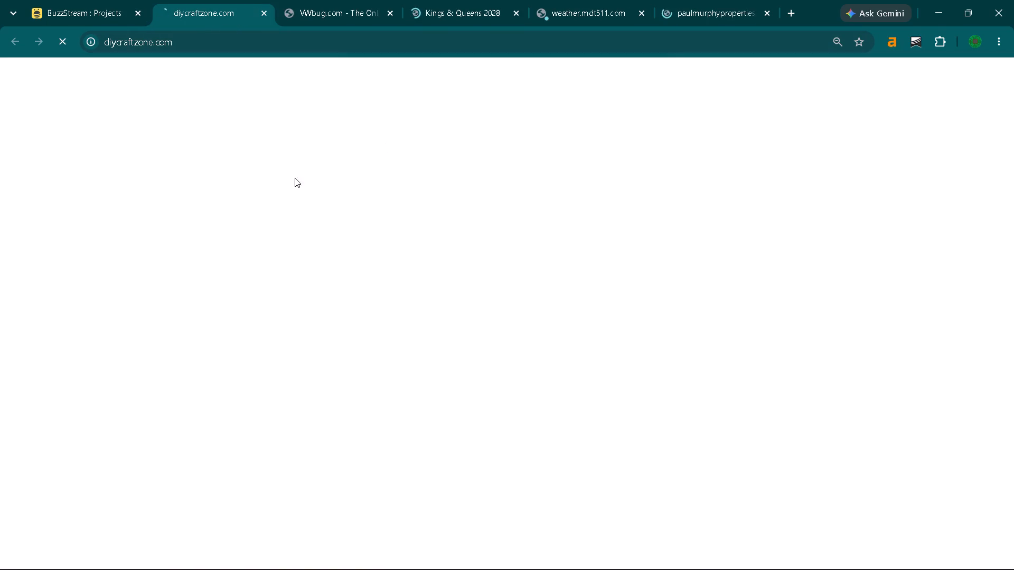
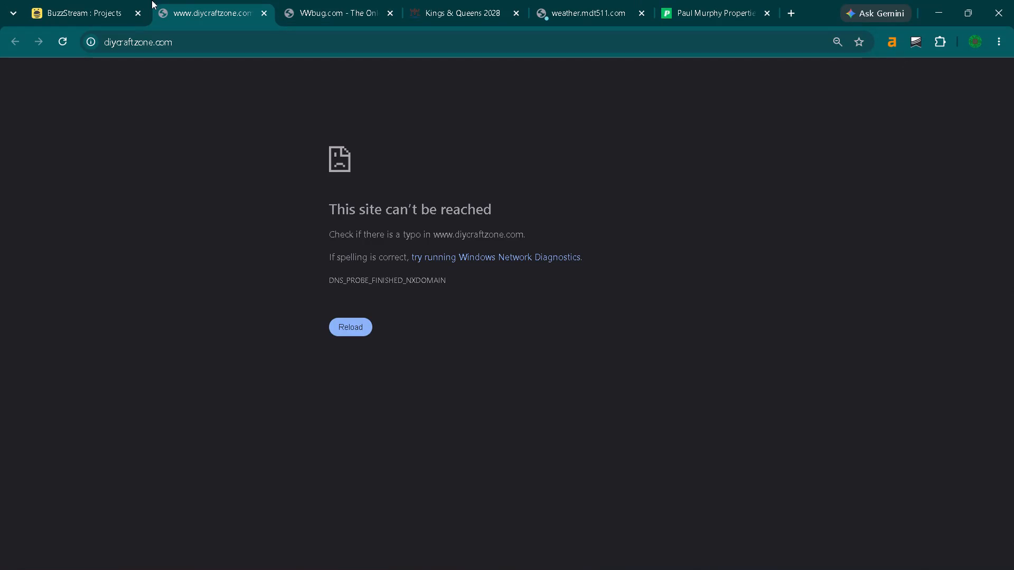
Close the diycraftzone.com page and go on to the VWbug.com prospect.
left_click(264, 9)
left_click(0, 294)
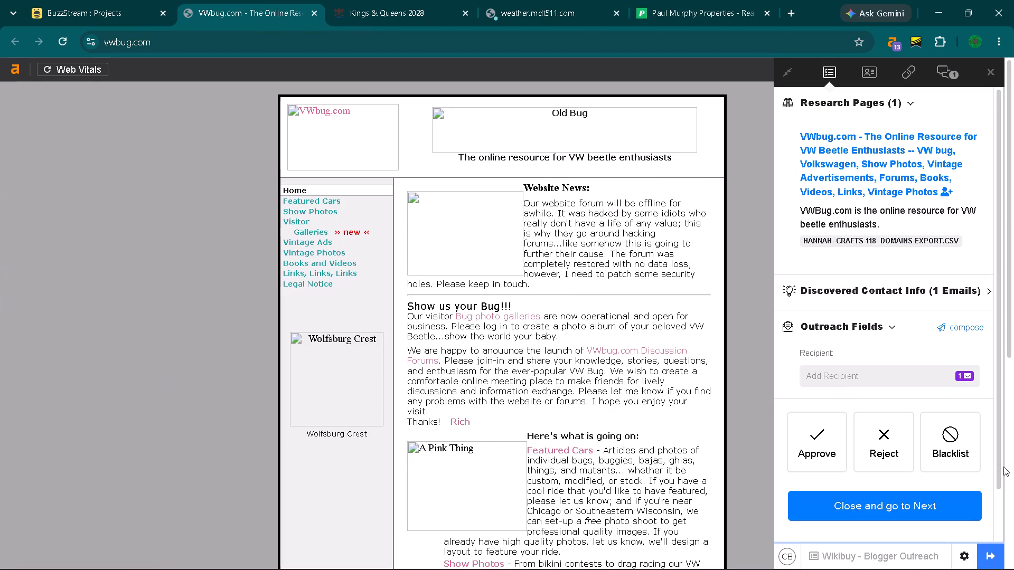
Reject the VWbug.com Volkswagen Beetle prospect and move on to the next one.
left_click(876, 451)
left_click(850, 506)
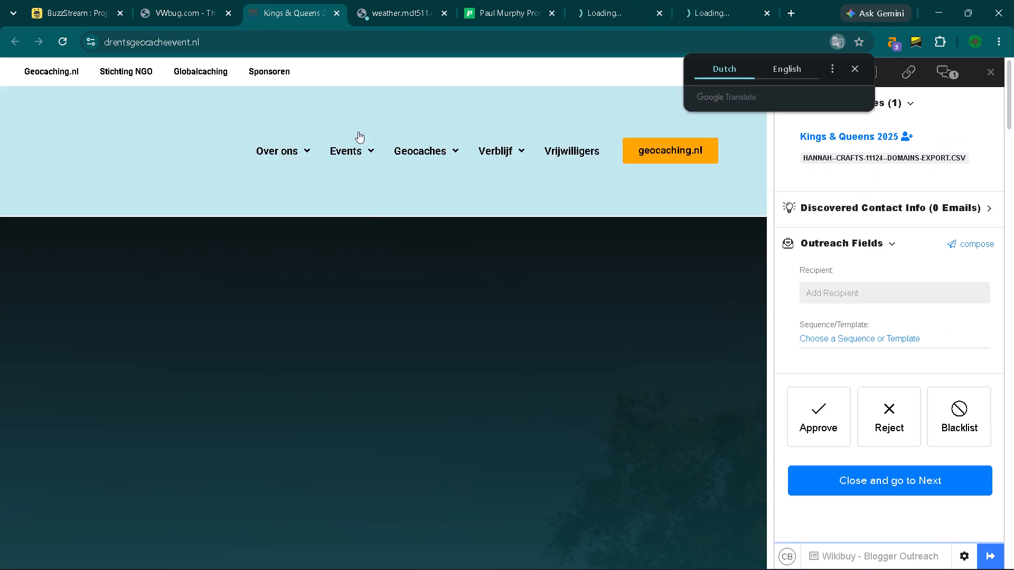
Reject the Dutch drentsgeocacheevent.nl Kings & Queens prospect and move on to the next one.
left_click(880, 439)
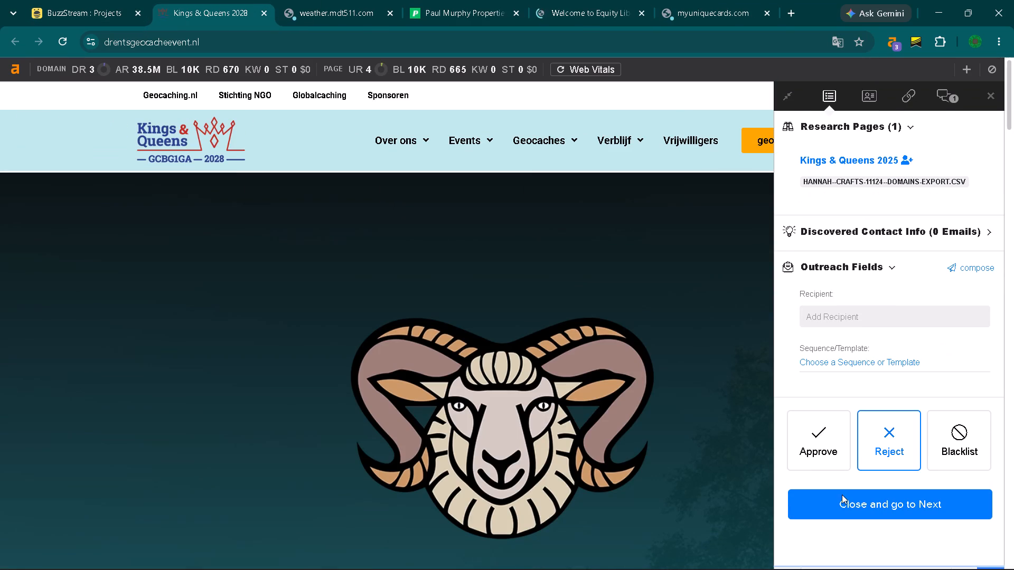
left_click(841, 496)
left_click(390, 113)
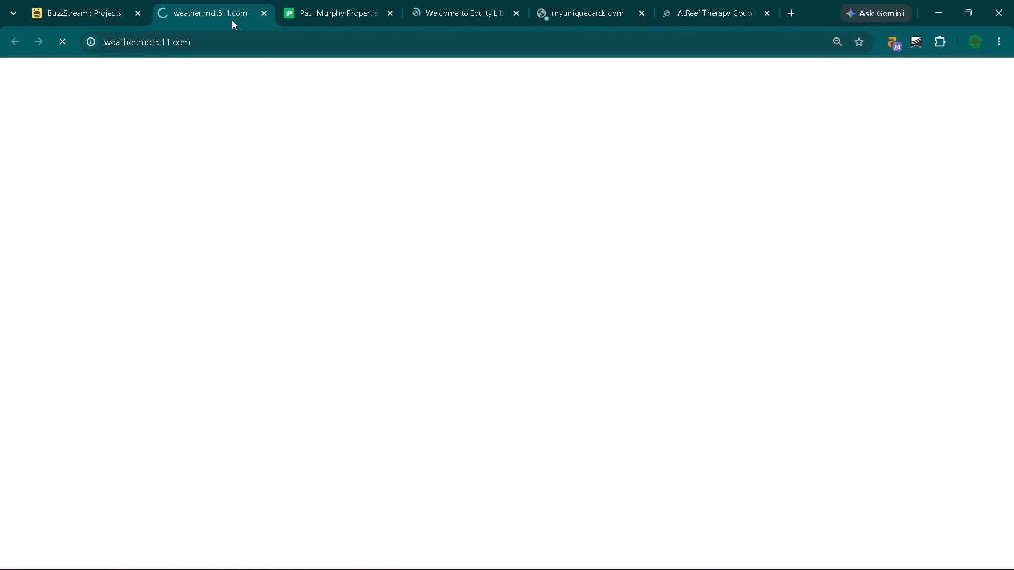
Look through the other open prospect pages, including Paul Murphy Properties and myuniquecards.com, and return to the weather.mdt511.com page.
left_click(326, 0)
left_click(462, 0)
left_click(704, 4)
left_click_drag(615, 3, 602, 10)
left_click(366, 109)
left_click(131, 0)
left_click(206, 0)
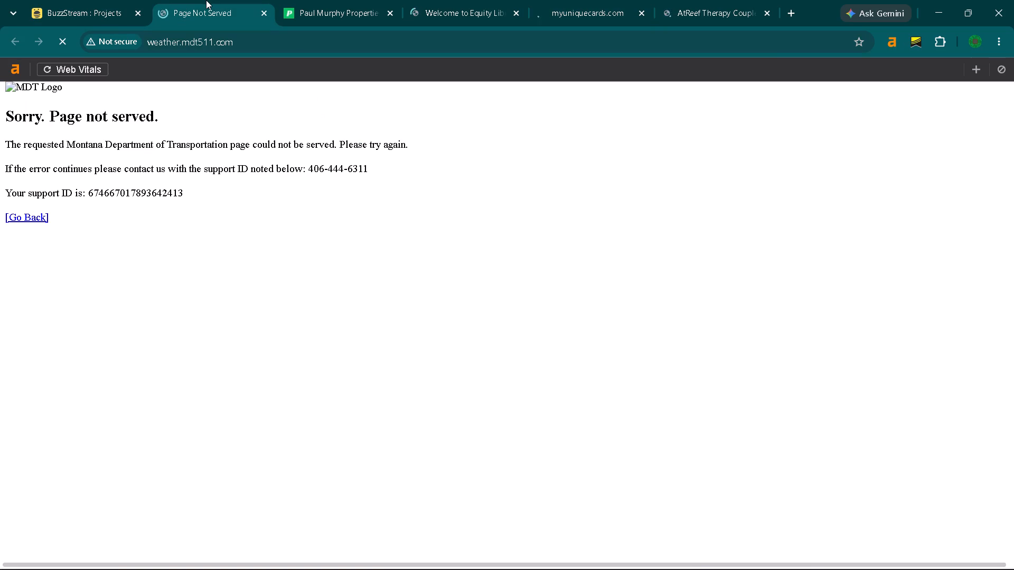
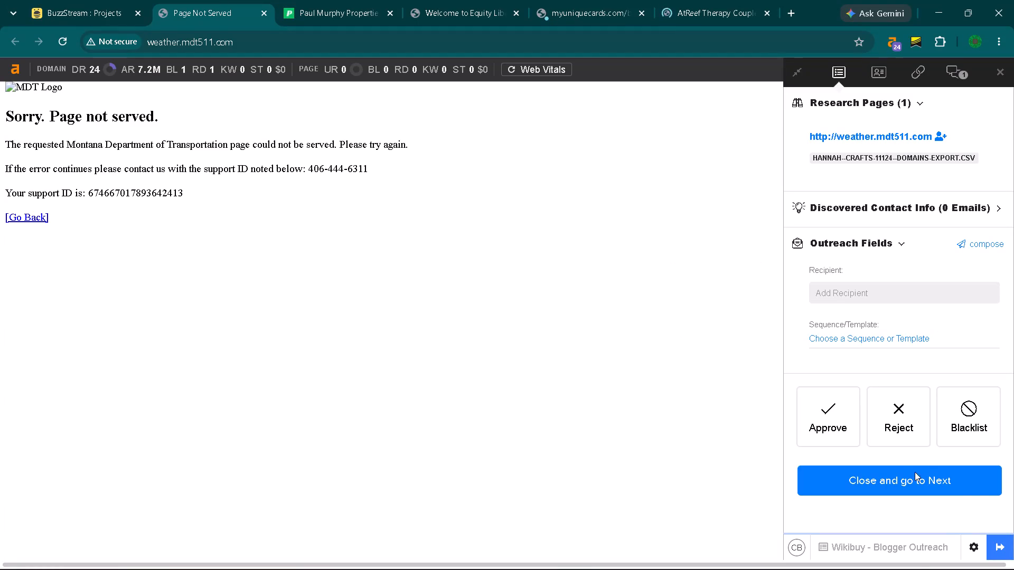
Reject the weather.mdt511.com prospect and move on to the next one.
left_click(898, 426)
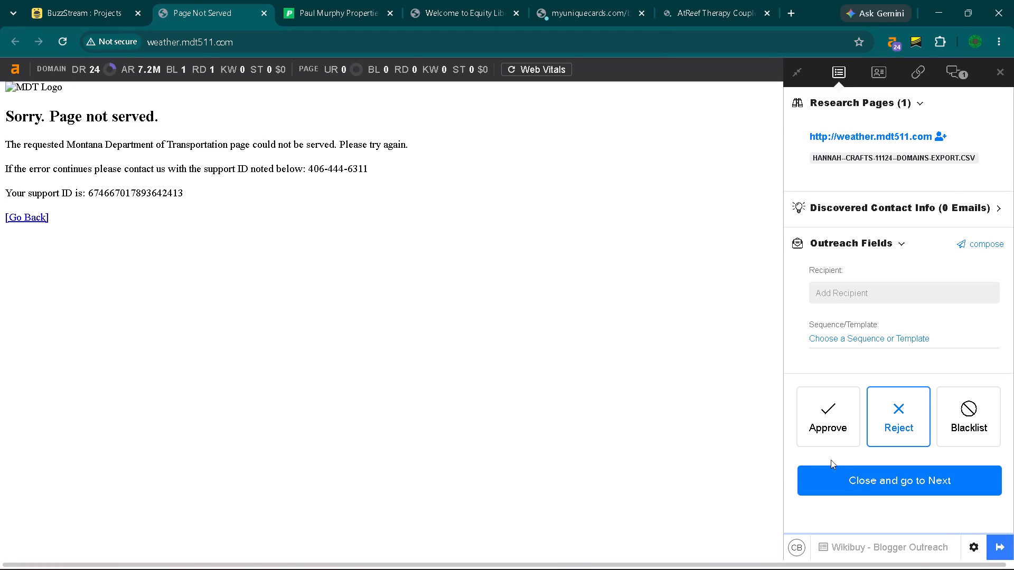
left_click(860, 480)
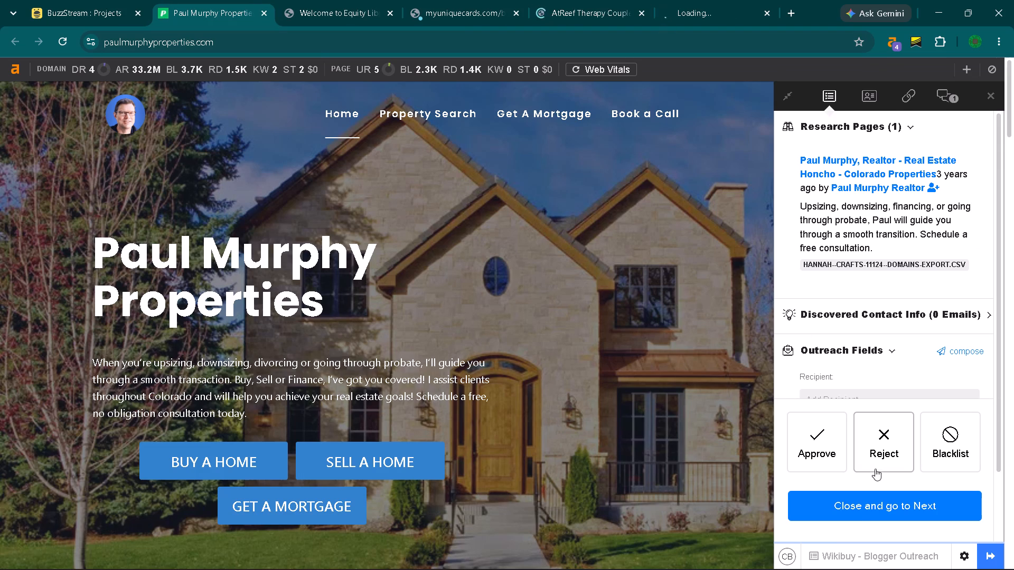
Reject the Colorado real estate prospect and move on to the next one.
left_click(875, 451)
left_click(858, 510)
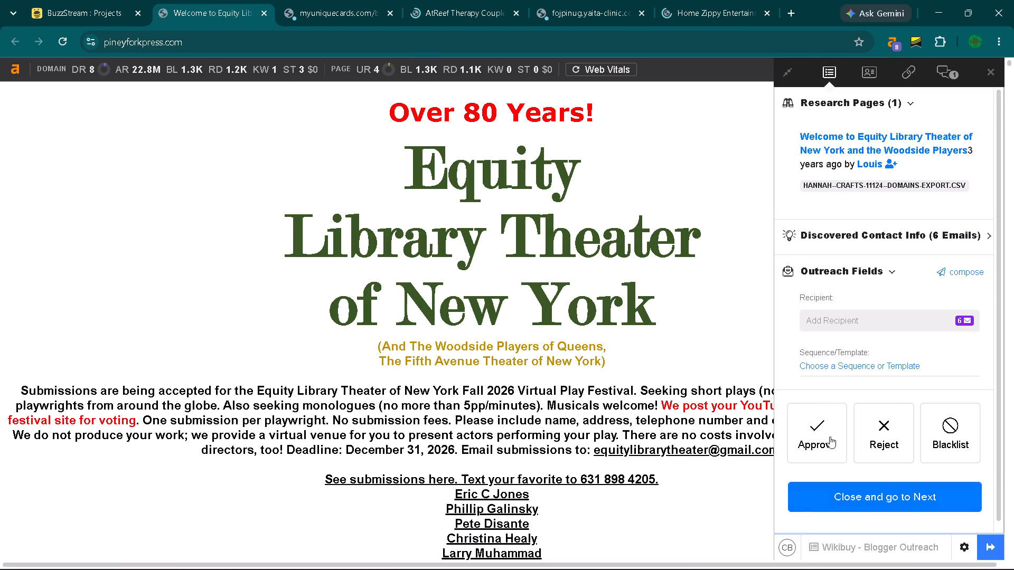
Reject the pineyforkpress.com Equity Library Theater prospect and move on to the next one.
left_click(879, 435)
left_click(851, 496)
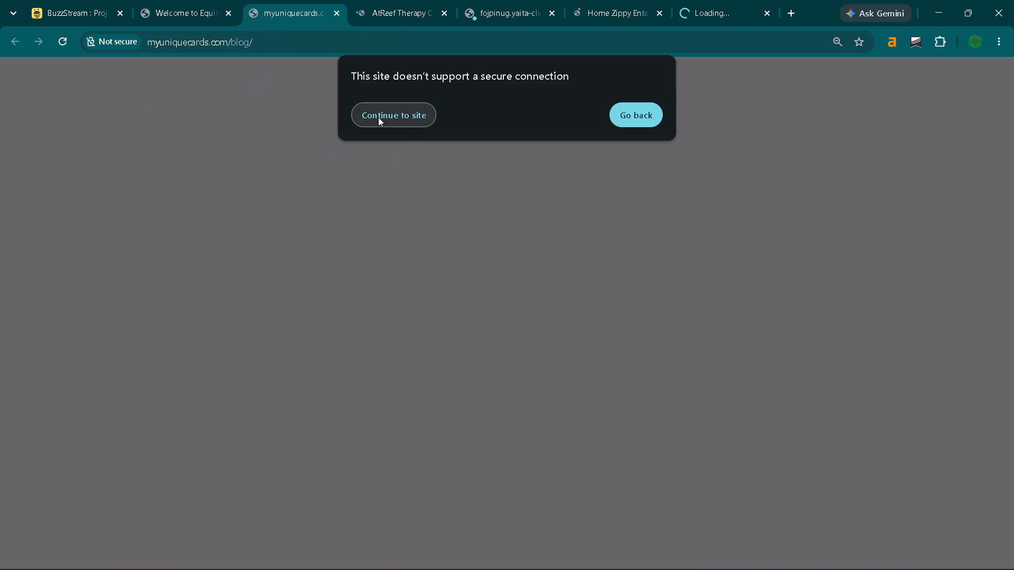
Continue to the insecure myuniquecards.com blog and fojpinug.yaita-clinic.com sites so both load, and return to the myuniquecards.com page.
left_click(378, 117)
left_click(493, 5)
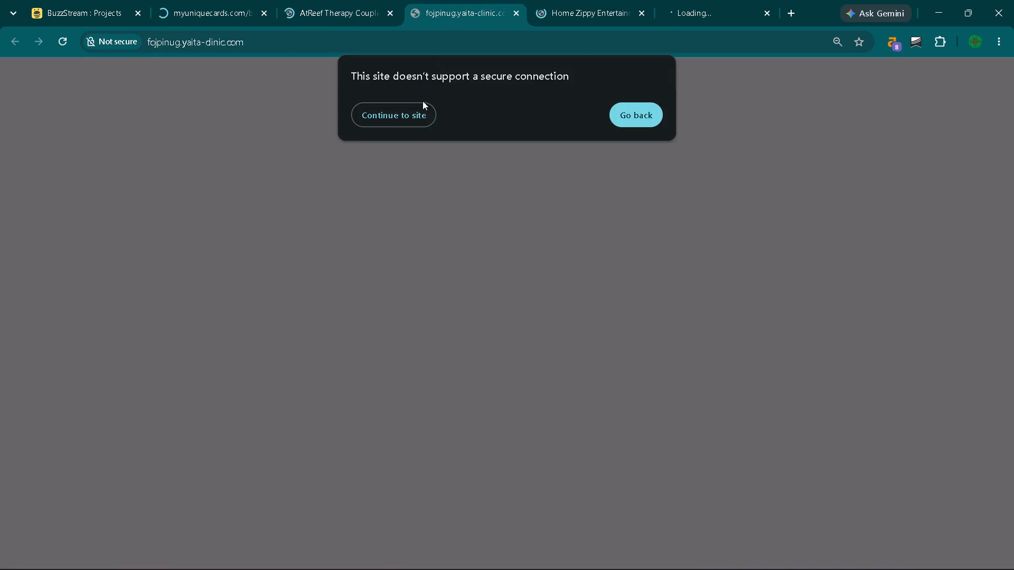
left_click(384, 121)
left_click(236, 0)
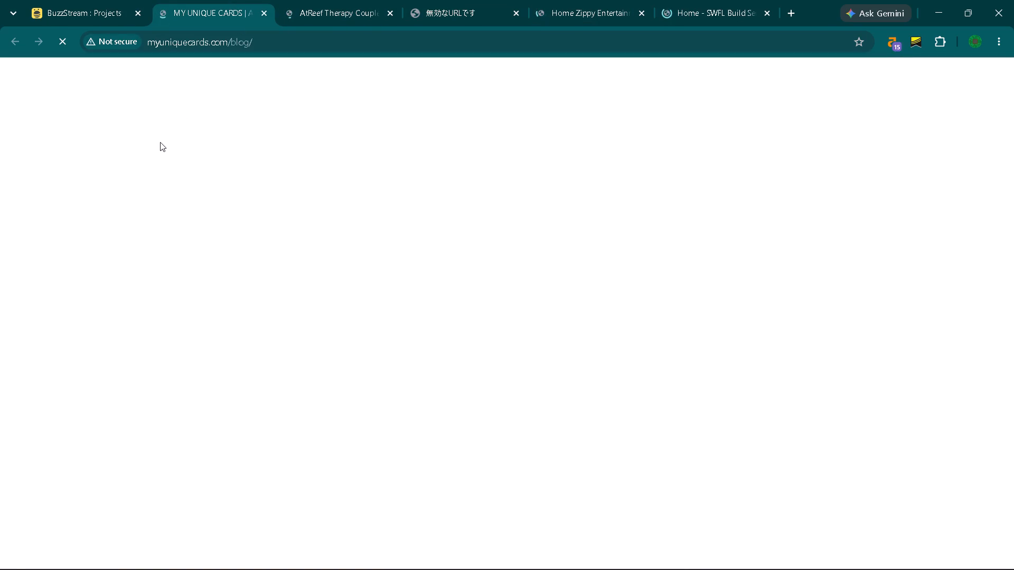
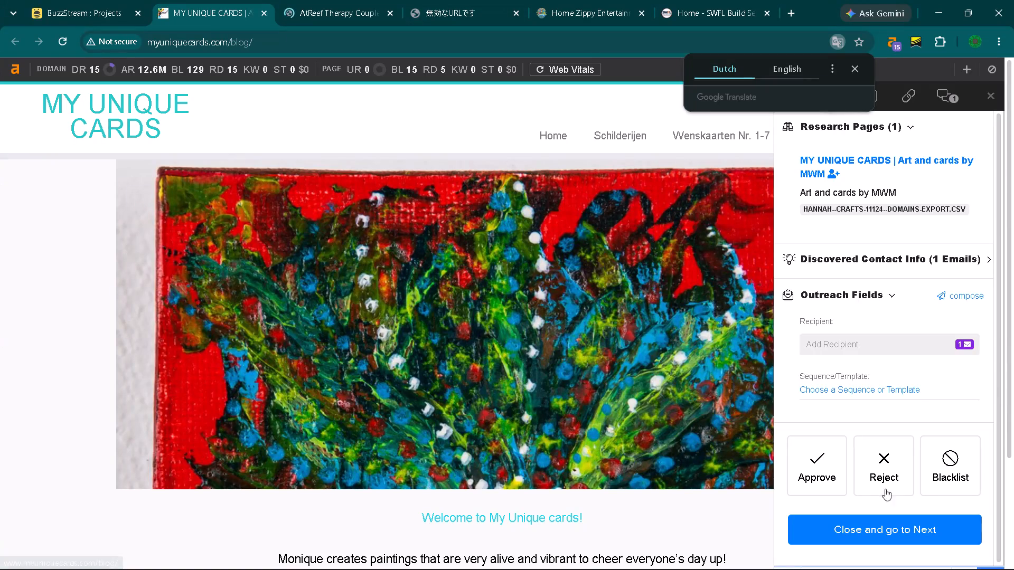
Reject the myuniquecards.com art and cards prospect and move on to the next one.
left_click(868, 458)
left_click(843, 526)
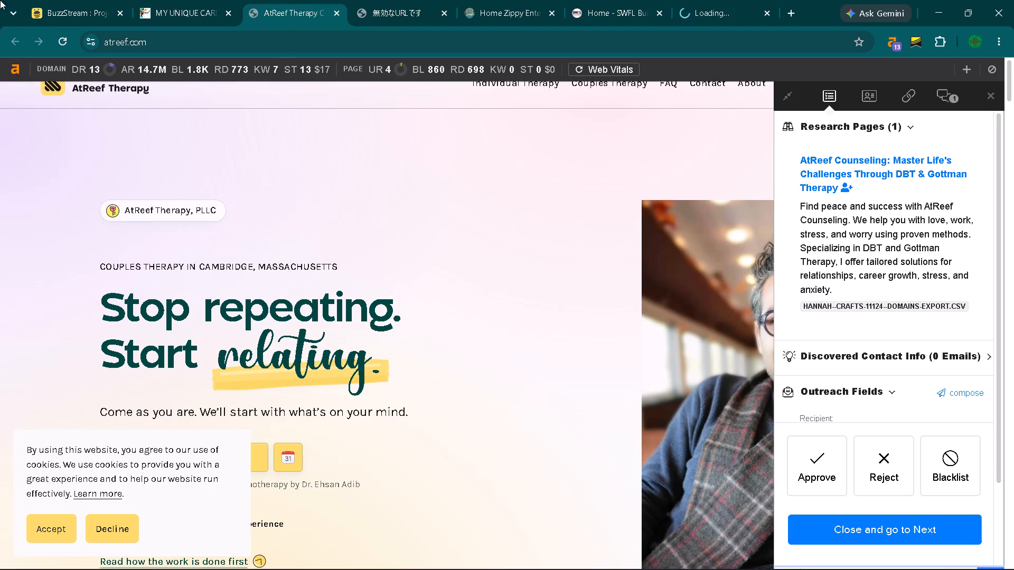
Reject the atreef.com AtReef Therapy prospect, move on to the next one, and close the AtReef page.
left_click(859, 462)
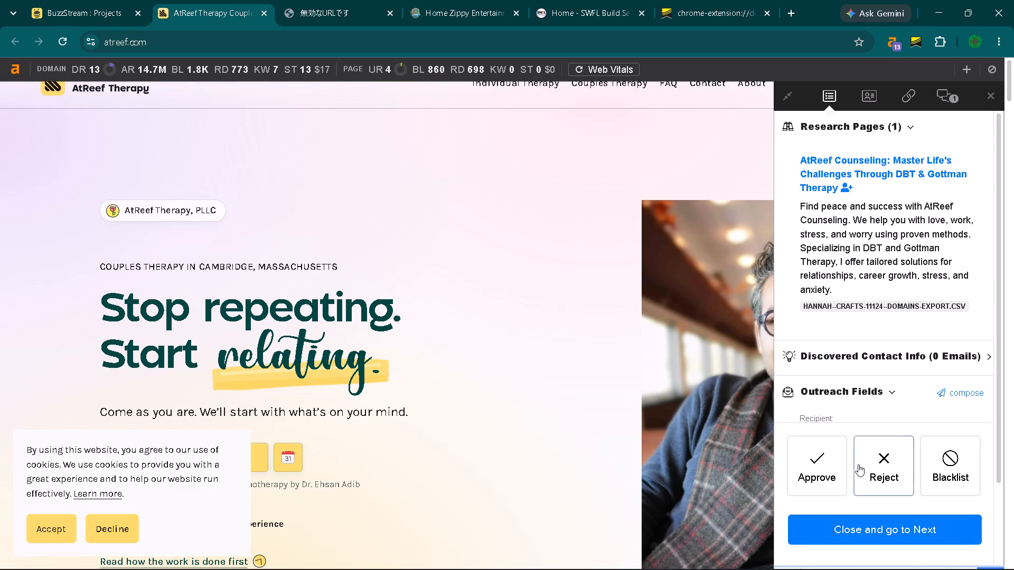
left_click(840, 540)
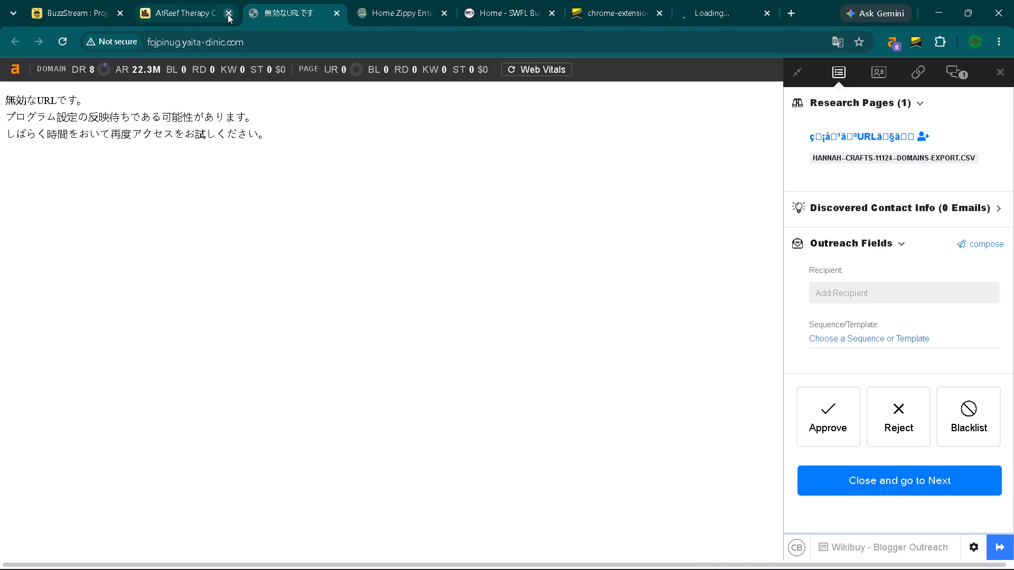
left_click(225, 14)
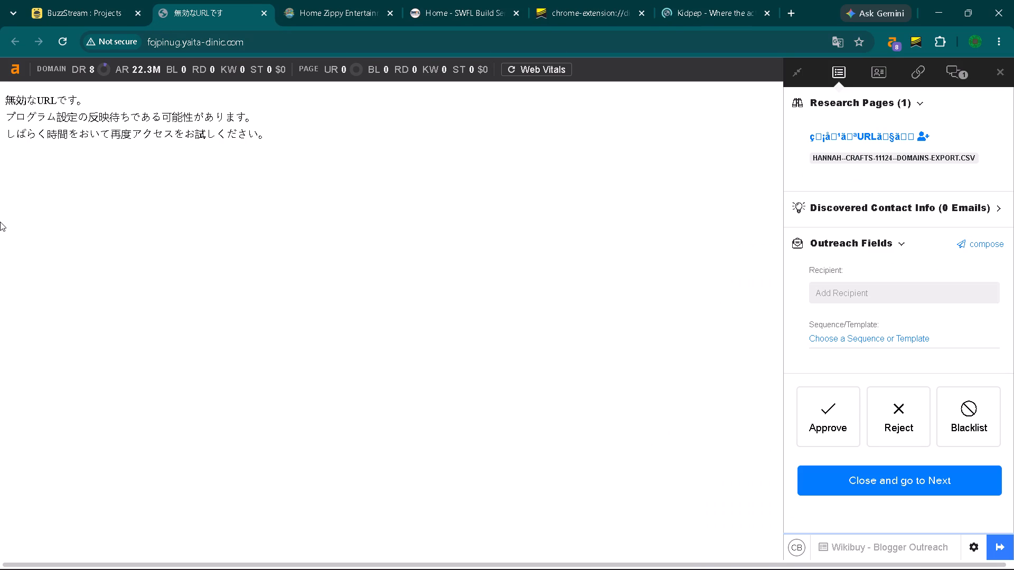
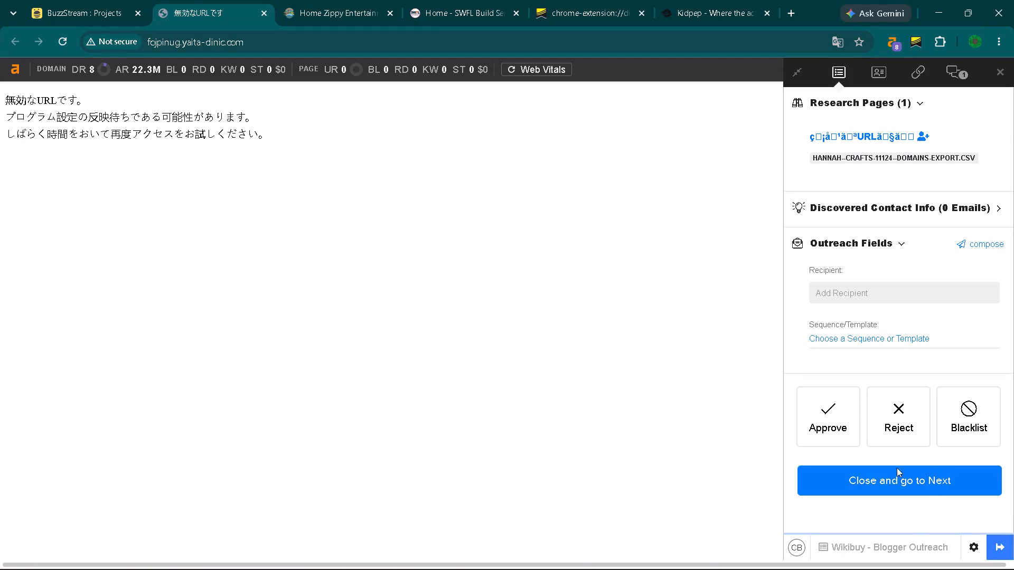
Reject the fojpinug.yaita-clinic.com prospect and move on to the next one.
left_click_drag(907, 400, 907, 405)
left_click(895, 471)
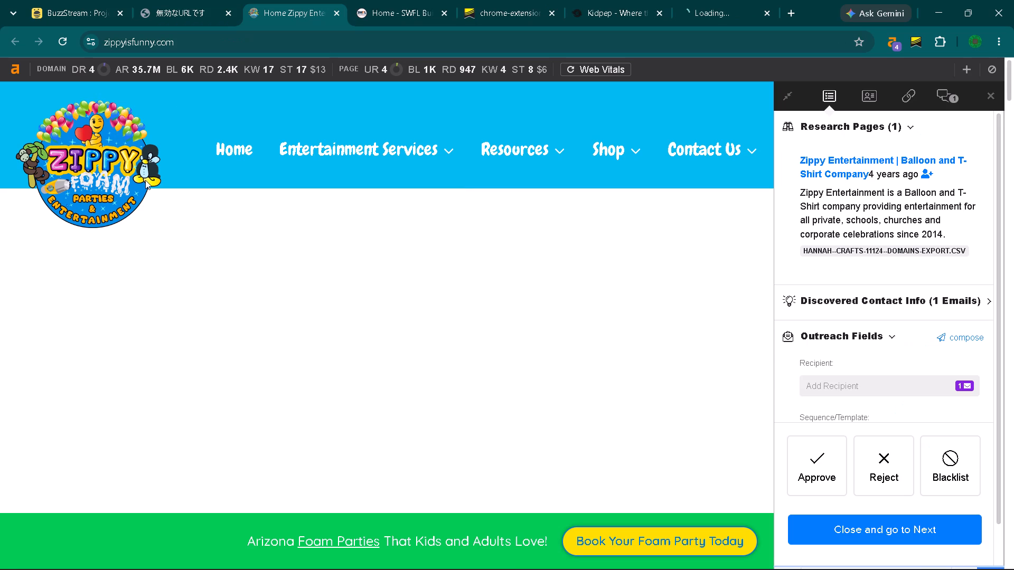
Reject the zippyisfunny.com Zippy Entertainment prospect and move on to the next one.
left_click(883, 462)
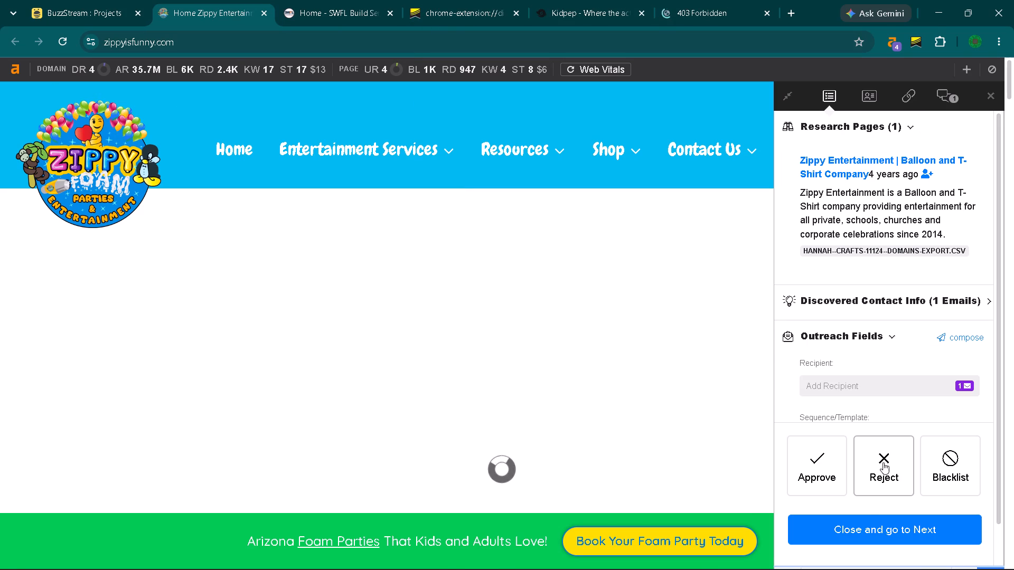
left_click(869, 527)
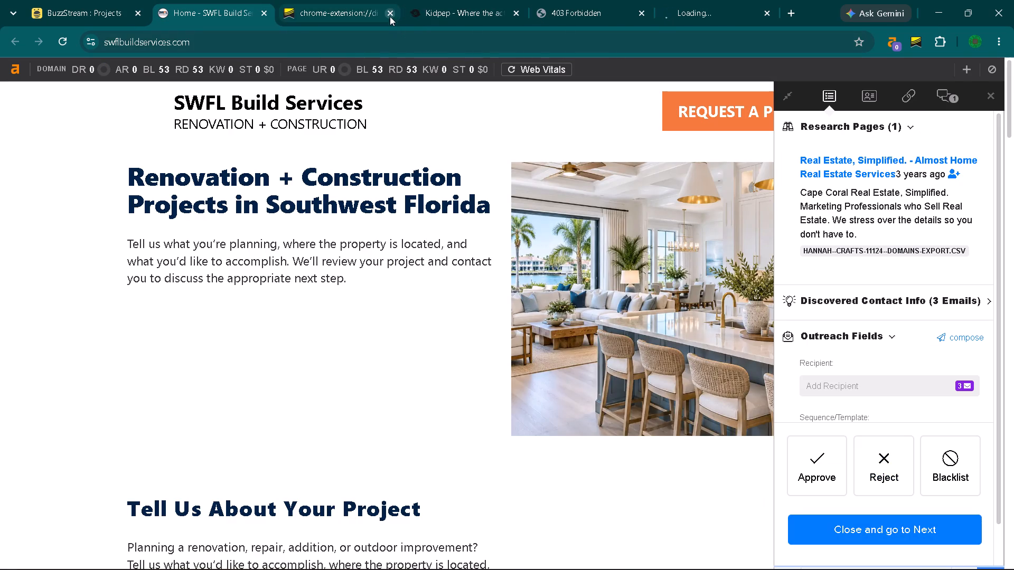
Close the stray chrome-extension page, reject the swflbuildservices.com SWFL Build Services prospect, and move on to the next one.
left_click(390, 13)
left_click(883, 480)
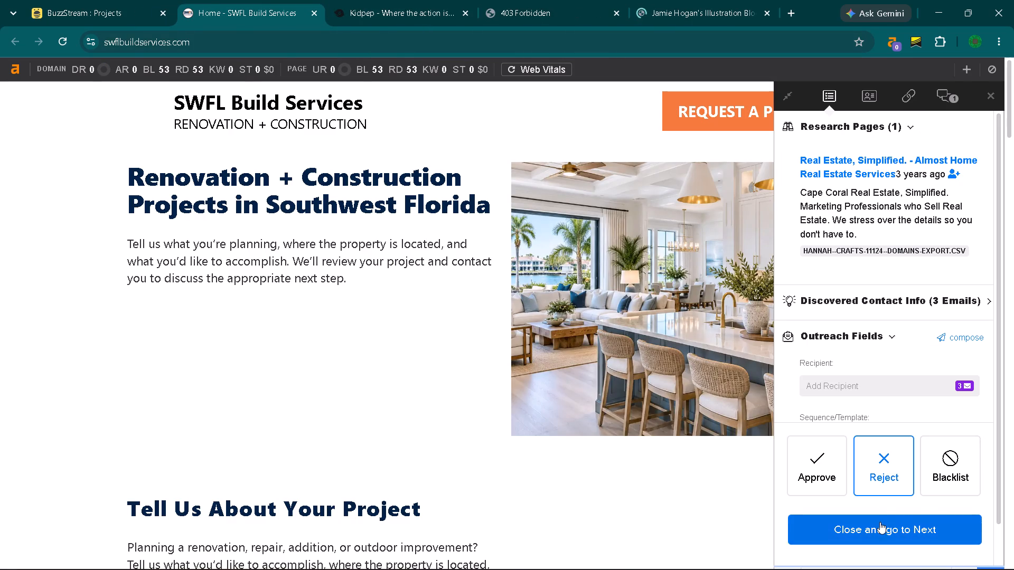
left_click(880, 522)
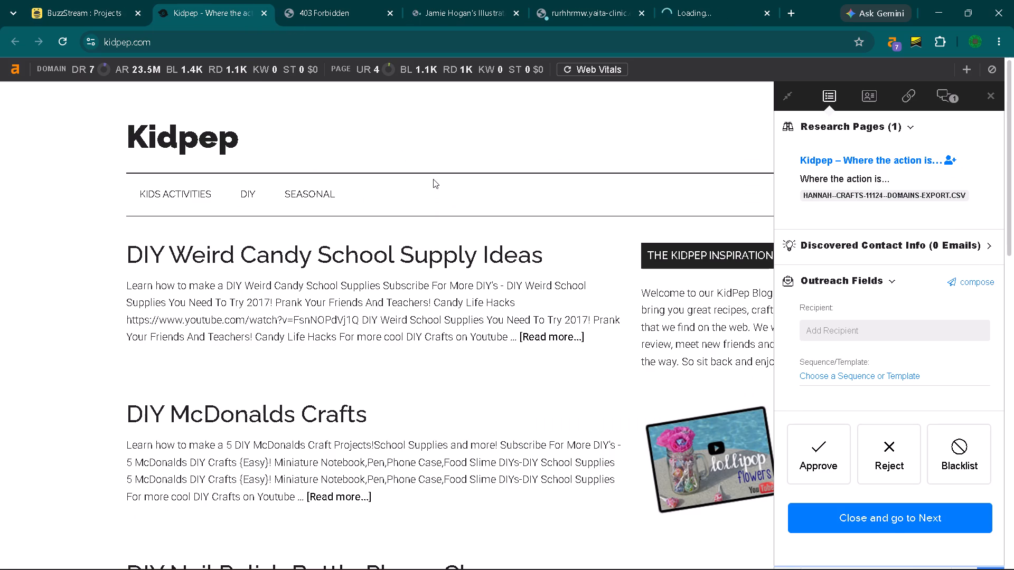
Reject the kidpep.com Kidpep prospect and move on to the next one.
left_click(882, 453)
left_click(857, 523)
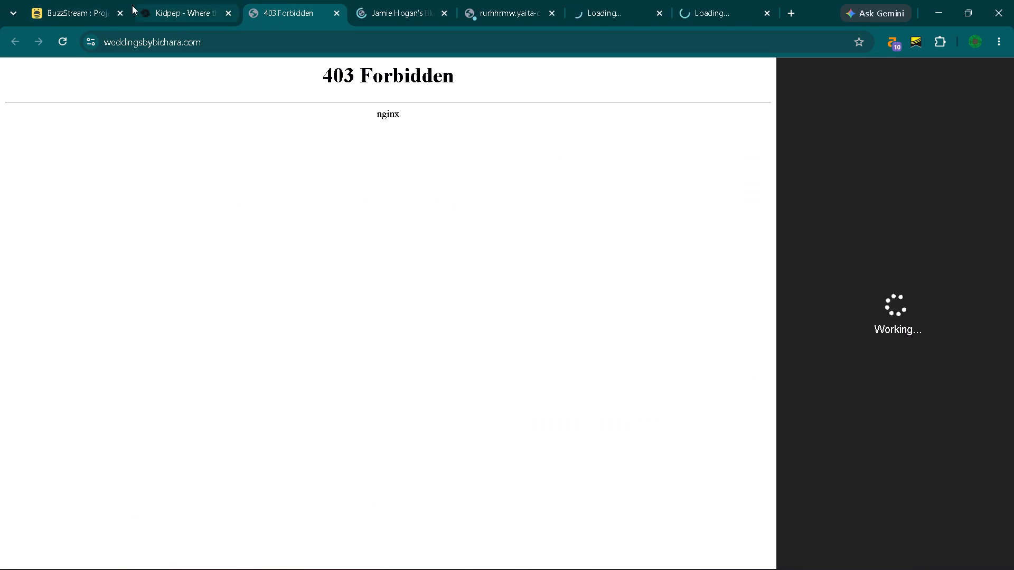
Reject the weddingsbybichara.com prospect and move on to the next one.
left_click_drag(142, 176, 183, 181)
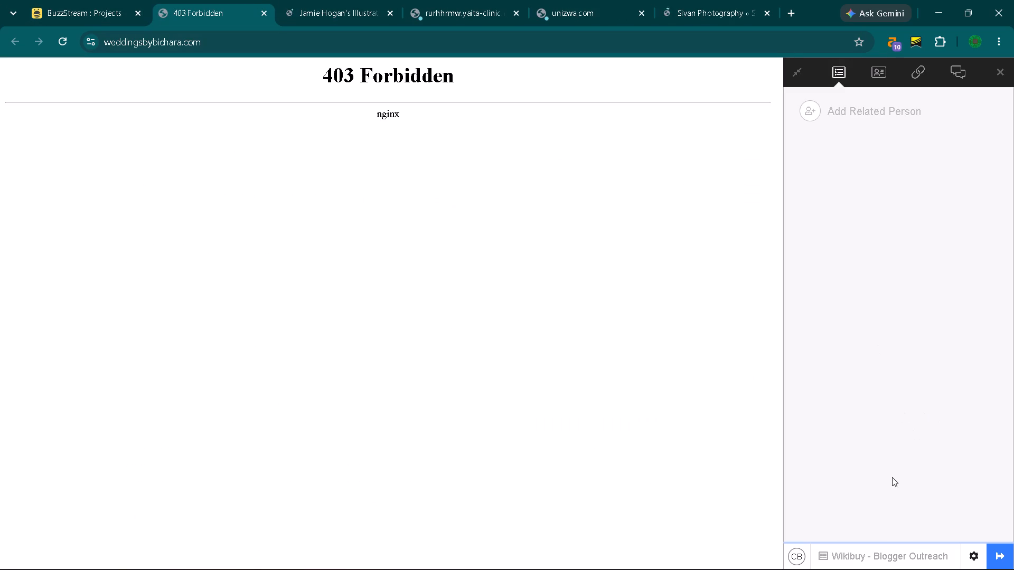
left_click(883, 450)
left_click(882, 501)
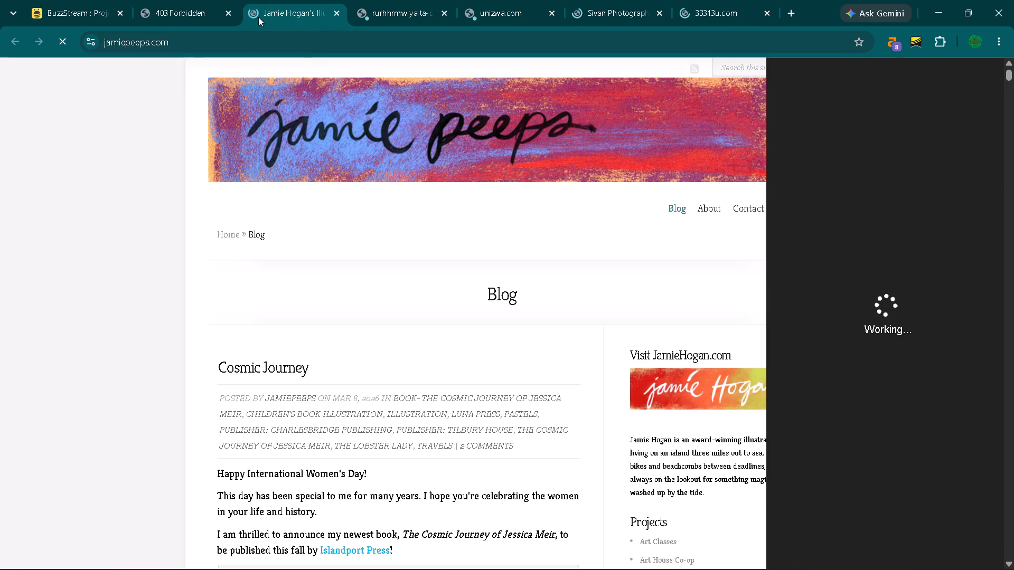
Go through the queued prospect pages, closing the two chrome-extension pages among them, and return to the jamiepeeps.com blog.
left_click(317, 0)
left_click(395, 117)
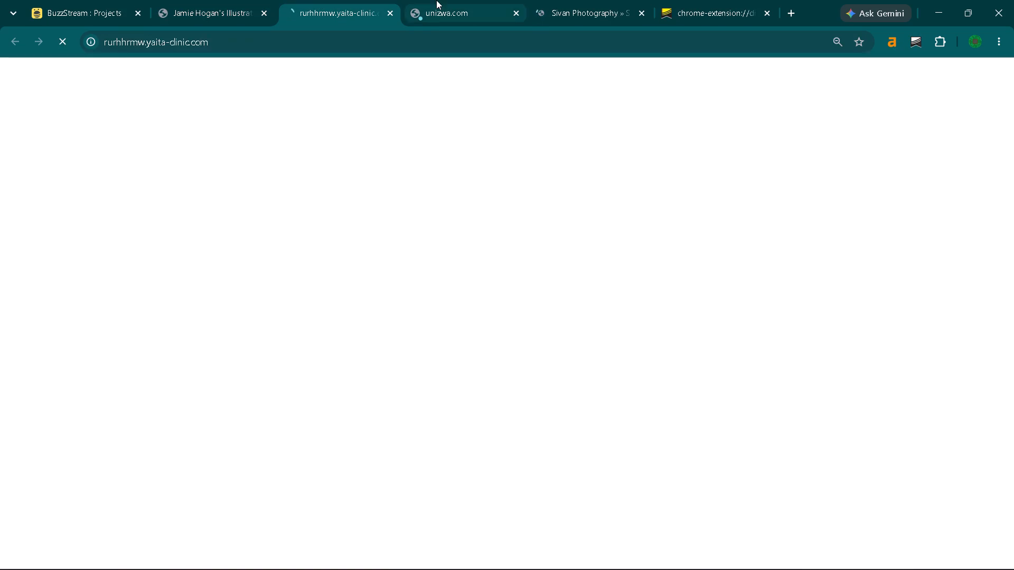
left_click(436, 0)
left_click(387, 118)
left_click(646, 0)
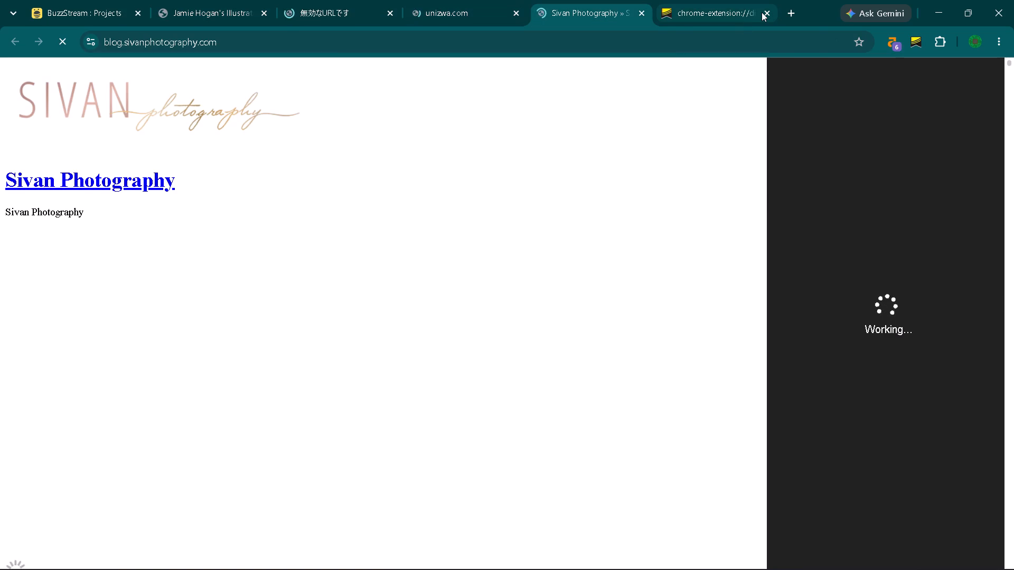
left_click(765, 12)
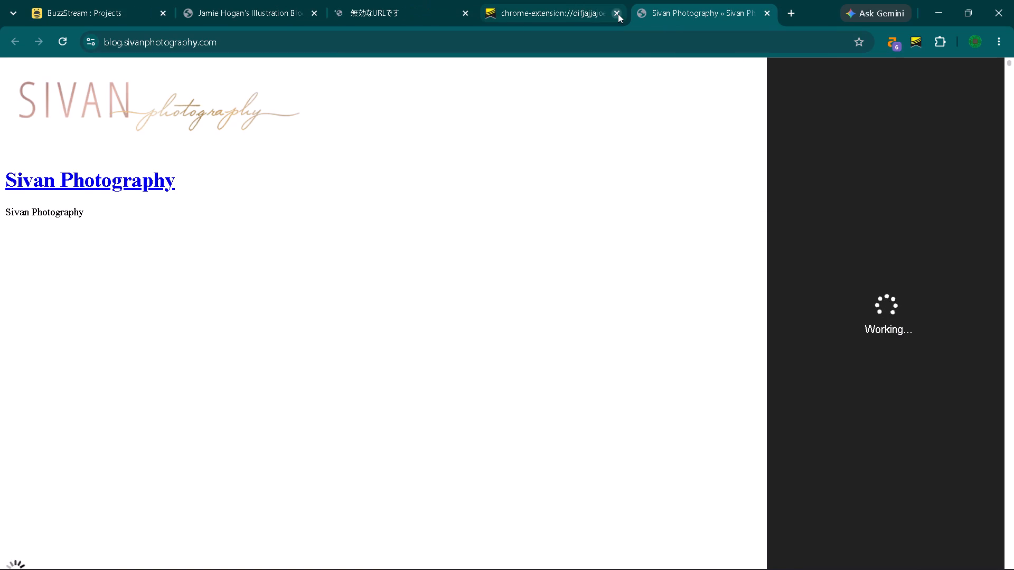
left_click(618, 14)
left_click(284, 0)
left_click(0, 268)
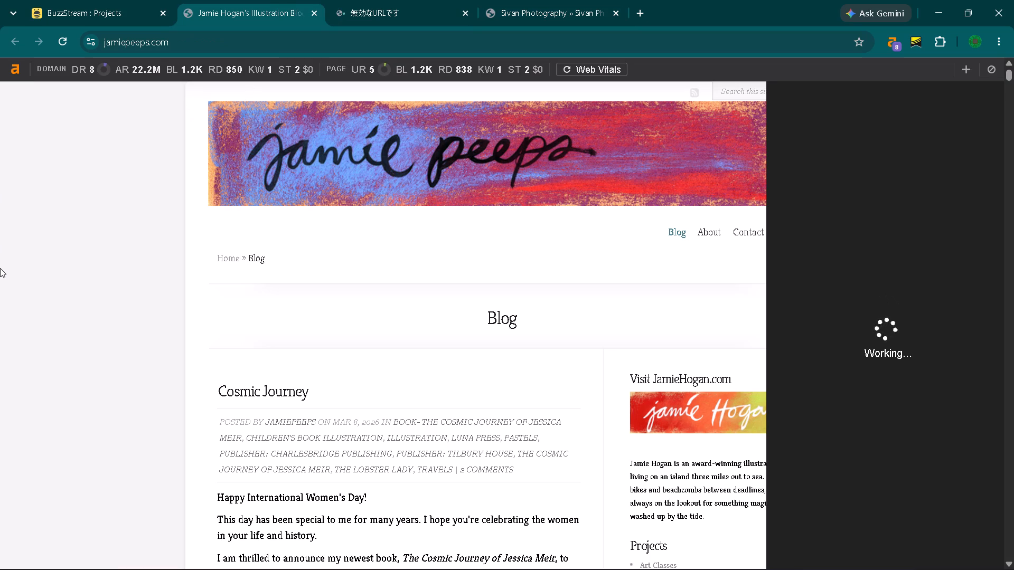
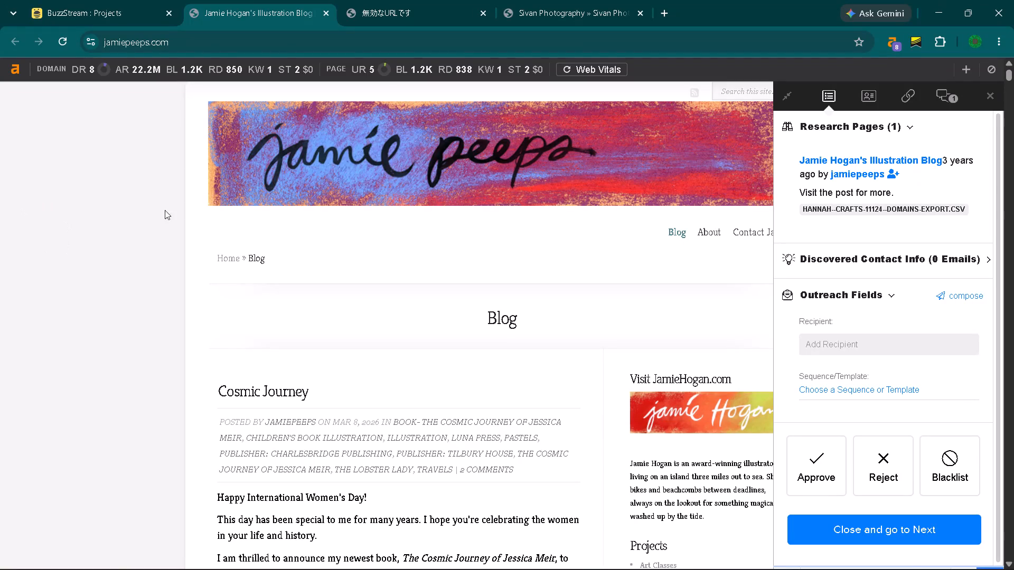
Reject the jamiepeeps.com illustration blog prospect and move on to the next one.
left_click(893, 487)
left_click(880, 527)
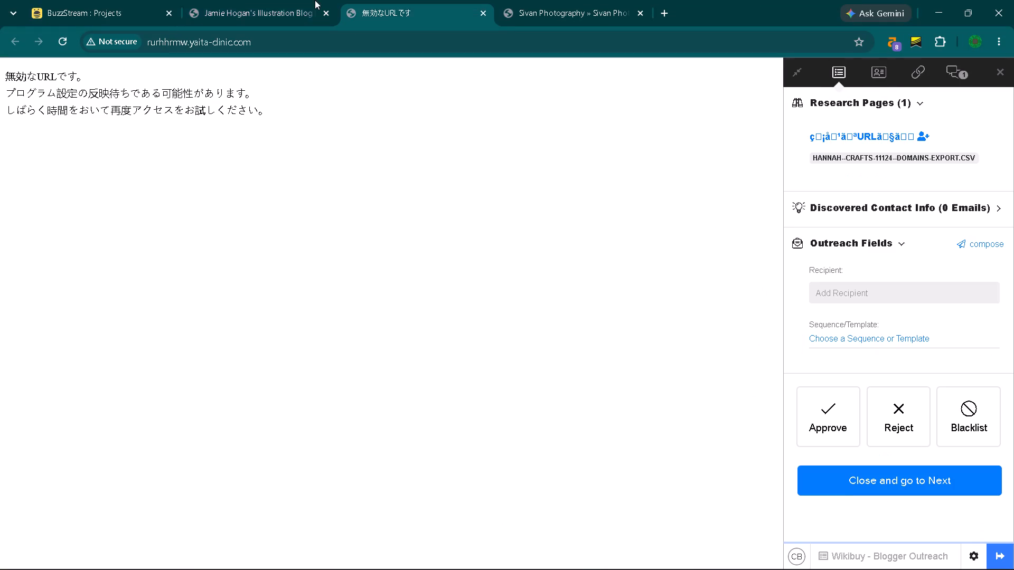
Reject the rurhhrmw.yaita-clinic.com prospect and move on to the next one.
left_click(899, 459)
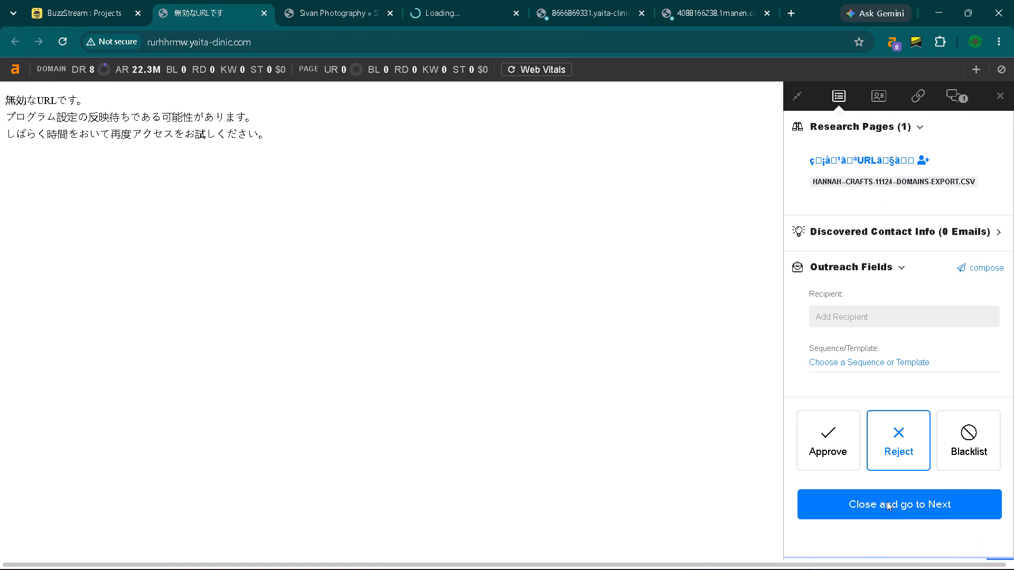
left_click(865, 502)
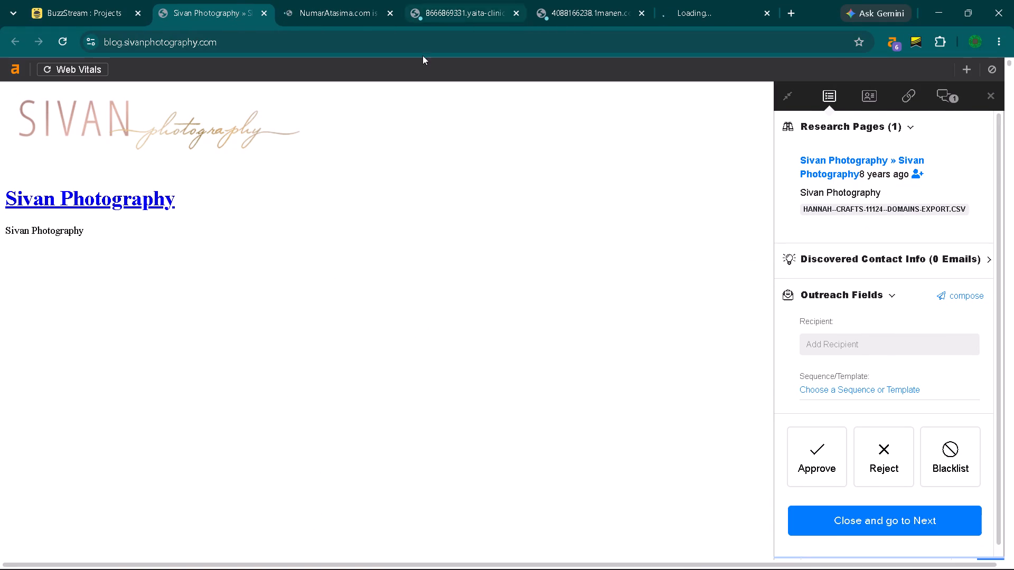
Reject the blog.sivanphotography.com Sivan Photography prospect, close its page, and move on to the NumarAtasima.com prospect.
left_click(884, 469)
left_click(856, 518)
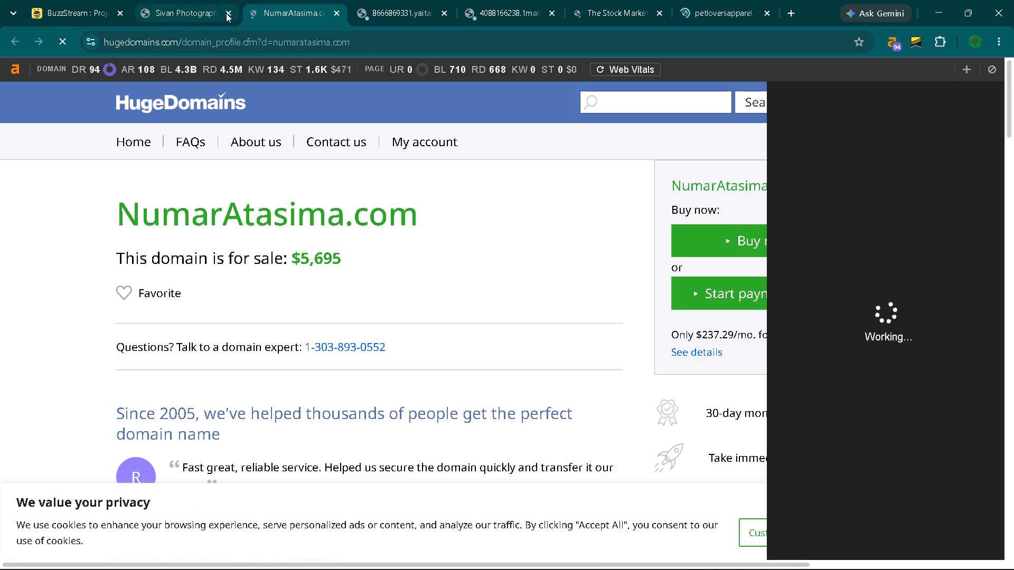
left_click(226, 13)
left_click(0, 302)
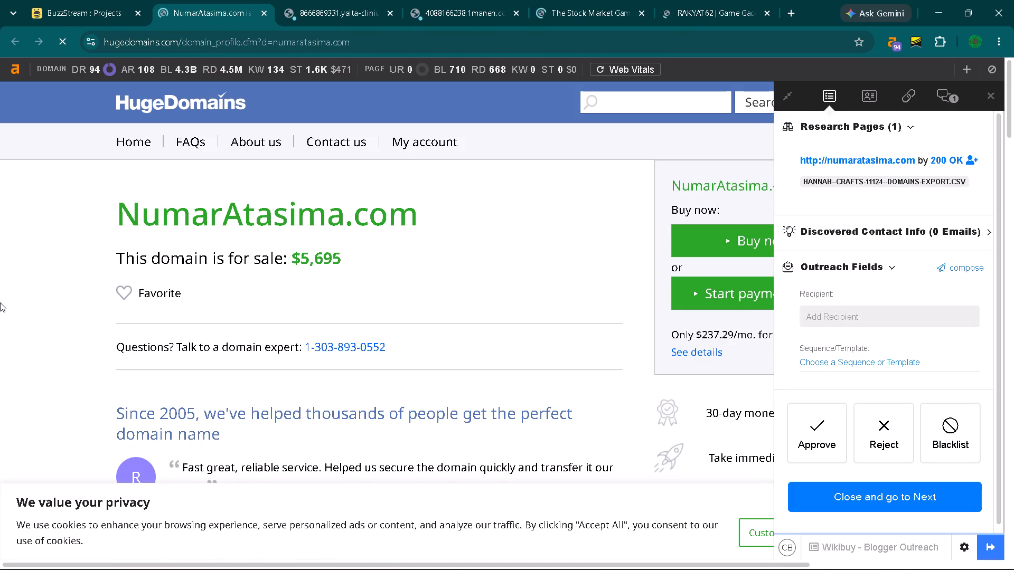
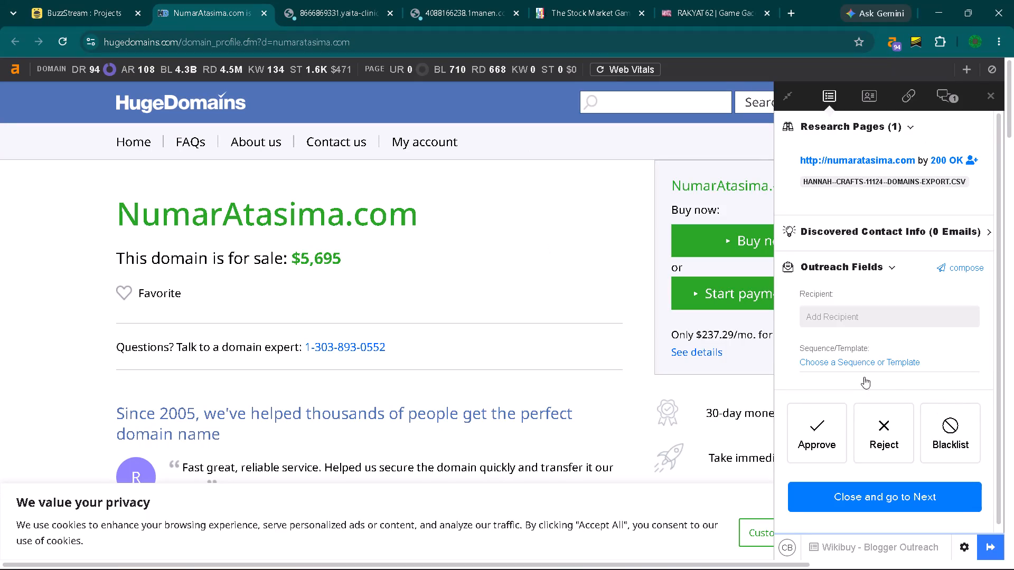
Reject the NumarAtasima.com prospect and move on to the next one.
left_click(878, 437)
left_click(871, 506)
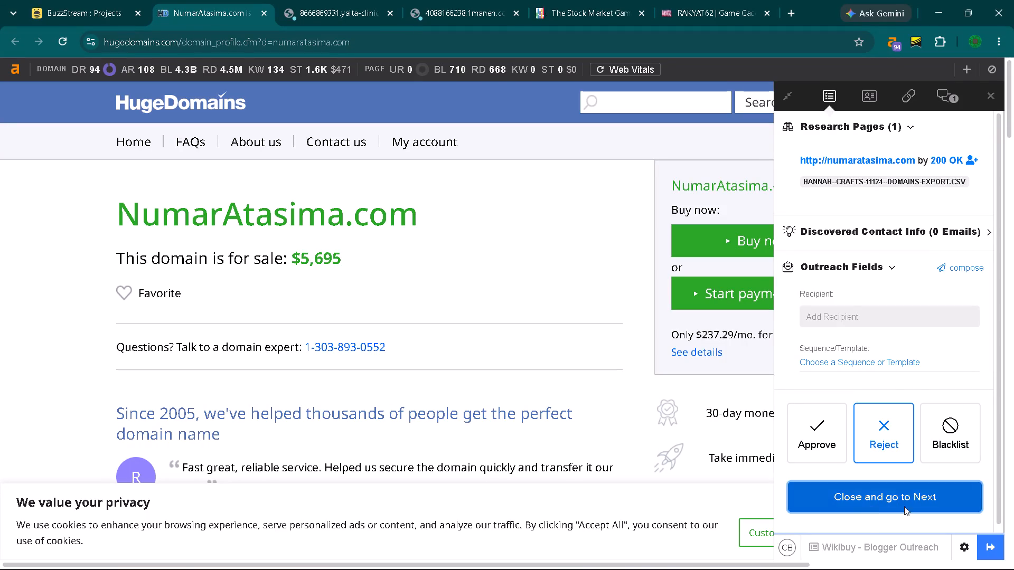
Continue past the insecure-connection warnings to load the yaita-clinic.com and 1manen.com prospect sites, and return to the yaita-clinic.com page.
left_click(381, 114)
left_click(342, 0)
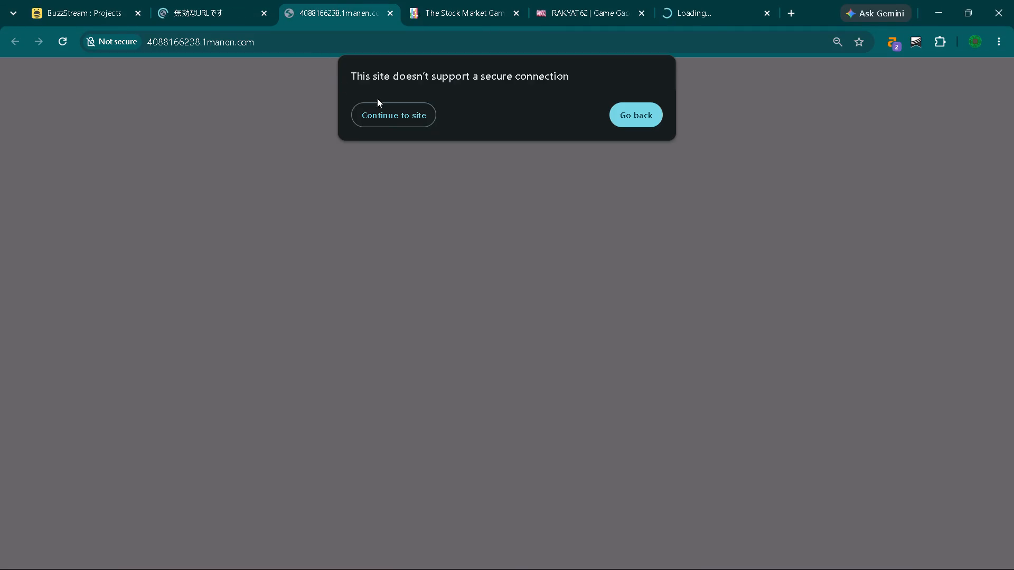
left_click(386, 121)
left_click(230, 3)
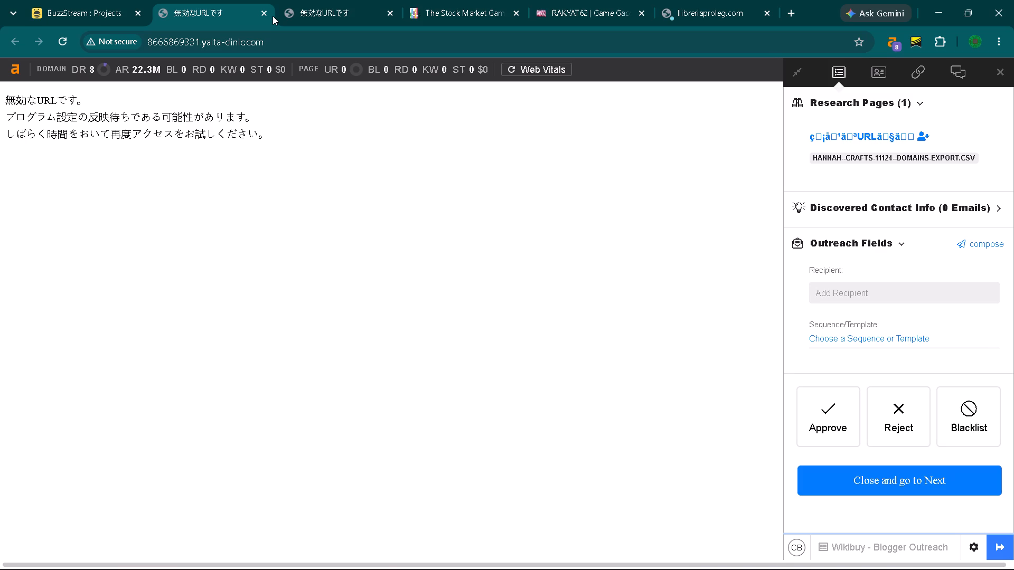
Reject the yaita-clinic.com subdomain prospect and move on to the next one.
left_click(898, 423)
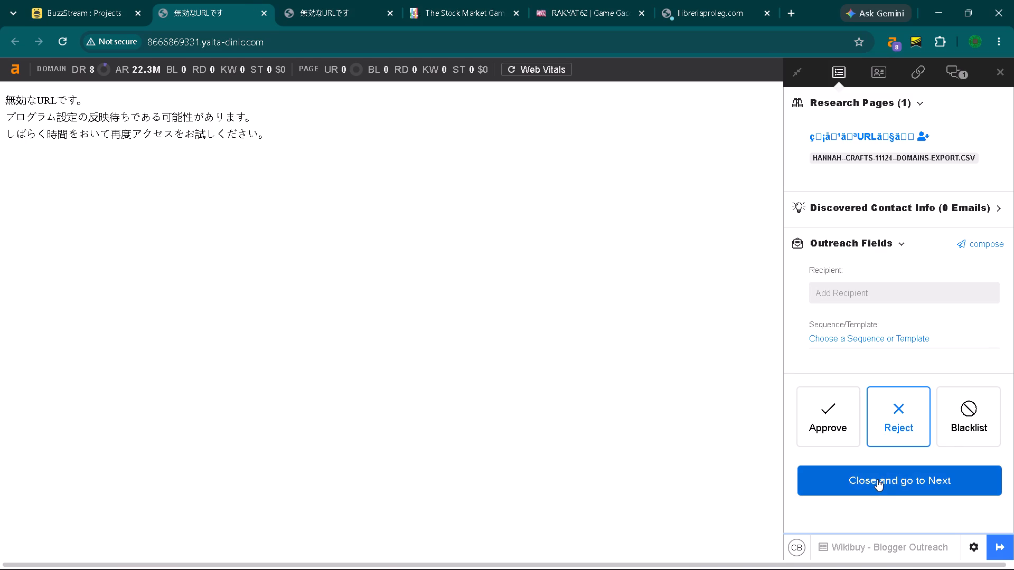
left_click(884, 488)
Reject the 1manen.com subdomain prospect and move on to the next one.
left_click(860, 424)
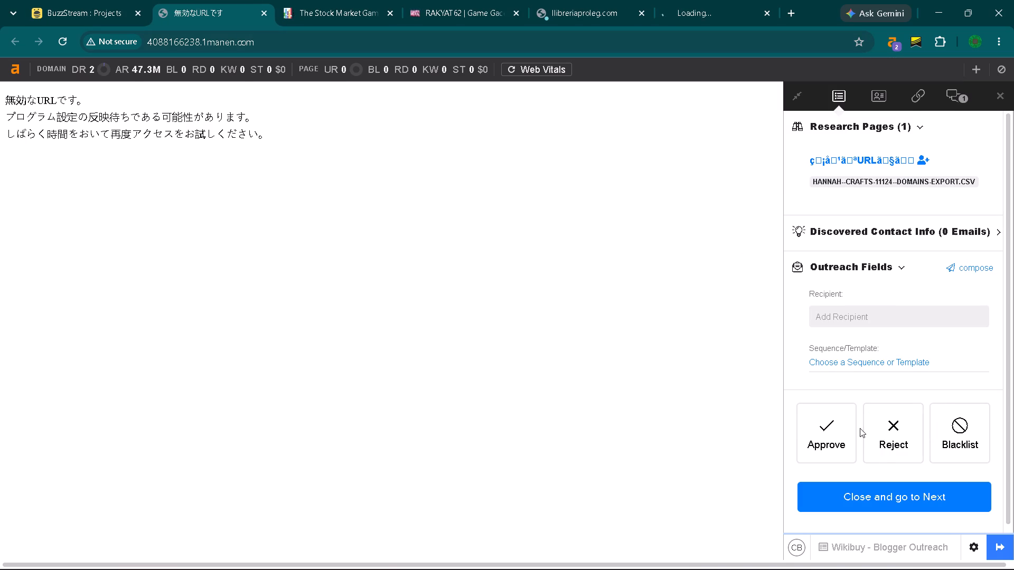
left_click_drag(887, 435, 887, 450)
left_click(880, 498)
left_click(0, 192)
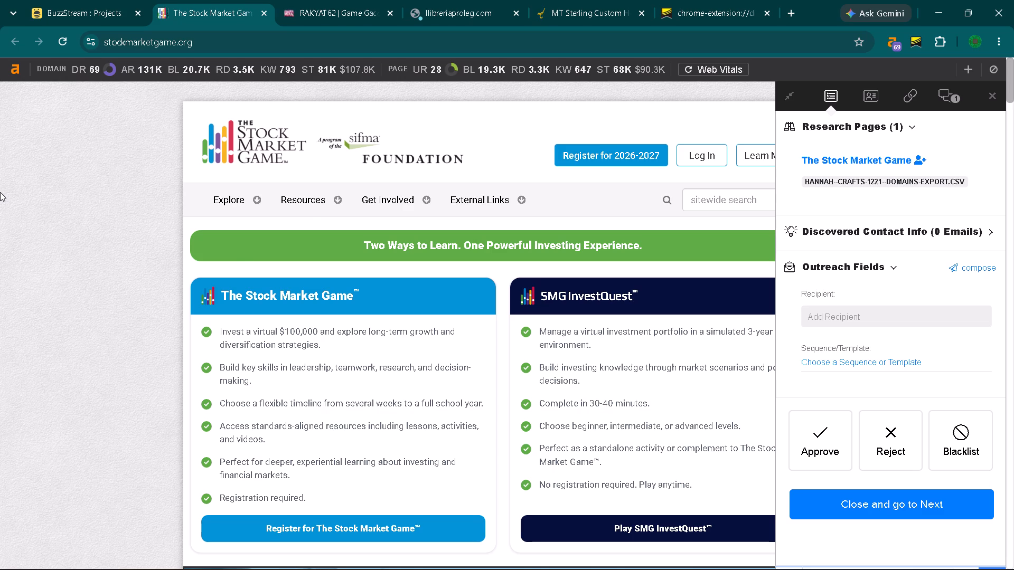
Reject the stockmarketgame.org The Stock Market Game prospect and move on to the next one.
left_click(893, 449)
left_click(873, 500)
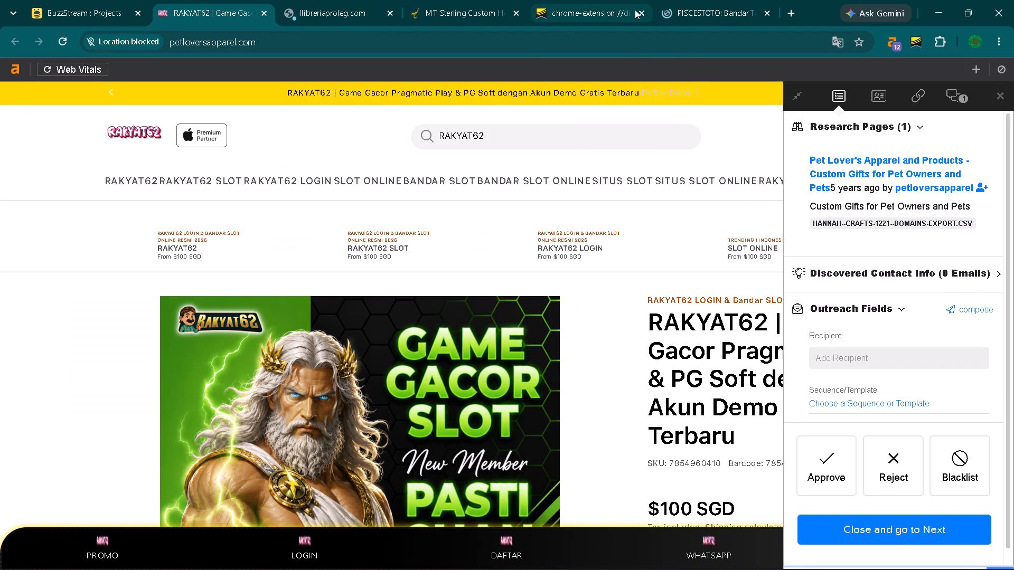
Close the BuzzMarker error page, reject the petloversapparel.com prospect, and move on to the next one.
left_click(640, 11)
left_click(0, 246)
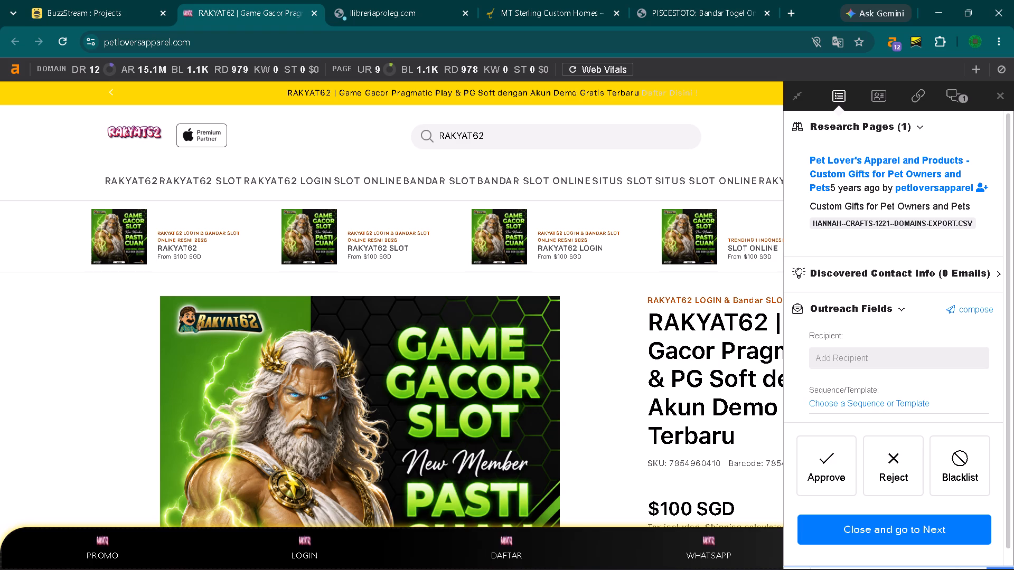
left_click(880, 465)
left_click(860, 521)
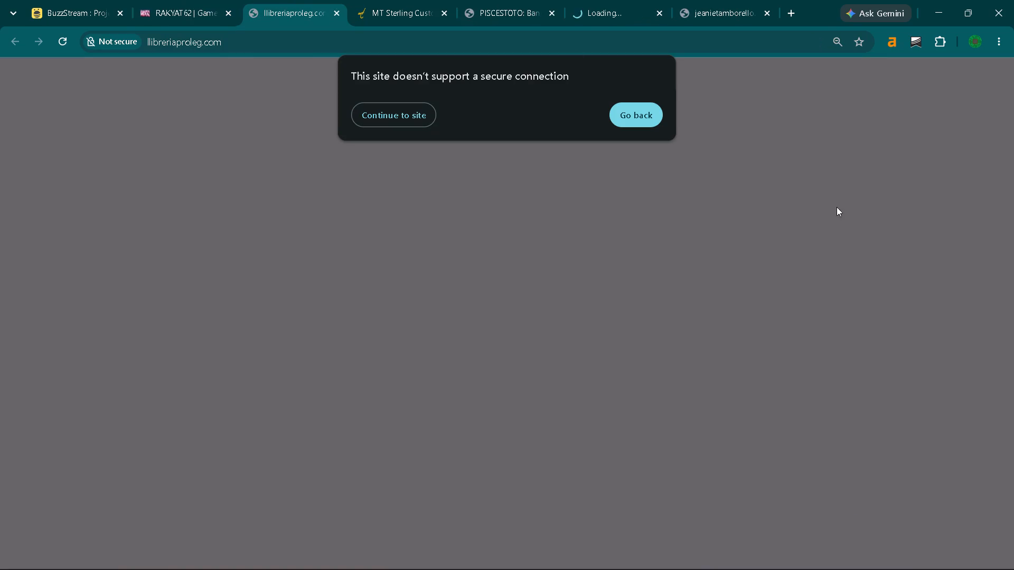
Continue to the insecure llibreriaproleg.com and mysahomeresource.com sites, close the BuzzMarker error page between them, and return to llibreriaproleg.com.
left_click(352, 109)
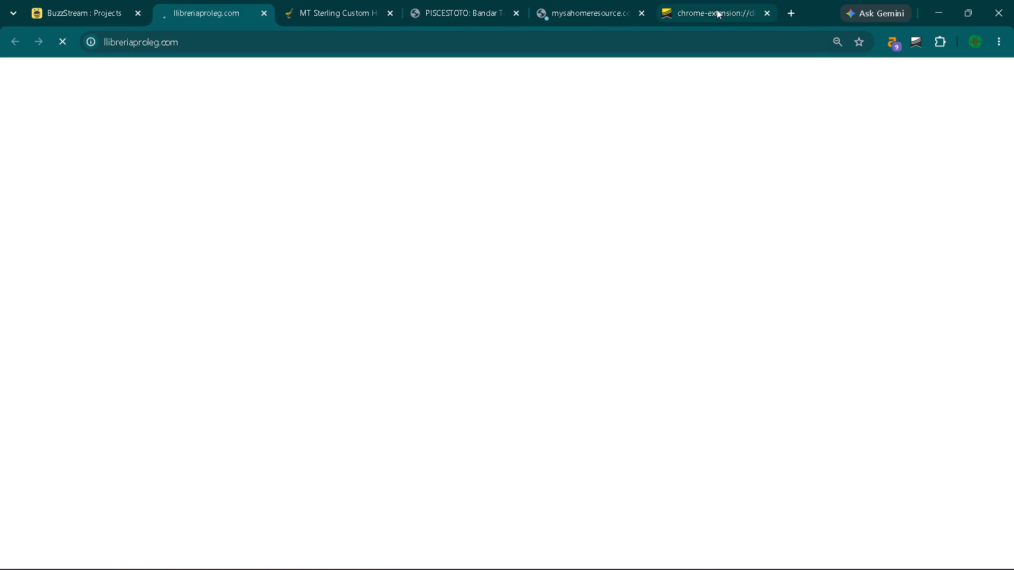
left_click(759, 13)
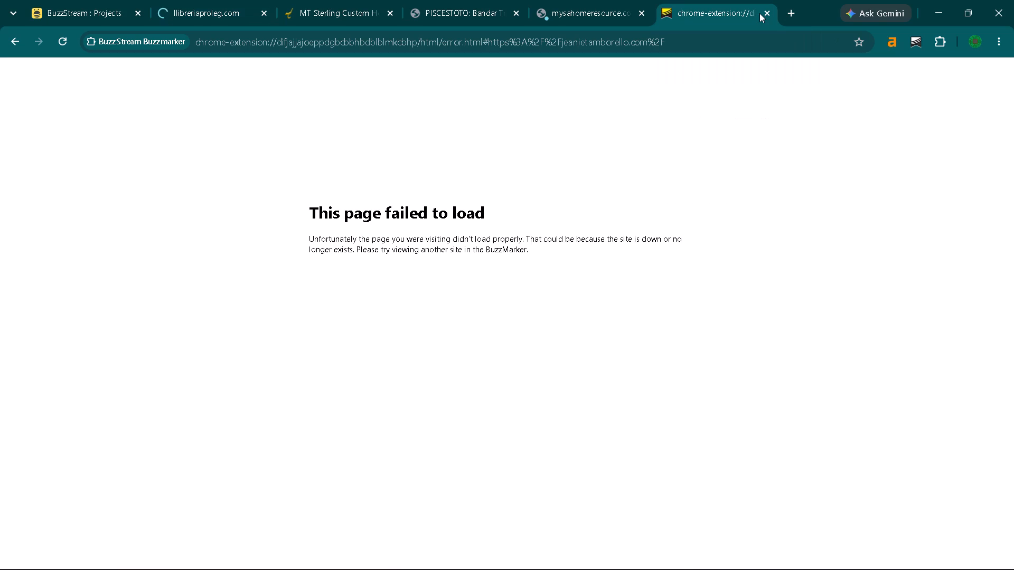
left_click(771, 13)
left_click(647, 12)
left_click(367, 119)
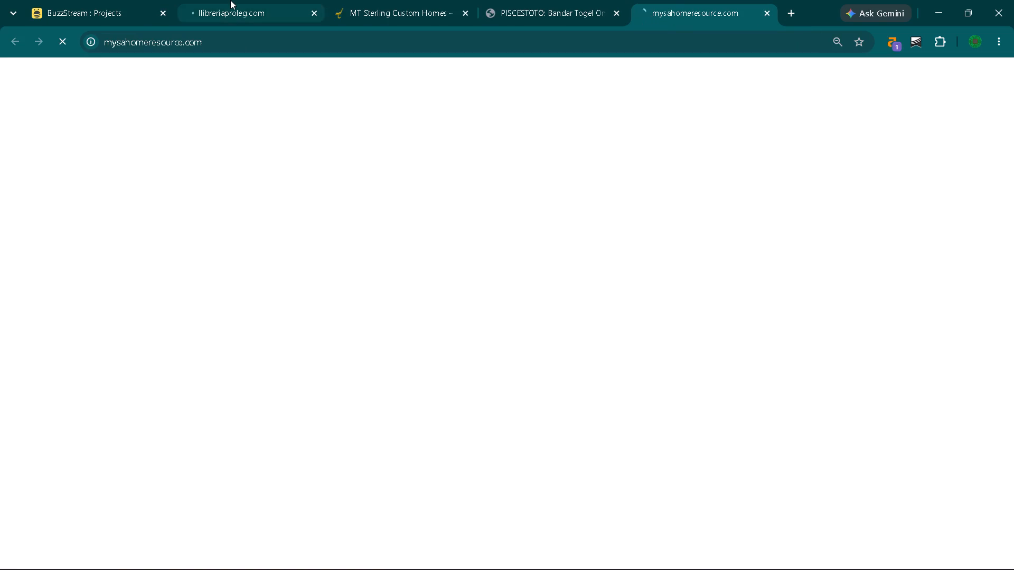
left_click(230, 0)
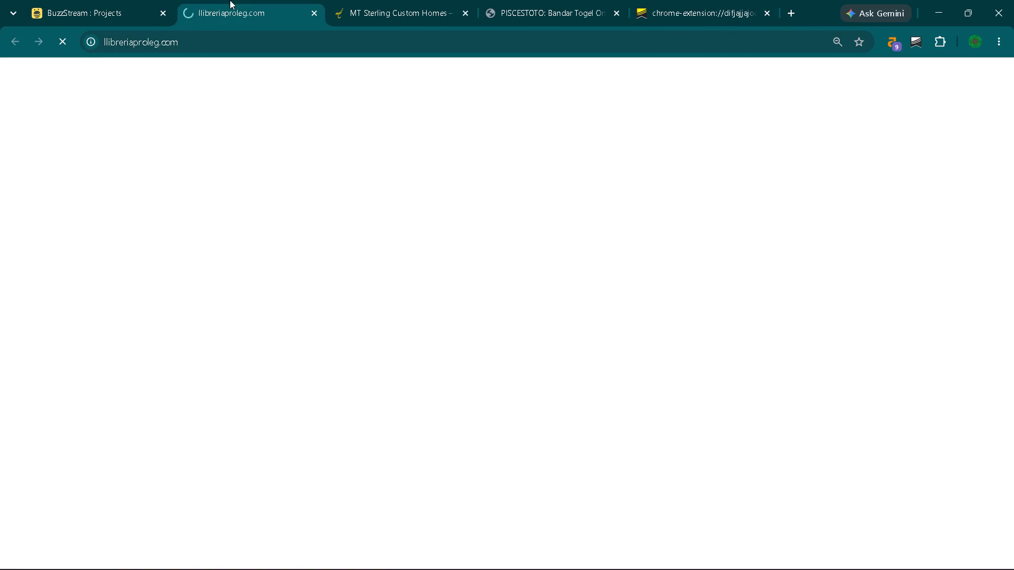
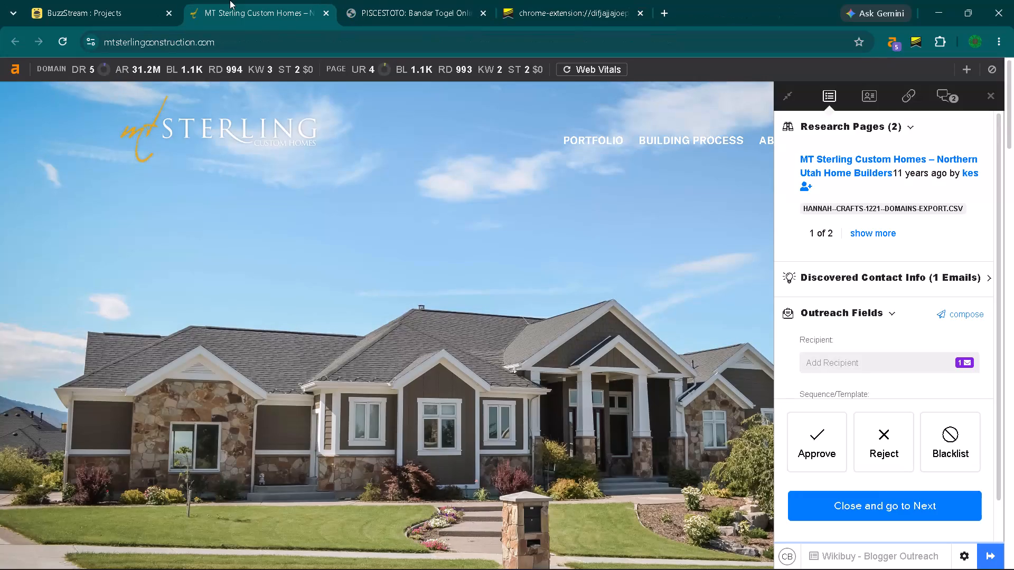
Close the leftover BuzzMarker extension page among the open prospect sites.
key("ctrl+Tab")
key("ctrl+Tab")
key("ctrl+w")
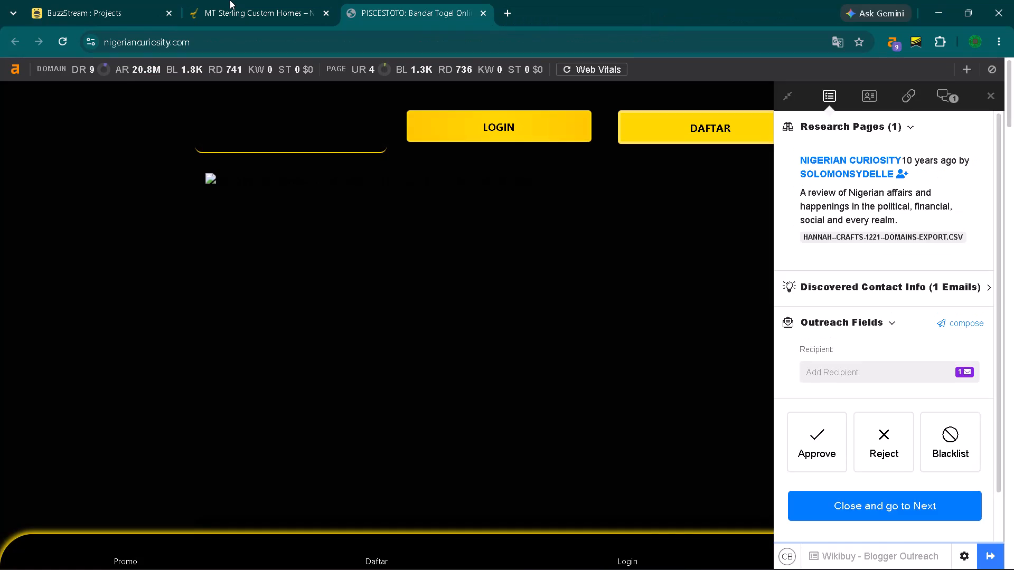
Reject the mtsterlingconstruction.com MT Sterling Custom Homes prospect and move on to the next one.
key("ctrl+Tab")
key("ctrl+Tab")
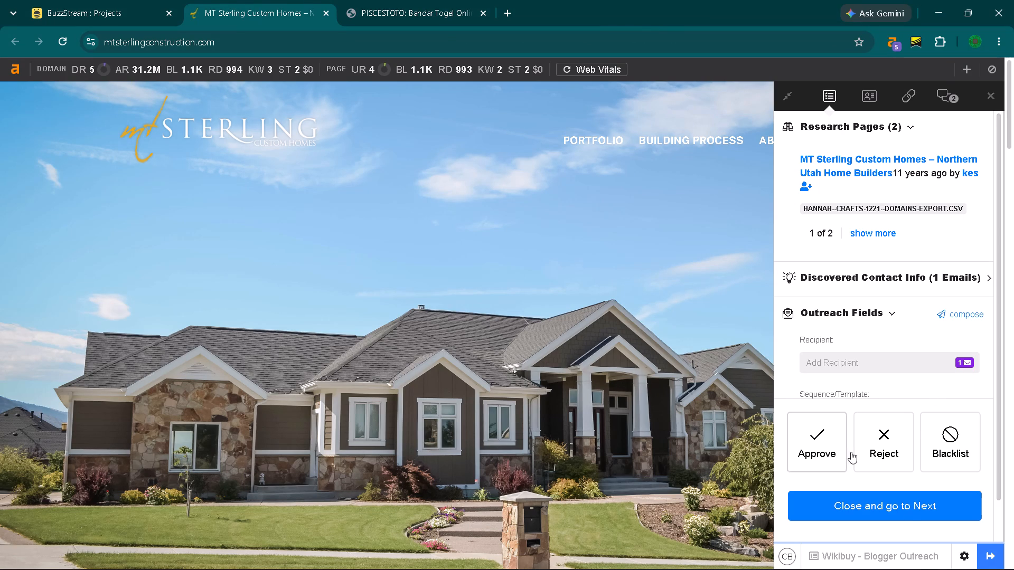
left_click(871, 452)
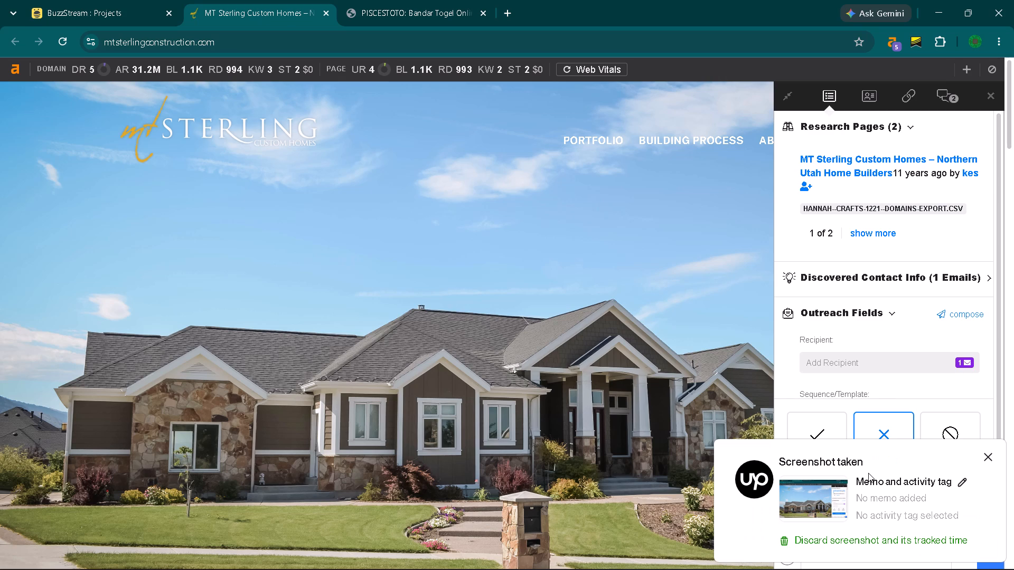
left_click(985, 456)
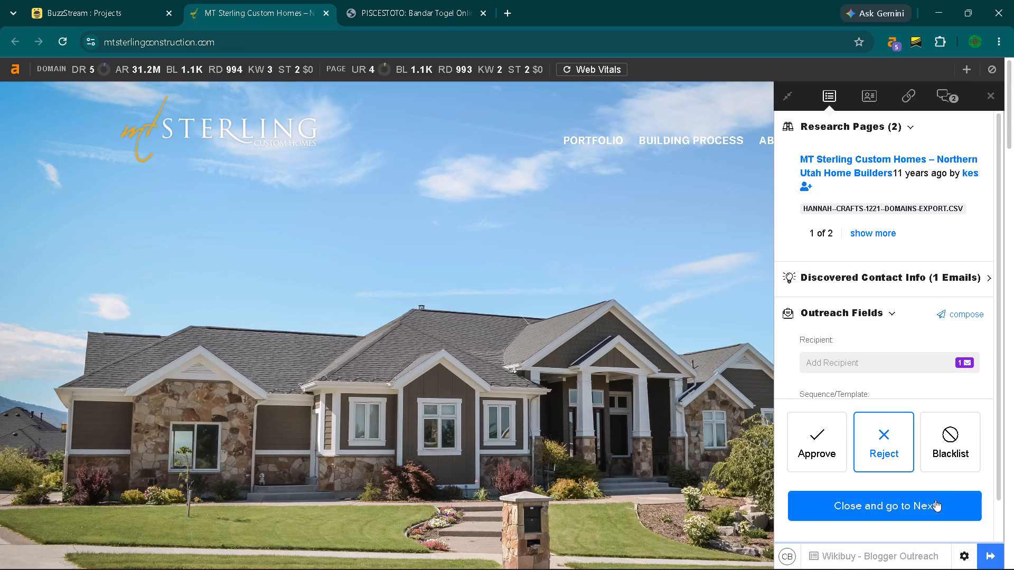
left_click(912, 500)
Reject the nigeriancuriosity.com prospect and close its page to return to the BuzzStream research list.
left_click(877, 466)
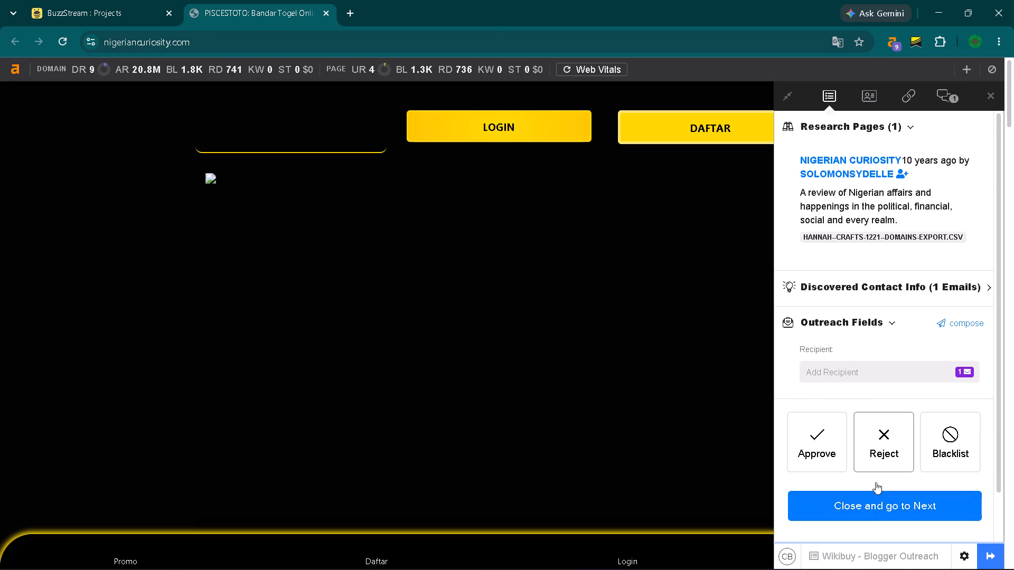
left_click(876, 503)
left_click(876, 503)
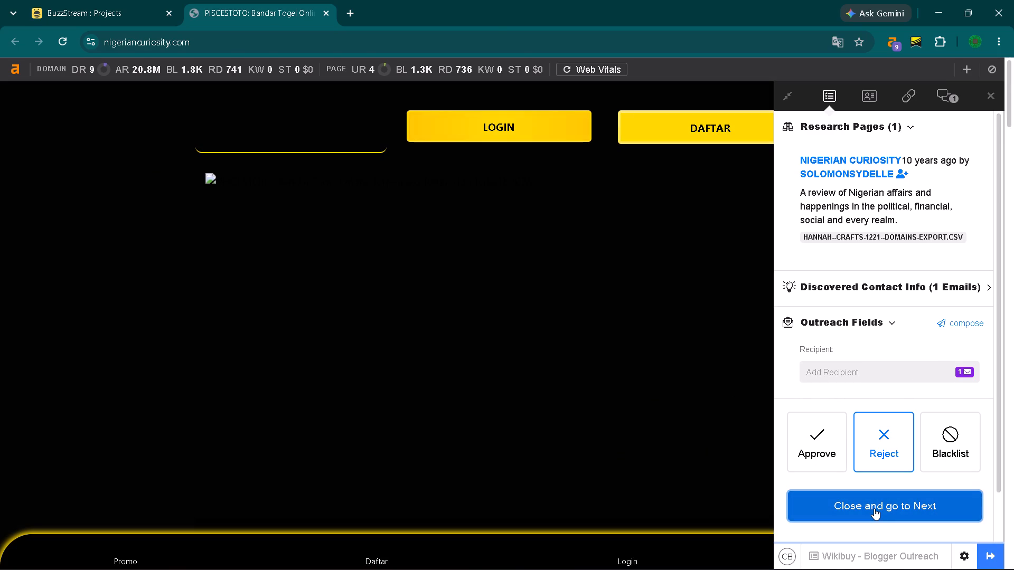
left_click(874, 509)
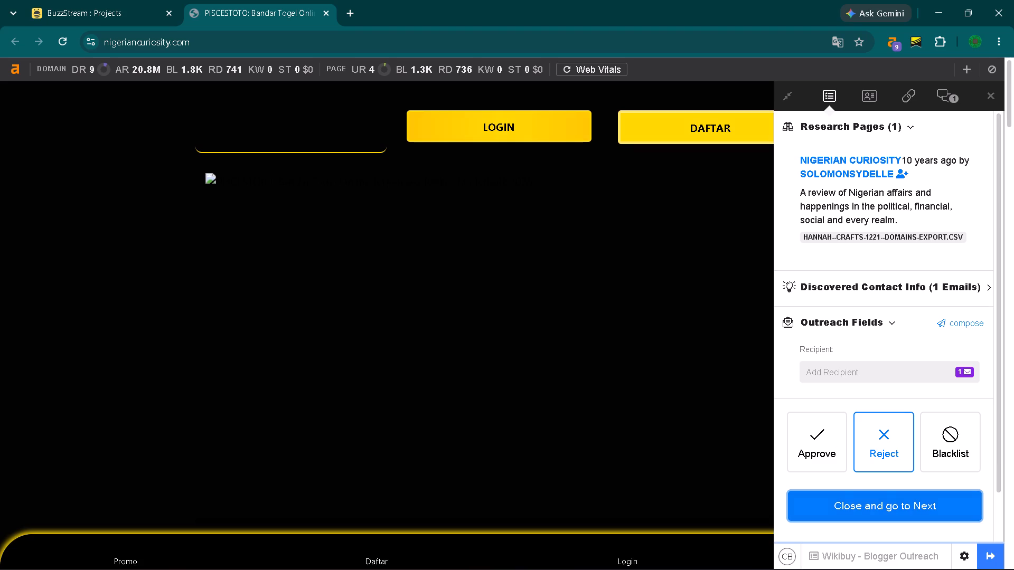
left_click(855, 498)
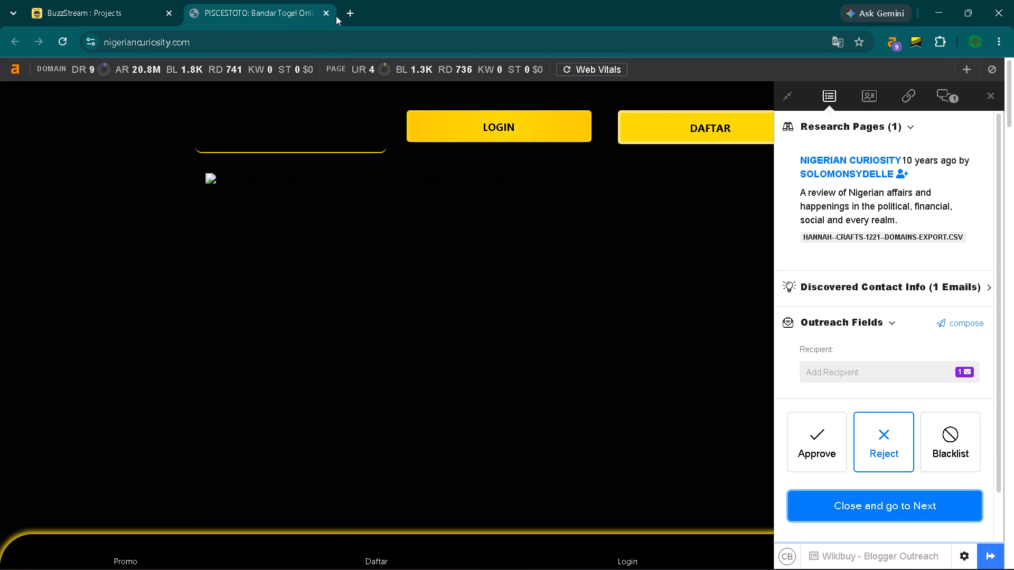
left_click(330, 13)
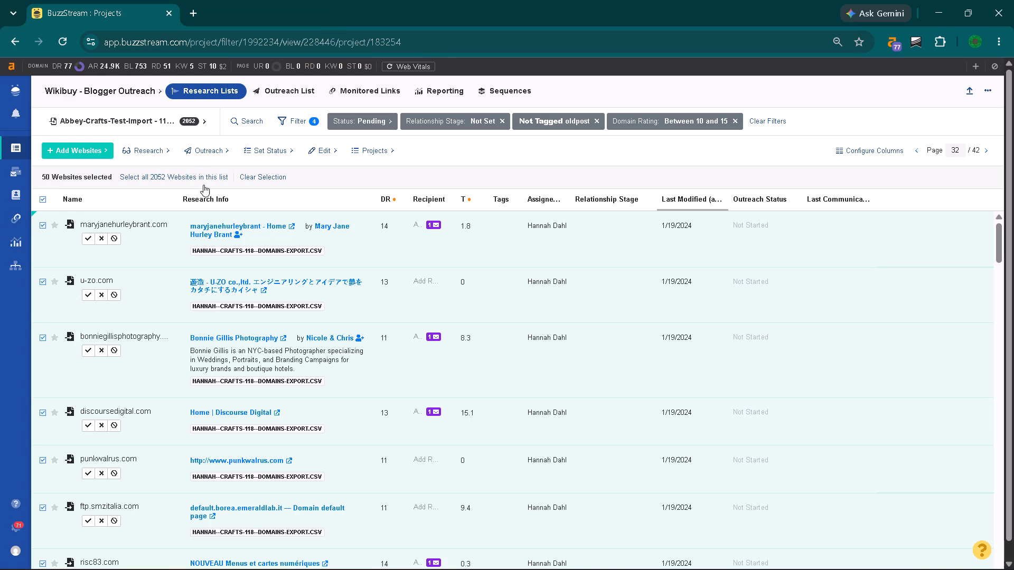
Clear the selection of websites on page 32 of the research list.
left_click(258, 175)
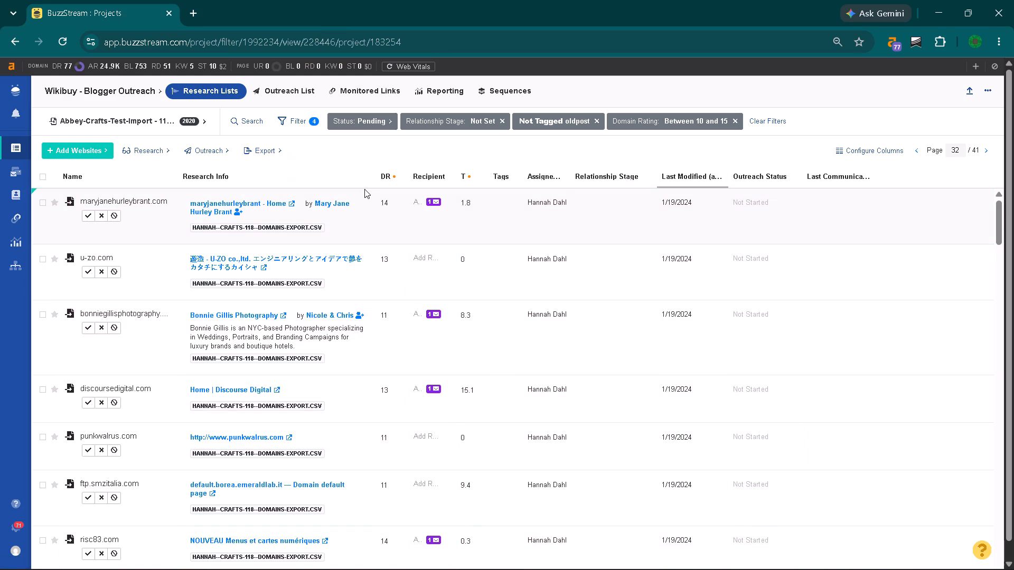
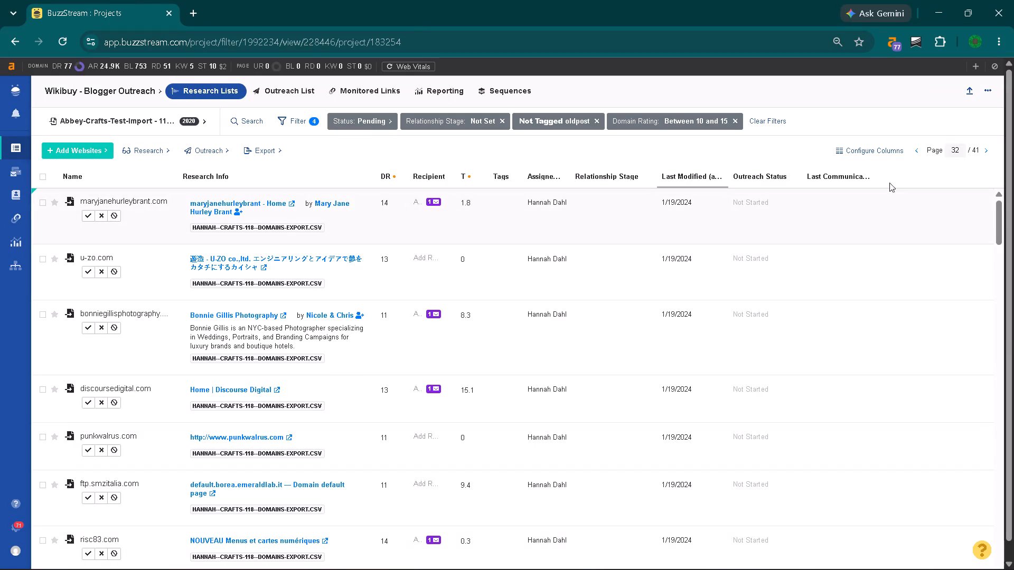
Select all 50 websites on page 33 of the research list and open them for research.
left_click(985, 148)
left_click(41, 176)
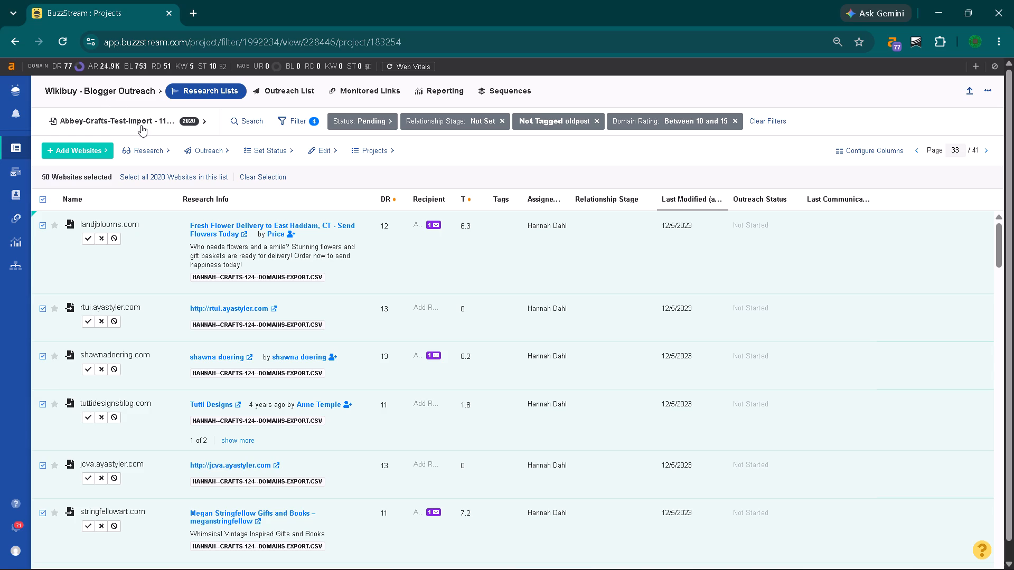
left_click(146, 153)
left_click(166, 180)
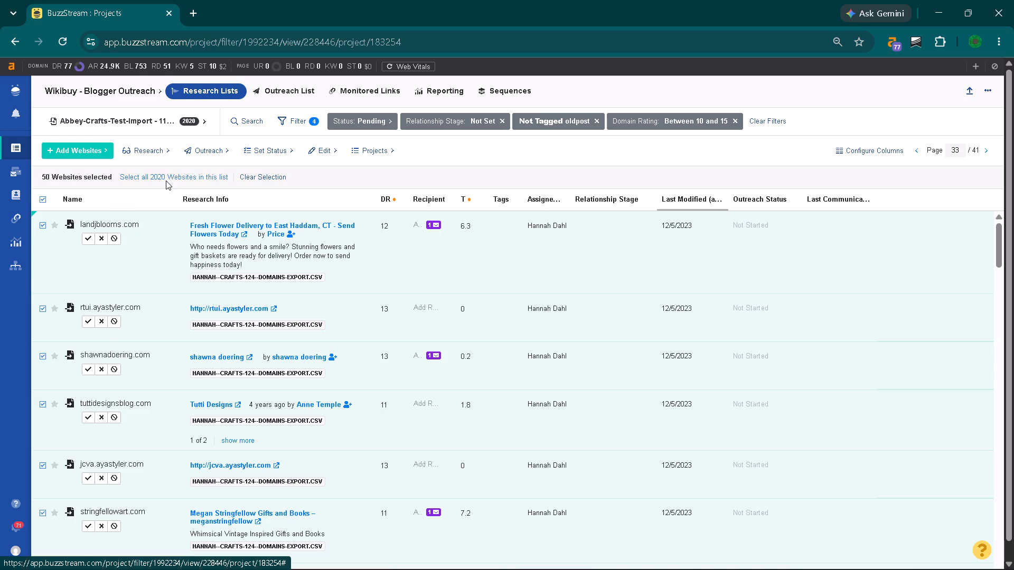
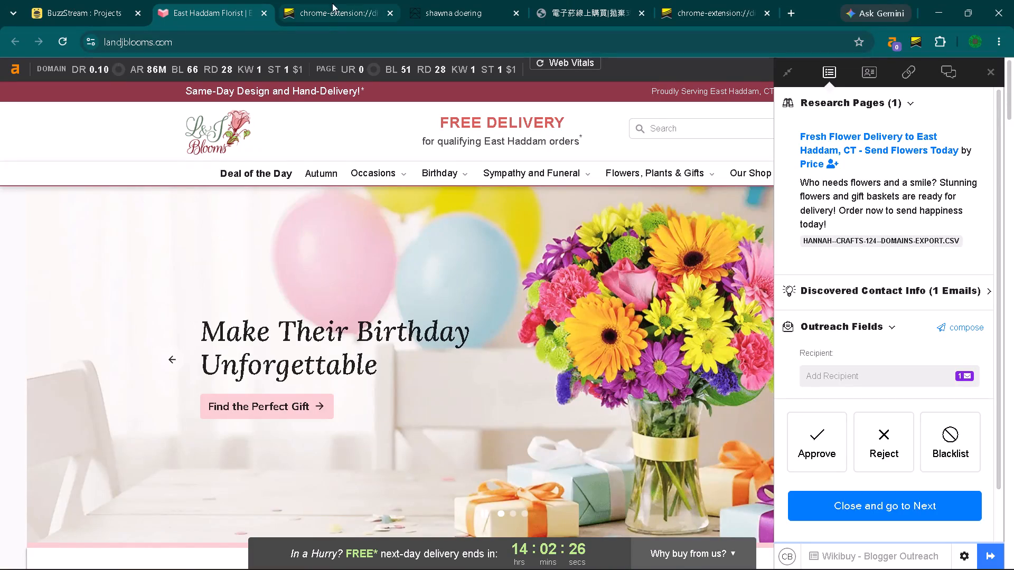
Close the blank extension tabs among the opened research sites.
left_click(389, 11)
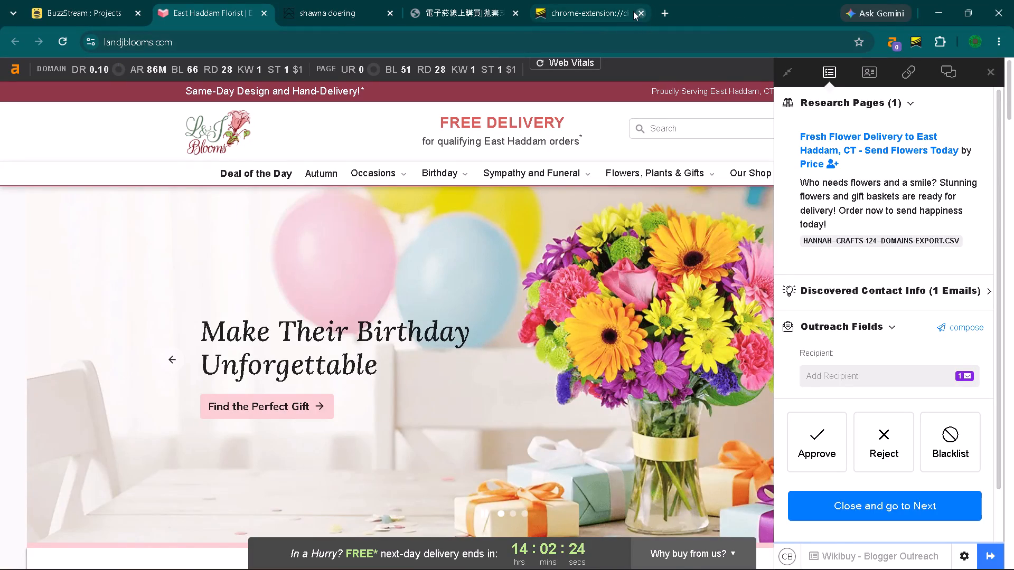
left_click(633, 11)
left_click(645, 11)
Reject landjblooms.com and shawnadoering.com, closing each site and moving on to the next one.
left_click(260, 0)
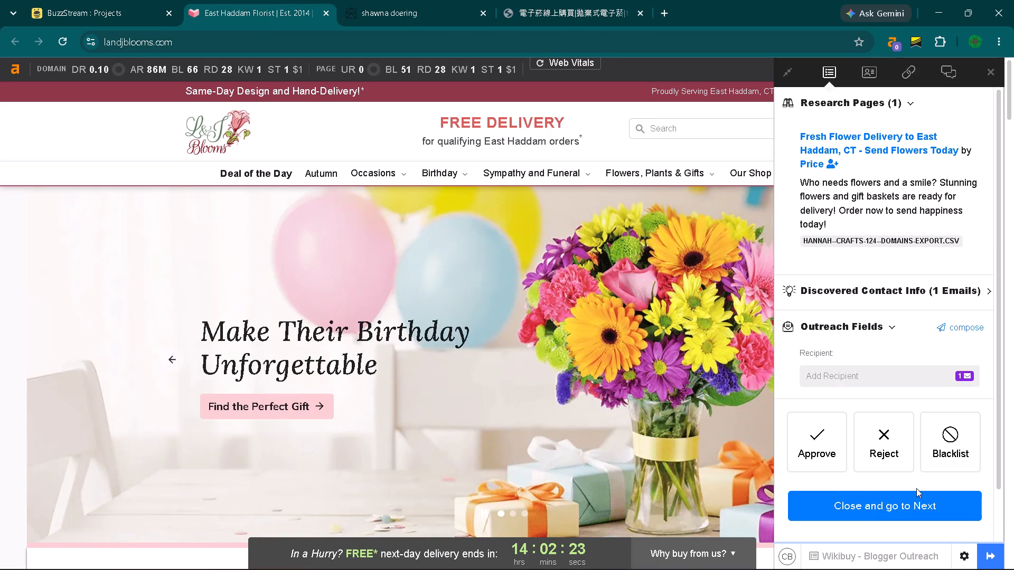
left_click(907, 447)
left_click(860, 505)
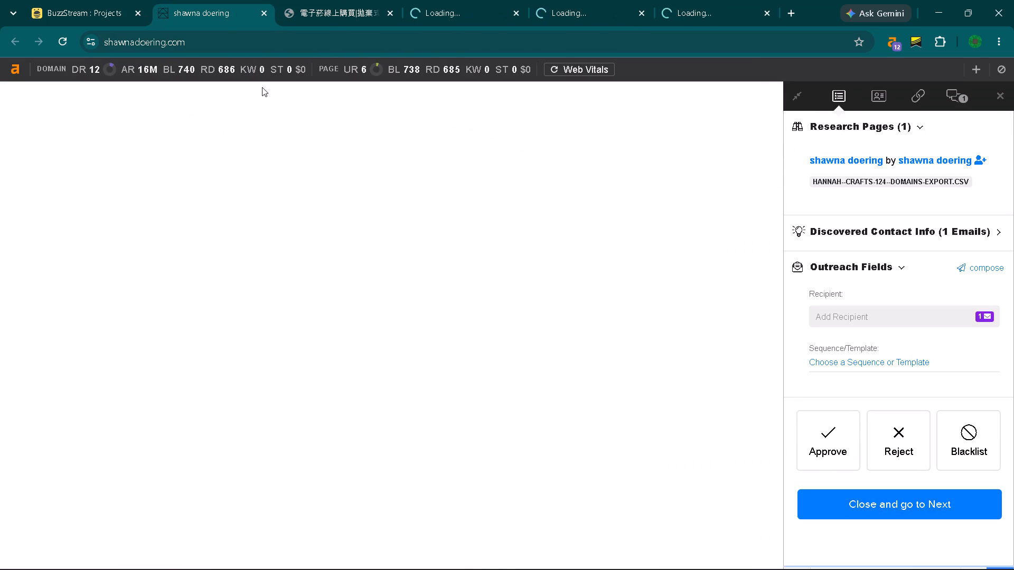
left_click_drag(879, 430, 879, 435)
left_click(875, 523)
left_click(842, 497)
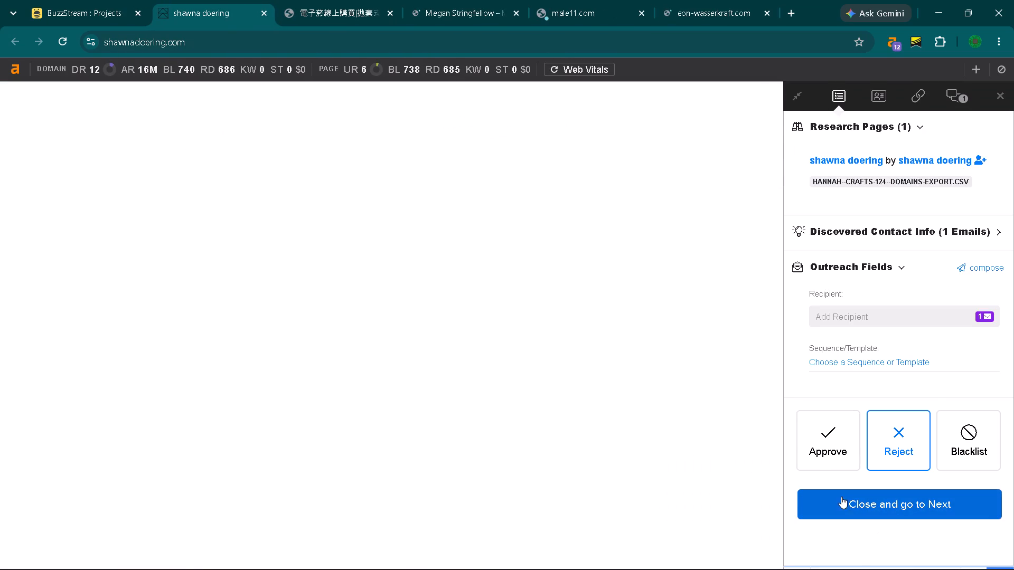
left_click(234, 15)
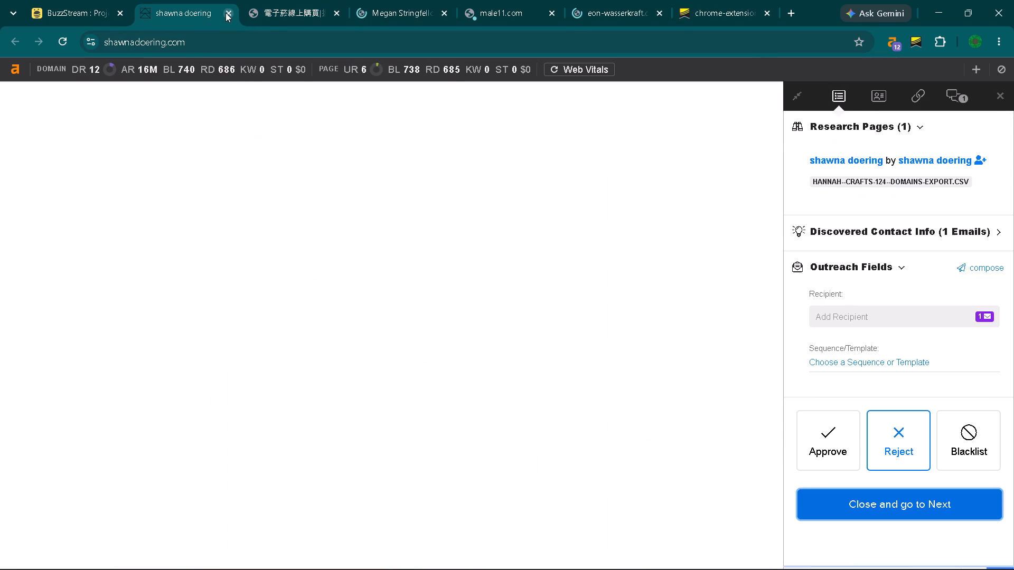
Reject tuttidesignsblog.com and stringfellowart.com, closing each site and moving on to the next one.
left_click(16, 248)
left_click(872, 442)
left_click(862, 499)
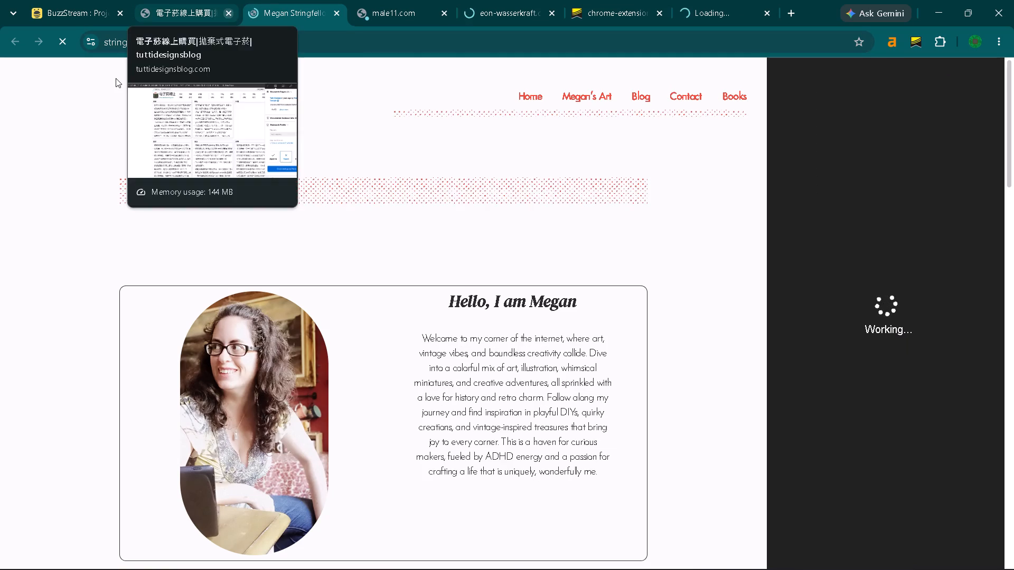
left_click(226, 14)
left_click(0, 169)
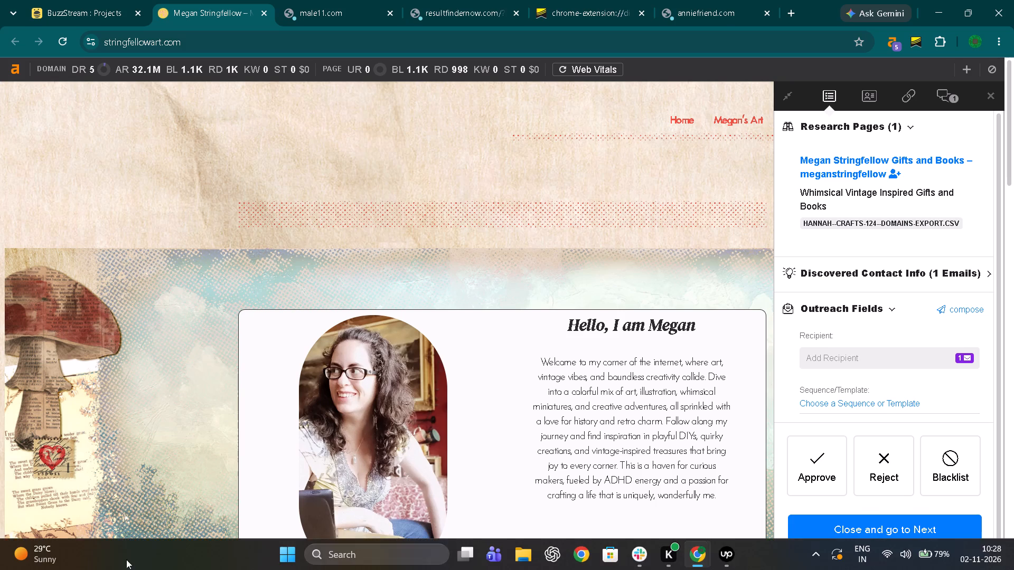
left_click(897, 464)
left_click(860, 525)
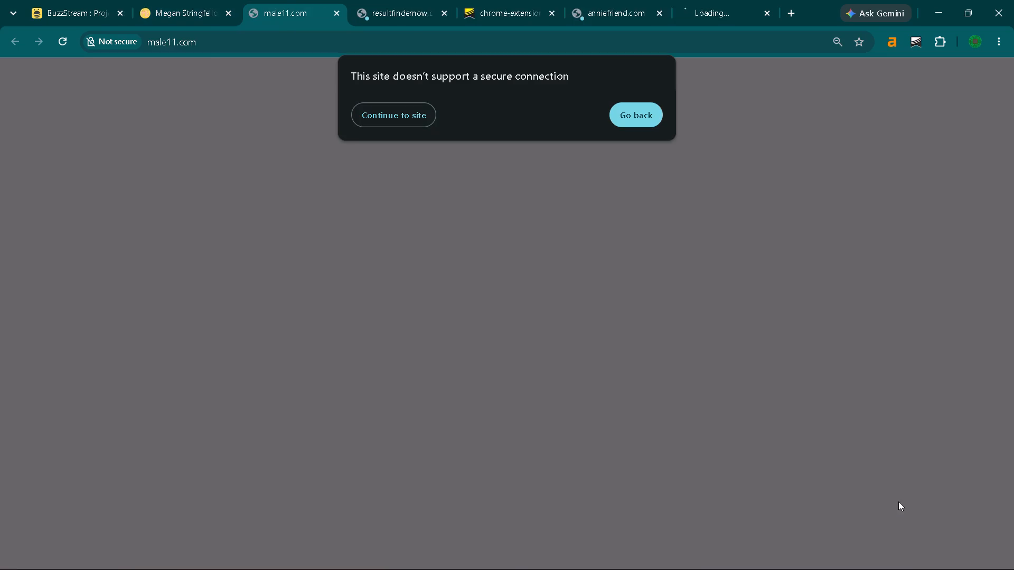
Continue to the insecure sites male11.com, resultfindernow.com, anniefriend.com and genesisspiritualhealing.com, close the blank extension tab, and return to male11.com.
left_click(382, 112)
left_click(314, 4)
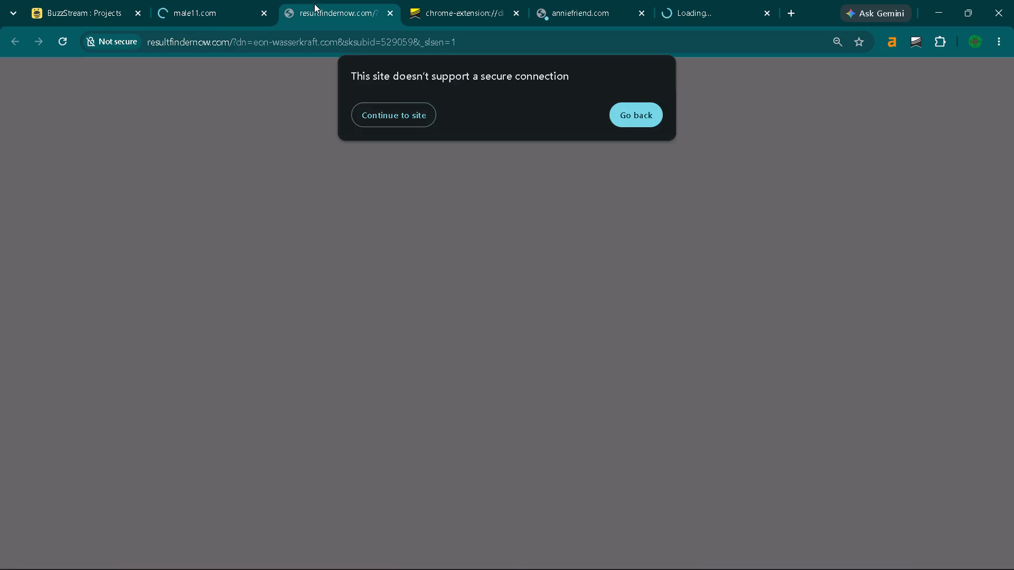
left_click(407, 116)
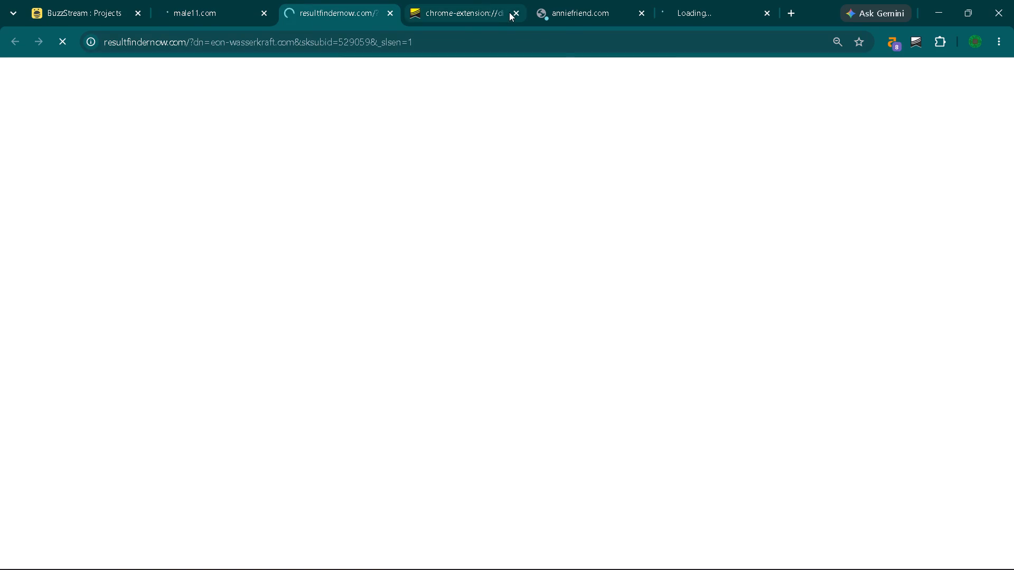
left_click(515, 11)
left_click(463, 6)
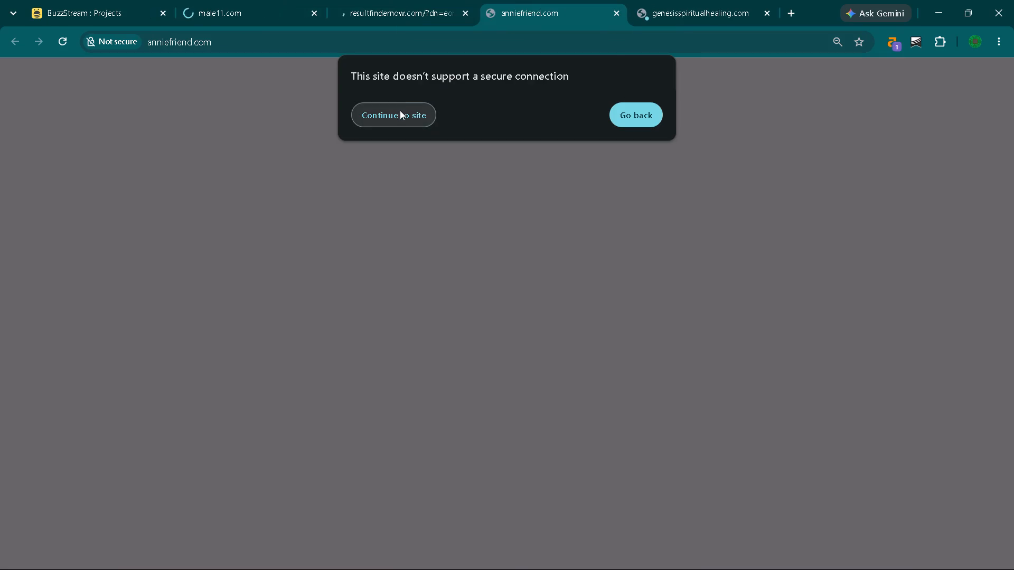
left_click(400, 110)
left_click(642, 0)
left_click(403, 112)
left_click(243, 0)
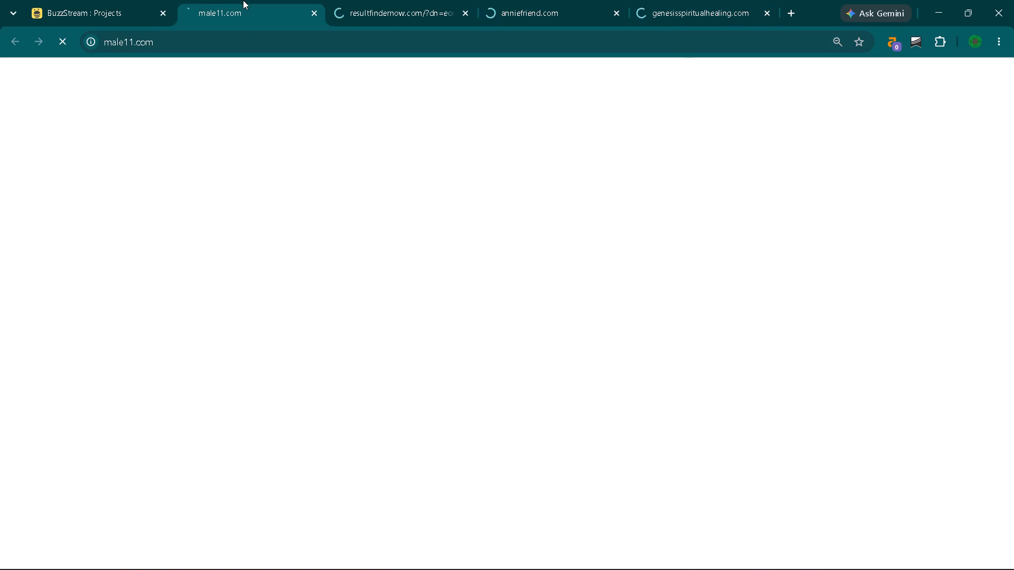
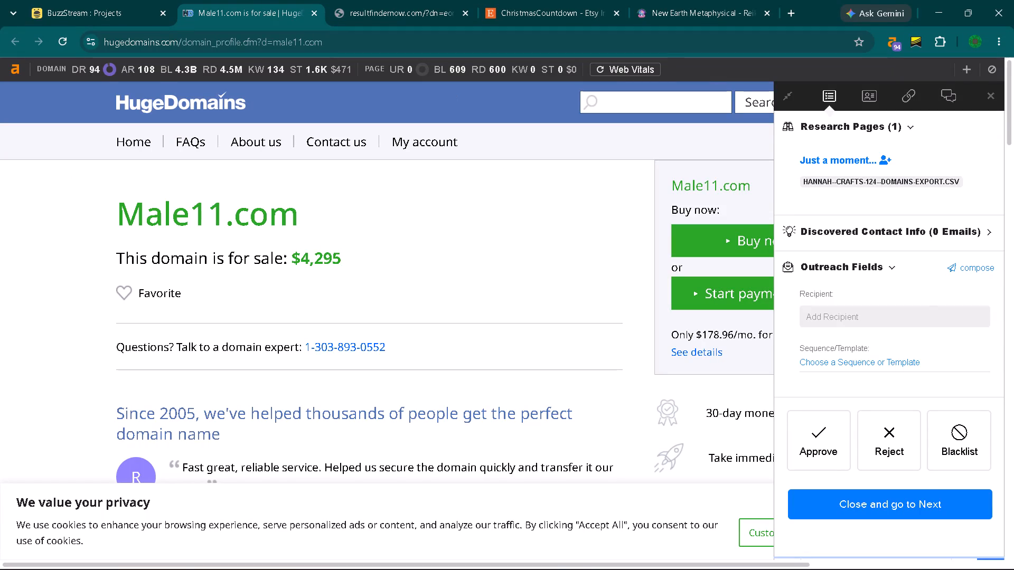
Reject male11.com and the parked resultfindernow.com page, closing each site and moving on to the next one.
left_click(890, 444)
left_click(887, 495)
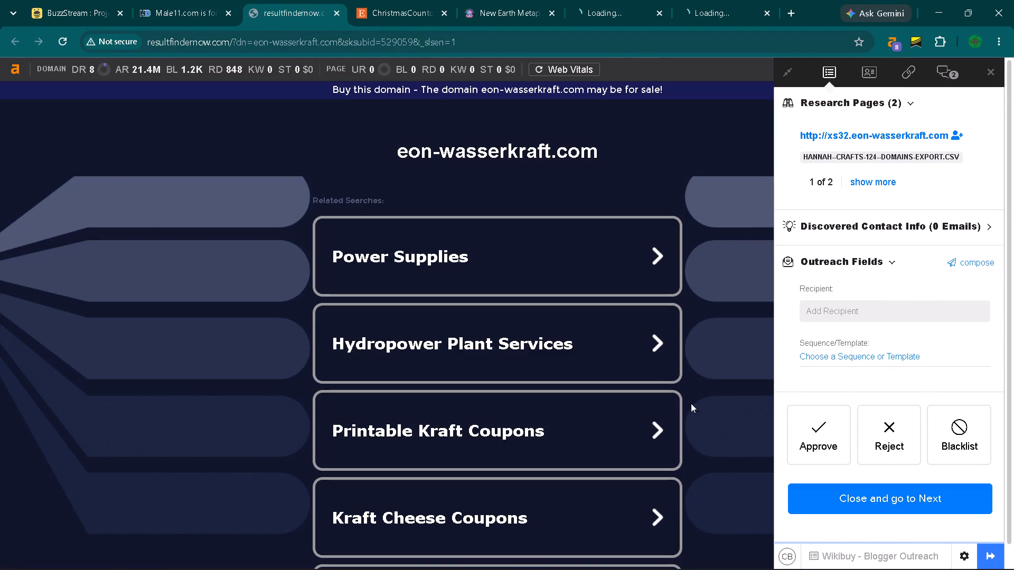
left_click(880, 446)
left_click(872, 499)
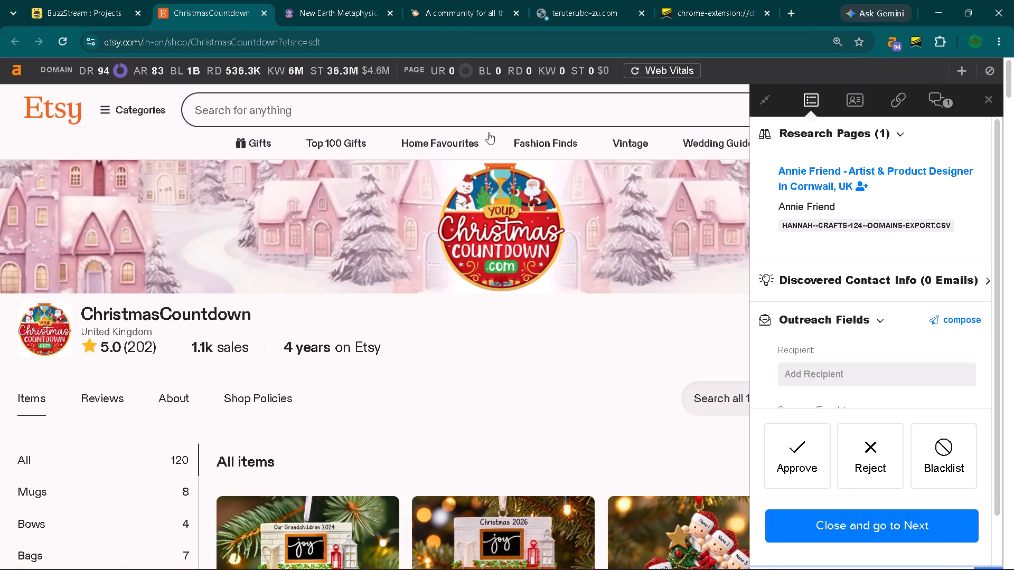
Reject the ChristmasCountdown Etsy shop and newearthmetaphysical.com, closing each site and moving on to the next one.
left_click(877, 437)
left_click(862, 514)
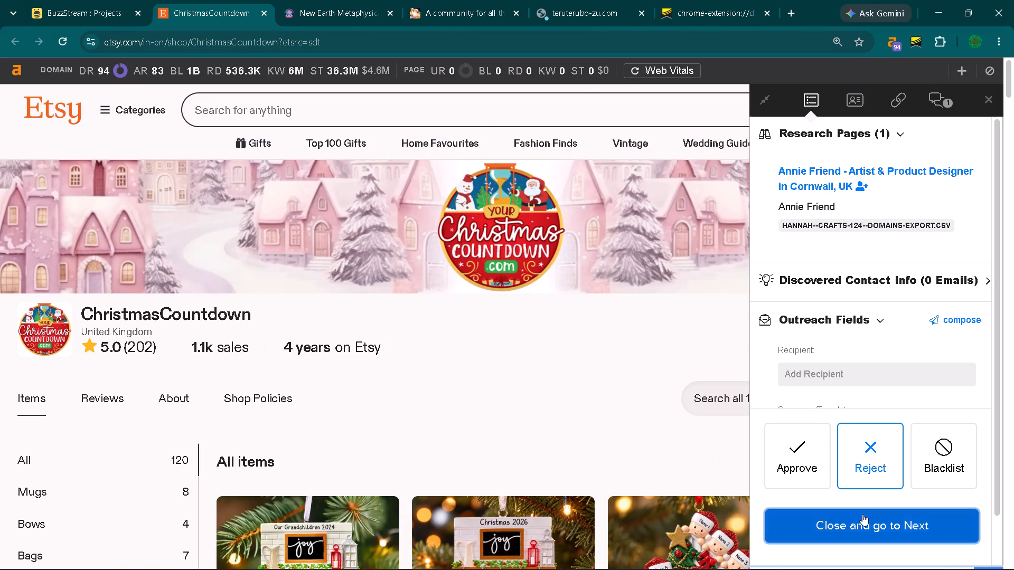
left_click(227, 9)
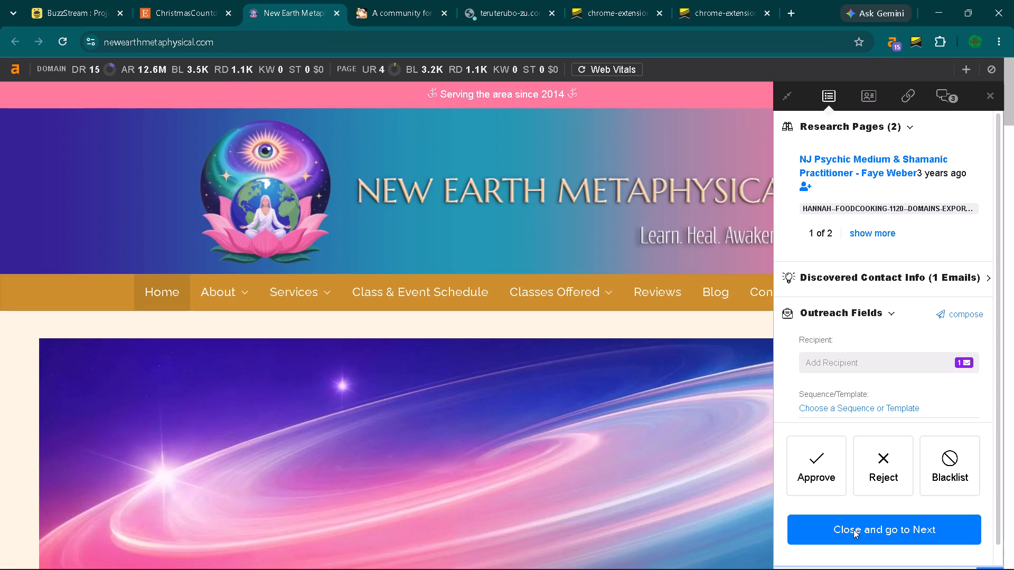
left_click(874, 465)
left_click(872, 529)
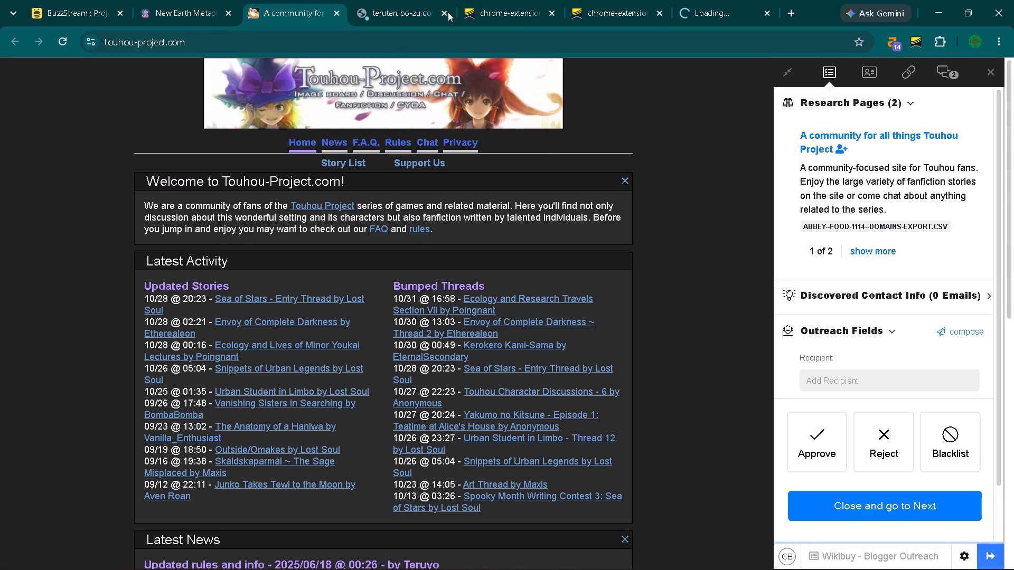
Close the two blank extension tabs among the opened research sites.
double_click(513, 16)
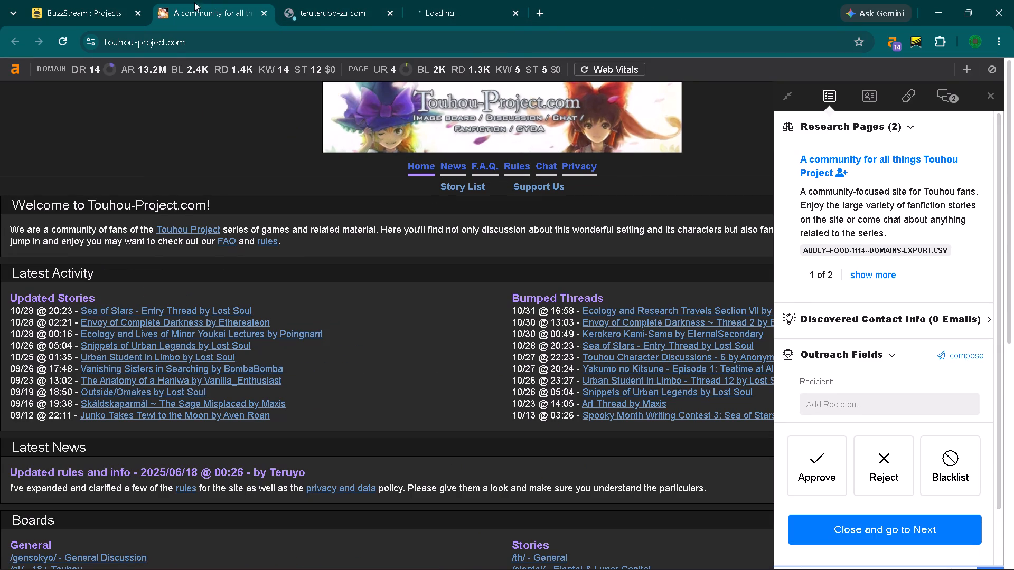
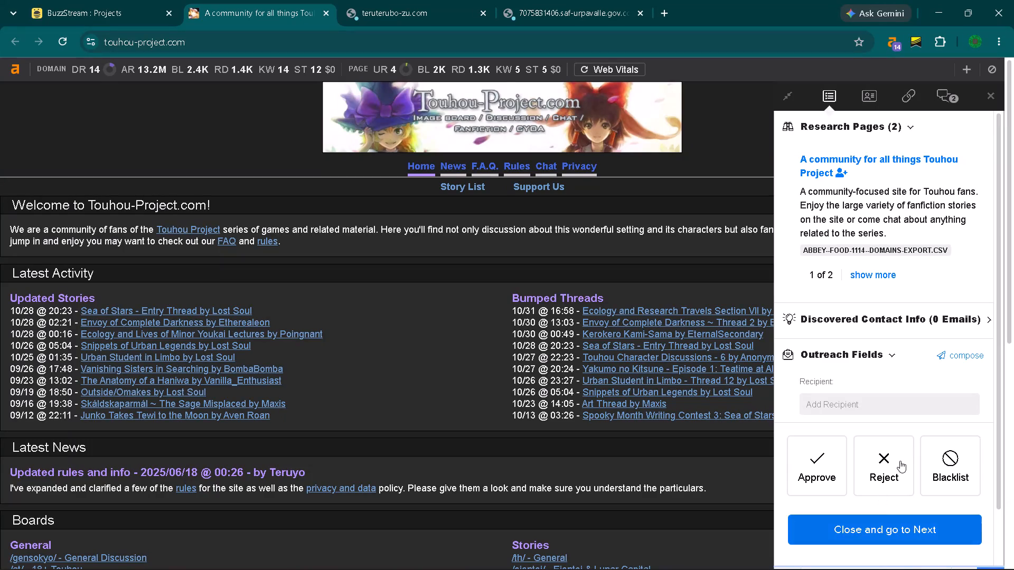
Reject touhou-project.com, closing the site and moving on to the next one.
left_click(899, 460)
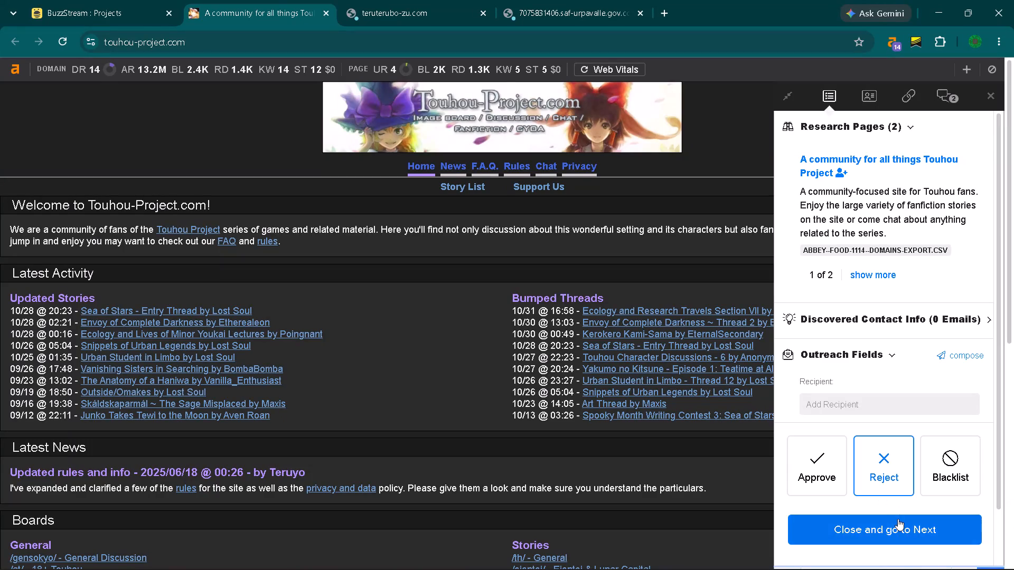
left_click(897, 519)
Continue to the opened sites lacking a secure connection and close the failed extension, qg.saf-urpavalle.gov.co and mxmuaymk.saf-urpavalle.gov.co tabs.
left_click(403, 107)
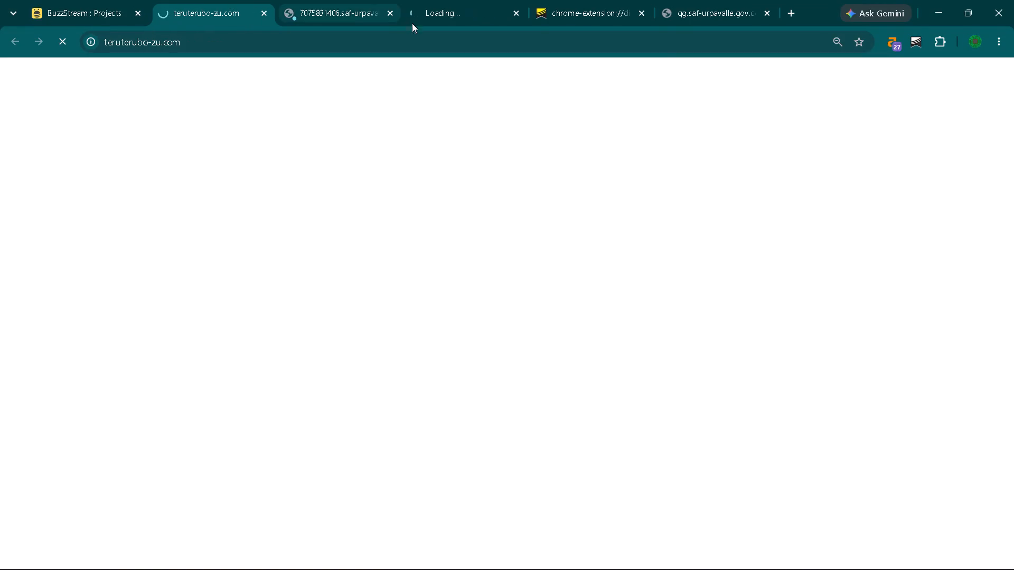
left_click(372, 0)
left_click(395, 118)
left_click(457, 0)
left_click_drag(578, 0, 583, 2)
left_click(639, 12)
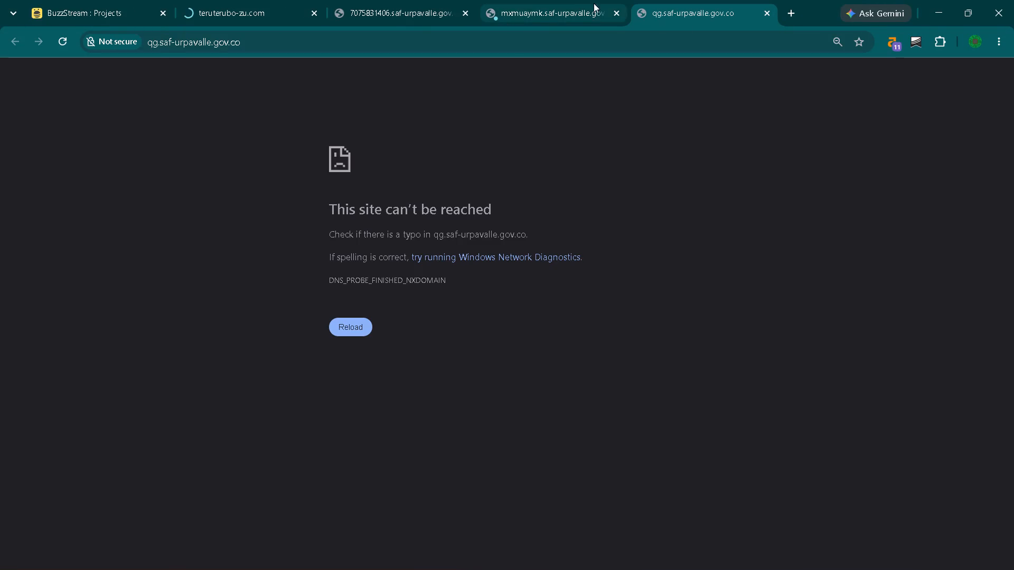
left_click(569, 0)
left_click(387, 114)
left_click(702, 0)
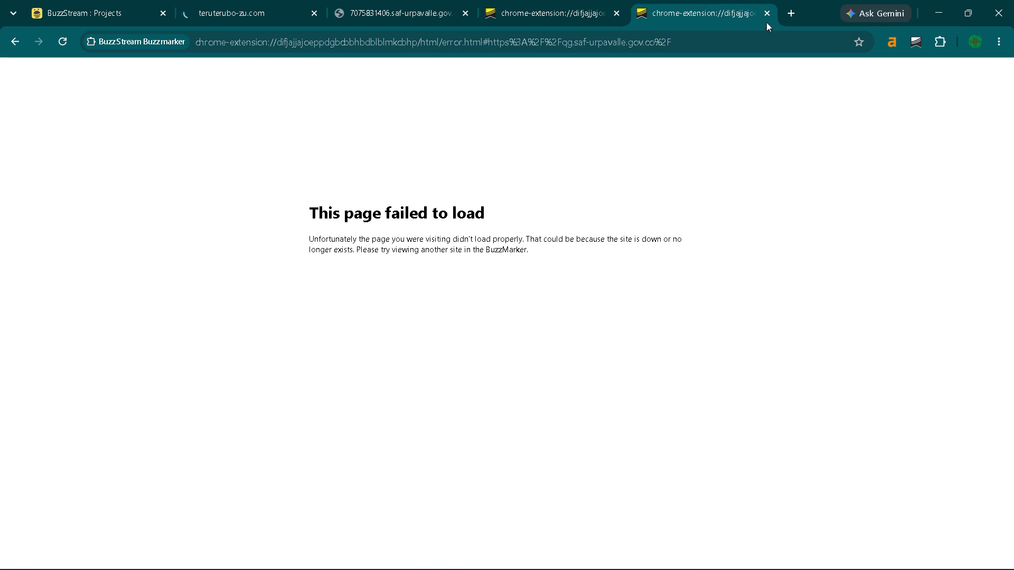
left_click(767, 11)
left_click(640, 12)
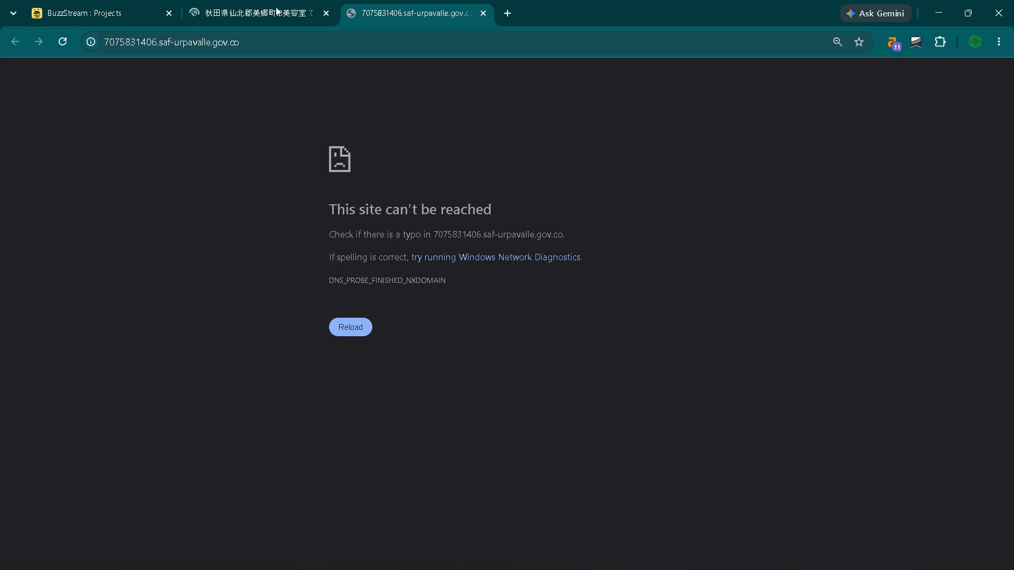
Replace the unreachable numeric saf-urpavalle.gov.co page with a web search for its address followed by "nghjgh".
left_click(220, 0)
left_click(457, 0)
left_click(310, 37)
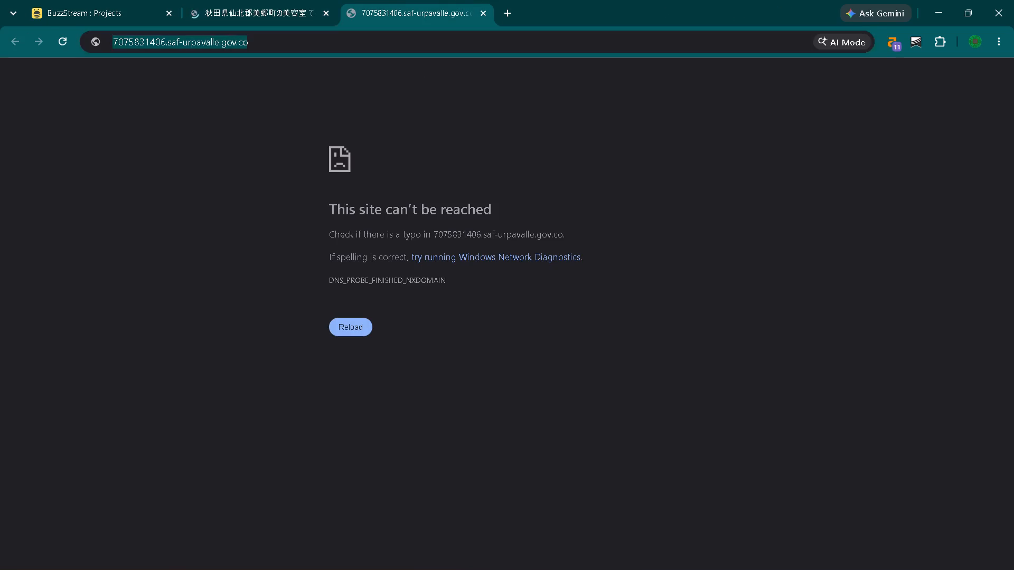
left_click(346, 40)
key("space")
type("nghjgh")
key("Return")
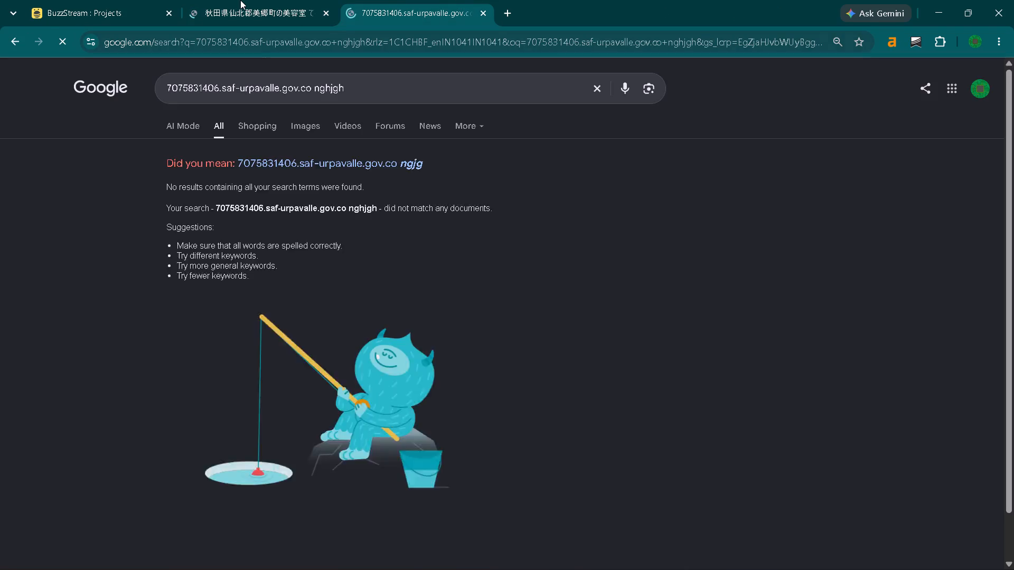
Reject the teruterubo-zu.com hair salon site, move on to the next one and close its leftover tab.
left_click(237, 0)
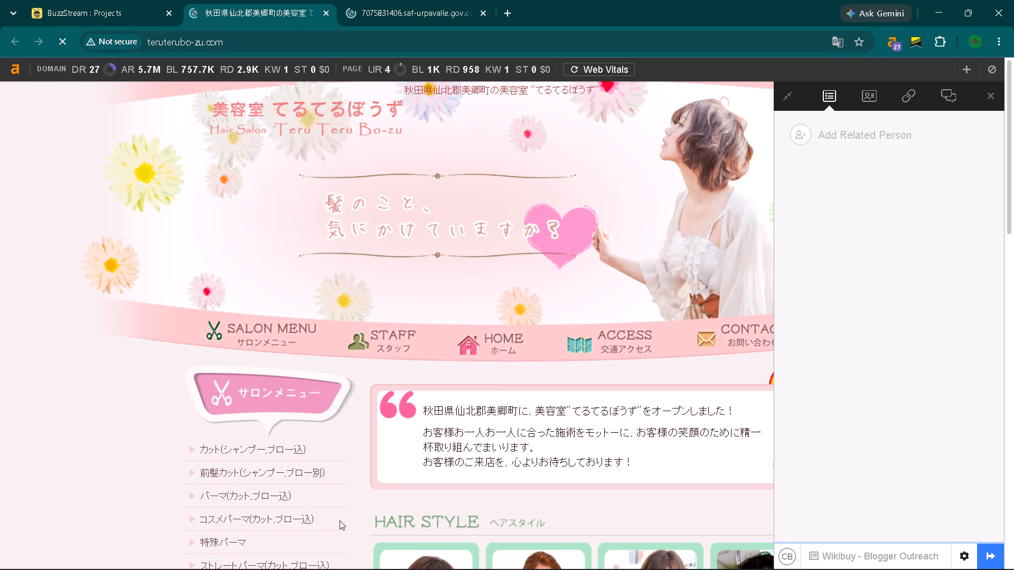
left_click(847, 449)
left_click(874, 448)
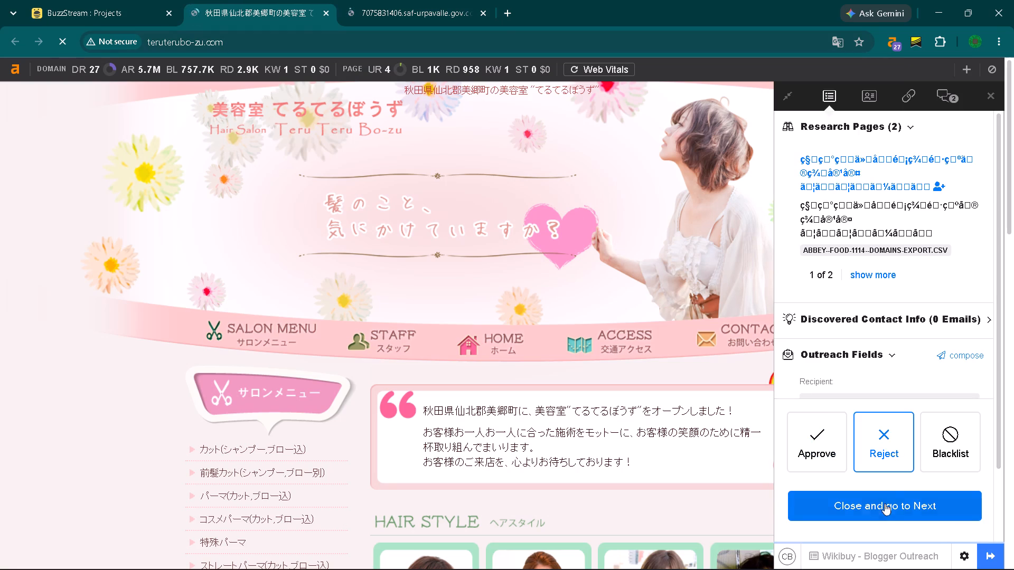
left_click(865, 504)
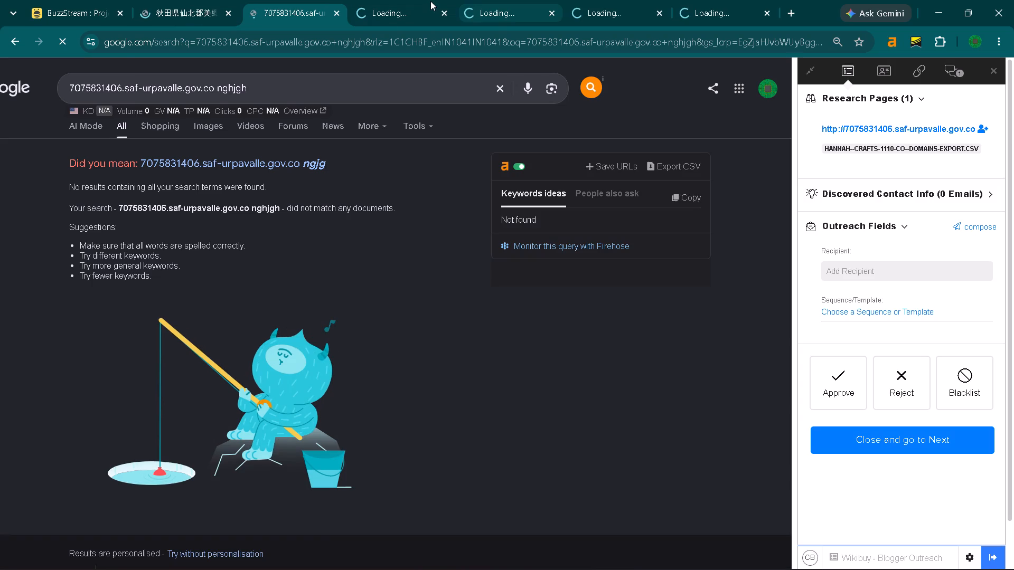
left_click(229, 12)
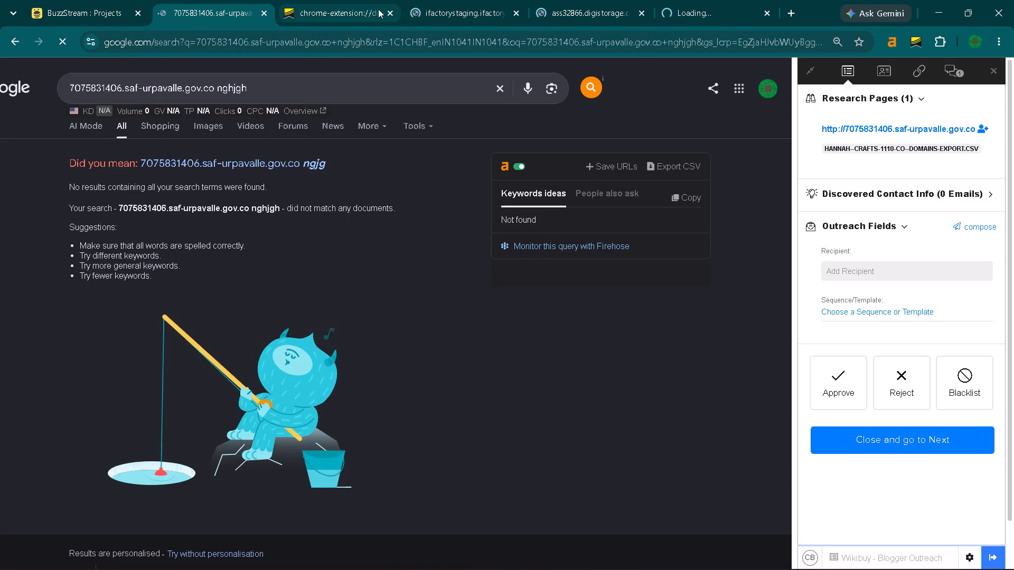
Close the failed extension tab and continue to the personal .co site that lacks a secure connection.
left_click(387, 13)
left_click(426, 6)
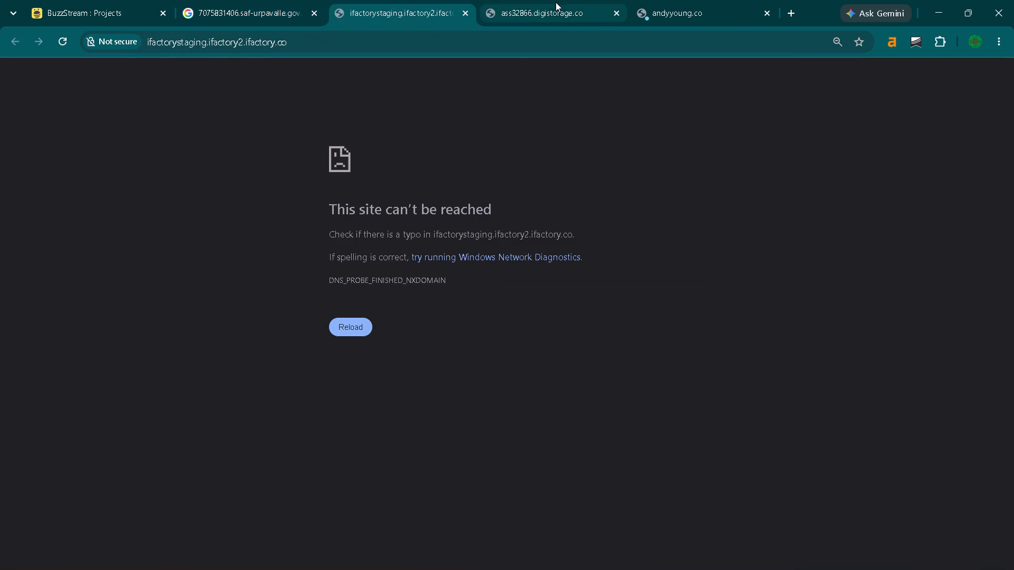
left_click(550, 0)
left_click(715, 0)
left_click(376, 127)
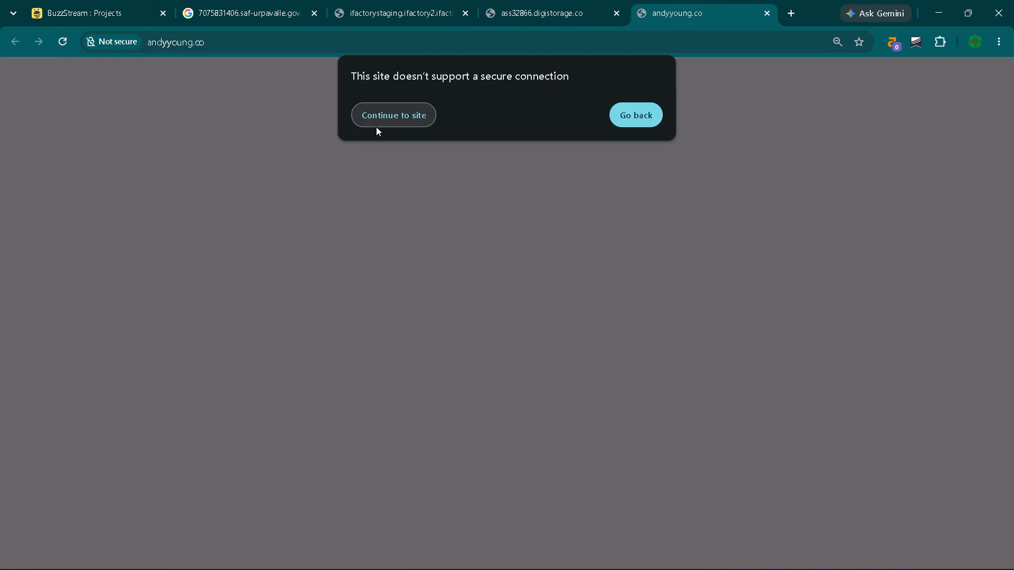
Reload the unreachable ass32866.digistorage.co and ifactorystaging.ifactory2.ifactory.co pages and close both tabs.
left_click(566, 0)
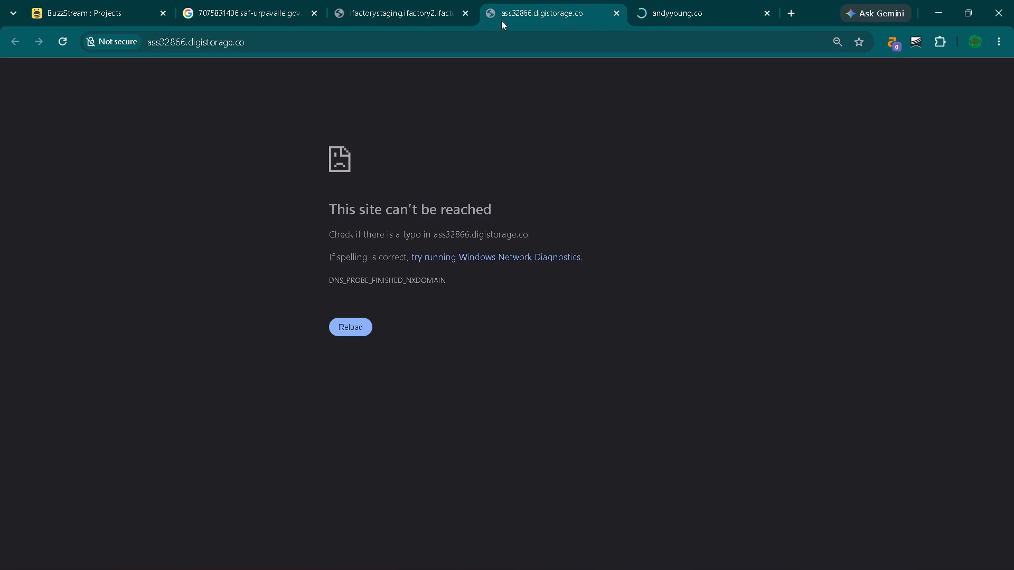
left_click(59, 40)
left_click(458, 0)
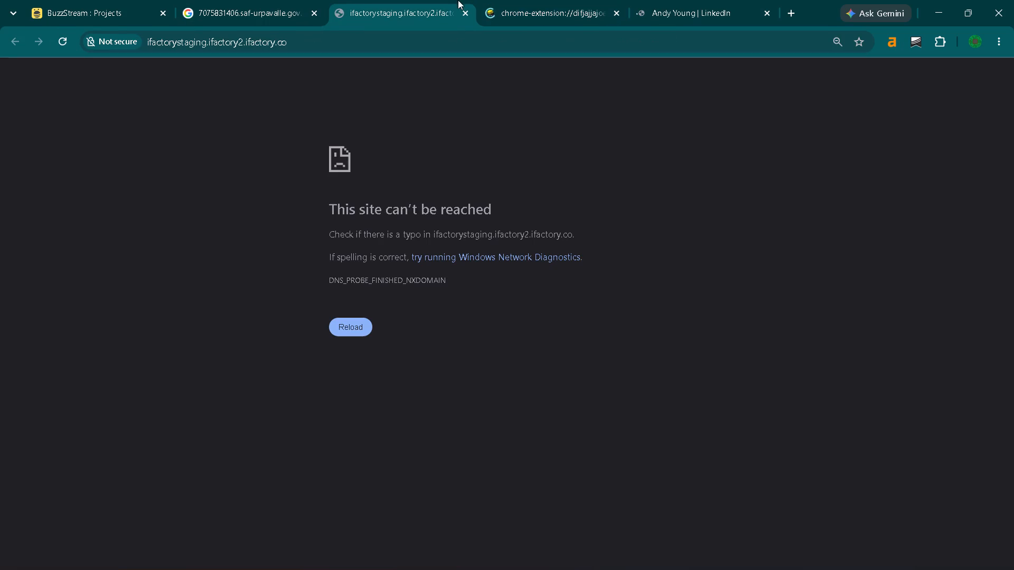
left_click(67, 41)
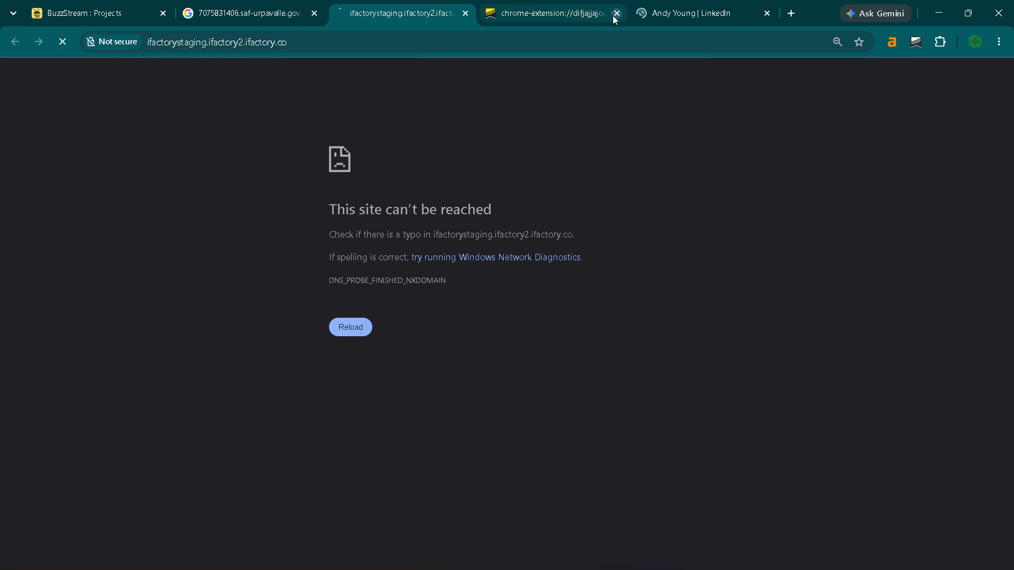
left_click(616, 12)
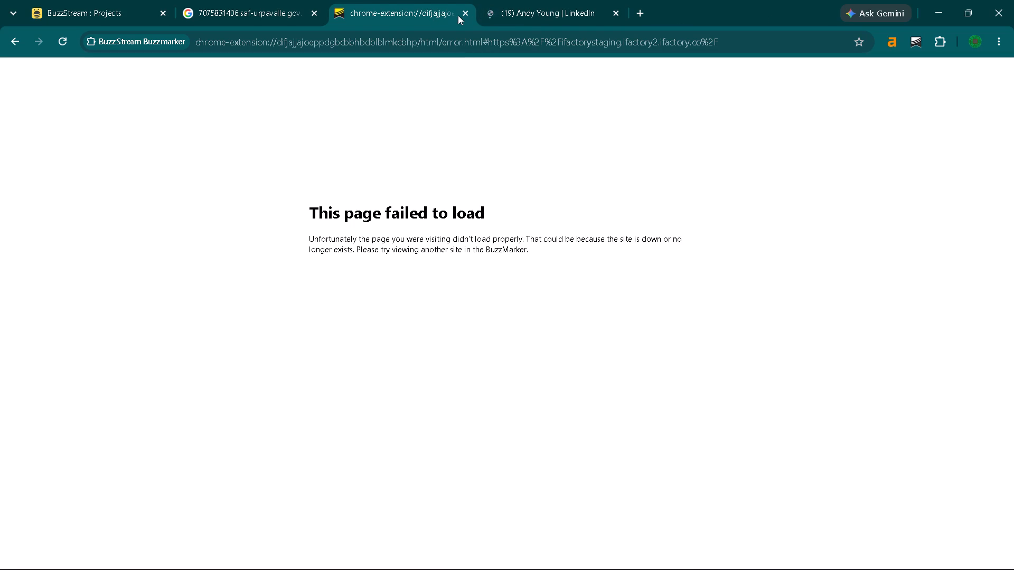
left_click(464, 13)
Reject the numeric saf-urpavalle.gov.co site from its search page, move on to the next one and close its leftover tab.
left_click(350, 0)
left_click(278, 0)
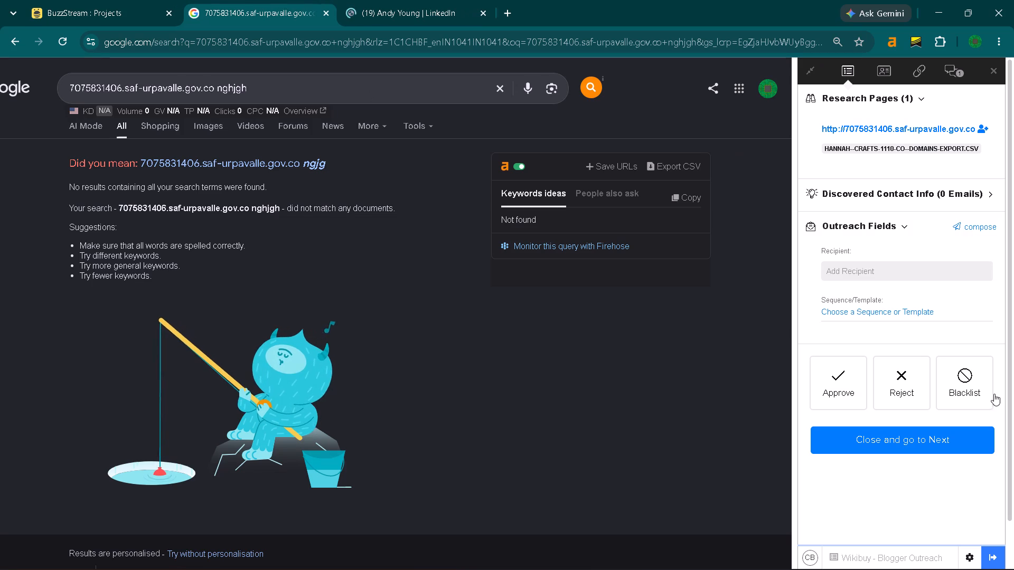
left_click(888, 385)
left_click(882, 431)
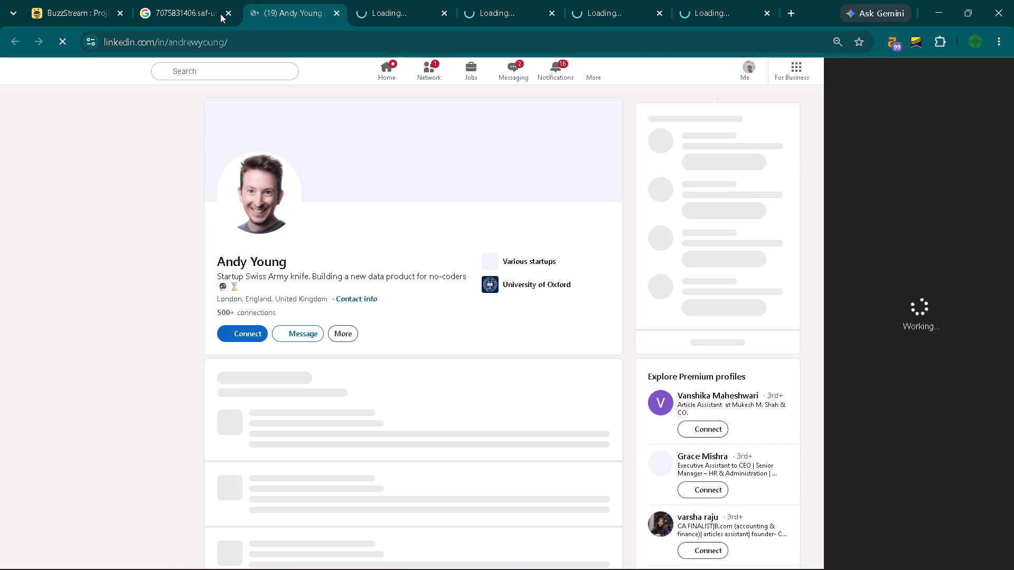
left_click(229, 11)
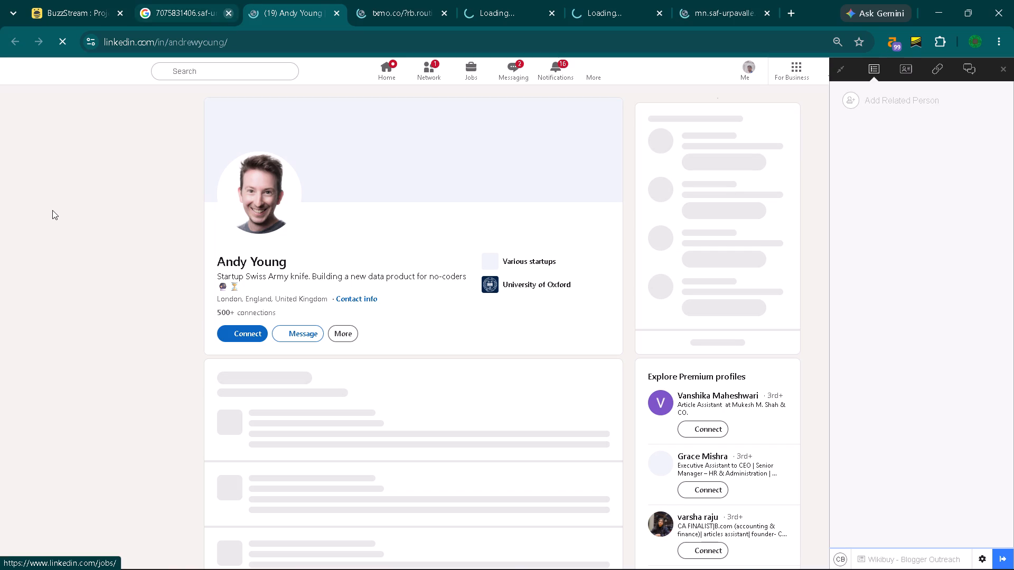
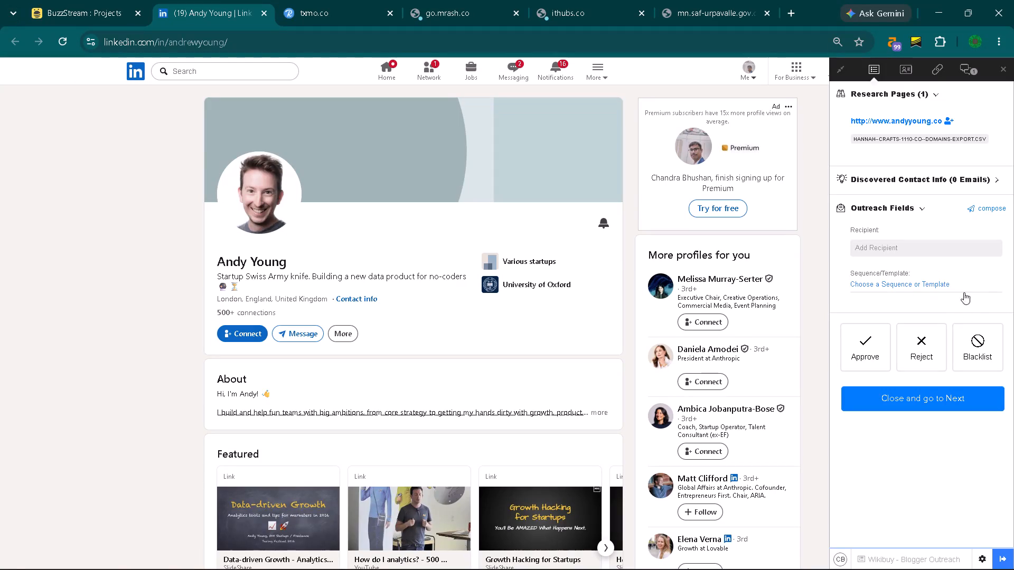
Reject the prospect that opened as a personal LinkedIn profile and move on to the next one.
left_click(923, 332)
left_click(919, 404)
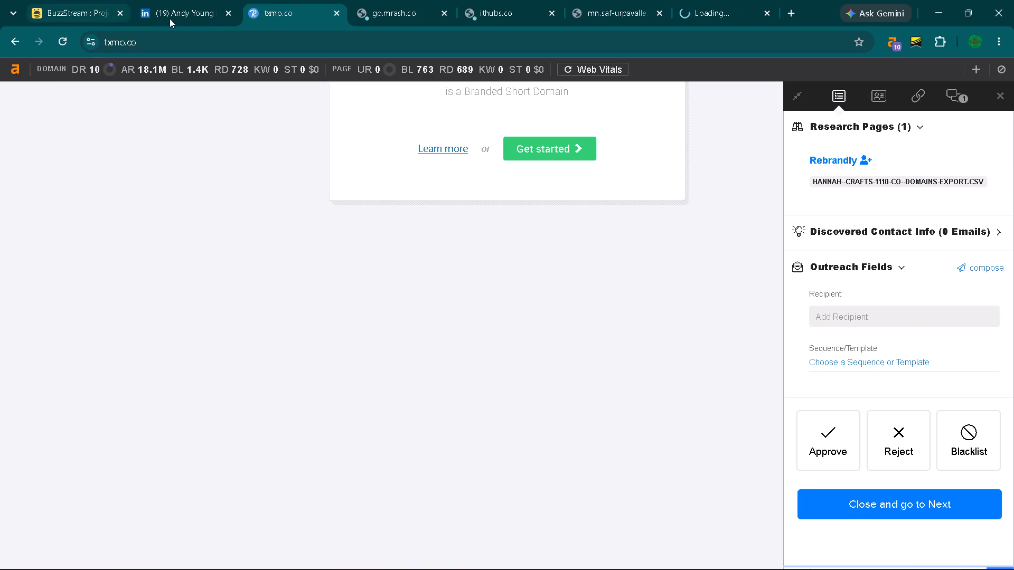
Continue to the go.mrash.co and ithubs.co sites despite their lack of a secure connection and check the other loading pages.
left_click(308, 0)
left_click(400, 113)
left_click(461, 0)
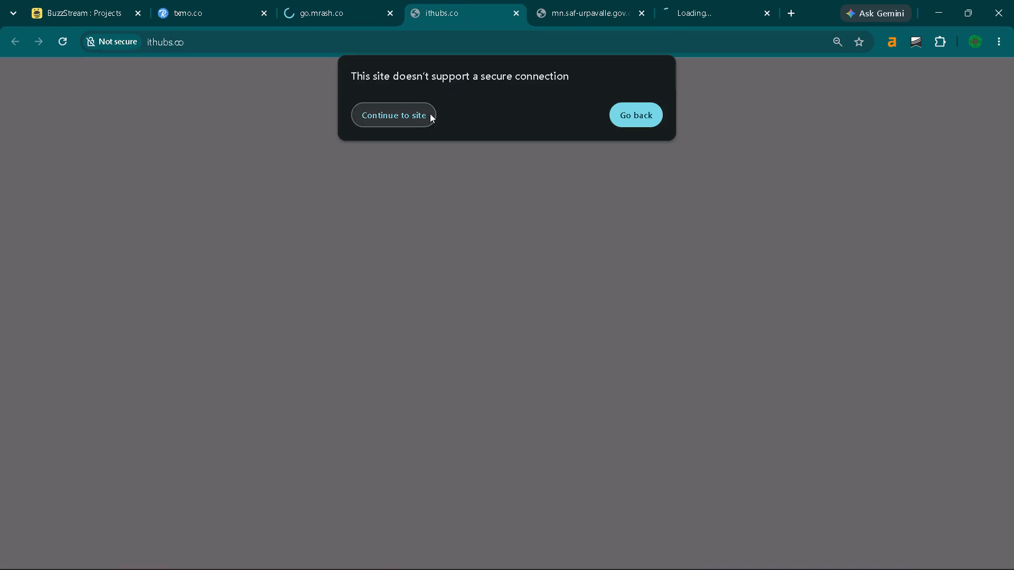
left_click(408, 117)
left_click(520, 0)
left_click(571, 0)
left_click(739, 5)
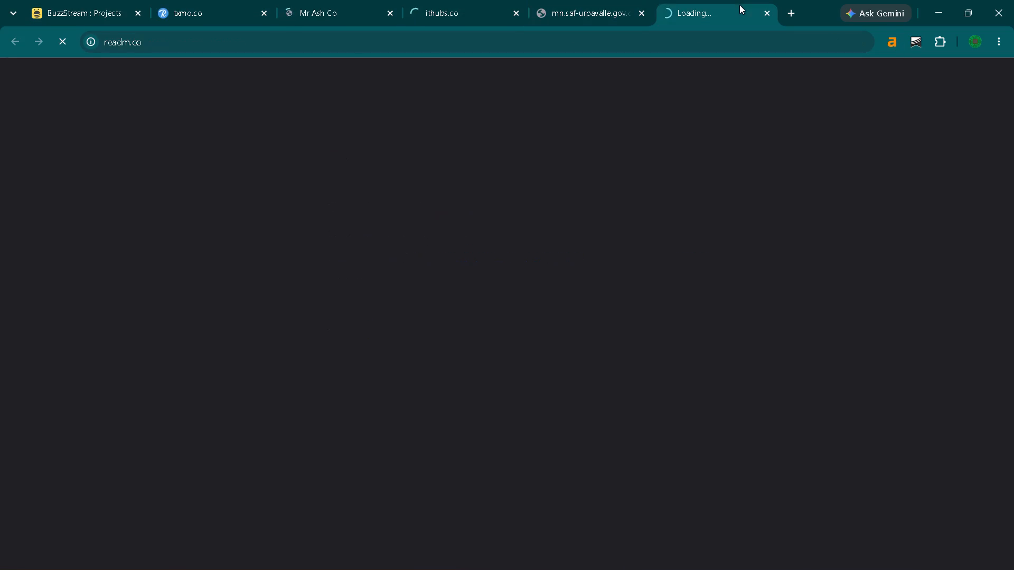
Continue to the readm.co site and close the unreachable mn.saf-urpavalle.gov.co tab.
left_click(179, 0)
left_click(639, 0)
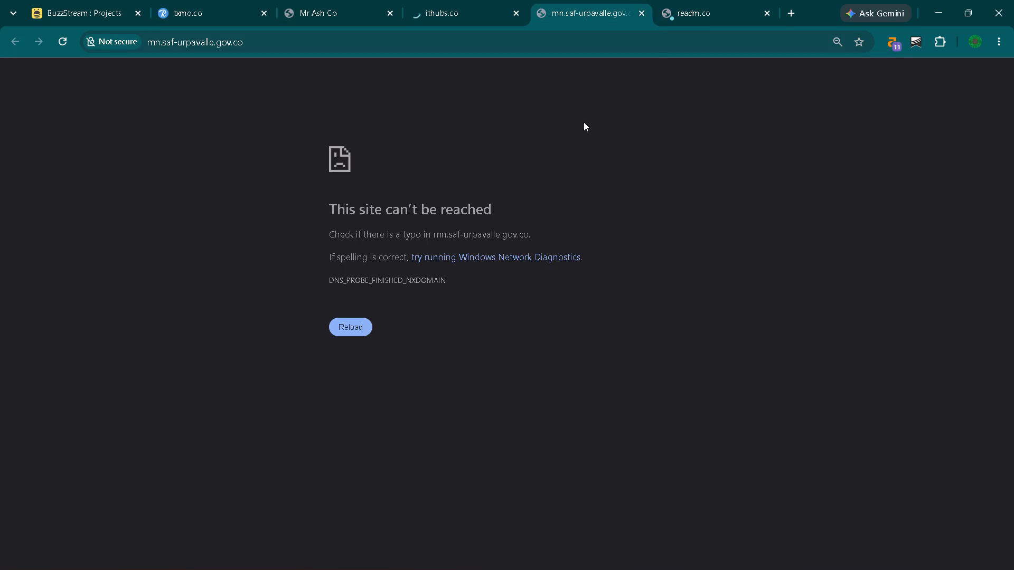
left_click(723, 1)
left_click(390, 112)
left_click(583, 0)
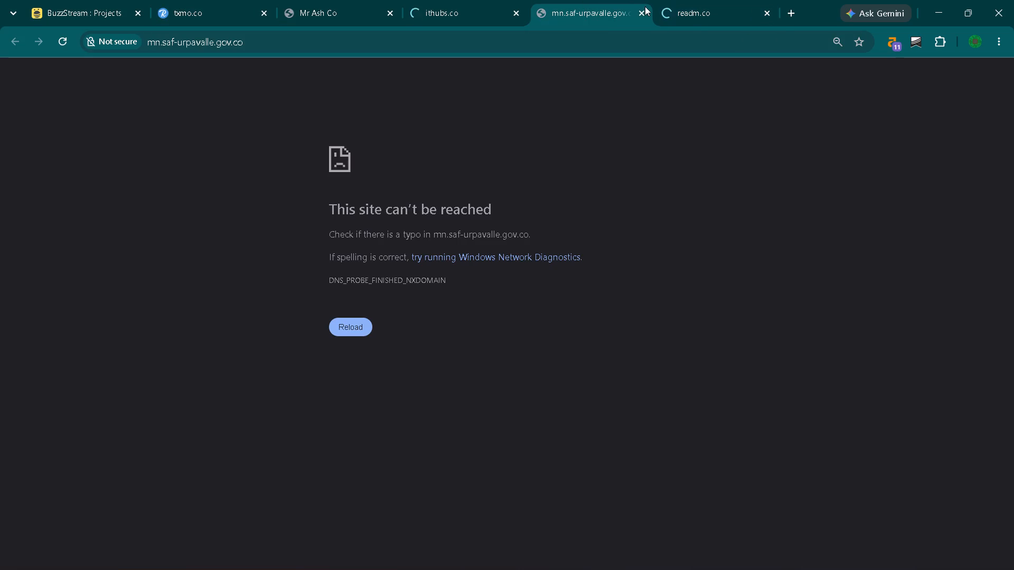
left_click(641, 11)
Reject the txmo.co branded short domain, moving on to the next site, and close the two failed extension tabs.
left_click(219, 0)
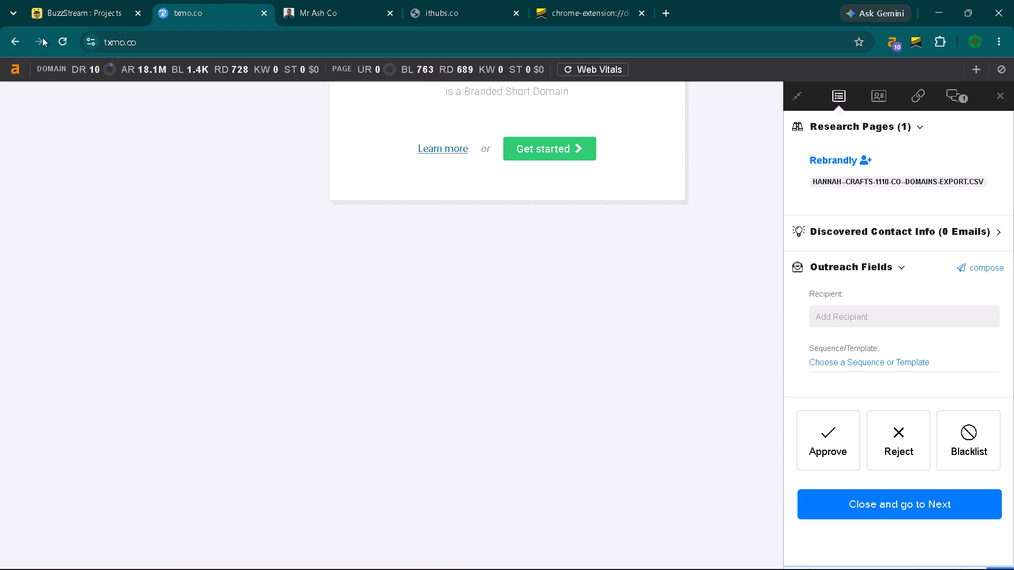
left_click(900, 445)
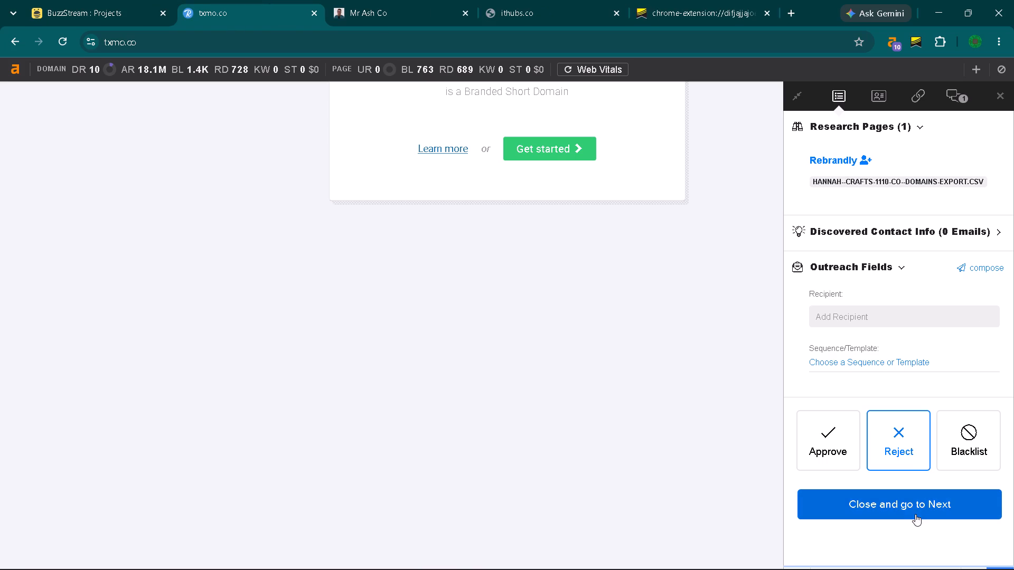
left_click(906, 498)
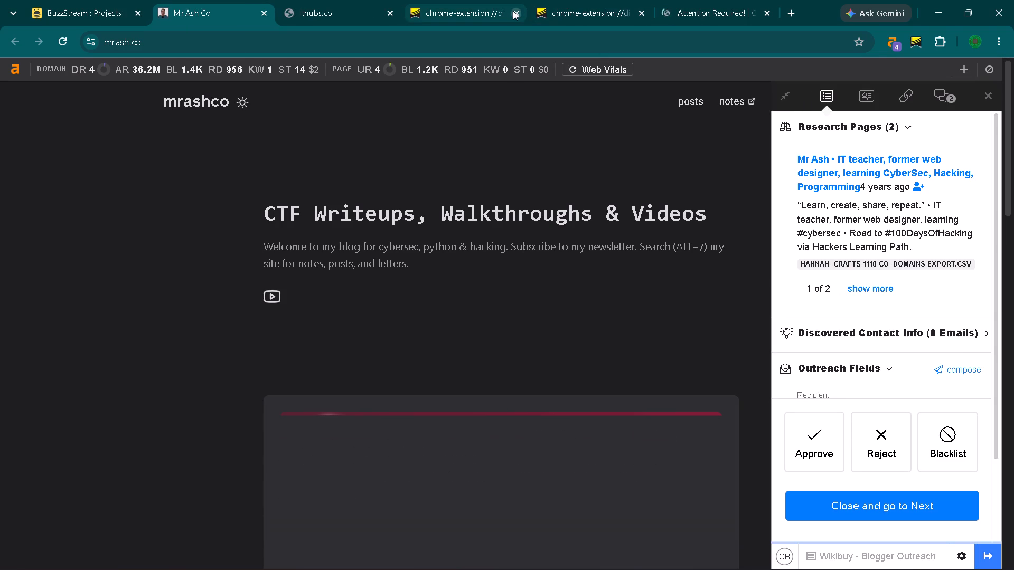
left_click(513, 11)
left_click(513, 11)
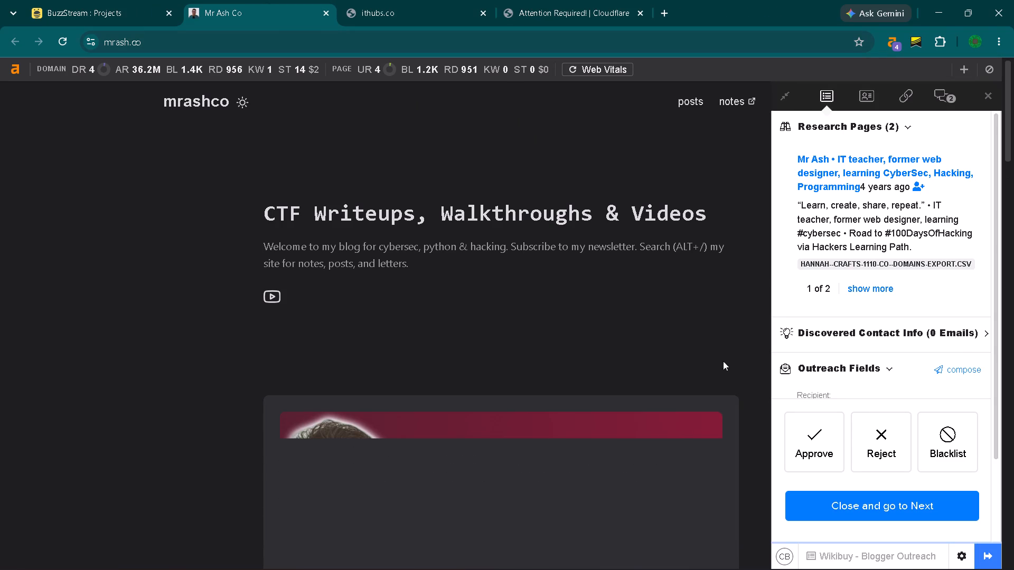
Reject the mrash.co cybersecurity blog and move on to the next prospect.
left_click(881, 458)
left_click(876, 511)
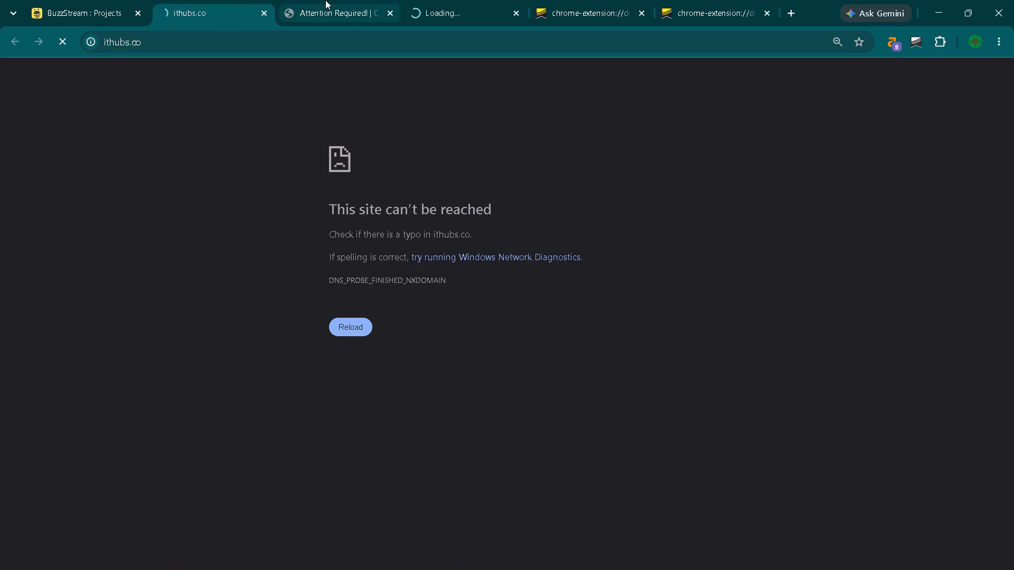
Close the two failed extension tabs and continue to the hayat.co site that lacks a secure connection.
left_click_drag(325, 0, 331, 2)
left_click(446, 5)
left_click(593, 3)
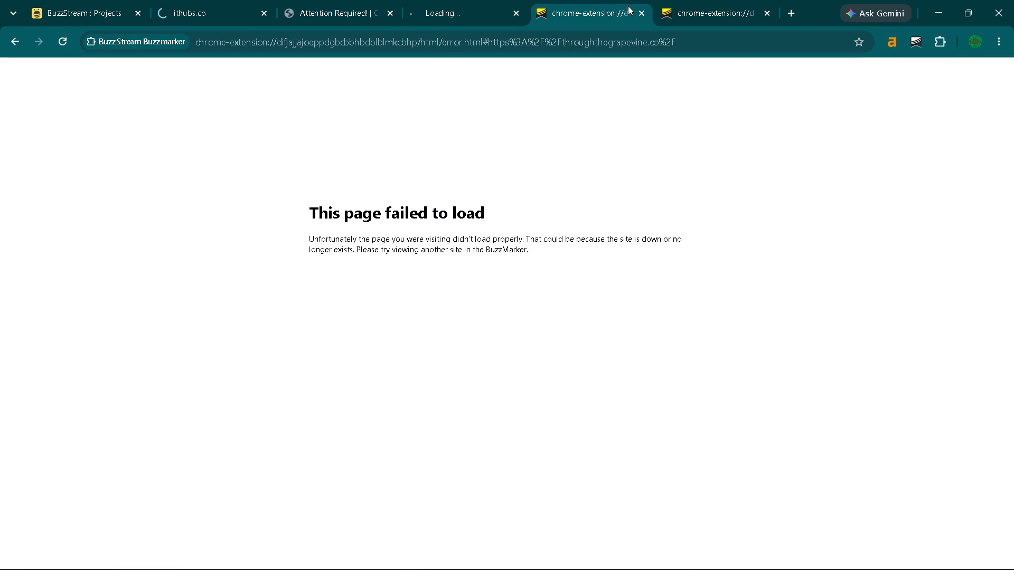
double_click(644, 9)
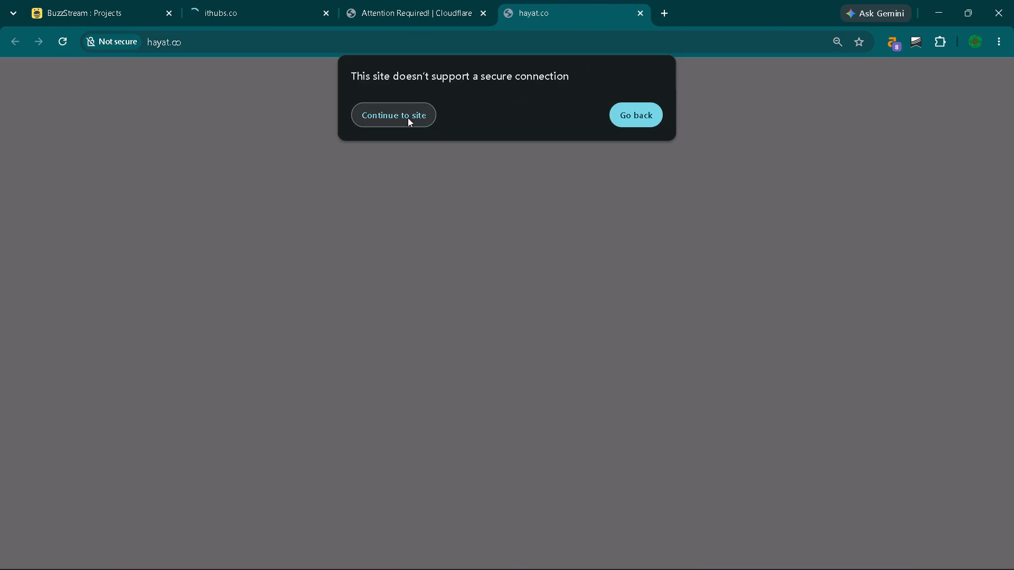
left_click(408, 118)
Reload the unreachable ithubs.co page and close its tab.
left_click(442, 0)
left_click(180, 0)
left_click(237, 0)
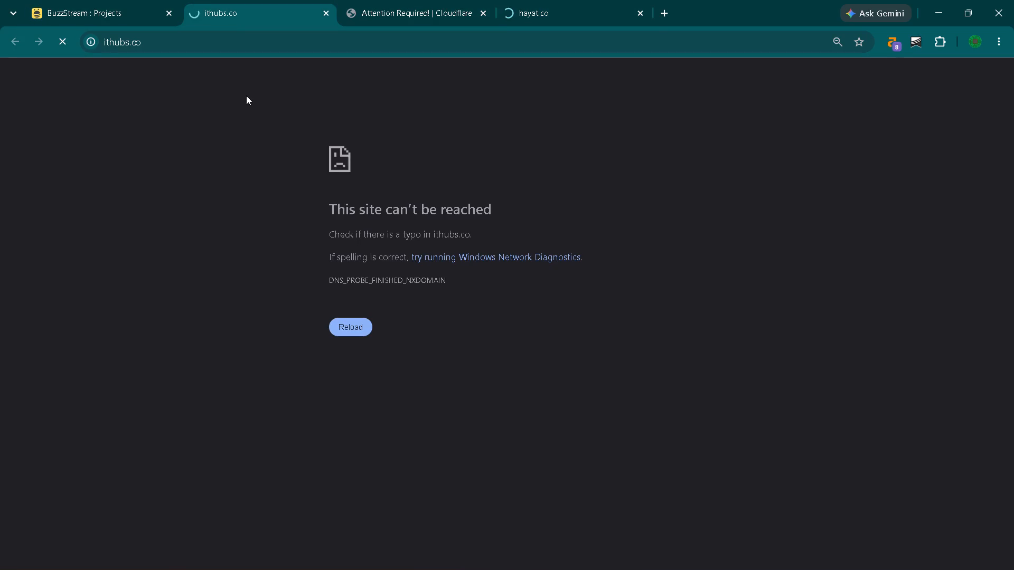
left_click(364, 328)
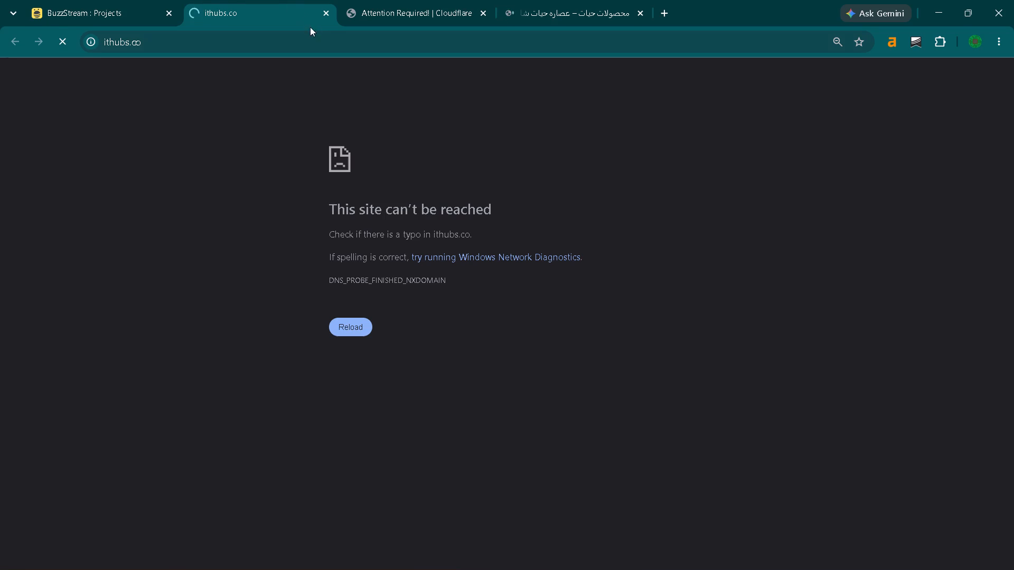
left_click(328, 11)
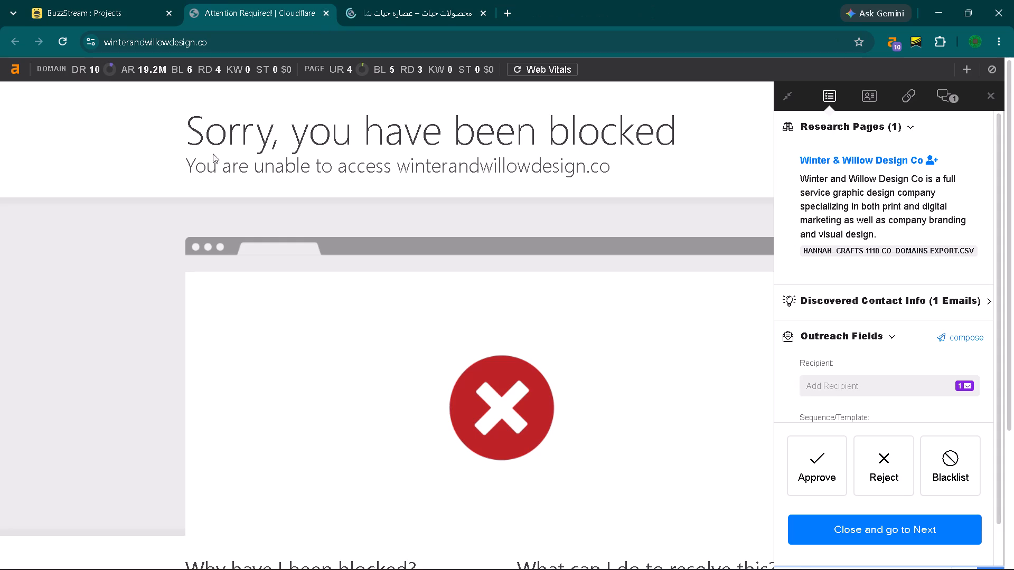
Reject the blocked winterandwillowdesign.co site, move on to the next one and close its leftover tab.
left_click(875, 461)
left_click(867, 517)
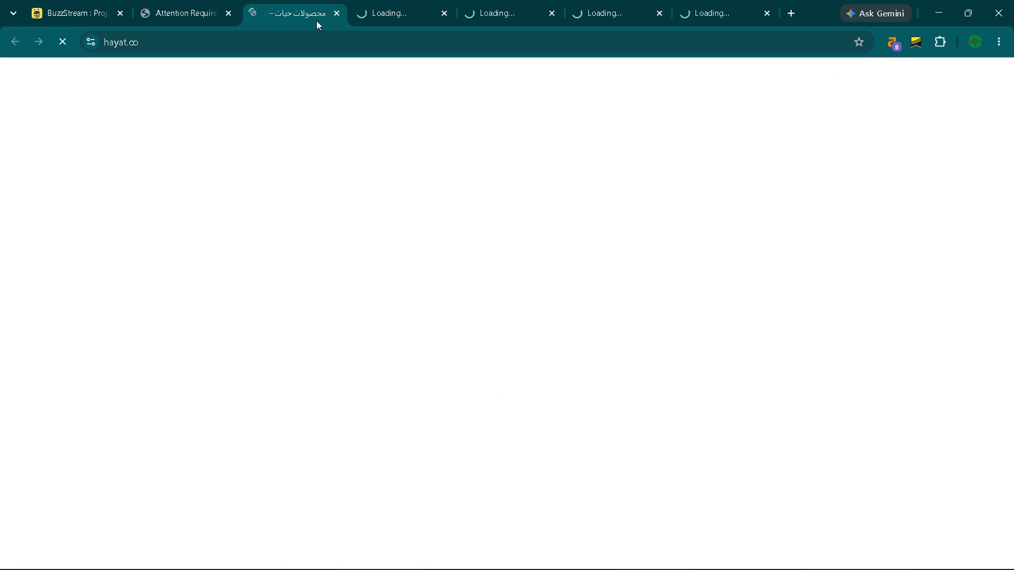
left_click(232, 11)
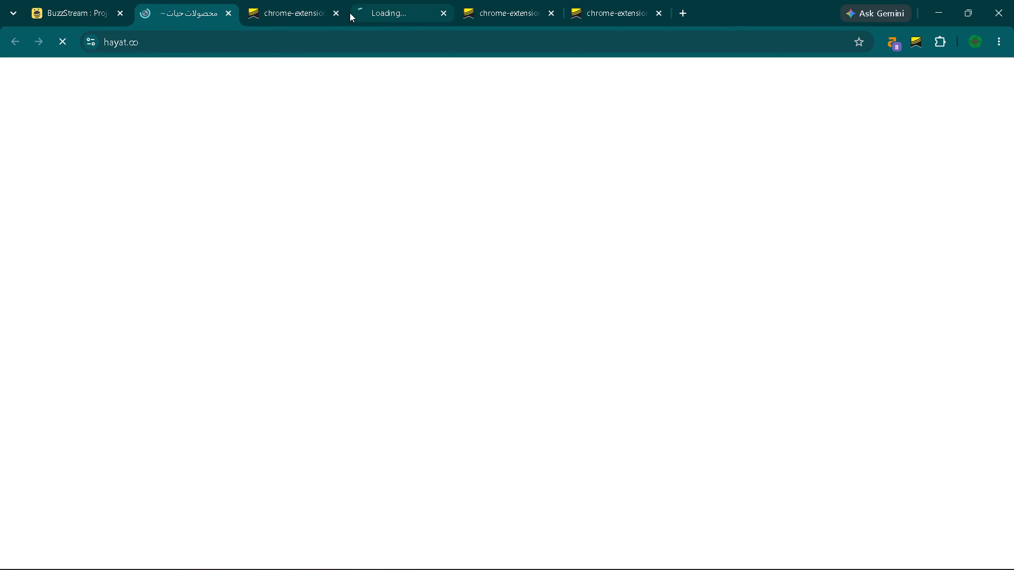
Close all the failed extension tabs, keeping the studiospark.co site open.
left_click(332, 14)
left_click(415, 11)
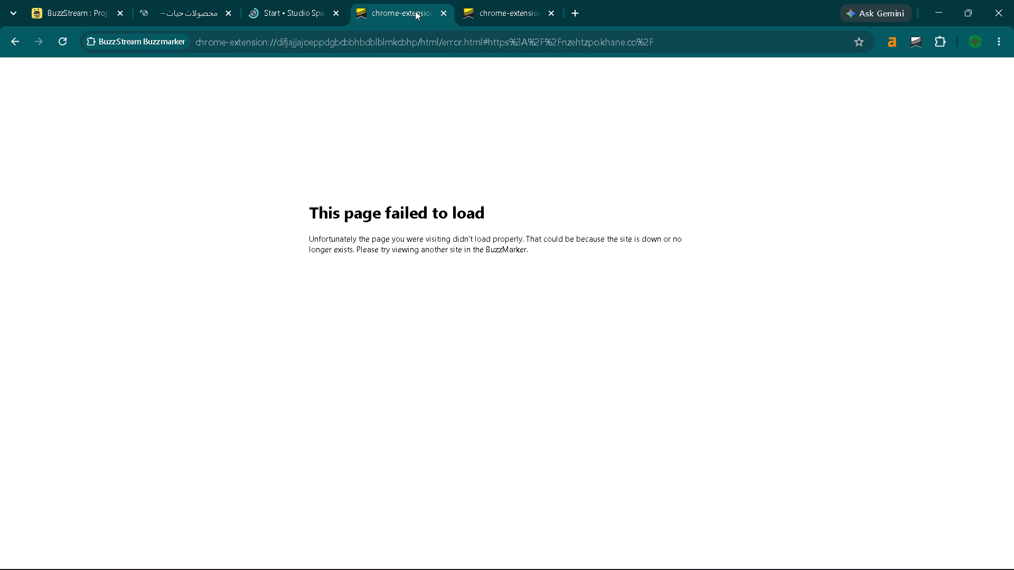
double_click(445, 12)
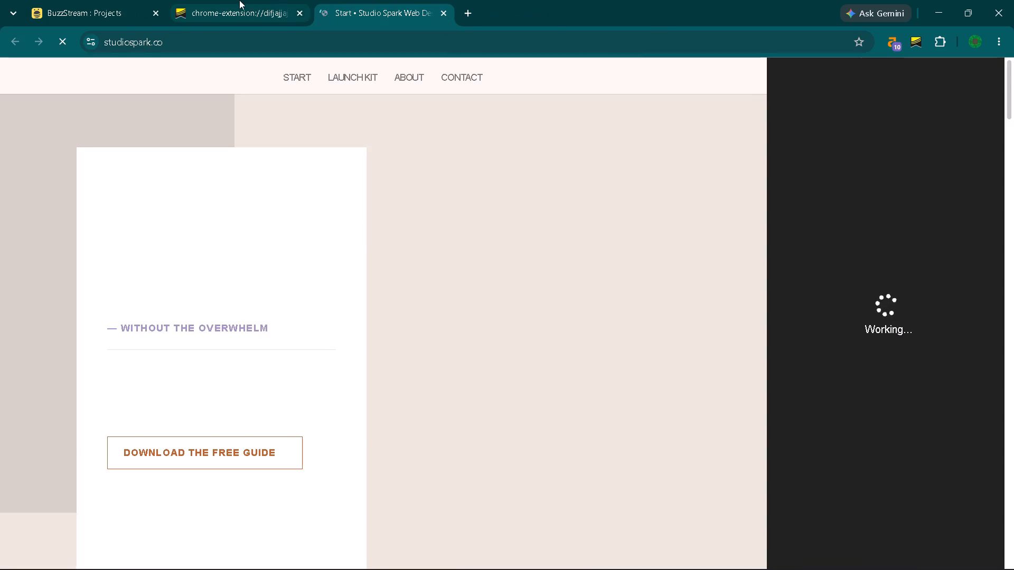
left_click(239, 0)
left_click(298, 11)
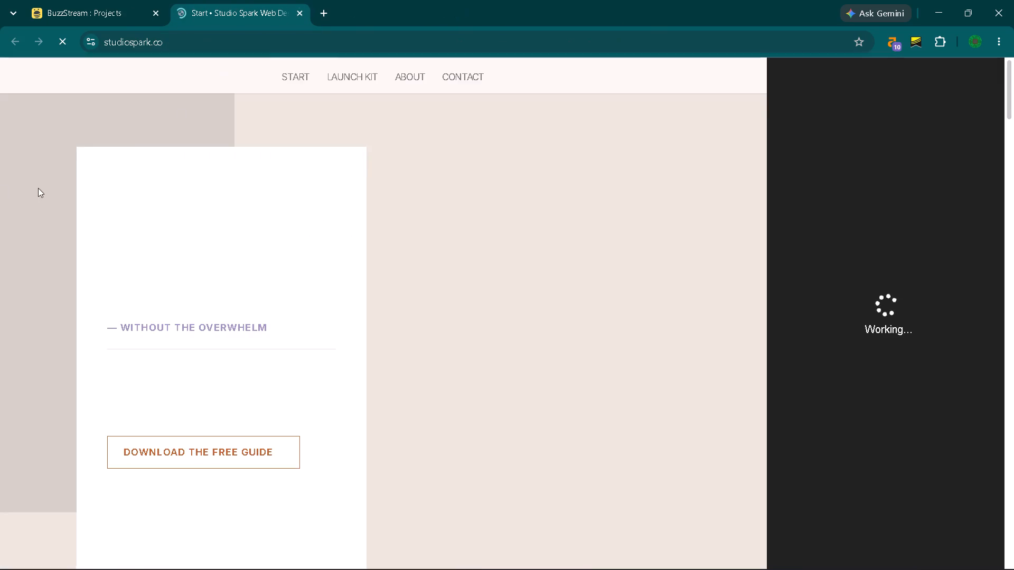
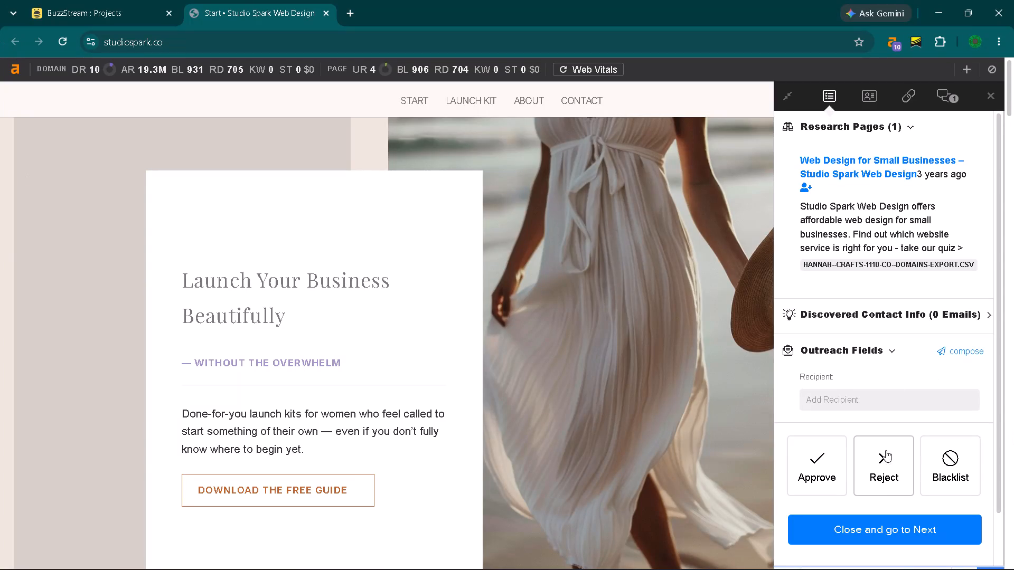
Reject the studiospark.co web design site, move on to the next prospects and close its leftover tab.
left_click(884, 465)
left_click(872, 521)
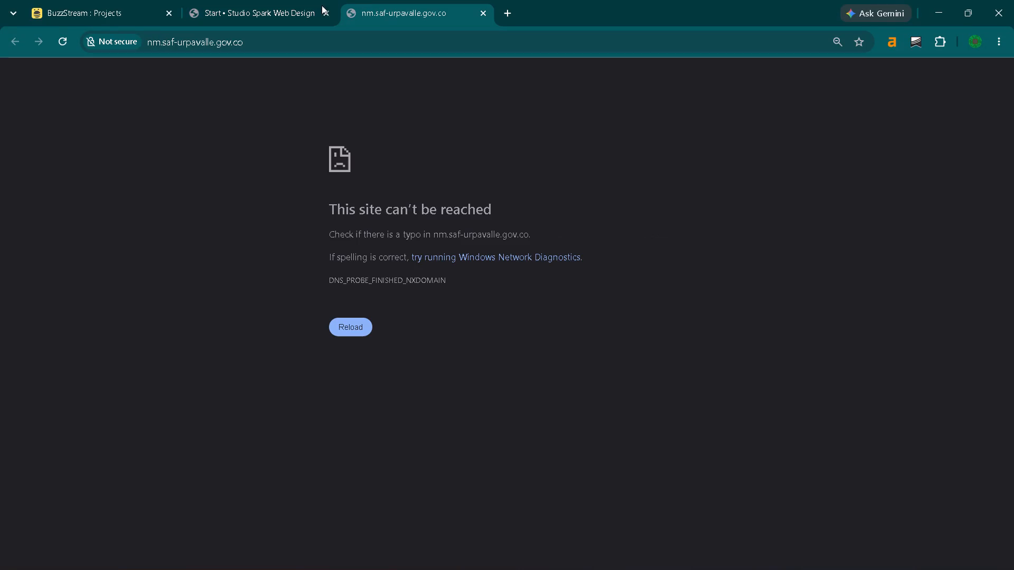
left_click(229, 16)
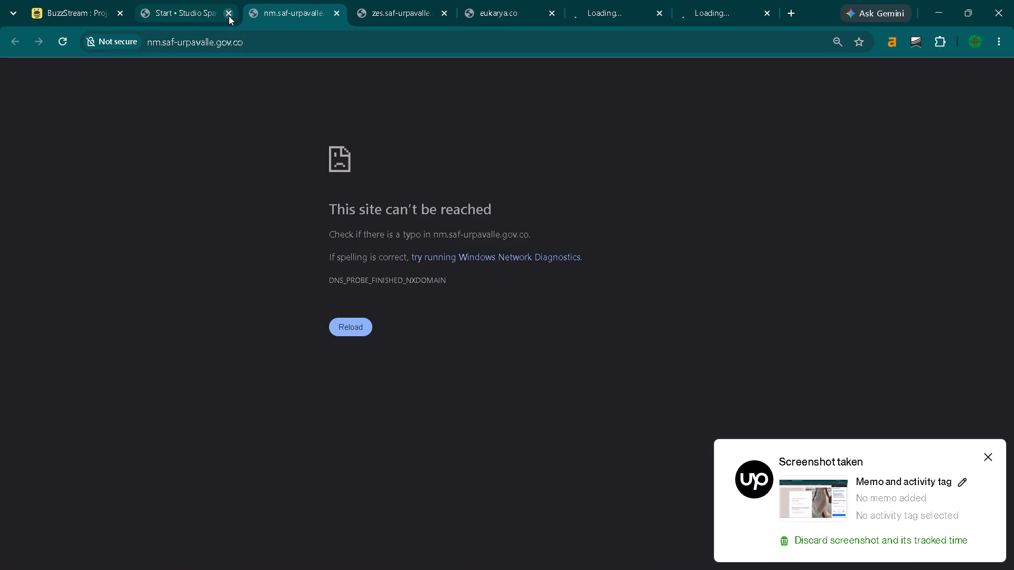
Close the unreachable nm.saf-urpavalle.gov.co tab and the two failed extension tabs, keeping qualitymending.co and lancerlist.co open.
double_click(229, 11)
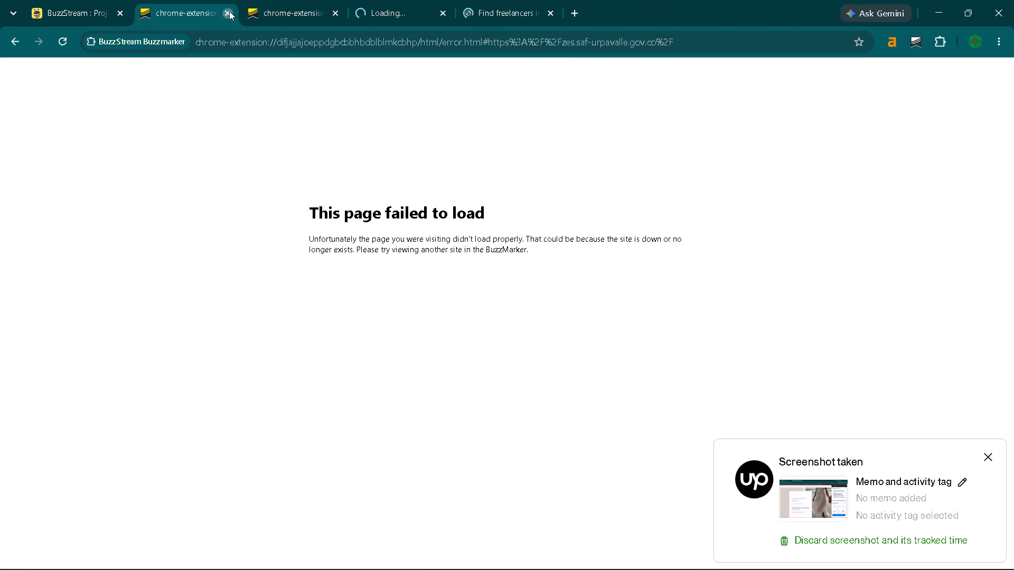
left_click(229, 11)
left_click(310, 0)
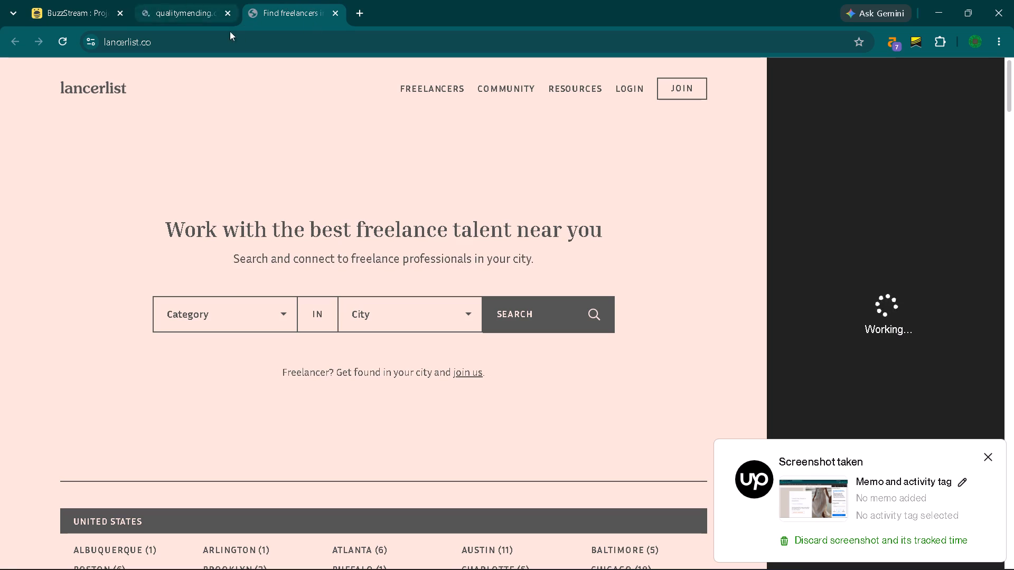
Look over the Quality Mending Company page, reject the site, move on to the next prospects and close its tab.
left_click(172, 1)
left_click(369, 115)
left_click(406, 0)
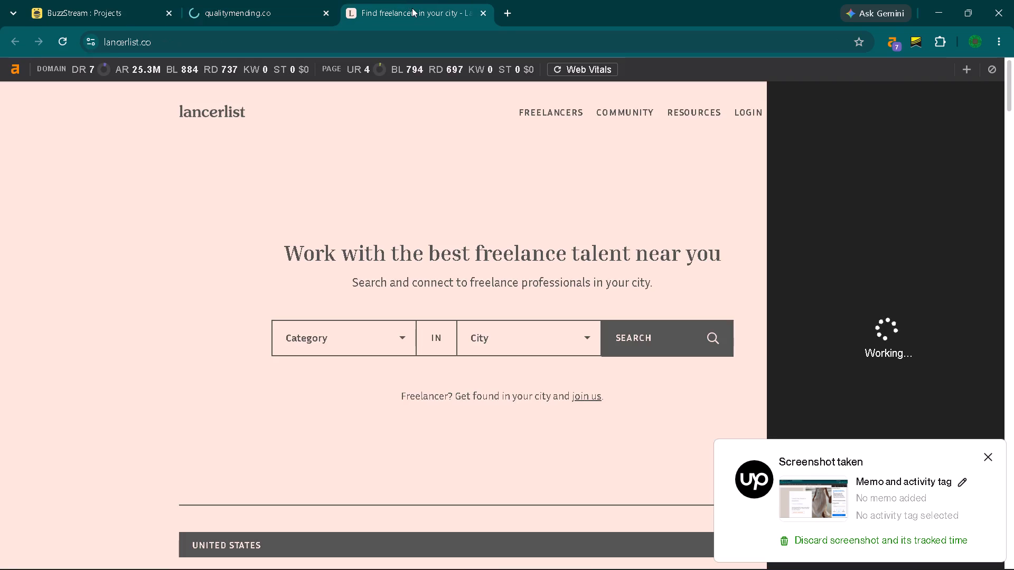
left_click(320, 0)
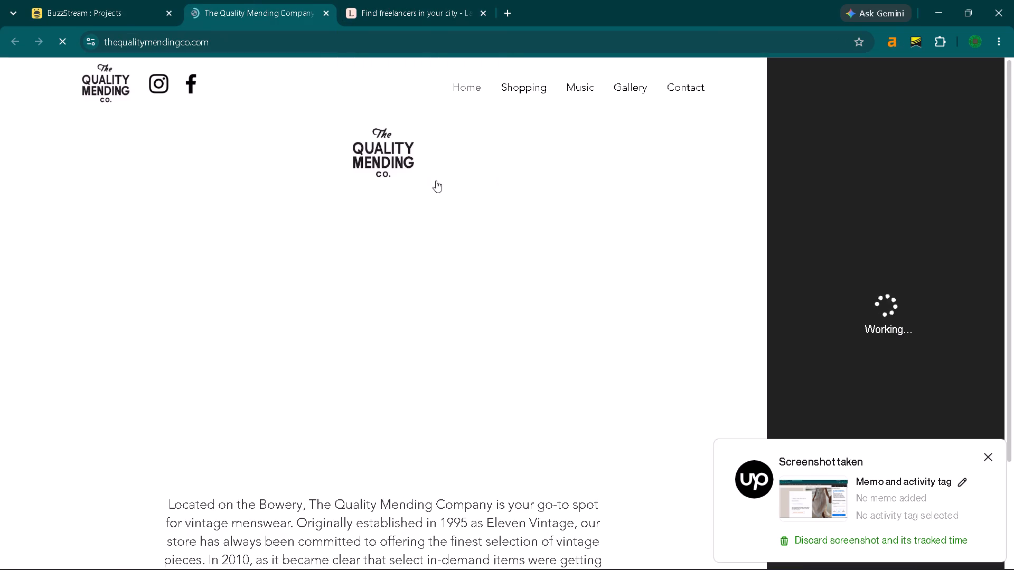
scroll(616, 315, "down", 4)
scroll(476, 301, "down", 8)
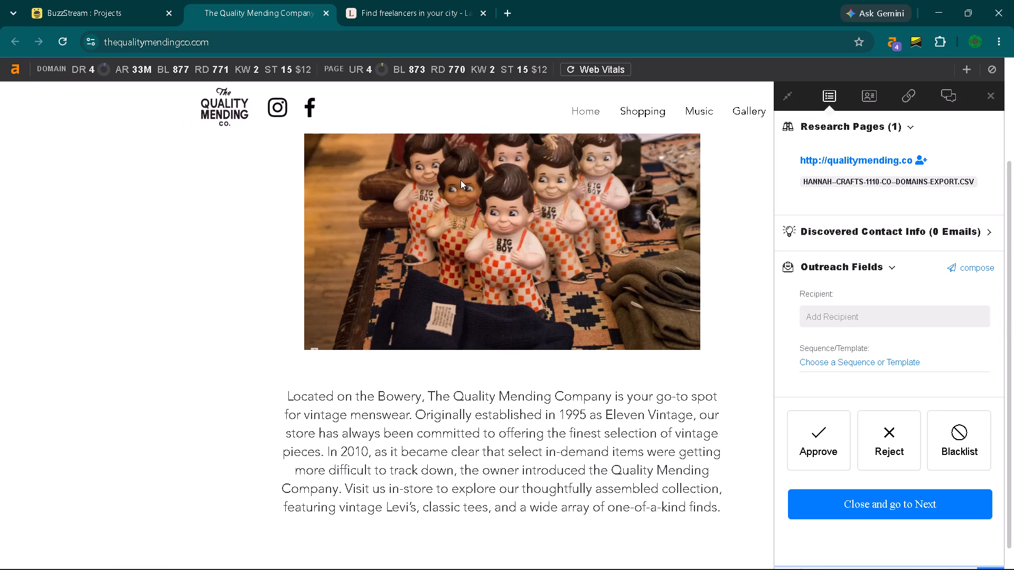
left_click(874, 429)
left_click(828, 506)
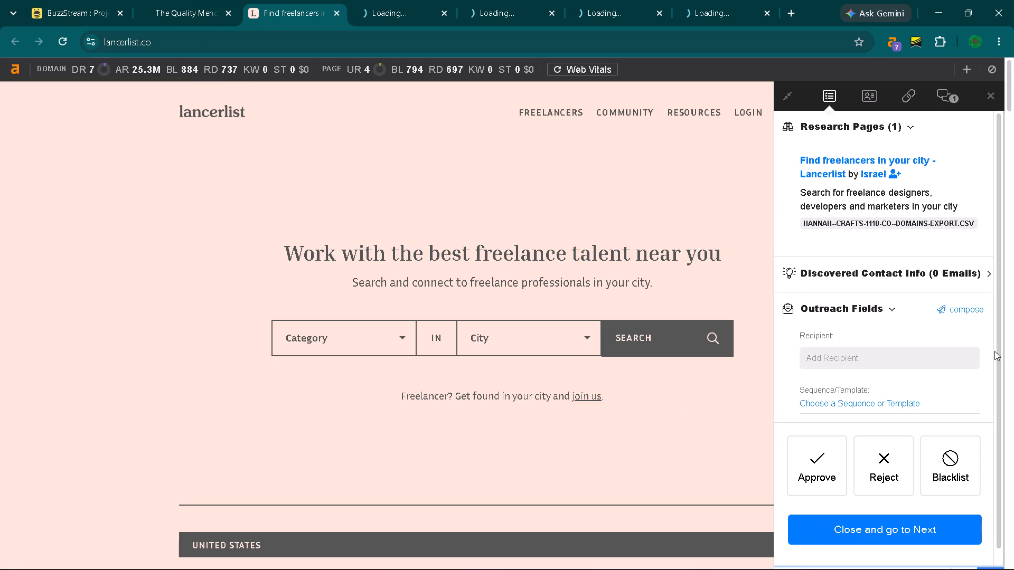
left_click(241, 9)
left_click(232, 12)
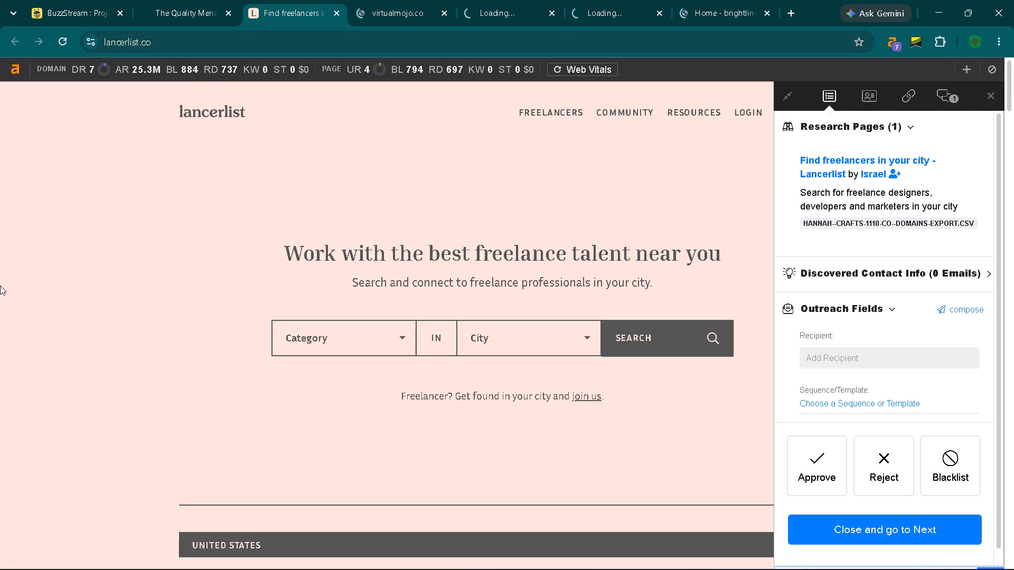
Reject the lancerlist.co freelancer directory, move on to the next site and close its leftover tab.
left_click(0, 286)
left_click(850, 452)
left_click(901, 461)
left_click(868, 526)
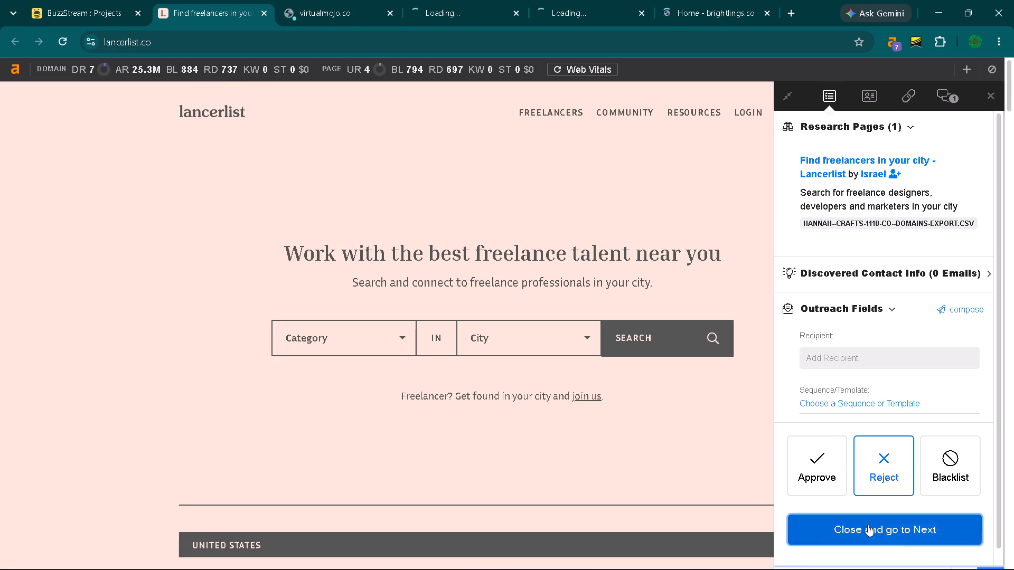
left_click(260, 14)
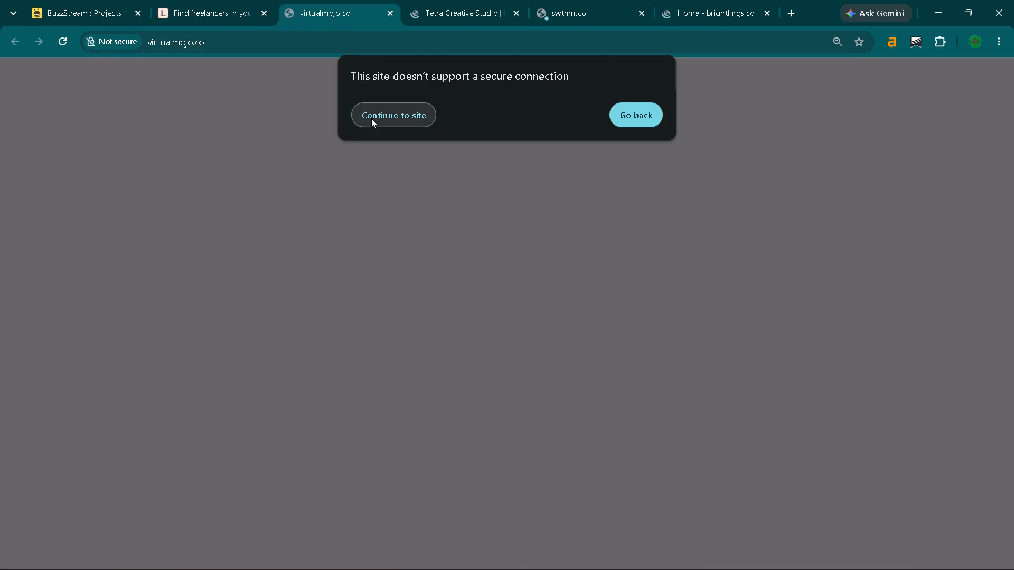
Continue to the virtualmojo.co and swthm.co sites that lack a secure connection.
left_click(371, 118)
left_click(384, 0)
left_click(471, 1)
left_click_drag(525, 0, 526, 27)
left_click(411, 114)
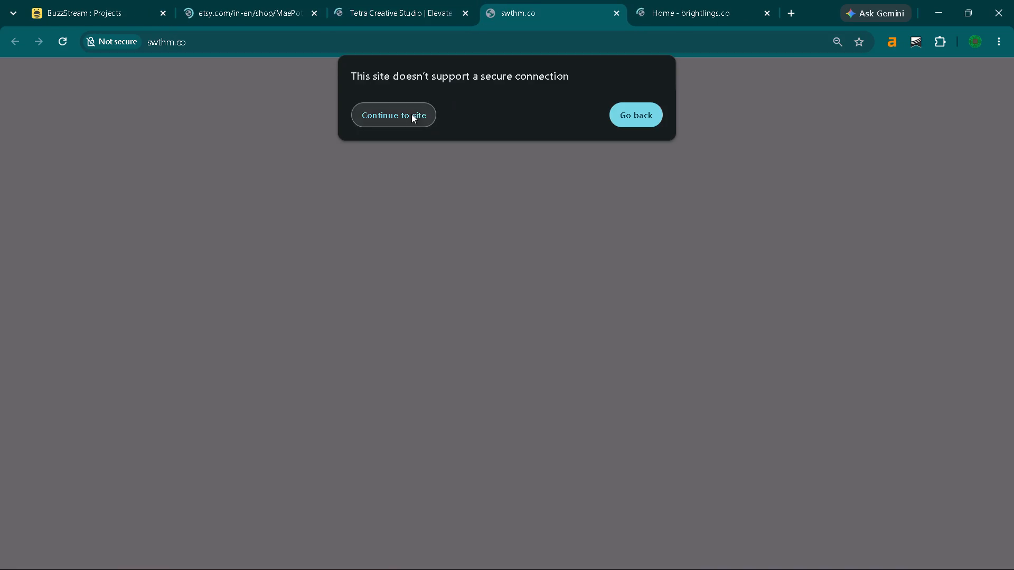
Reject the virtualmojo.co prospect showing the MaePottsApothecary Etsy shop, move on to the next site and close its tab.
left_click(661, 0)
left_click(210, 0)
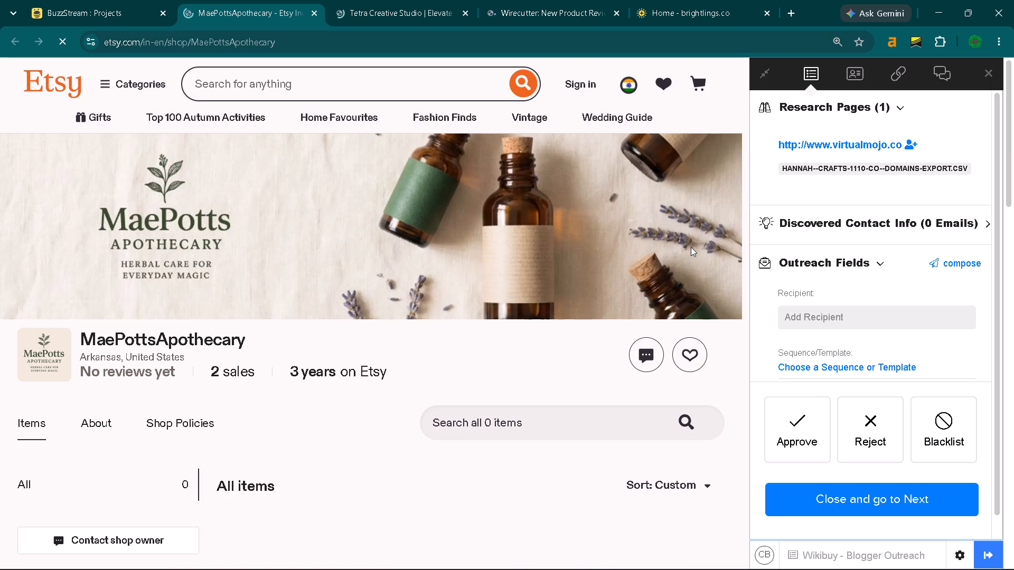
left_click(865, 445)
left_click(843, 484)
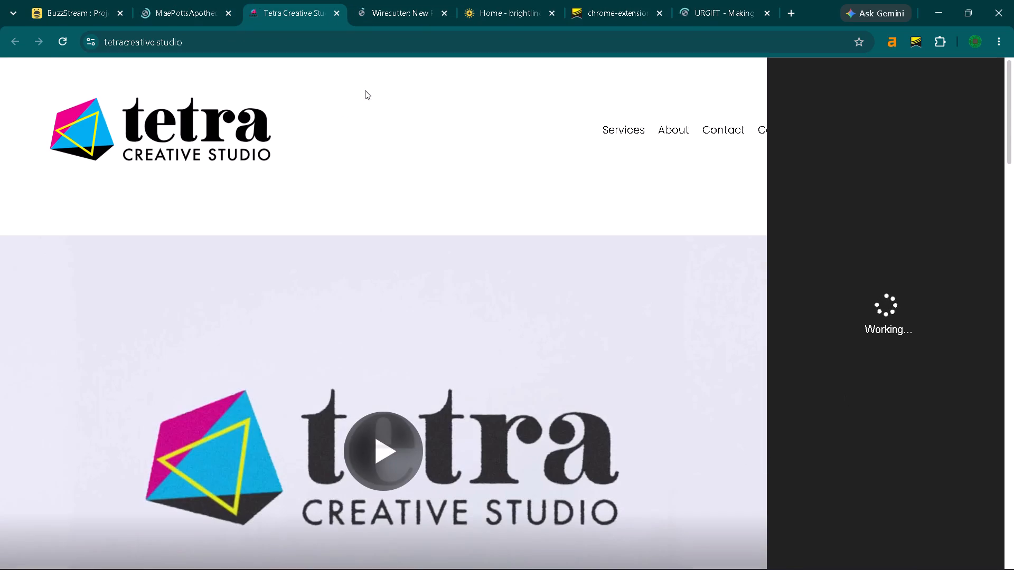
left_click(226, 14)
Close the failed extension tab, keeping the Tetra Creative Studio site open.
left_click(555, 14)
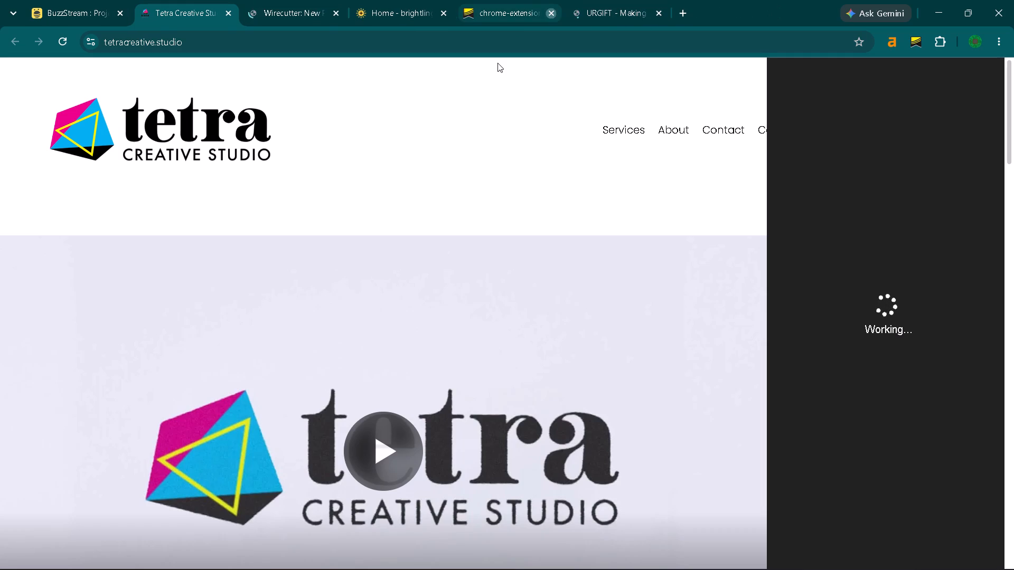
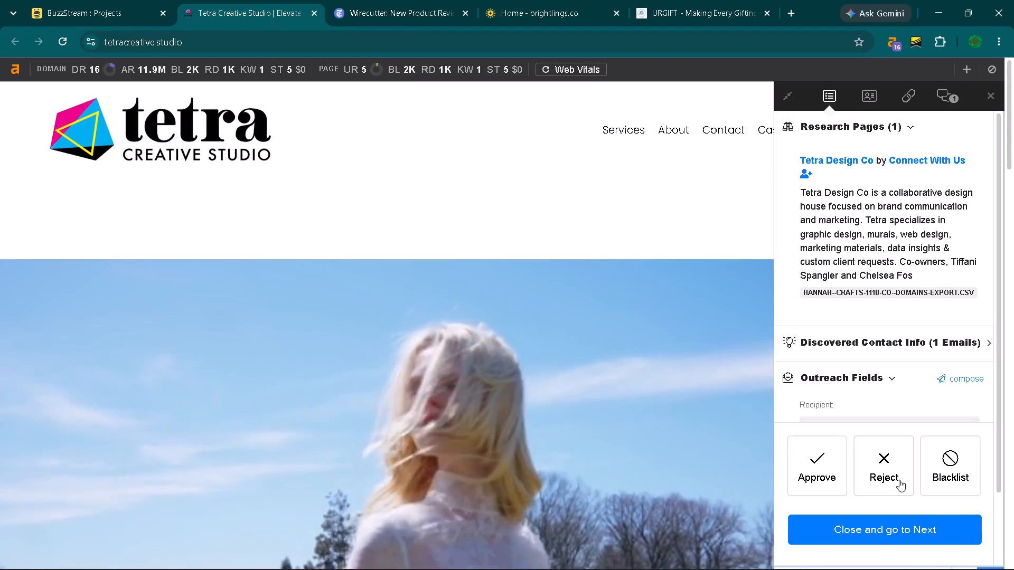
Reject the Tetra Creative Studio prospect and move on to the next site.
left_click(888, 462)
left_click(879, 525)
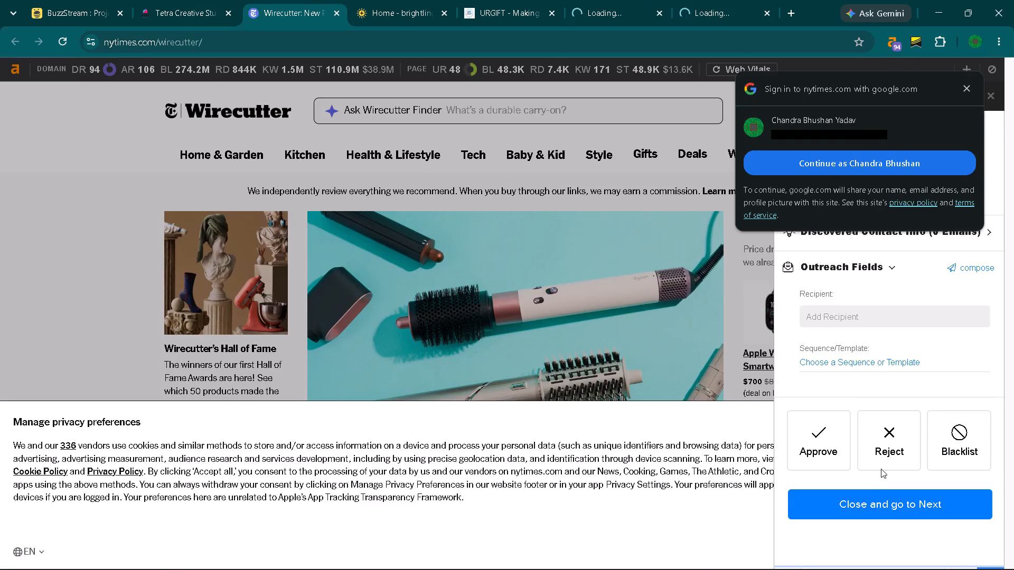
Reject the nytimes.com Wirecutter product review prospect and move on to the next site.
left_click_drag(901, 444, 901, 450)
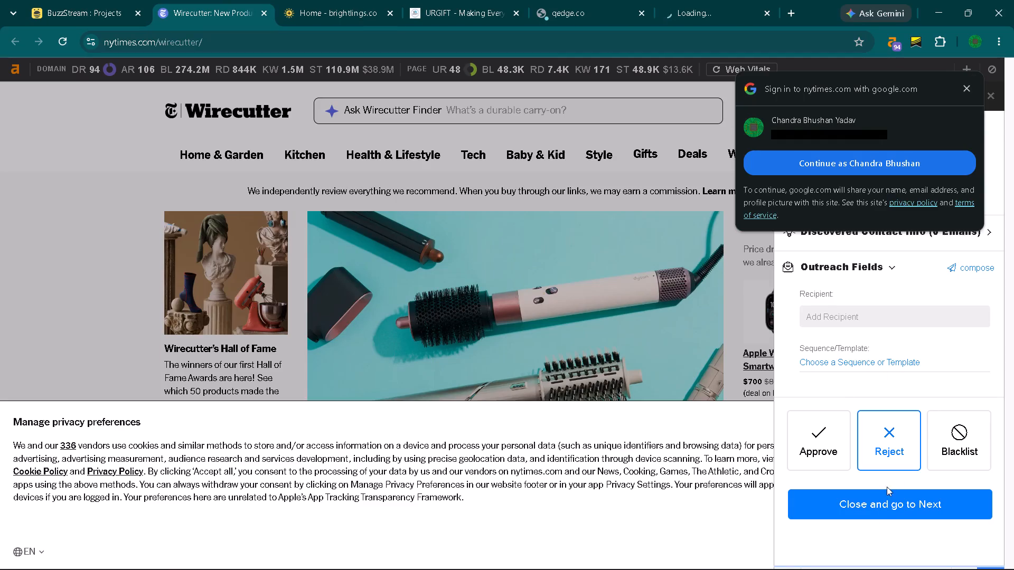
left_click(881, 508)
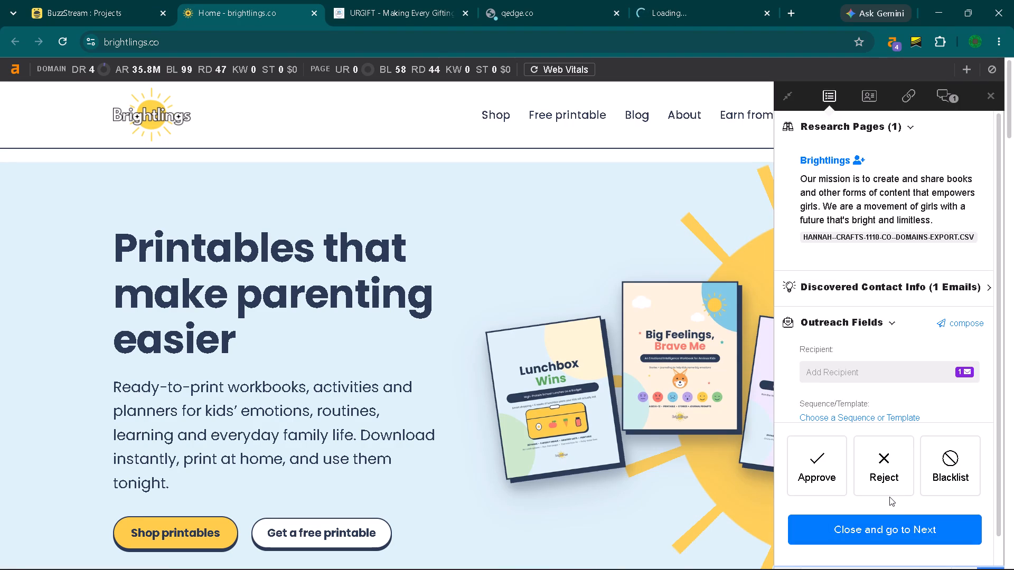
Reject the brightlings.co parenting printables prospect and move on to the next site.
left_click(889, 456)
left_click(891, 524)
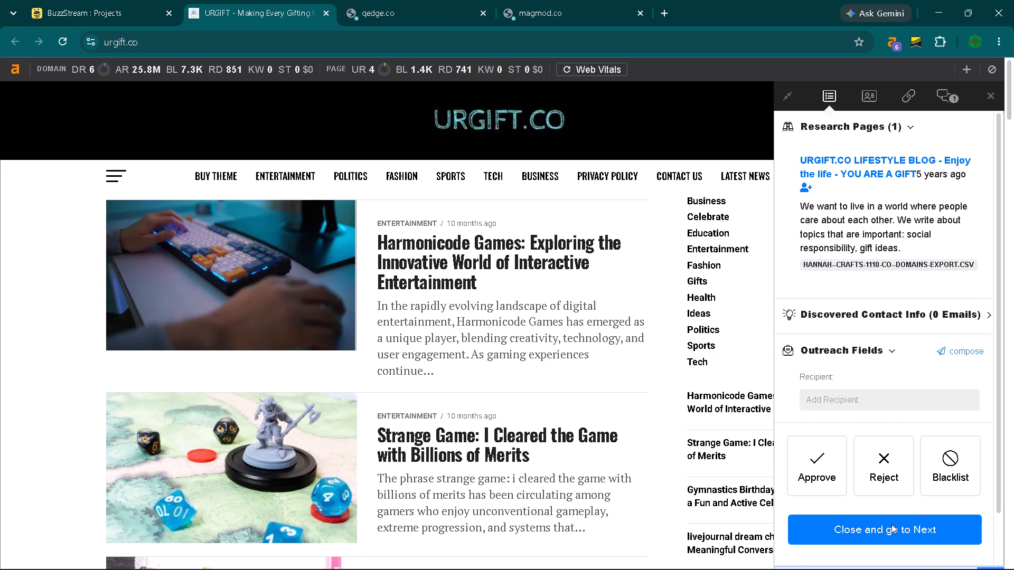
Reject the urgift.co lifestyle blog prospect and move on to the next site.
left_click(889, 479)
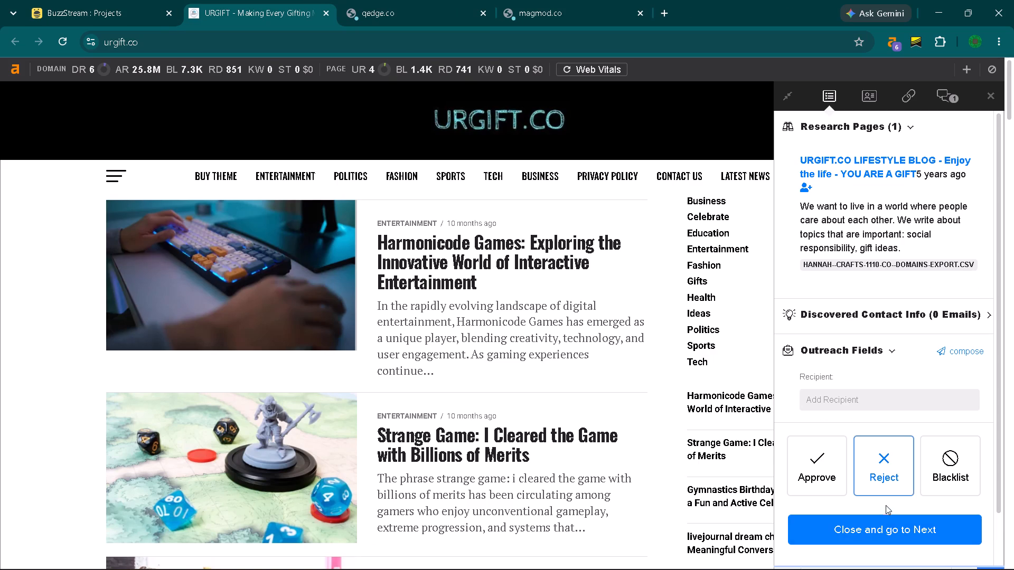
left_click(886, 522)
Continue to the qedge.co and magmod.co sites, then return to the qedge.co page.
left_click(376, 121)
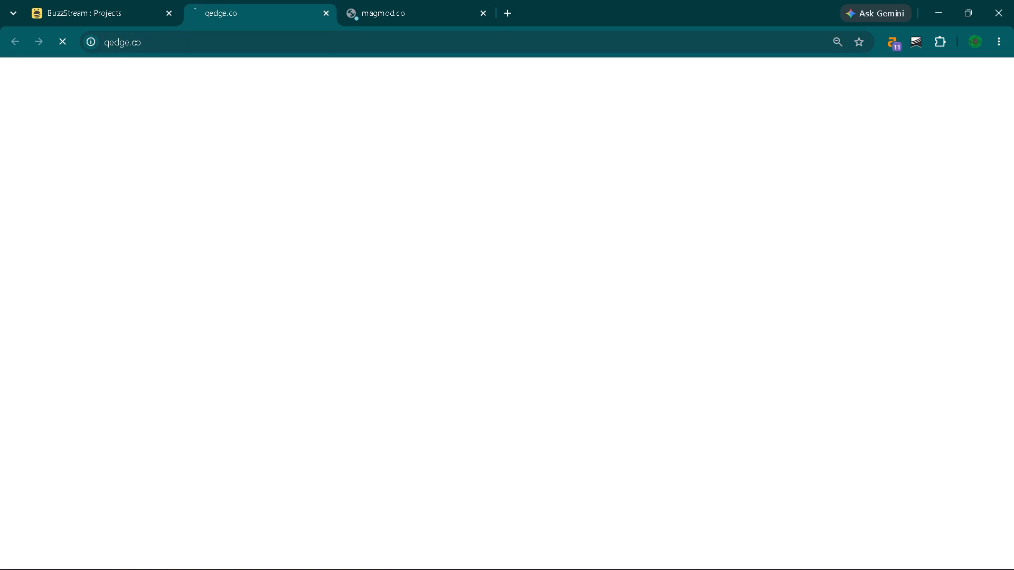
left_click(386, 0)
left_click(387, 115)
left_click(216, 0)
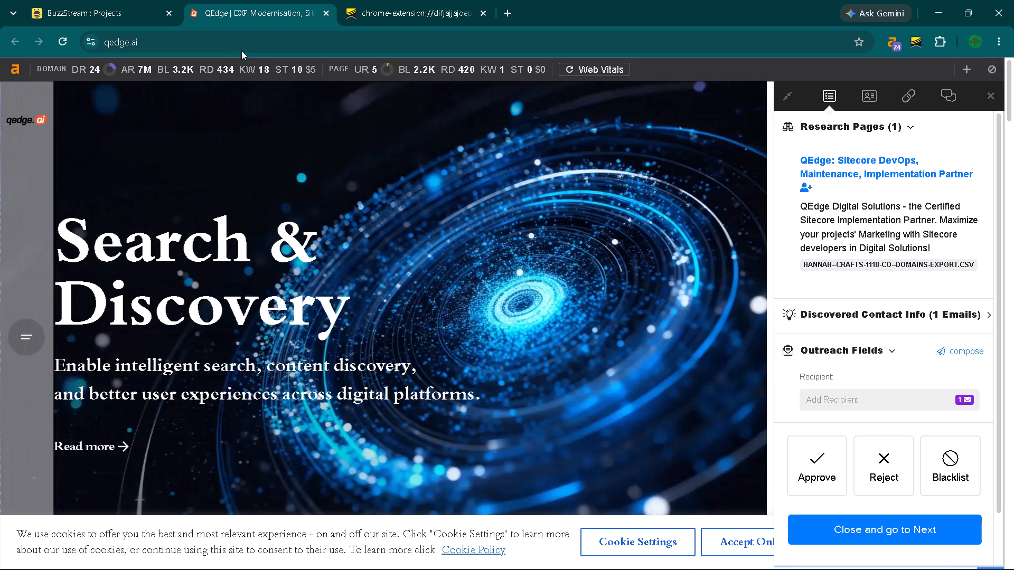
Close the leftover extension tab, keeping the QEdge site open for review.
left_click(487, 16)
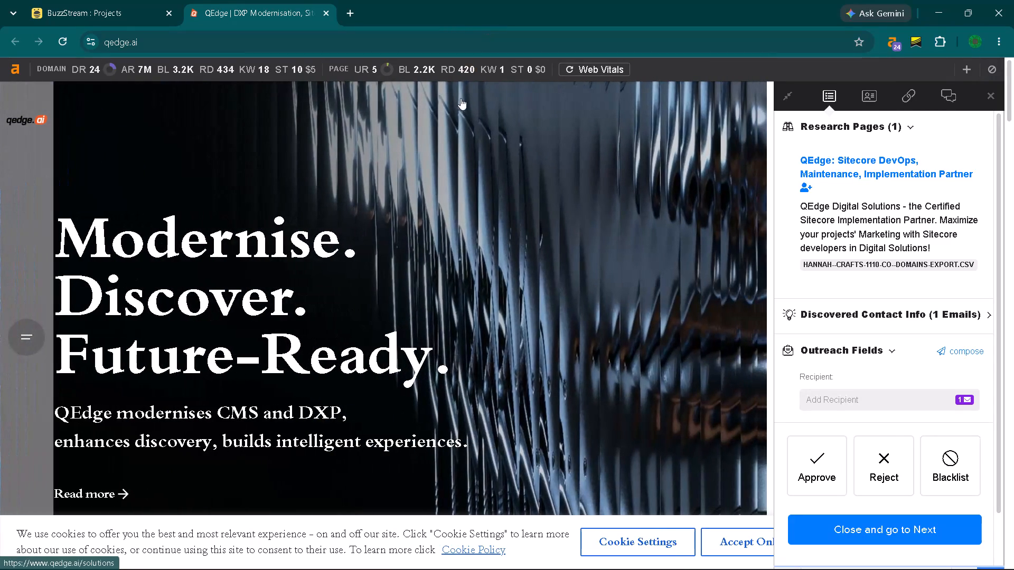
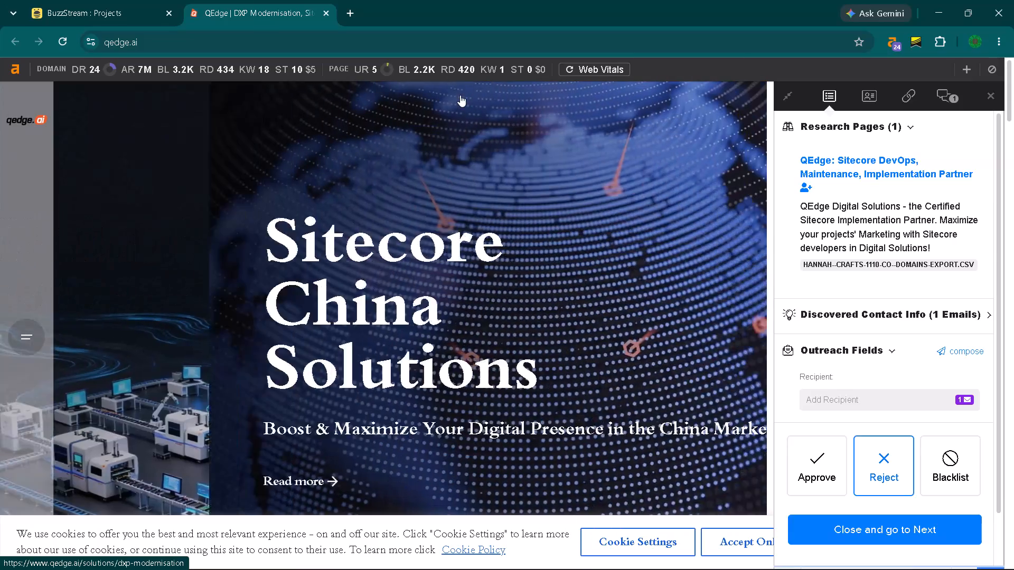
Finish reviewing the QEdge prospect with its status set to Reject and close the site.
left_click(895, 531)
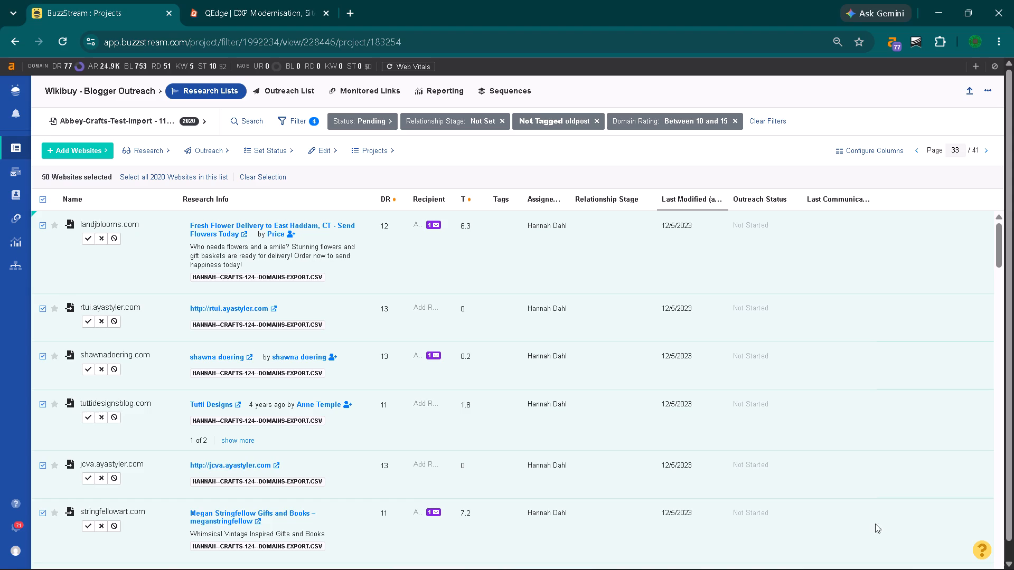
Clear the selection of reviewed websites and advance the research list to the page after 33.
left_click(262, 176)
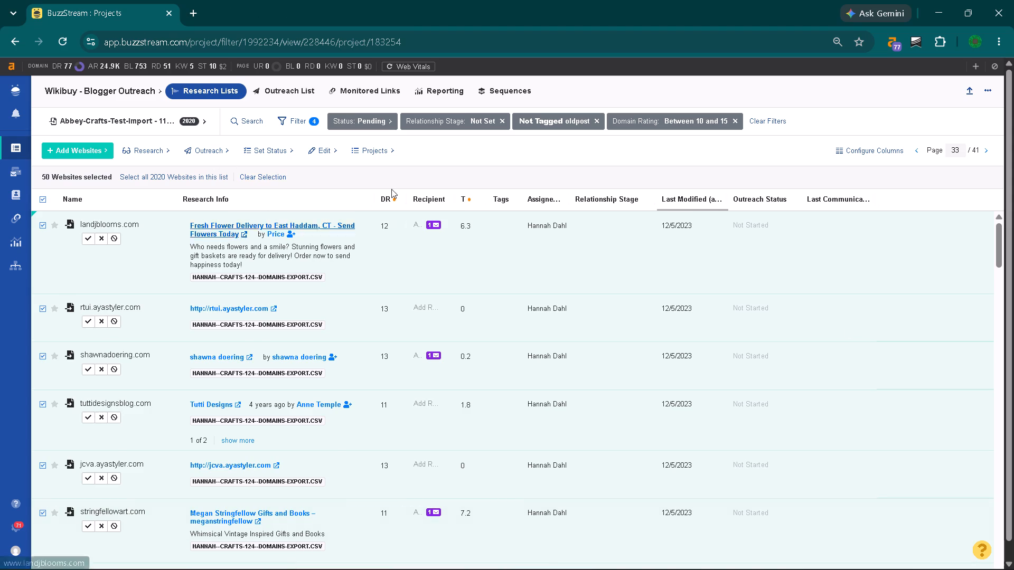
left_click(993, 149)
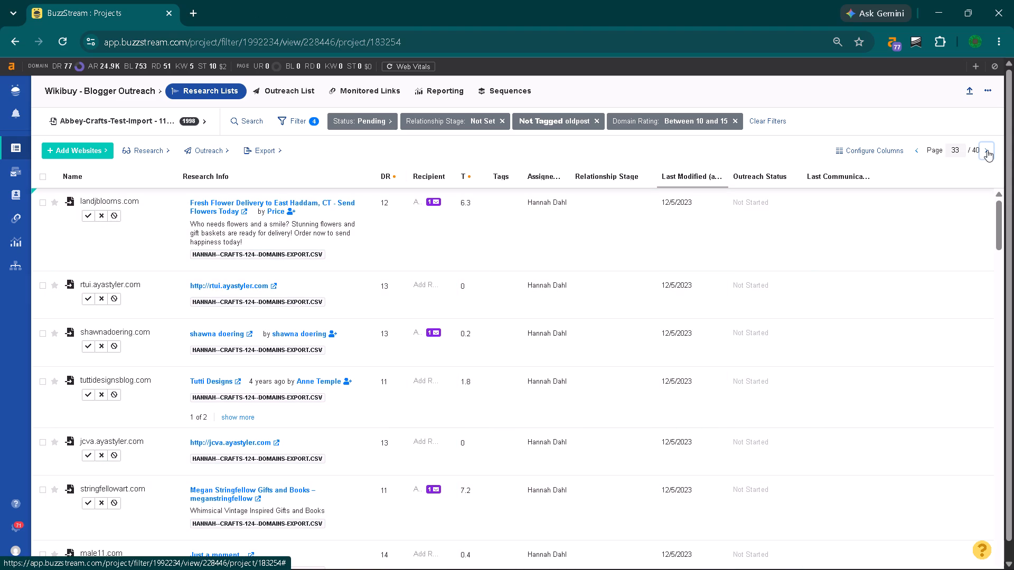
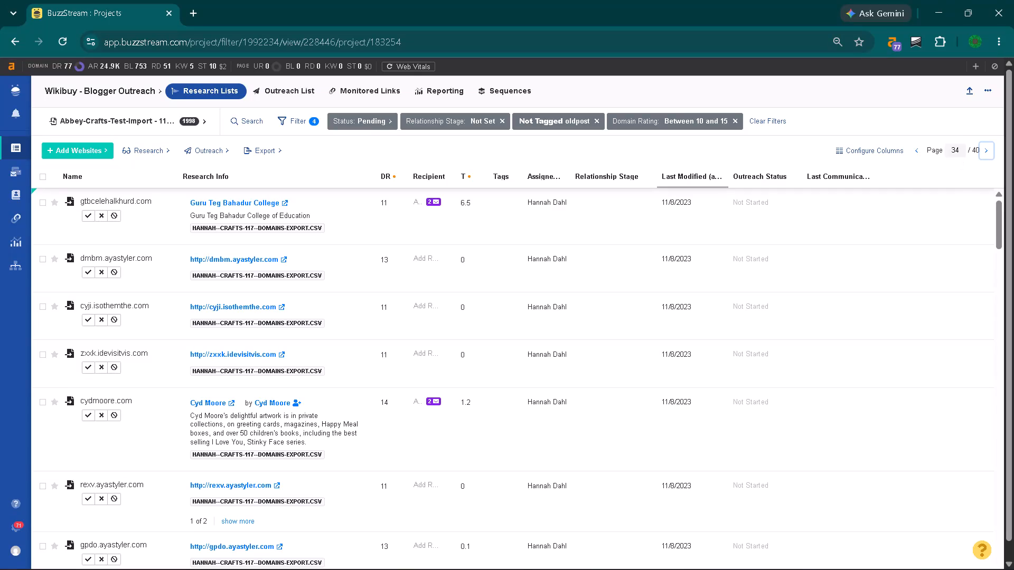
Jump to page 20 of the research list and look through its pending websites.
type("20")
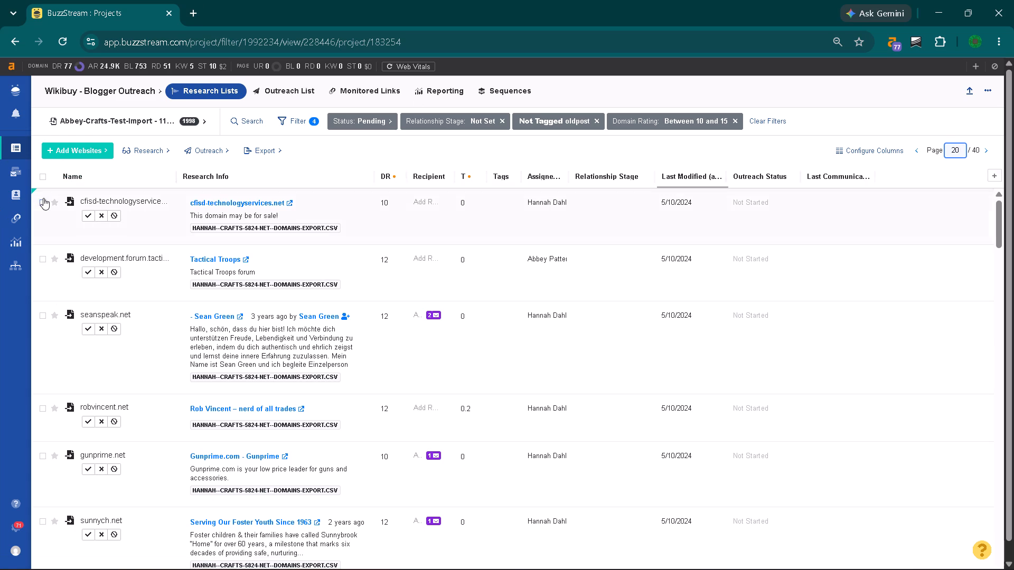
scroll(166, 331, "down", 11)
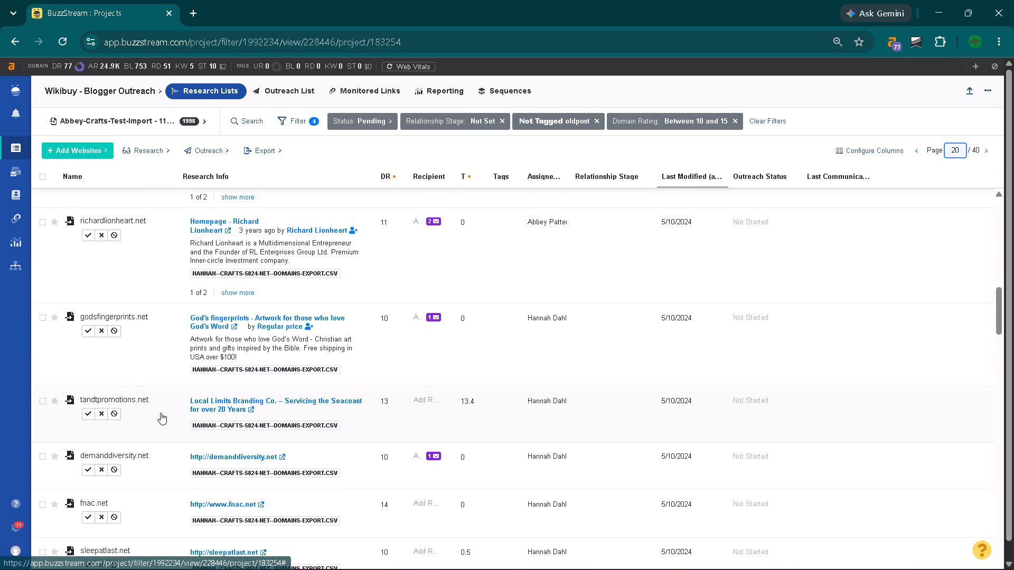
scroll(149, 419, "down", 16)
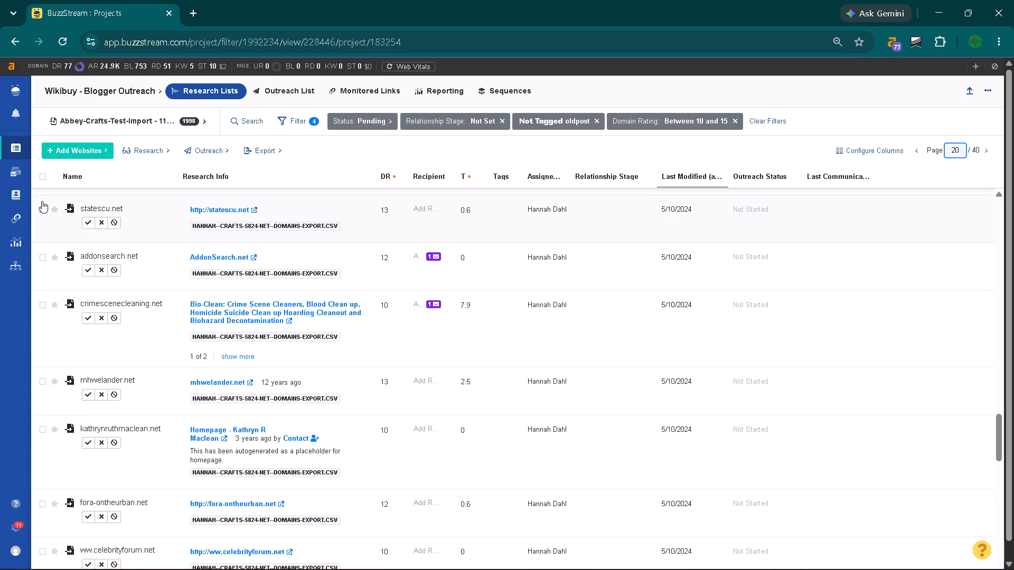
Select all the websites on page 20 and start researching the selected sites.
left_click(37, 175)
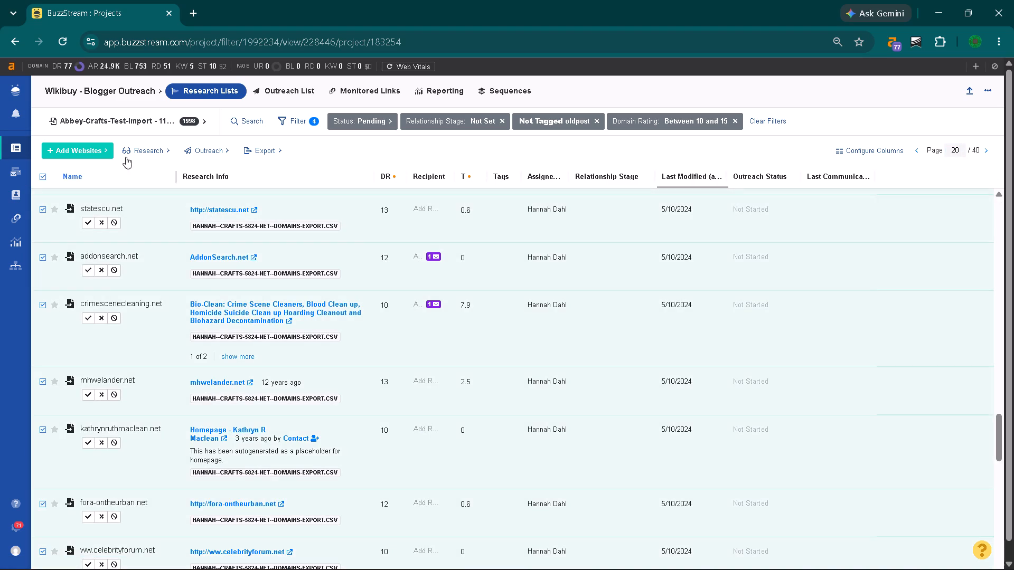
left_click(138, 154)
left_click(153, 172)
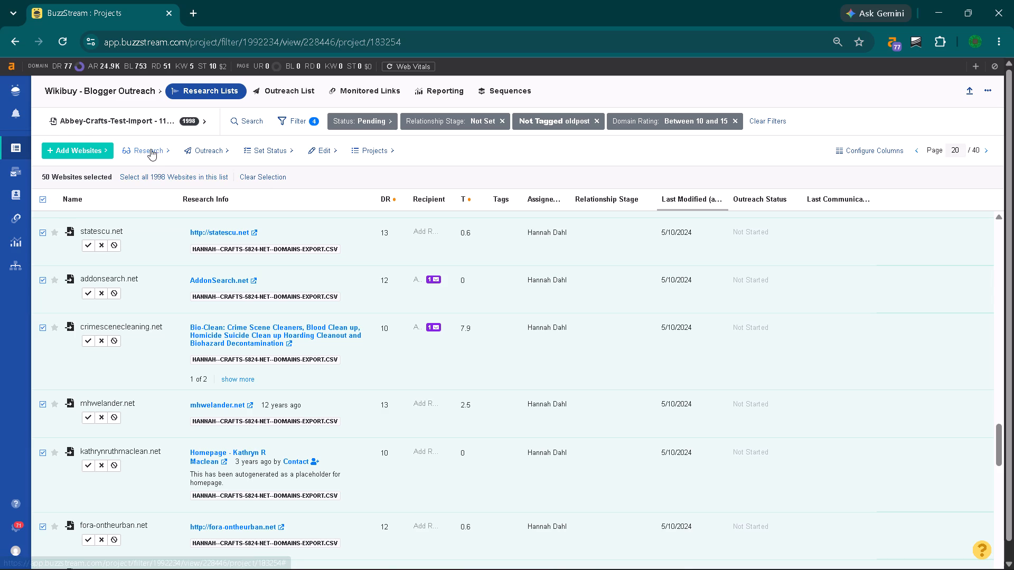
left_click(151, 149)
left_click(151, 175)
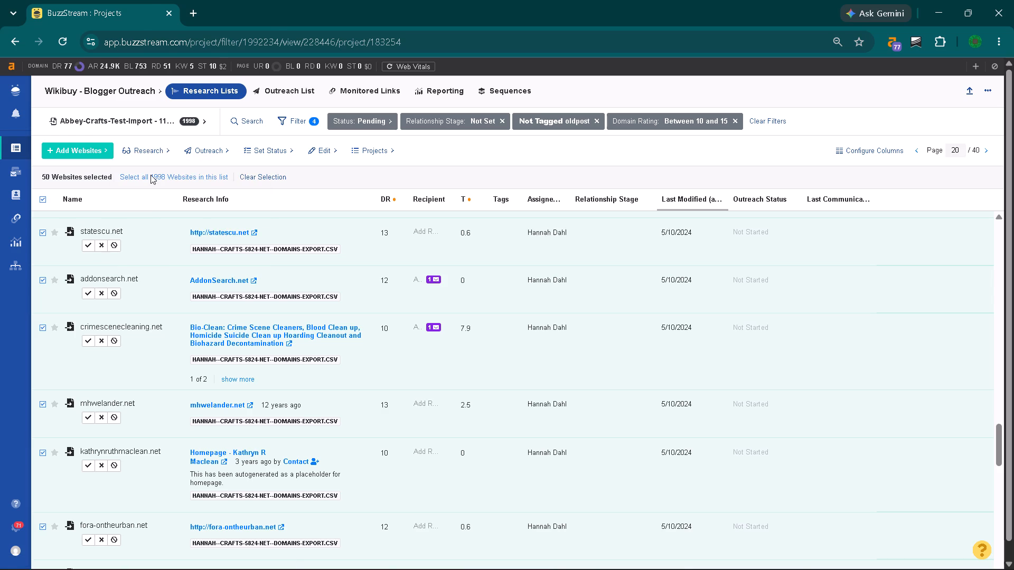
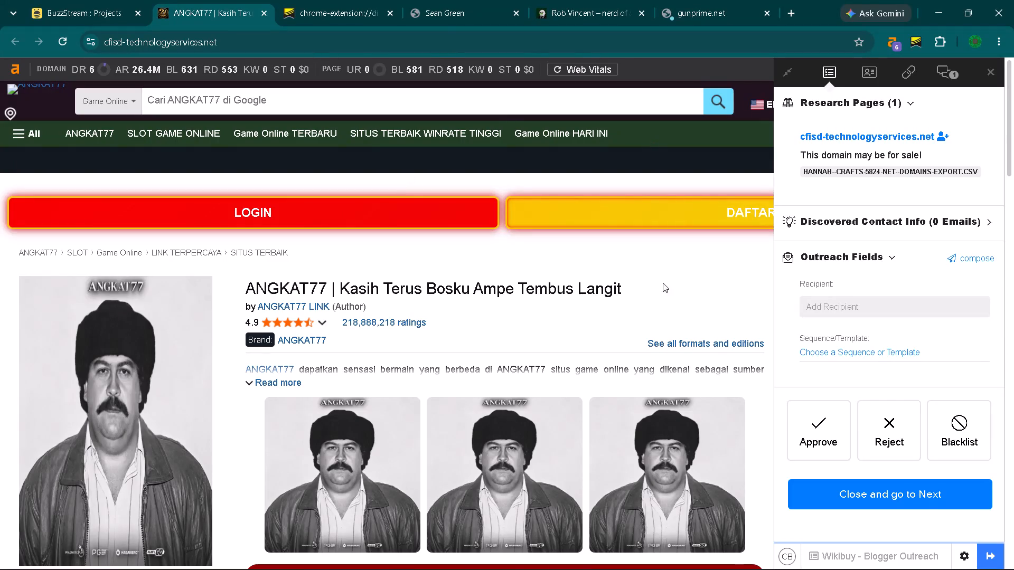
Reject cfisd-technologyservices.net, move on from it, and close the failed page for development.forum.tacticaltroops.net.
left_click(890, 436)
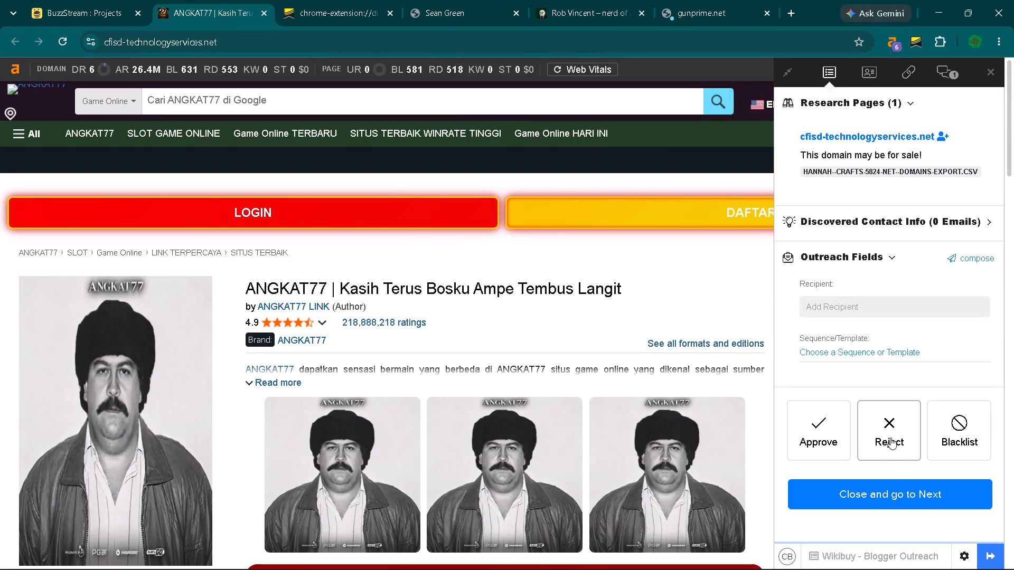
left_click(865, 497)
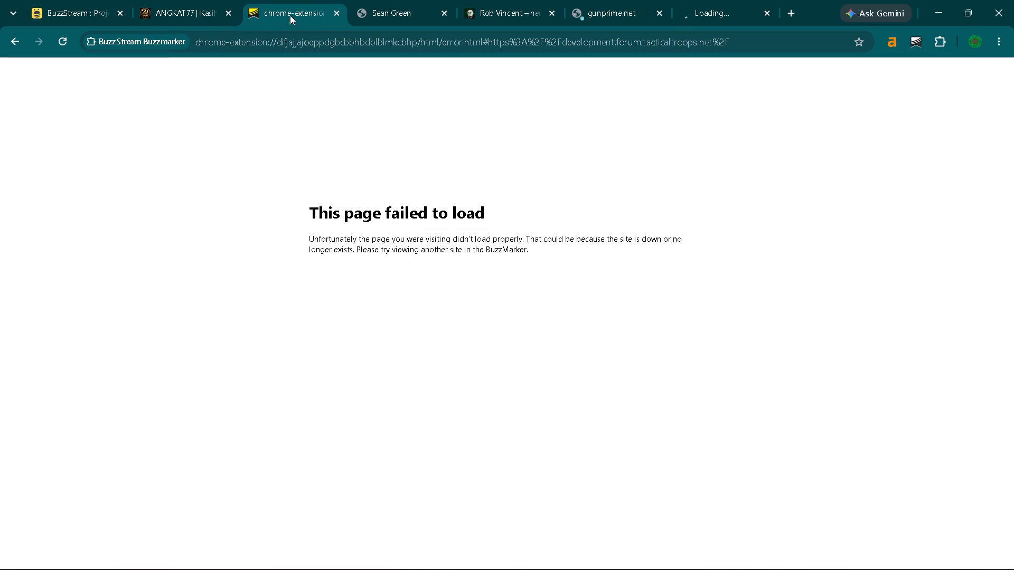
left_click(264, 14)
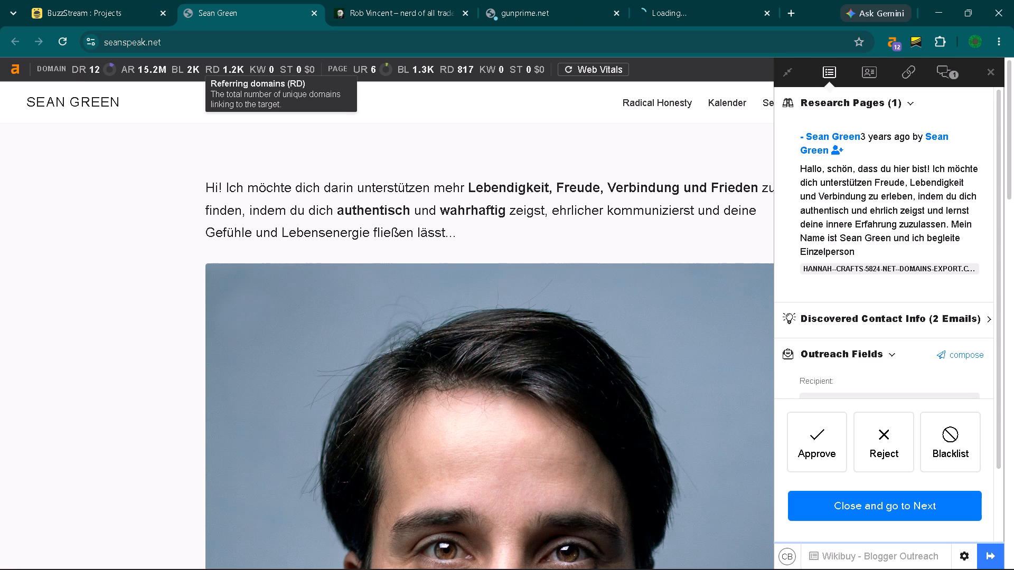
Reject seanspeak.net and the "nerd of all trades" personal site, closing each and moving on.
left_click(895, 452)
left_click(882, 505)
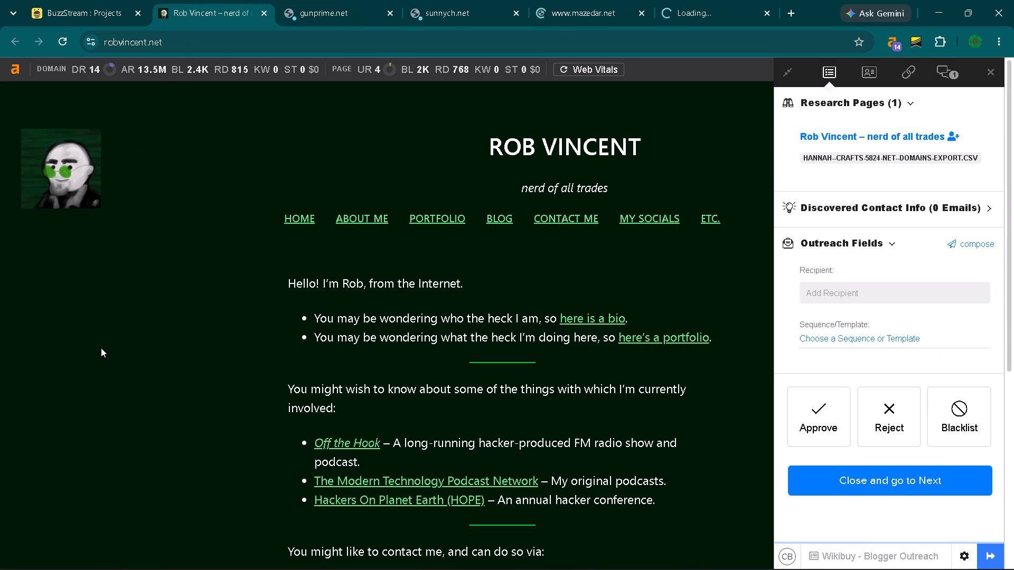
left_click(101, 348)
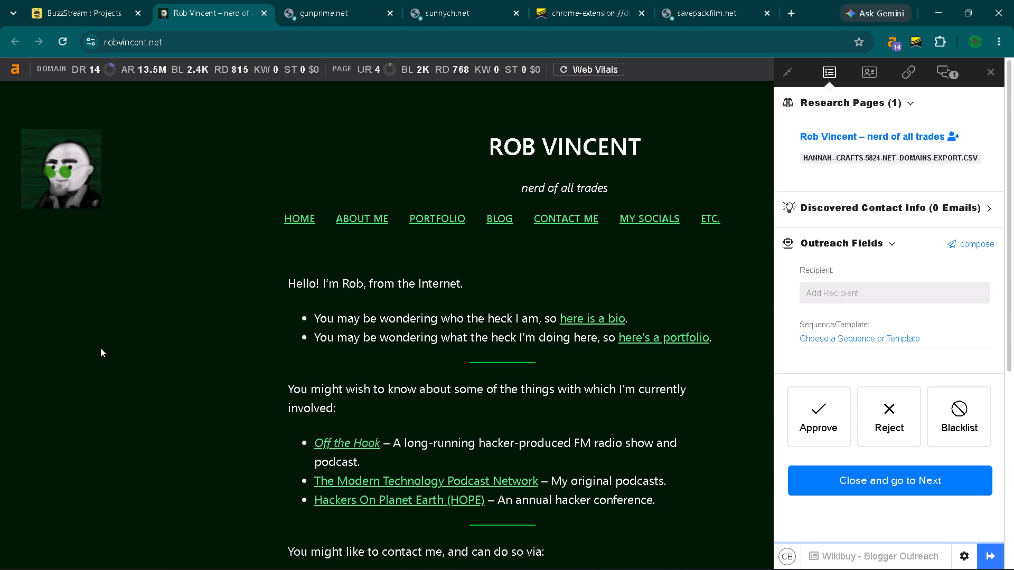
left_click_drag(888, 422, 889, 429)
left_click(883, 482)
left_click(358, 109)
left_click_drag(298, 0, 299, 9)
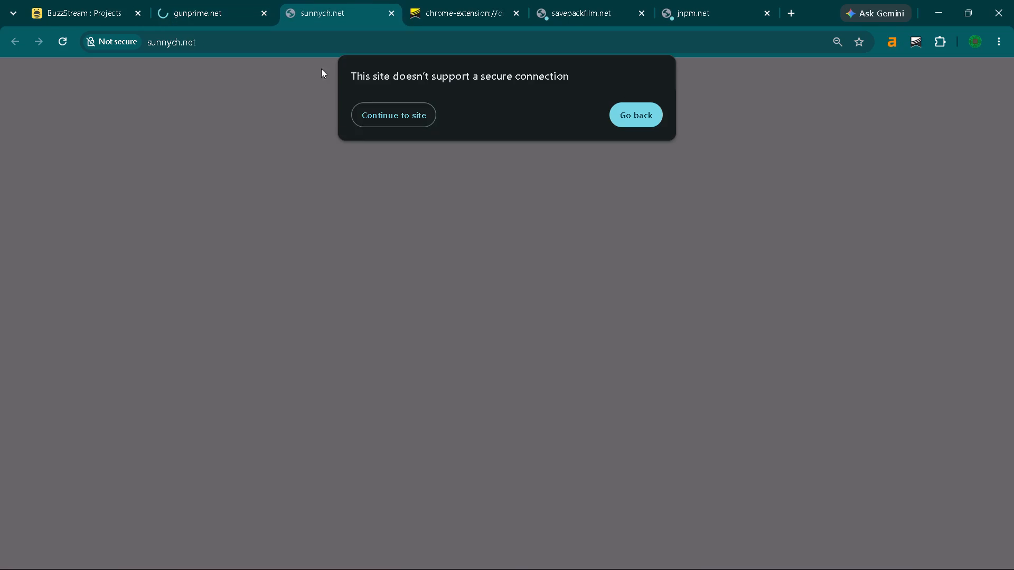
left_click(397, 103)
left_click(442, 0)
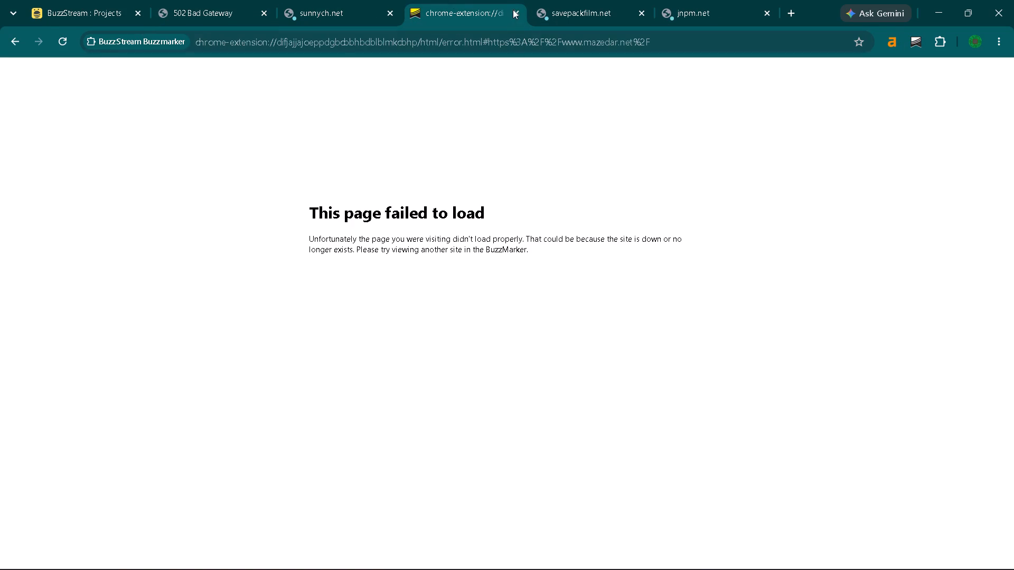
left_click(513, 9)
Continue to sunnych.net, savepackfilm.net and jnpm.net over insecure connections, and return to gunprime.net for review.
left_click(260, 0)
left_click(335, 0)
left_click(389, 110)
left_click(466, 0)
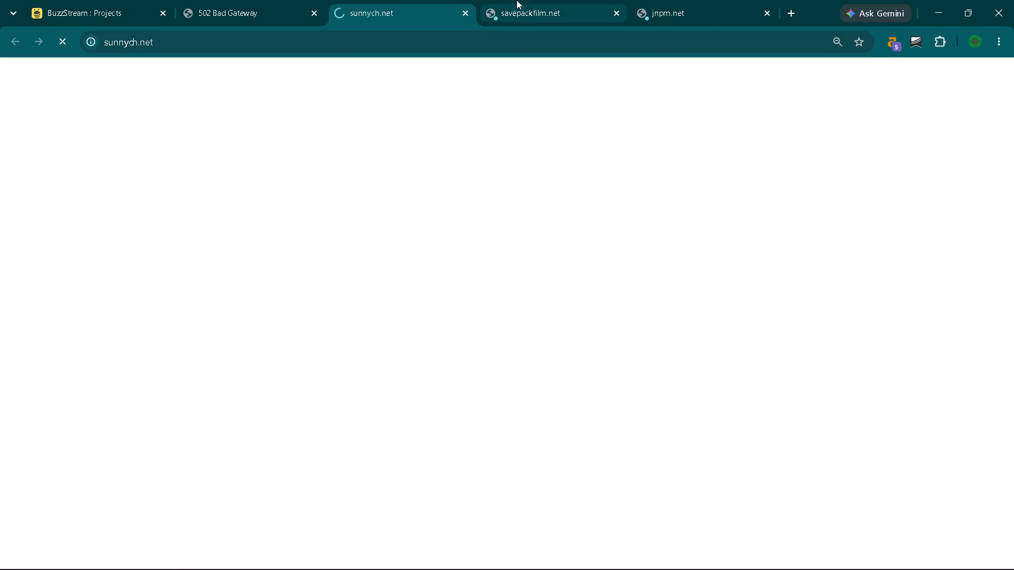
left_click(517, 0)
left_click_drag(375, 94, 374, 99)
left_click(374, 109)
left_click(623, 0)
left_click(663, 0)
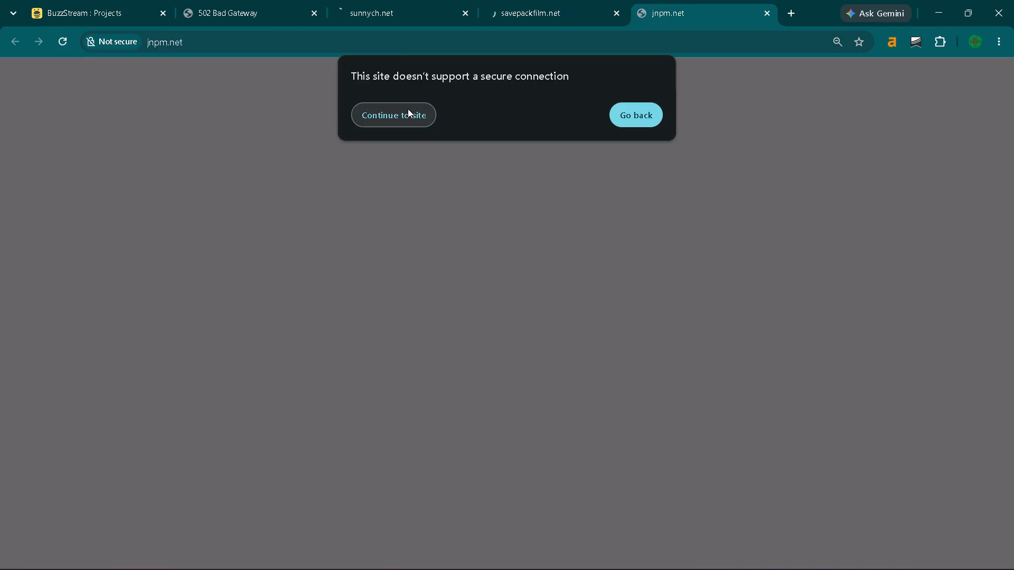
left_click(408, 109)
left_click(231, 0)
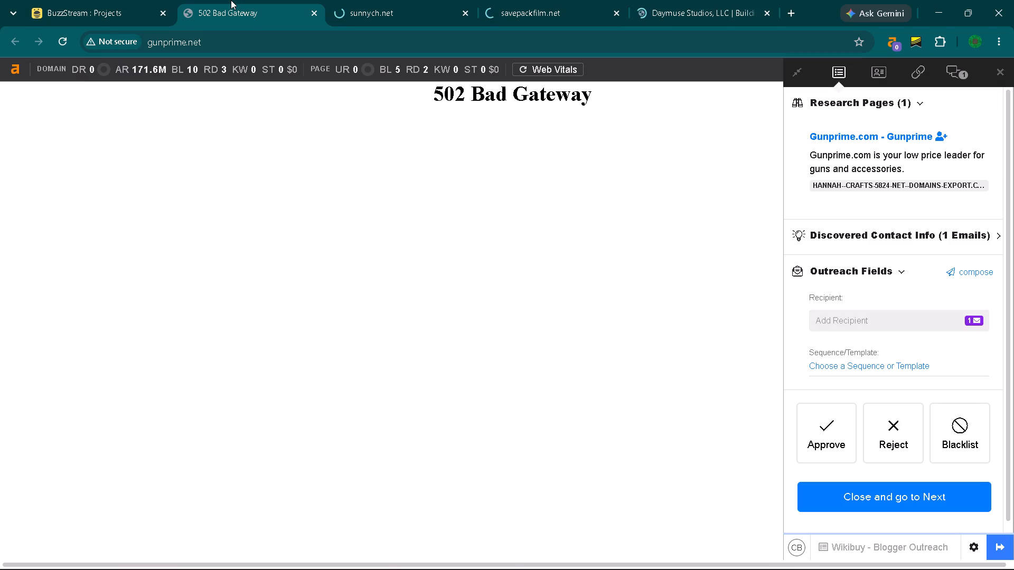
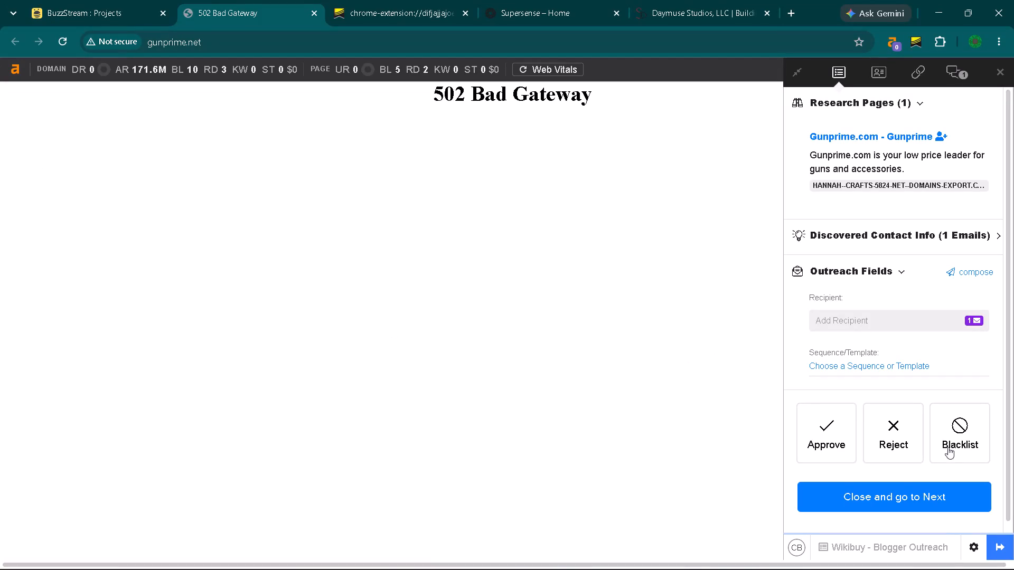
left_click(893, 436)
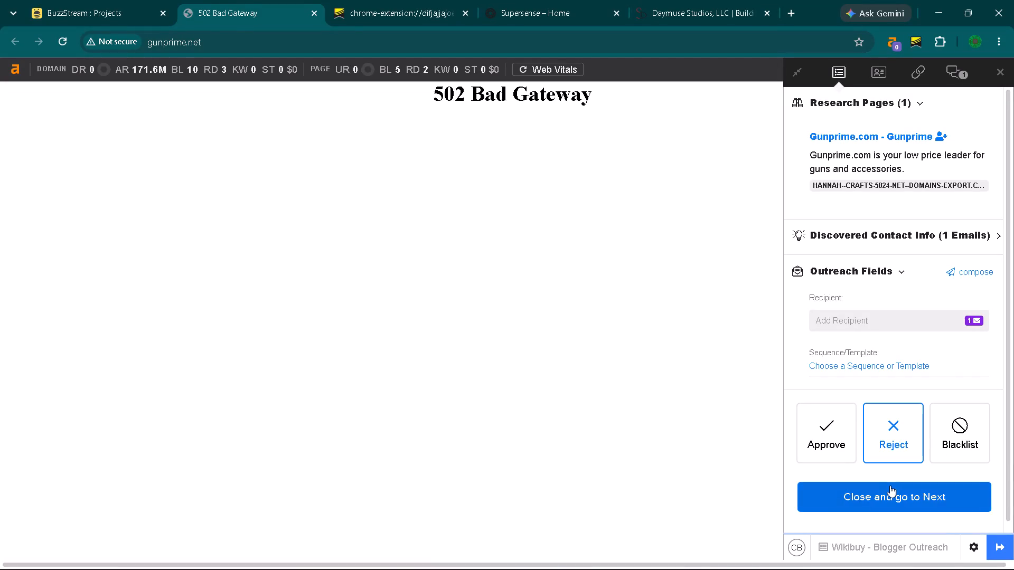
left_click(890, 486)
left_click(269, 14)
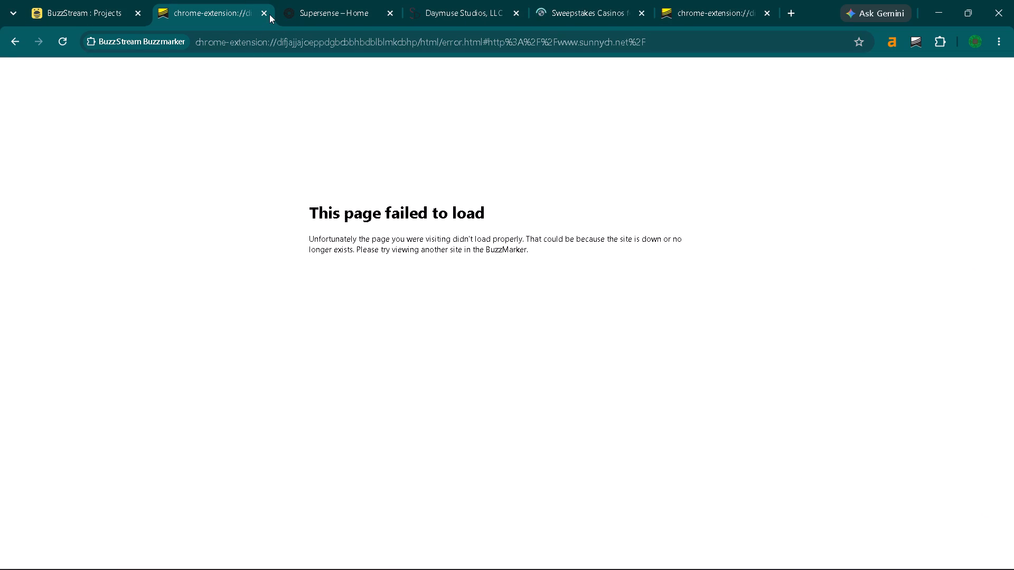
left_click(262, 10)
Review the supersense.com home page to judge its suitability for the outreach project.
left_click(116, 209)
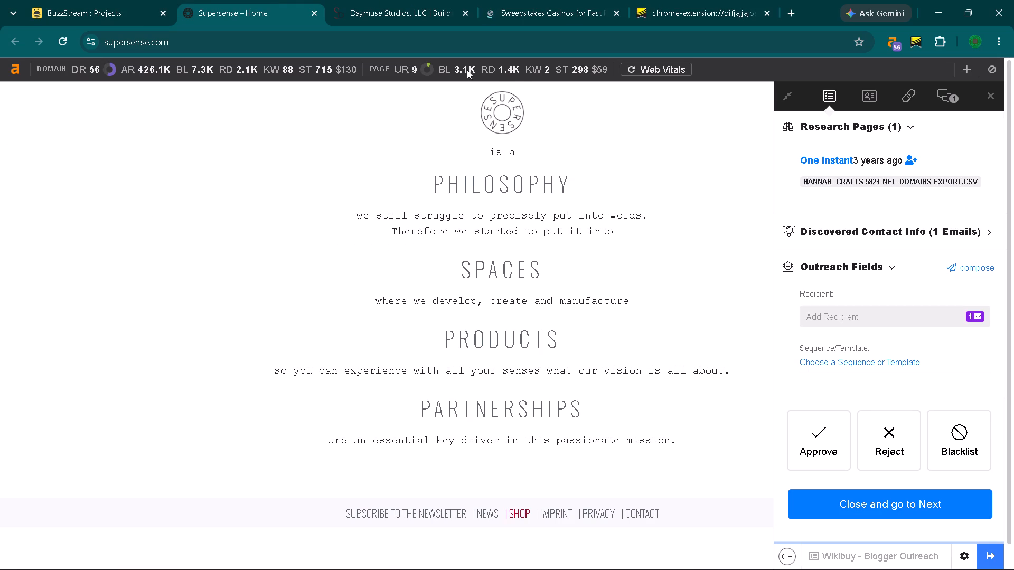
scroll(465, 248, "down", 6)
scroll(474, 370, "down", 3)
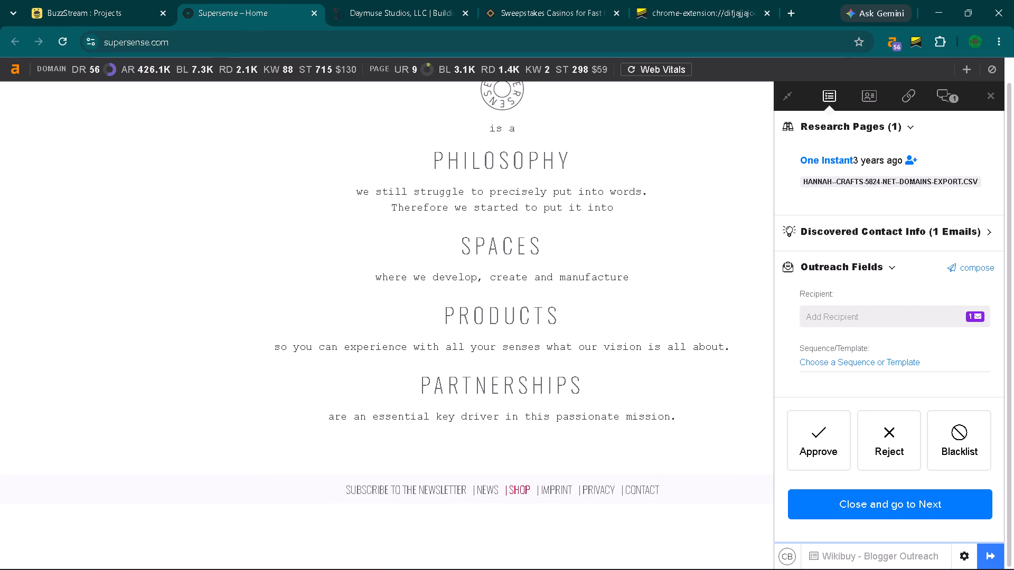
Copy the supersense.com address and load it in the separate review browser window, replacing the delcorockschool.com page.
left_click(216, 39)
key("ctrl+c")
key("ctrl+c")
key("ctrl+c")
key("alt+Tab")
left_click(216, 39)
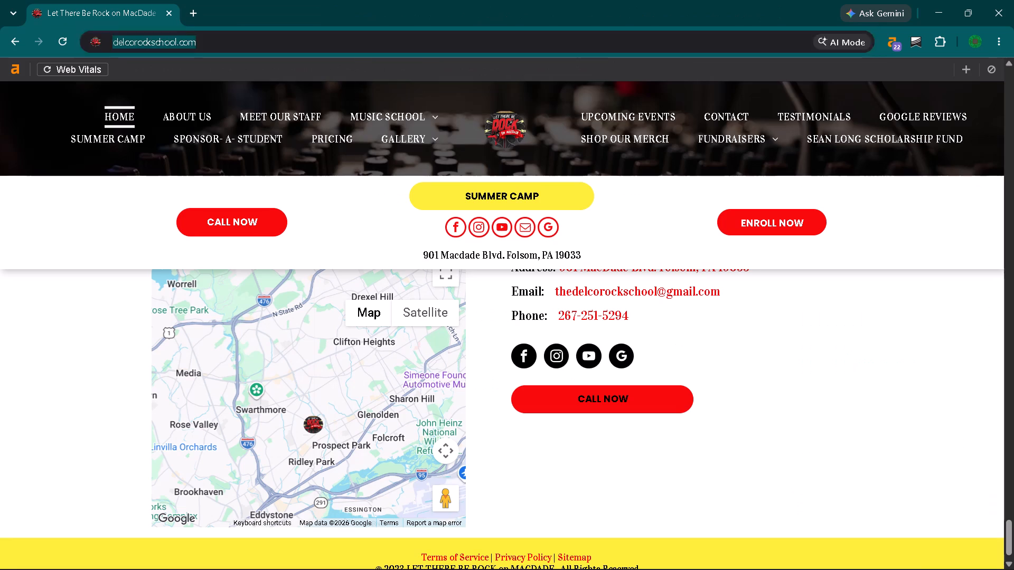
key("ctrl+v")
key("Return")
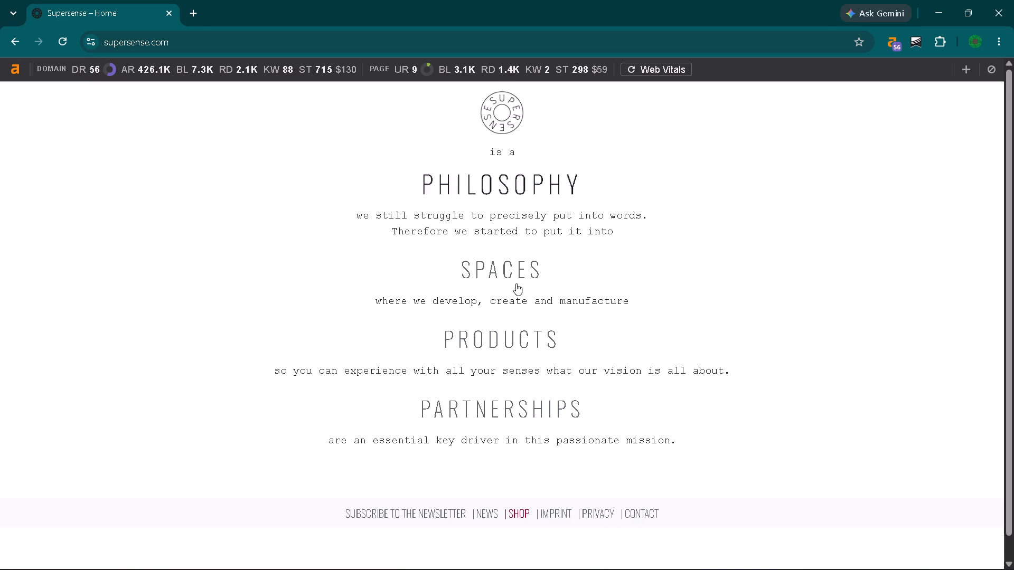
Check the site's News link, which leads to the Supersense Instagram profile, and close that page.
scroll(555, 337, "down", 3)
double_click(481, 492)
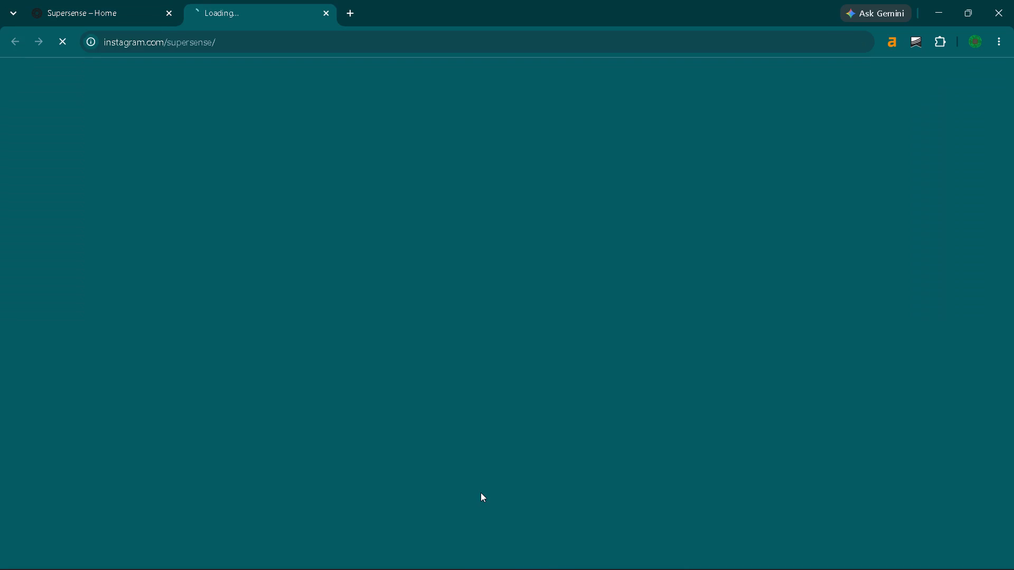
left_click(109, 0)
left_click(247, 0)
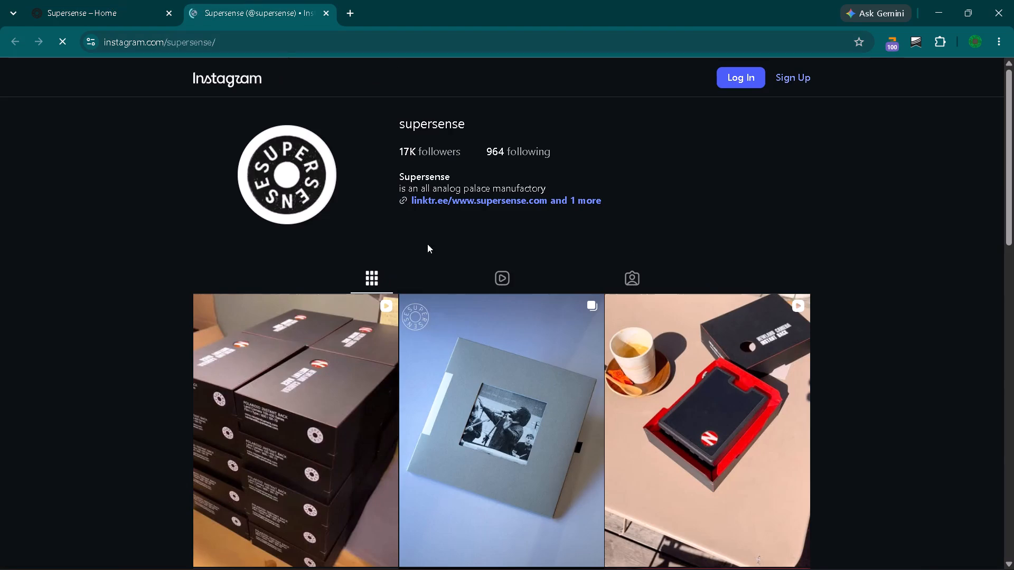
key("ctrl+w")
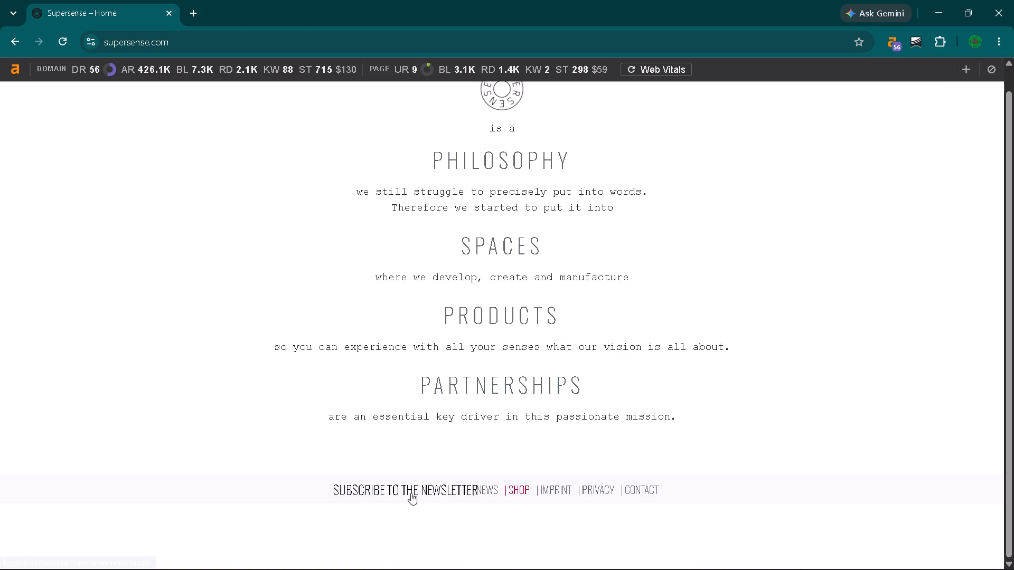
Open Supersense's Imprint & Terms page from the footer, close it, and return to the BuzzStream review window.
left_click(558, 491, "ctrl")
scroll(660, 486, "up", 4)
scroll(492, 418, "down", 1)
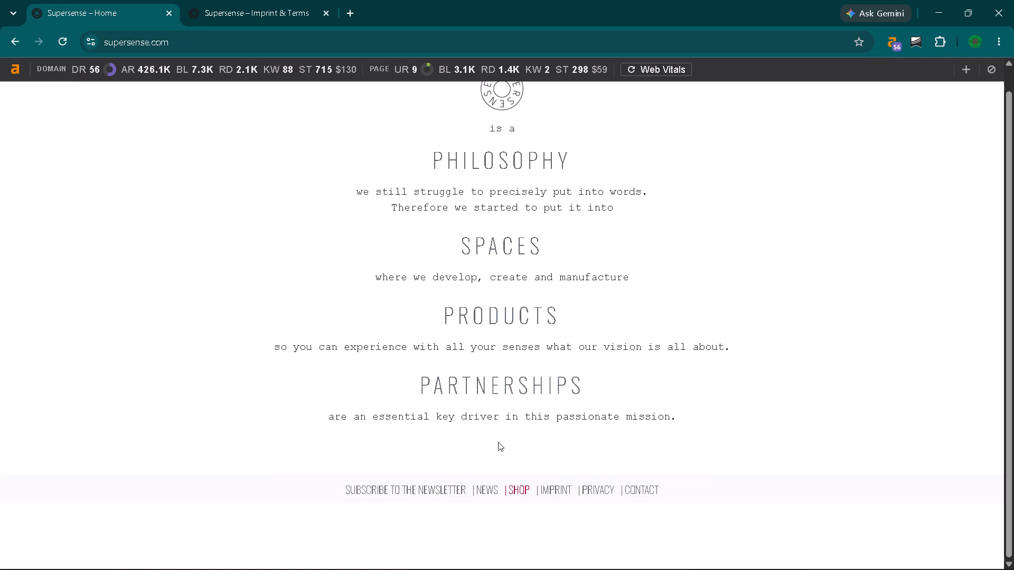
key("ctrl+Tab")
key("ctrl+w")
key("alt+Tab")
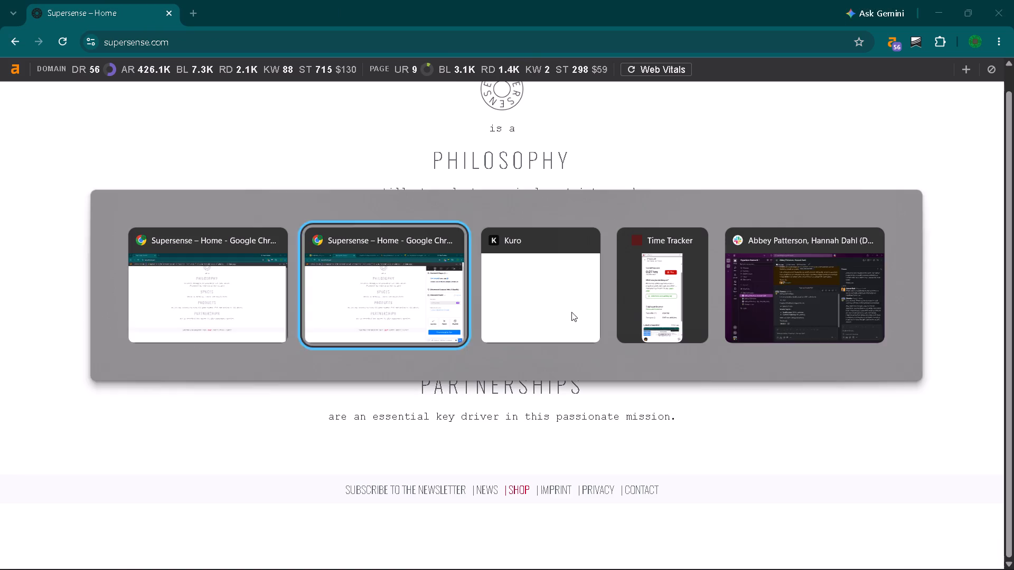
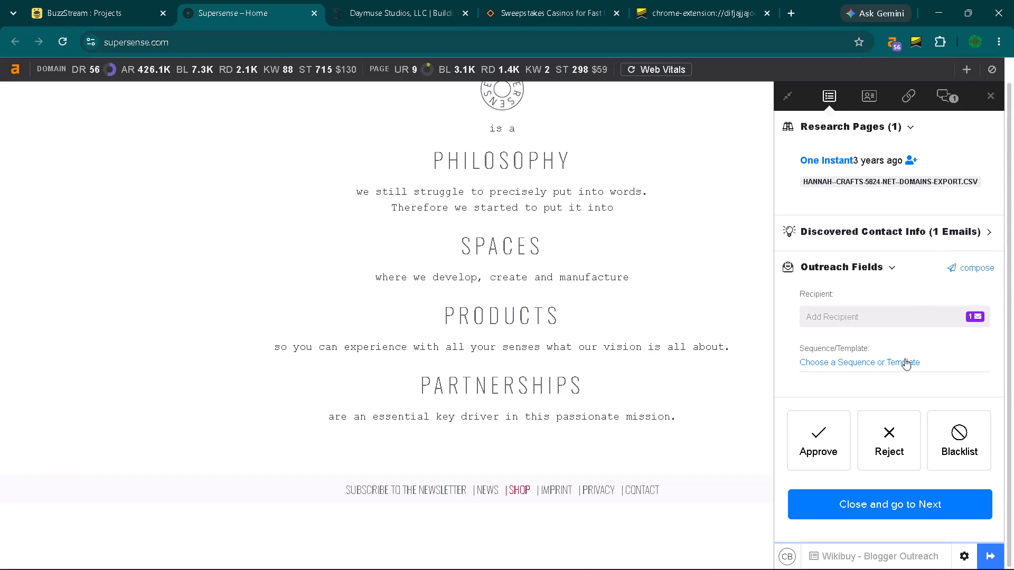
Reject supersense.com as a prospect, close its page and move on to the next site.
scroll(706, 347, "down", 3)
left_click(885, 434)
left_click(881, 503)
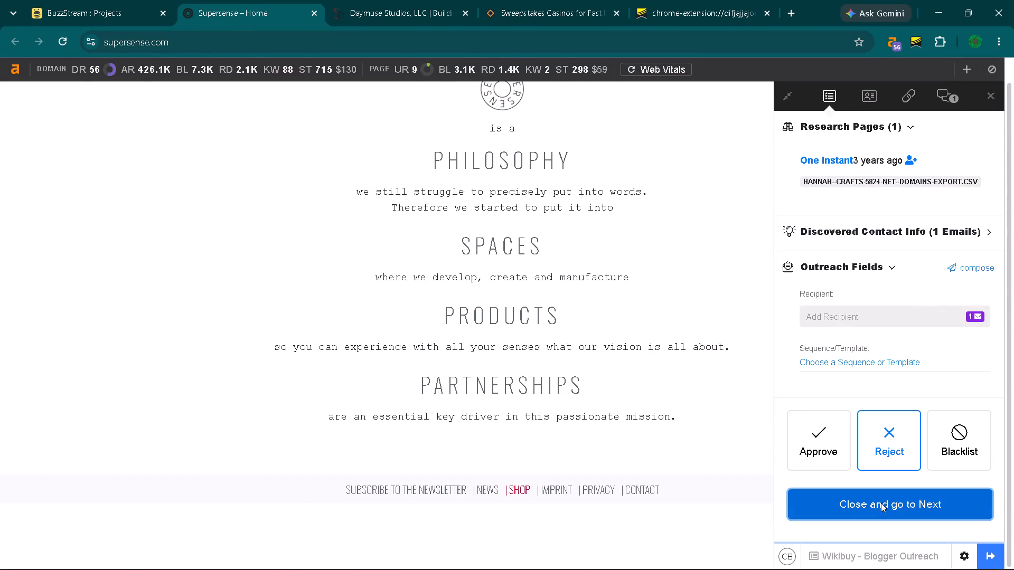
Close the prospect pages that failed to load, including the one for ggemusic.net.
left_click(429, 0)
key("ctrl+w")
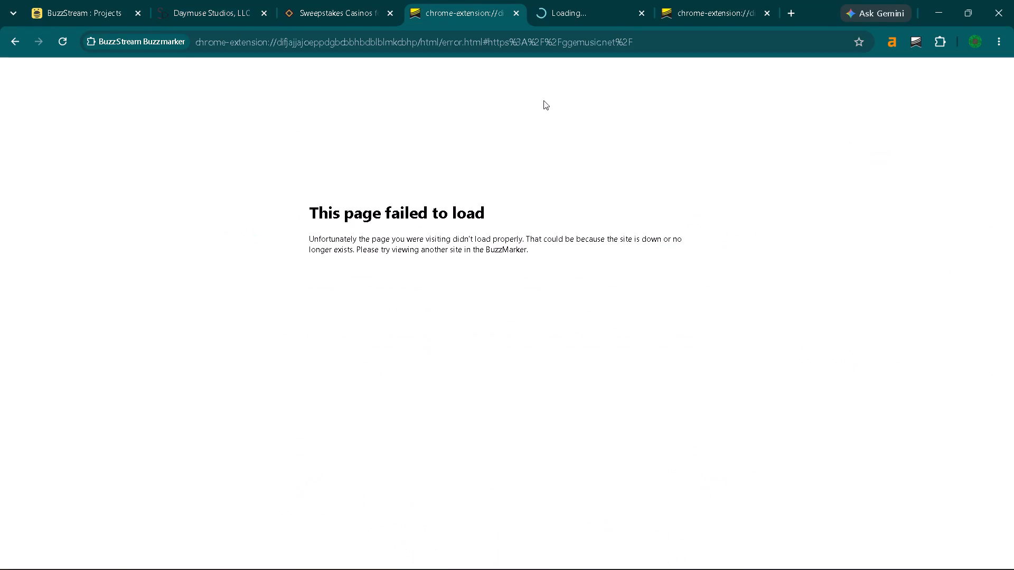
key("ctrl+Tab")
key("ctrl+w")
Bring up daymuse.com, reject it as a prospect, and close it to move on to the next site.
left_click(210, 0)
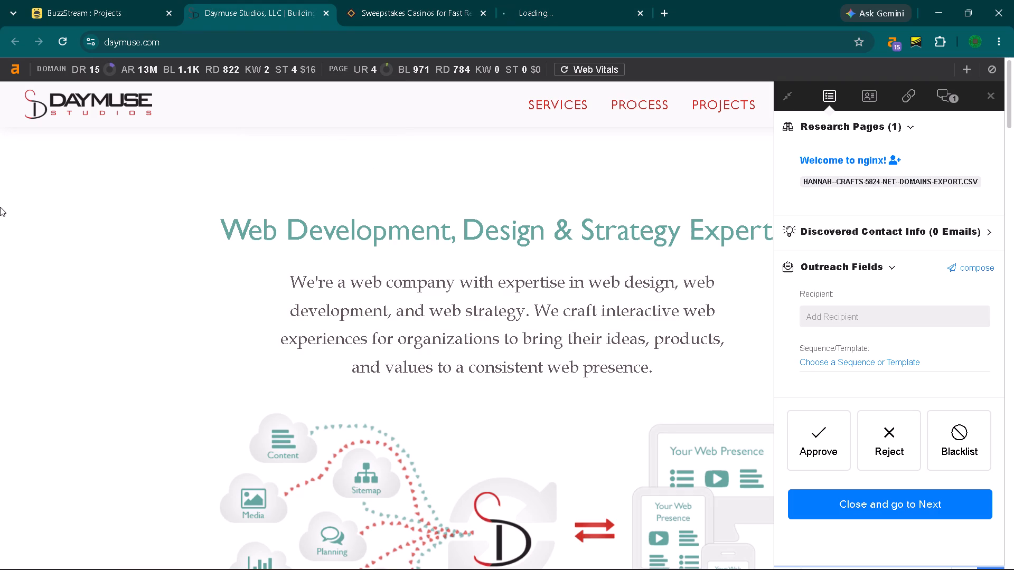
left_click(0, 207)
left_click(905, 436)
left_click(893, 503)
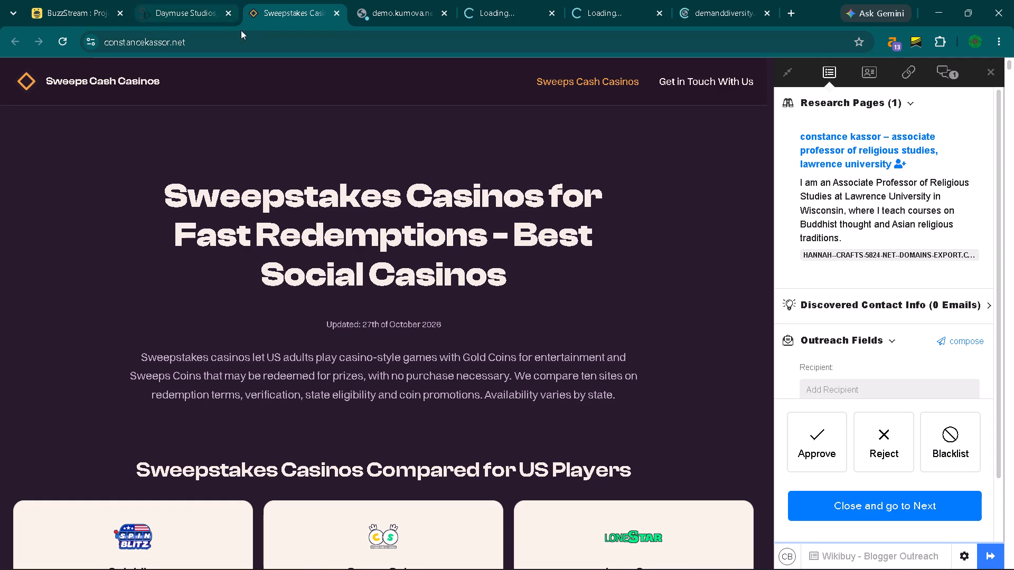
Bring up demo.kumova.net for review.
left_click(324, 0)
left_click(377, 125)
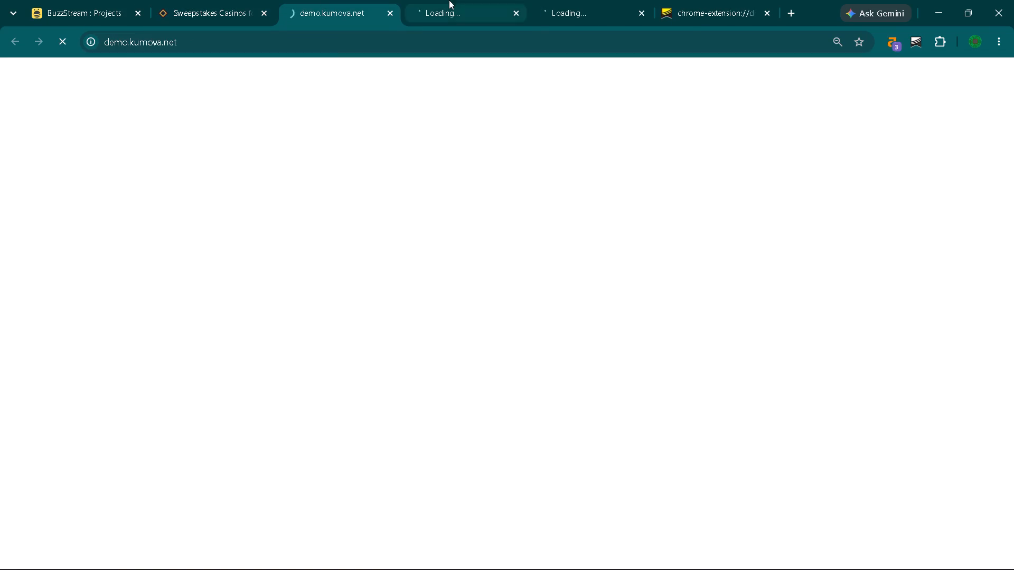
Check the prospect pages that are still loading and close the failed page at the end of the open set.
left_click(449, 0)
left_click(601, 0)
left_click(689, 1)
key("ctrl+w")
Reject constancekassor.net, the sweepstakes casino site, and move on to the next prospect.
left_click(257, 0)
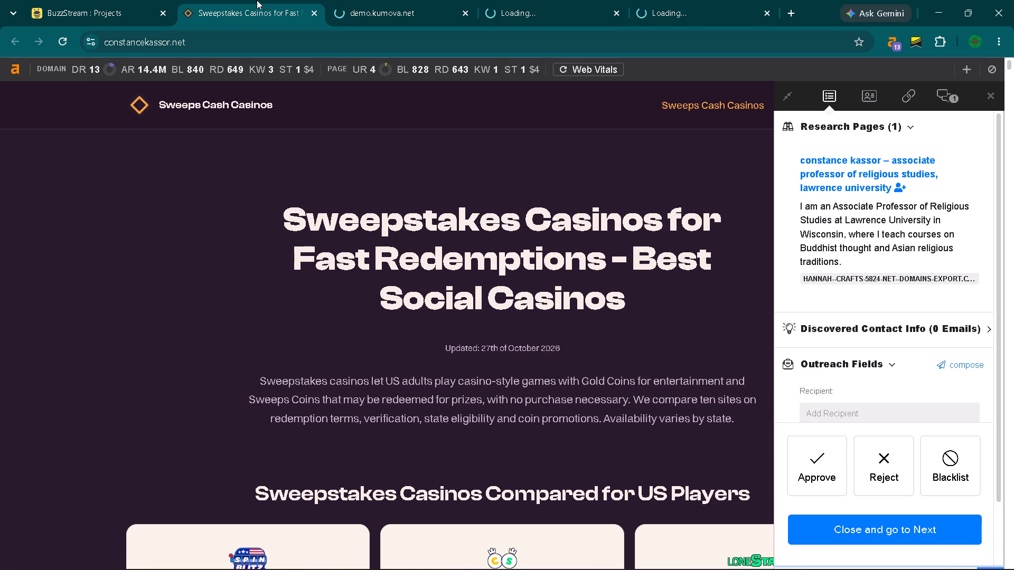
left_click_drag(871, 468, 871, 474)
left_click(862, 520)
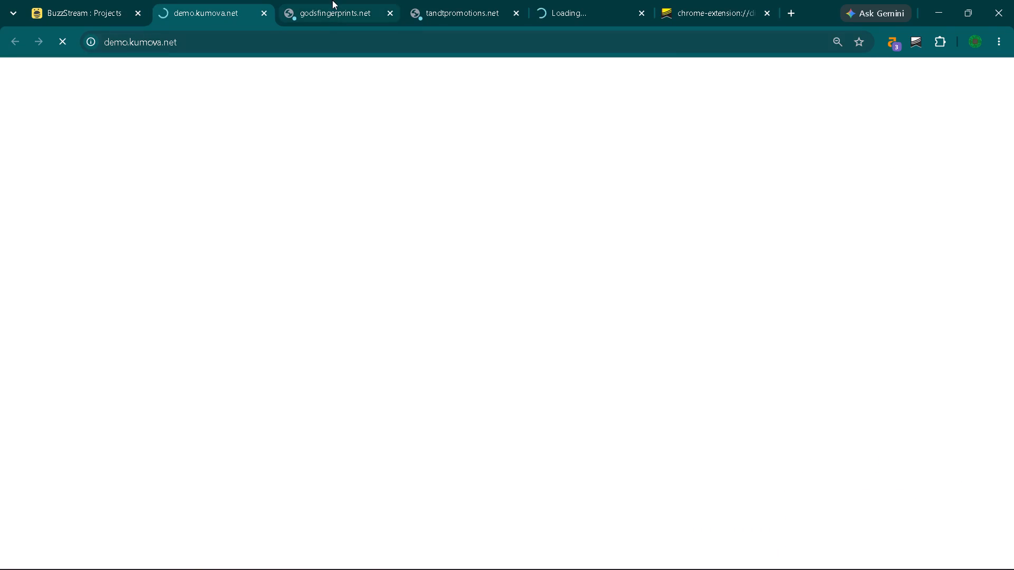
Check the loading prospect pages and close the two failed ones, including godsfingerprints.net.
left_click(332, 0)
left_click(398, 106)
left_click(464, 0)
left_click(395, 130)
left_click(393, 116)
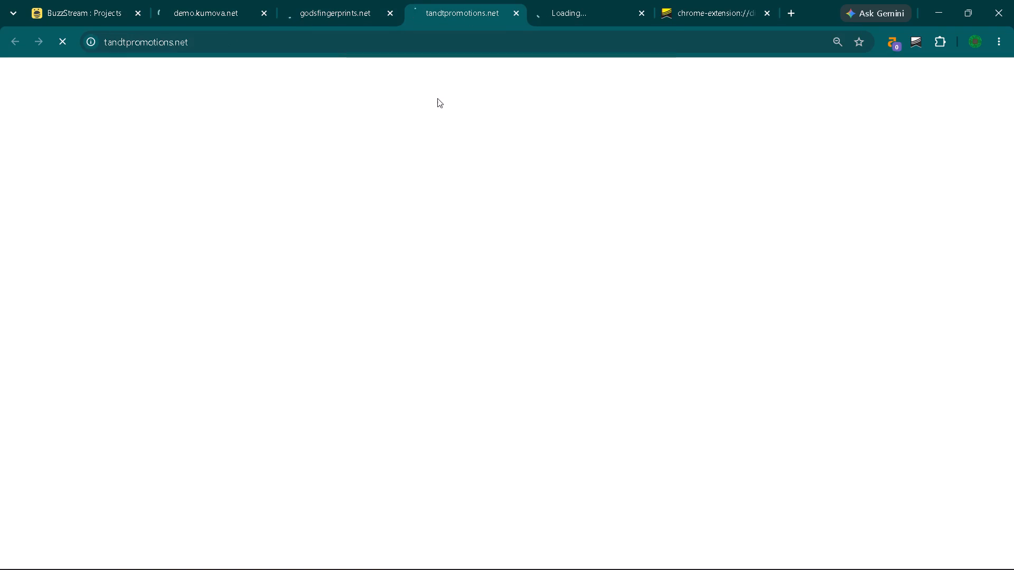
left_click(617, 0)
left_click(734, 0)
key("ctrl+w")
left_click(373, 2)
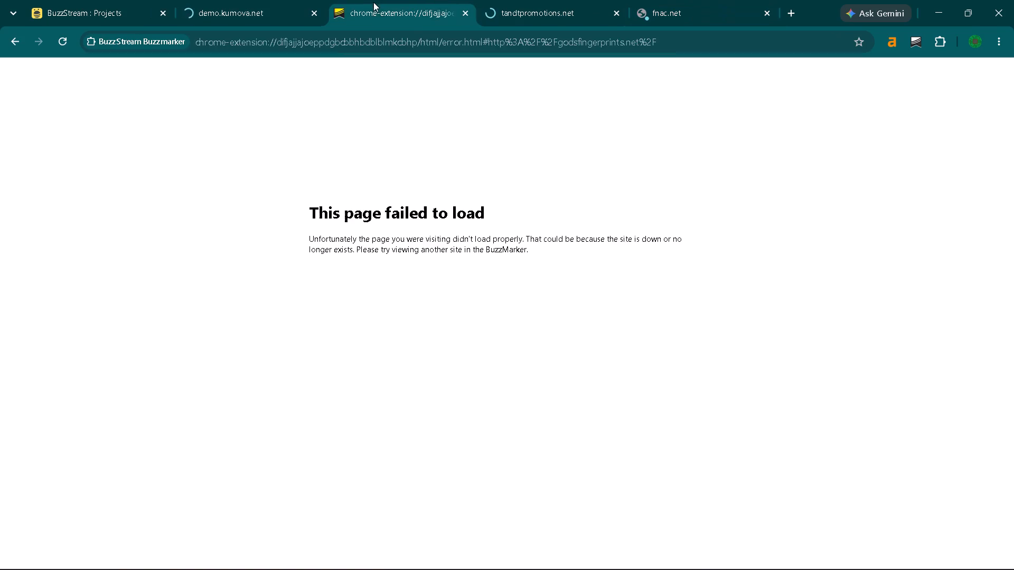
key("ctrl+w")
Check the remaining tandtpromotions.net and demo.kumova.net pages for content to review.
left_click(547, 0)
left_click(420, 111)
left_click(438, 8)
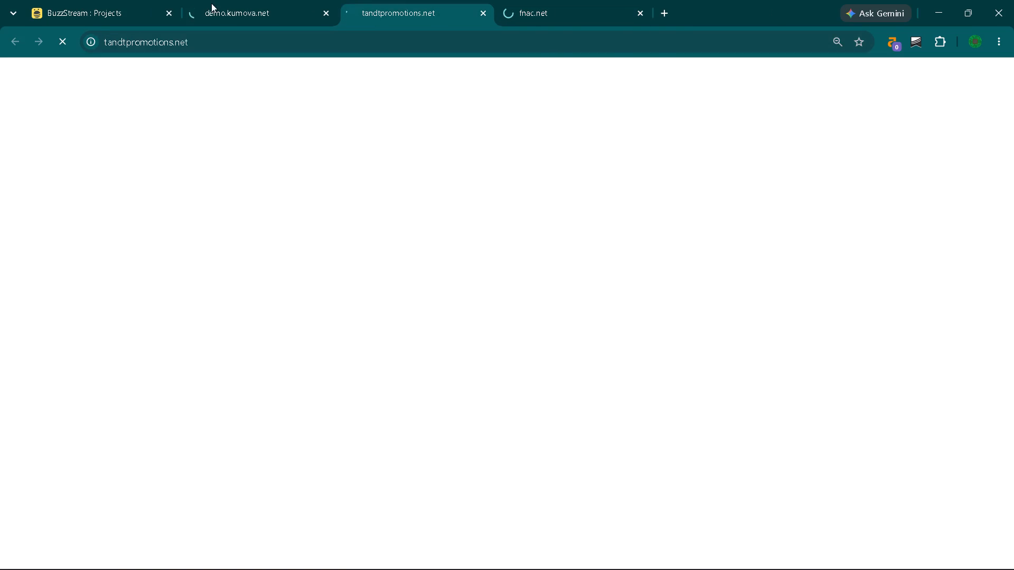
left_click(211, 3)
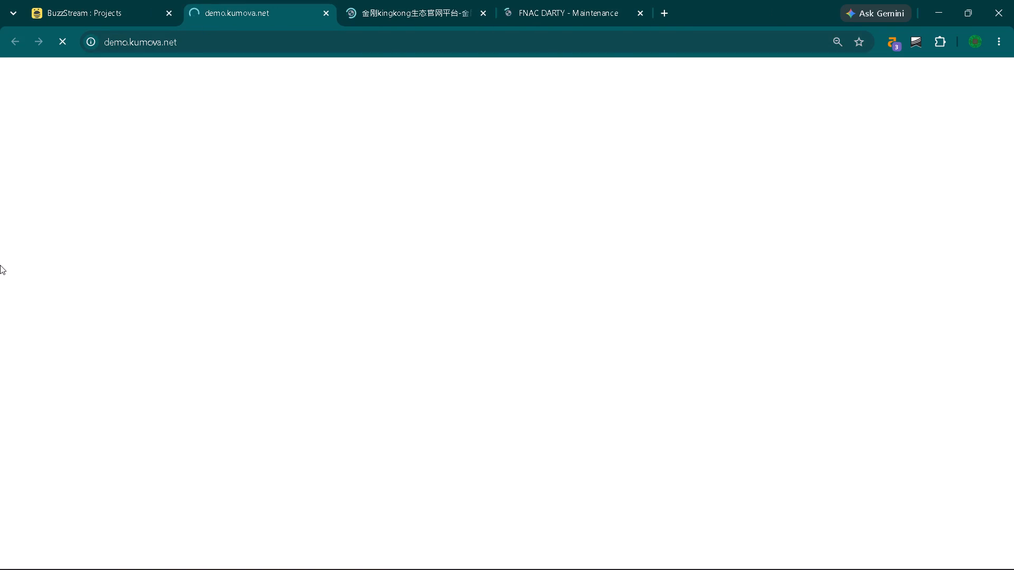
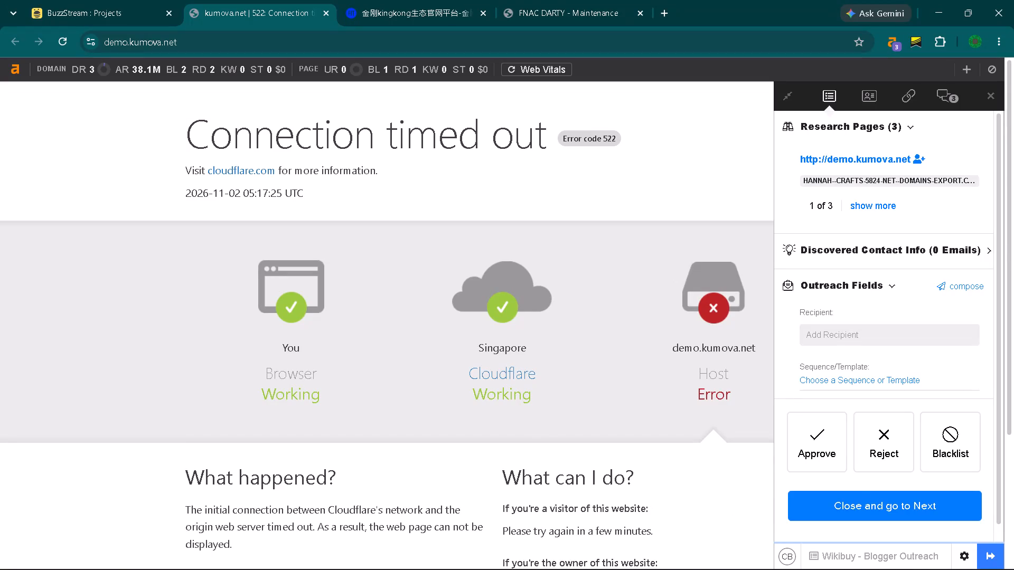
Reject the demo.kumova.net and tandtpromotions.net prospects, moving on to the next site after each.
left_click(861, 433)
left_click(852, 508)
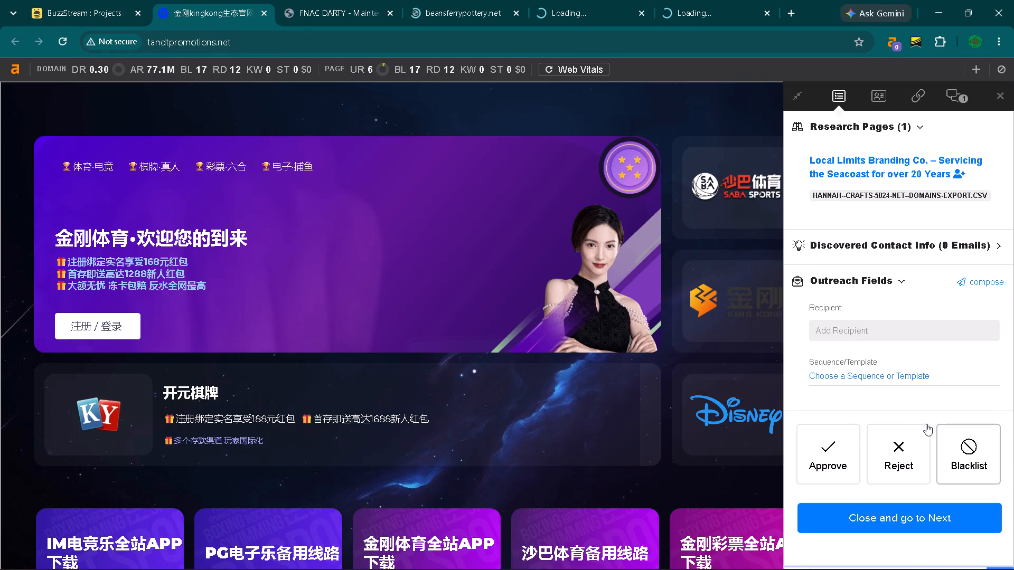
left_click(897, 452)
left_click(866, 522)
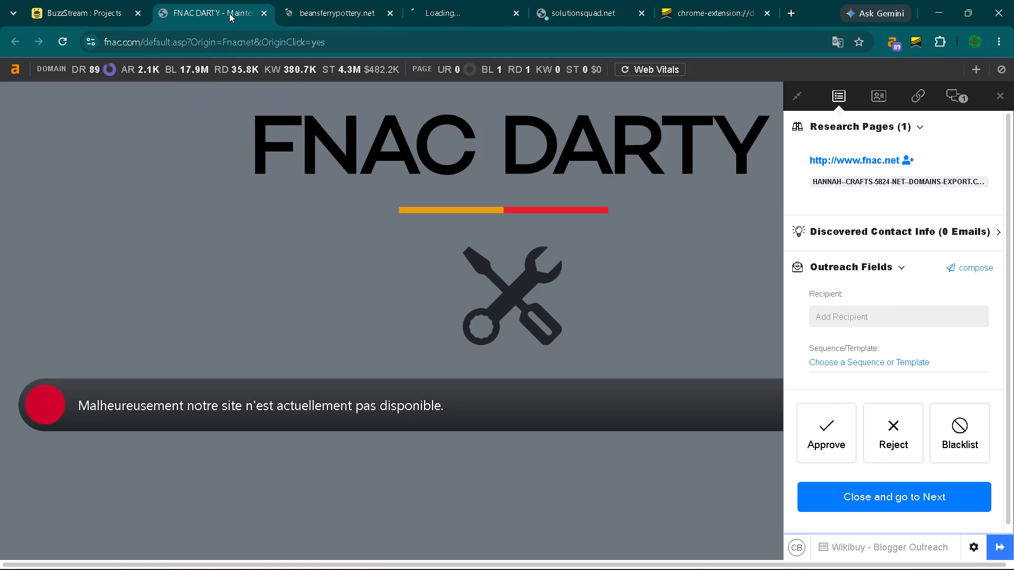
Reject the fnac.net prospect and close its leftover FNAC DARTY page.
left_click(879, 444)
left_click(843, 486)
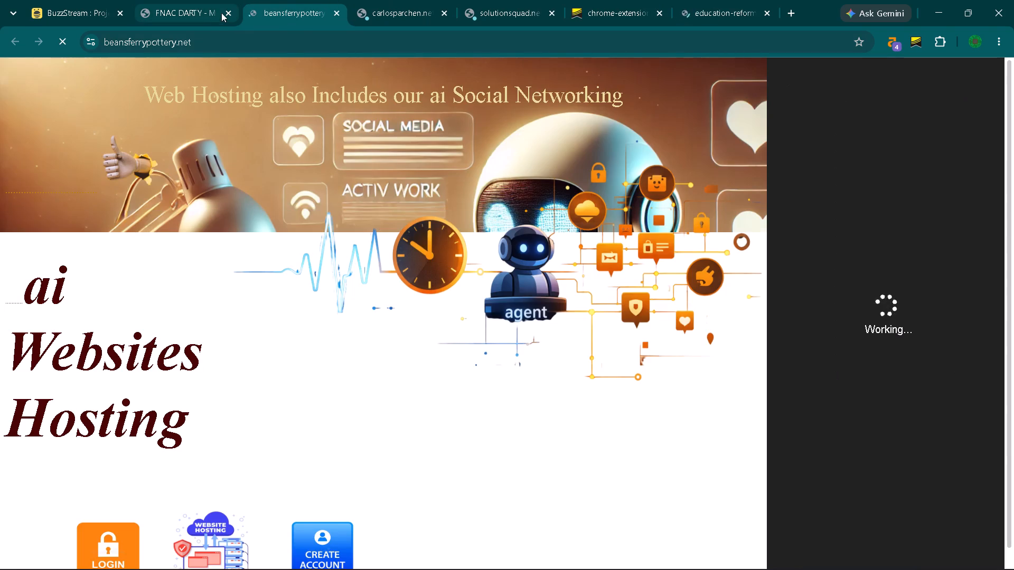
left_click(226, 13)
Continue to carlosparchen.net, solutionsquad.net and education-reform.net despite their insecure connections, closing the failed extension page among them.
left_click(327, 1)
left_click(401, 121)
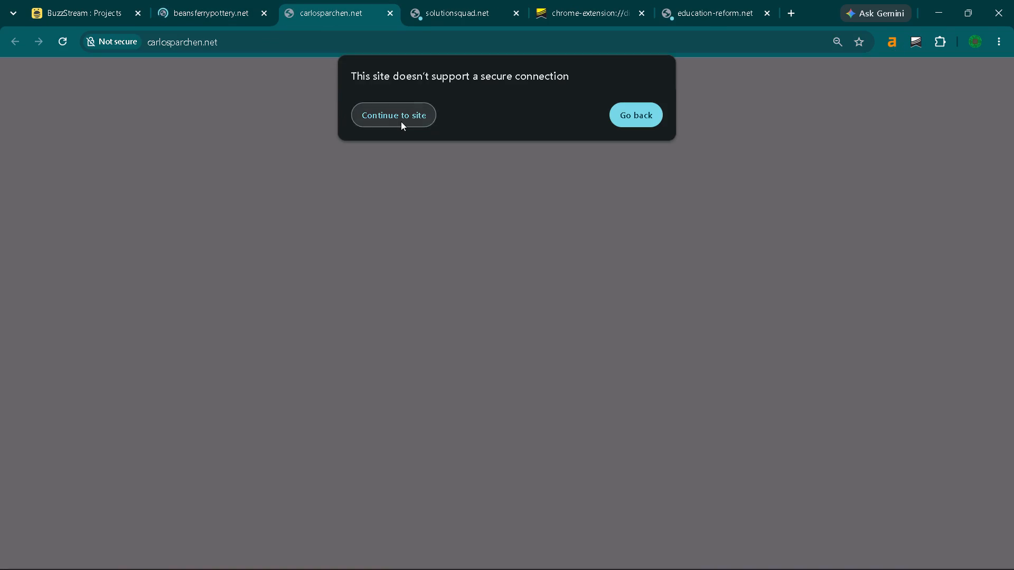
left_click(456, 0)
left_click(387, 125)
left_click(611, 0)
left_click(644, 12)
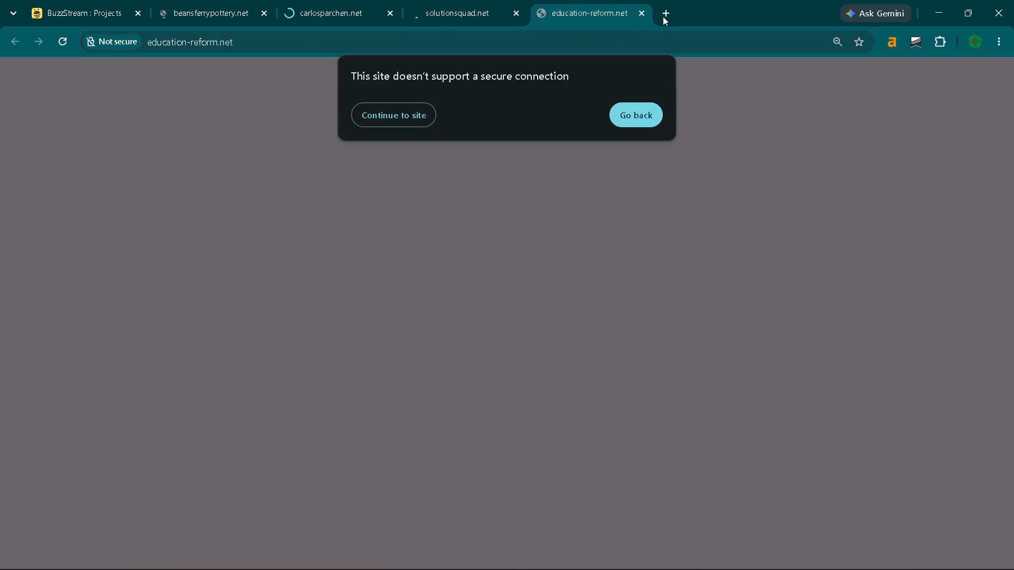
left_click(390, 106)
Reject beansferrypottery.net, the AI website hosting site, move on to the next prospect and close its leftover page.
left_click(166, 0)
left_click(241, 0)
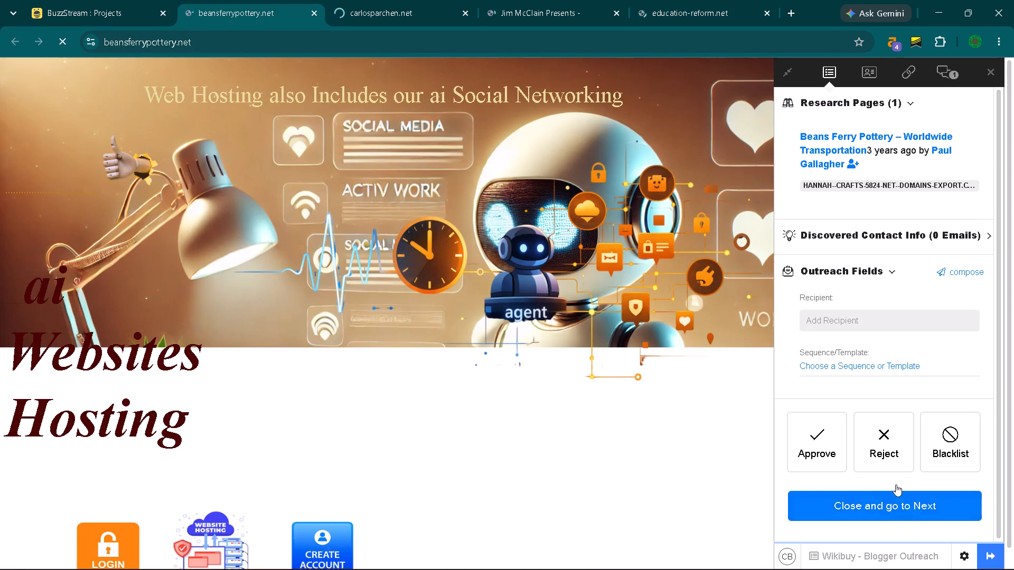
left_click(886, 465)
left_click(880, 492)
left_click(856, 498)
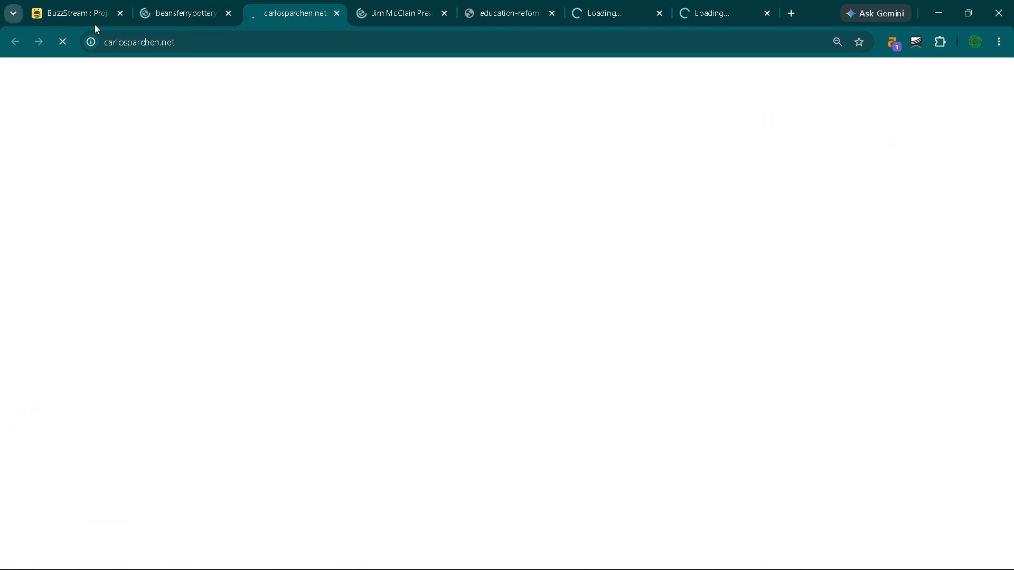
left_click(228, 13)
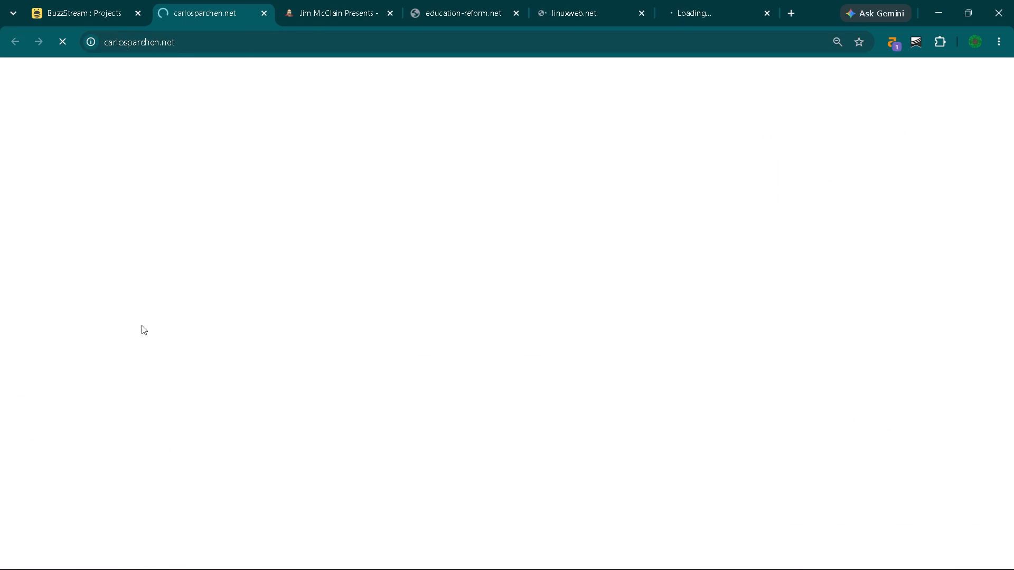
Check the open prospect pages, from carlosparchen.net through education-reform.net and linuxweb.net to Systemair USA, for loaded content.
left_click(15, 322)
left_click(329, 0)
left_click(465, 0)
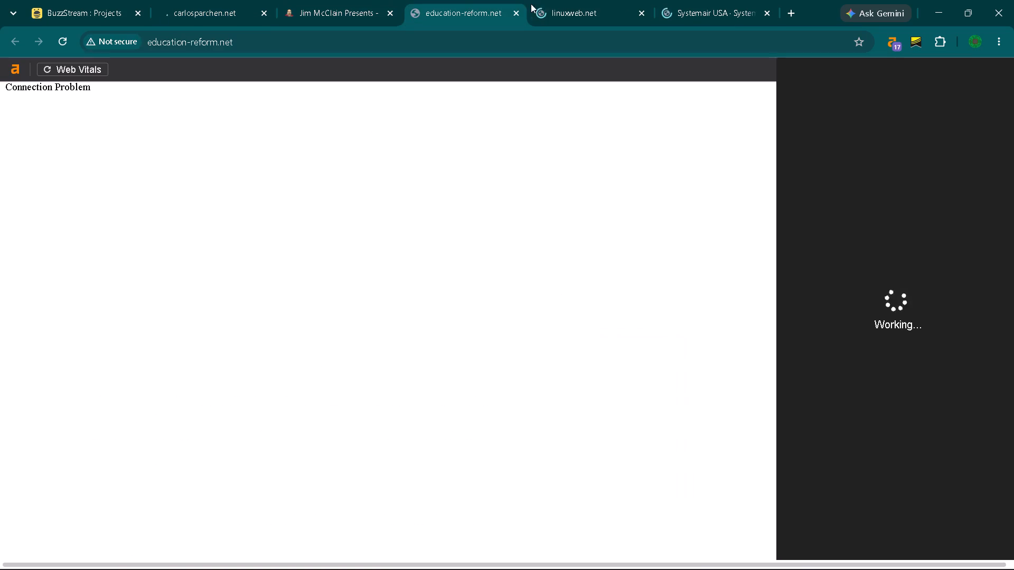
left_click(594, 0)
left_click(780, 0)
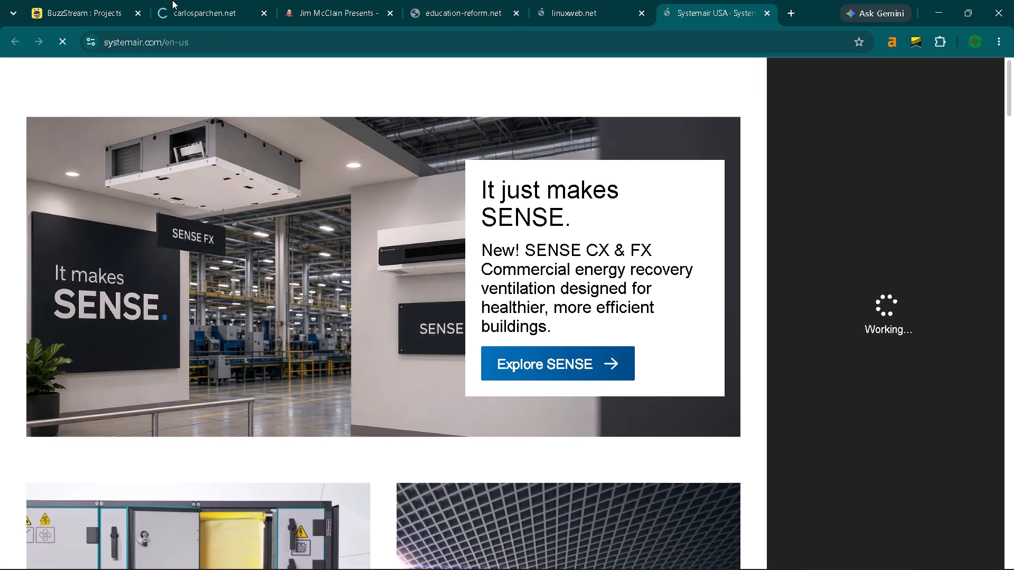
left_click(172, 0)
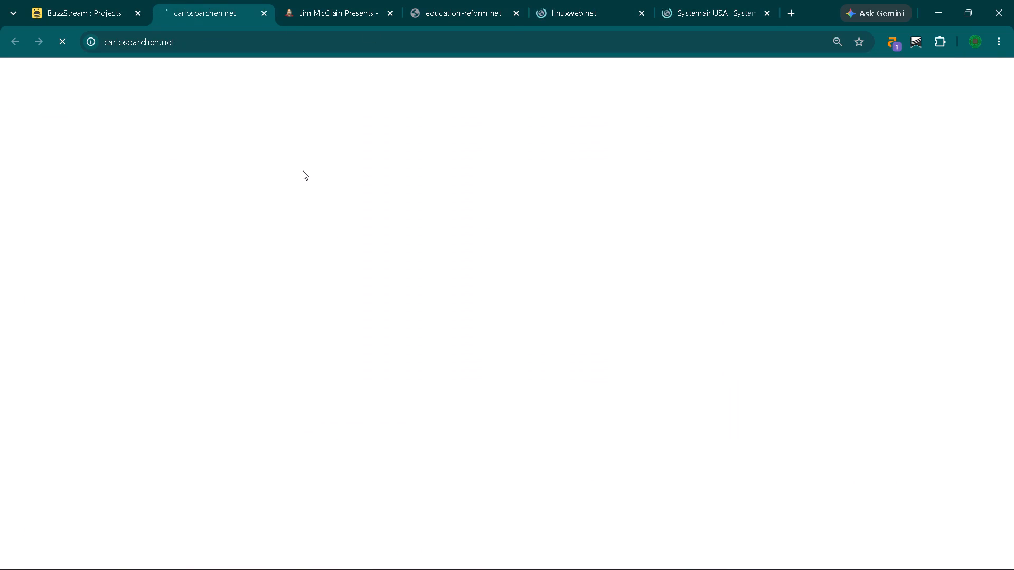
Switch to the Time Tracker to check the current work session, and return to the prospect pages.
key("alt+Tab")
key("alt+Tab")
key("alt+Tab")
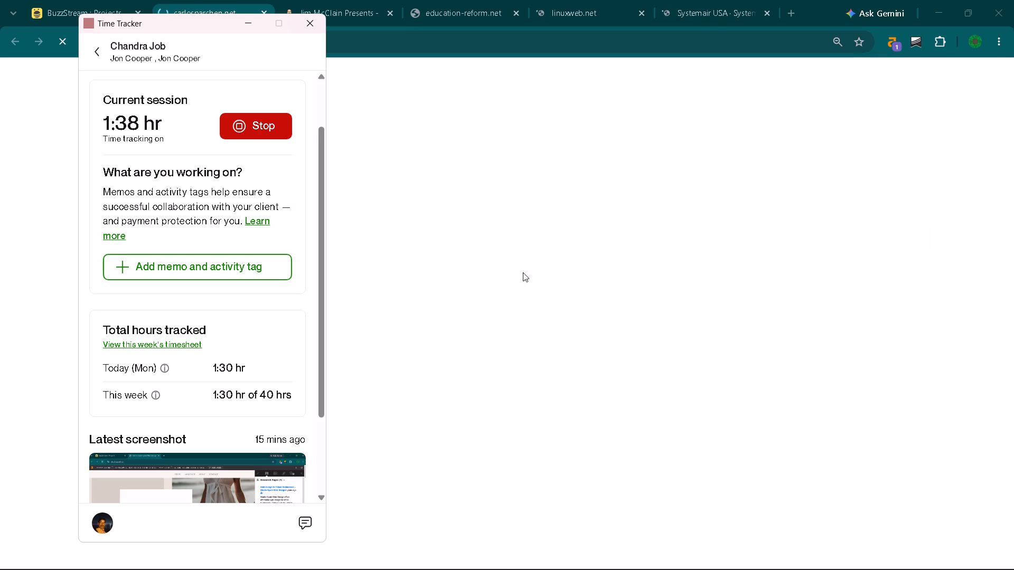
key("alt+Tab")
key("alt+Tab")
key("alt+Tab")
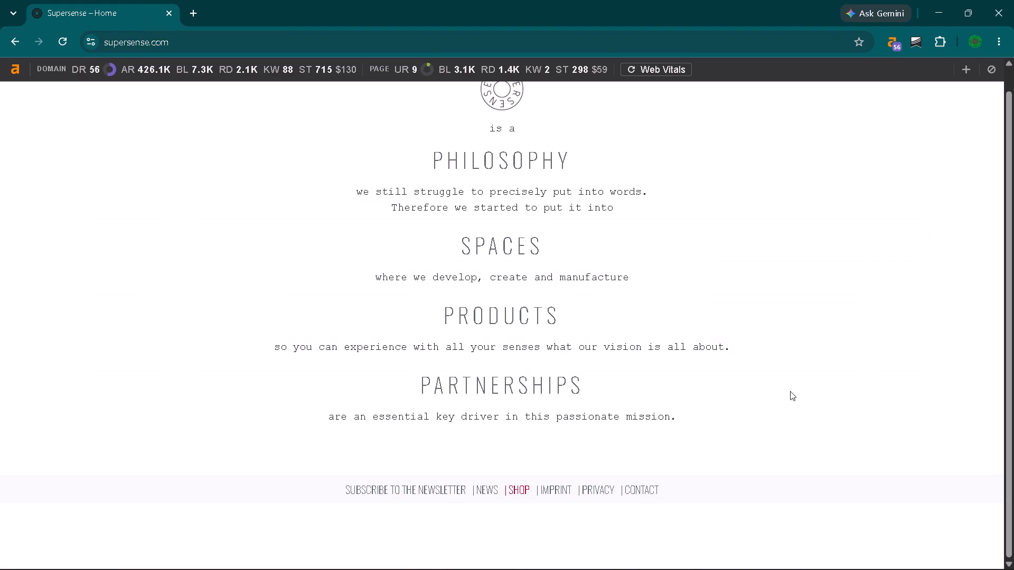
key("alt+Tab")
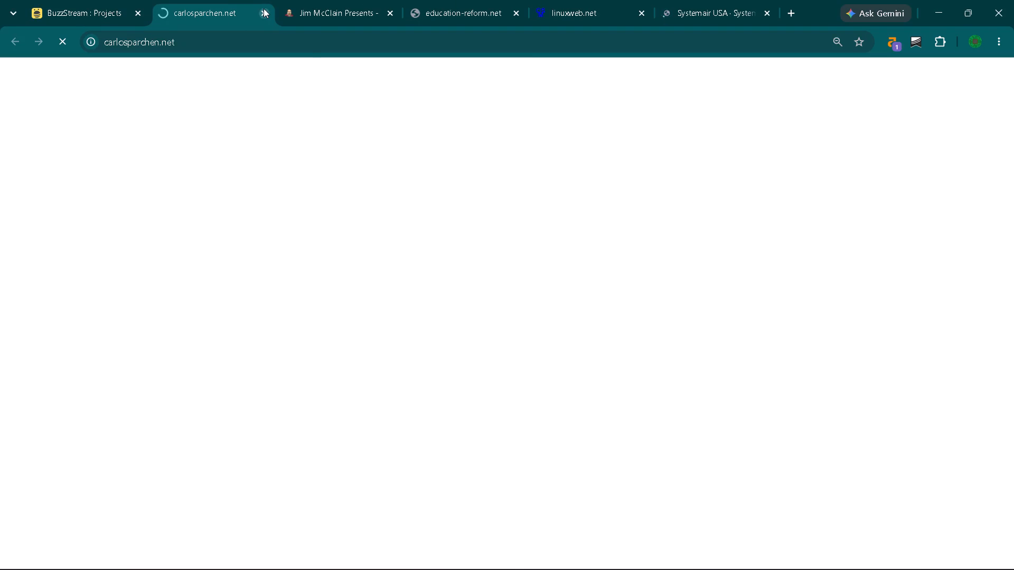
left_click(264, 8)
left_click(0, 248)
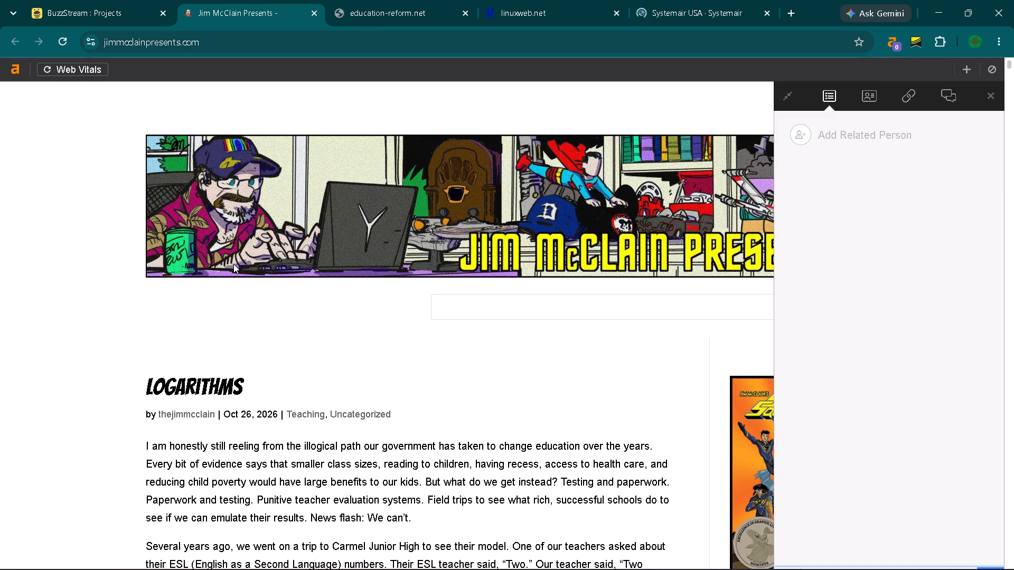
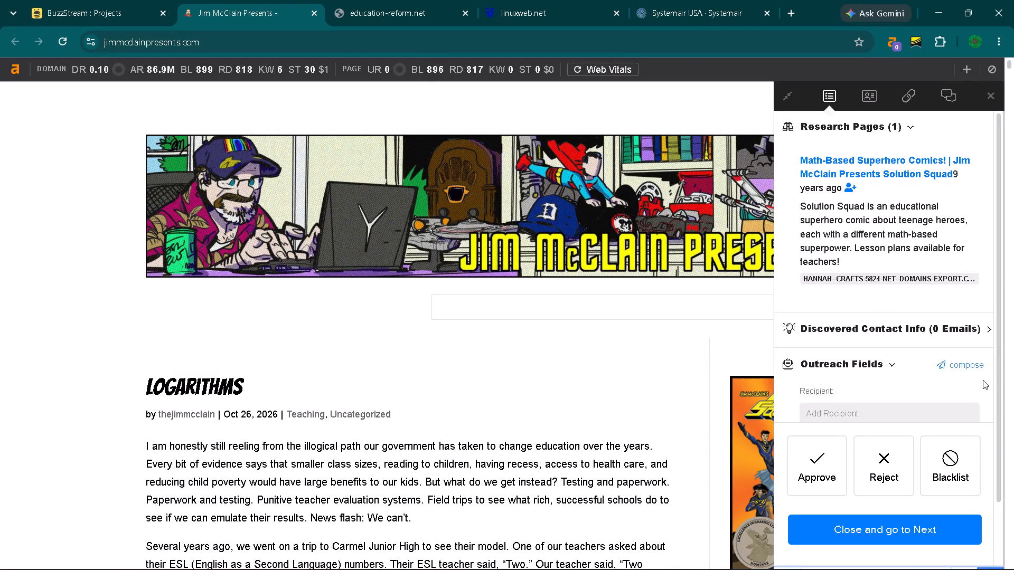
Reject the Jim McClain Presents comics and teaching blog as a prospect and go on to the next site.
left_click(876, 452)
left_click(867, 517)
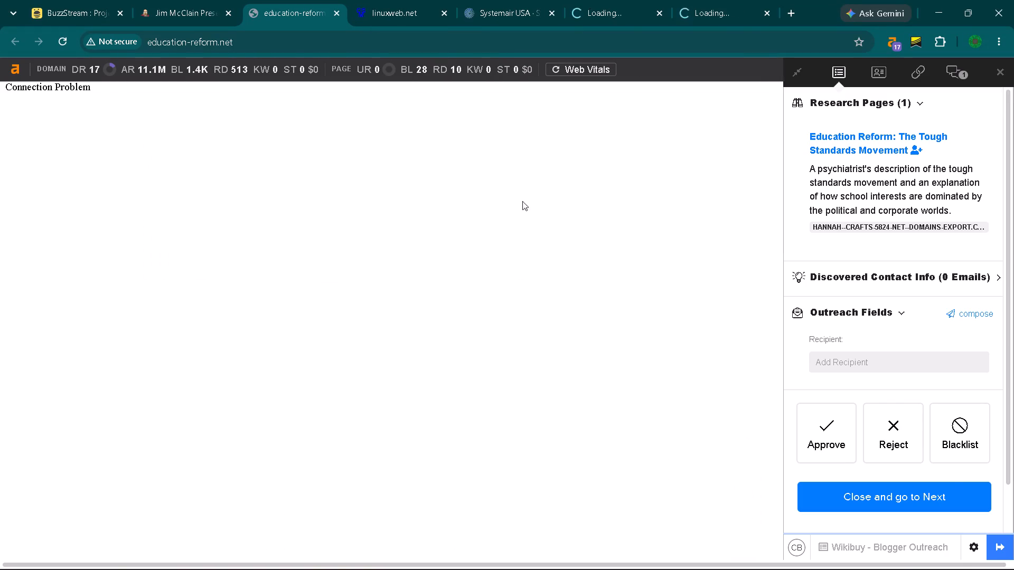
Reject education-reform.net, the page with the connection problem, move on to the next prospect and close its leftover page.
left_click(892, 443)
left_click(850, 496)
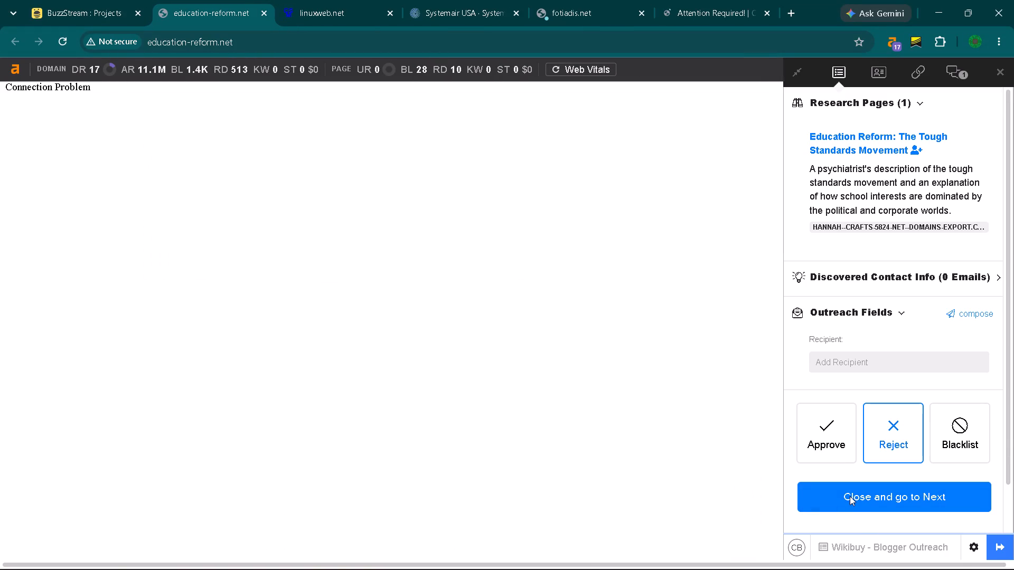
left_click(228, 13)
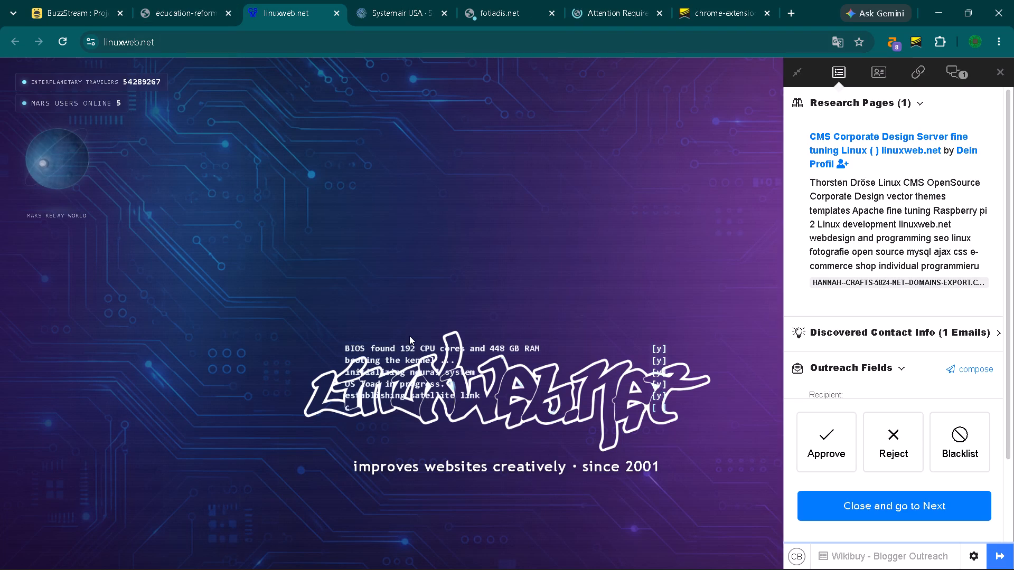
Reject linuxweb.net, the Linux web design site, and move on to the next prospect.
left_click(886, 442)
left_click(851, 506)
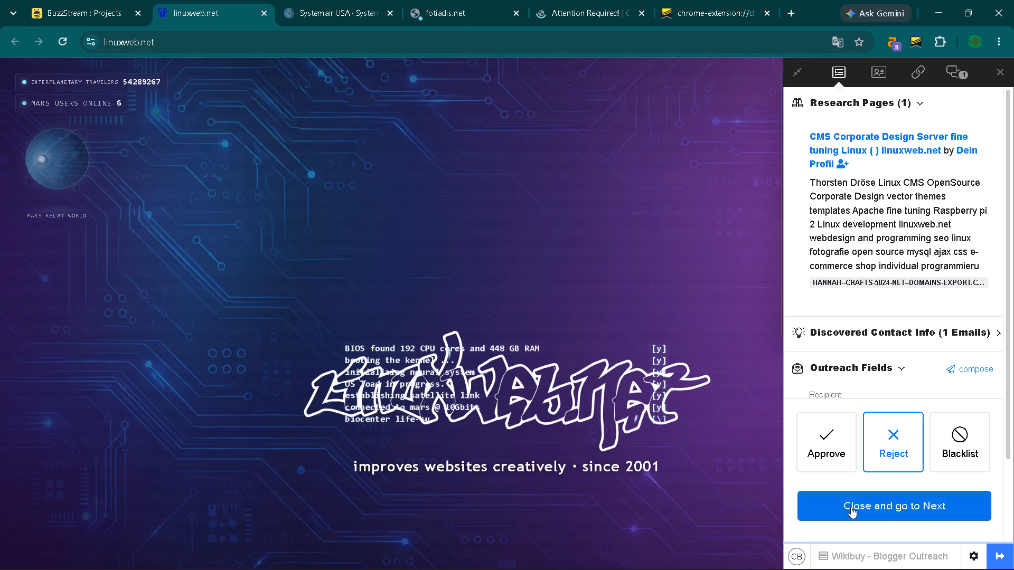
left_click(0, 188)
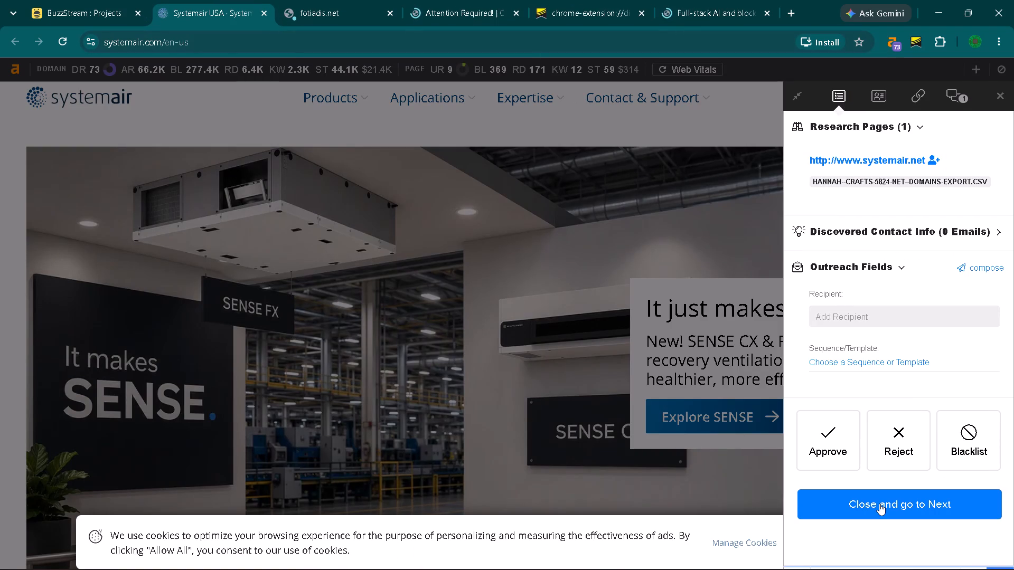
Reject Systemair USA, continue to the non-secure fotiadis.net prospect site and close the leftover Systemair page.
left_click(886, 450)
left_click(875, 500)
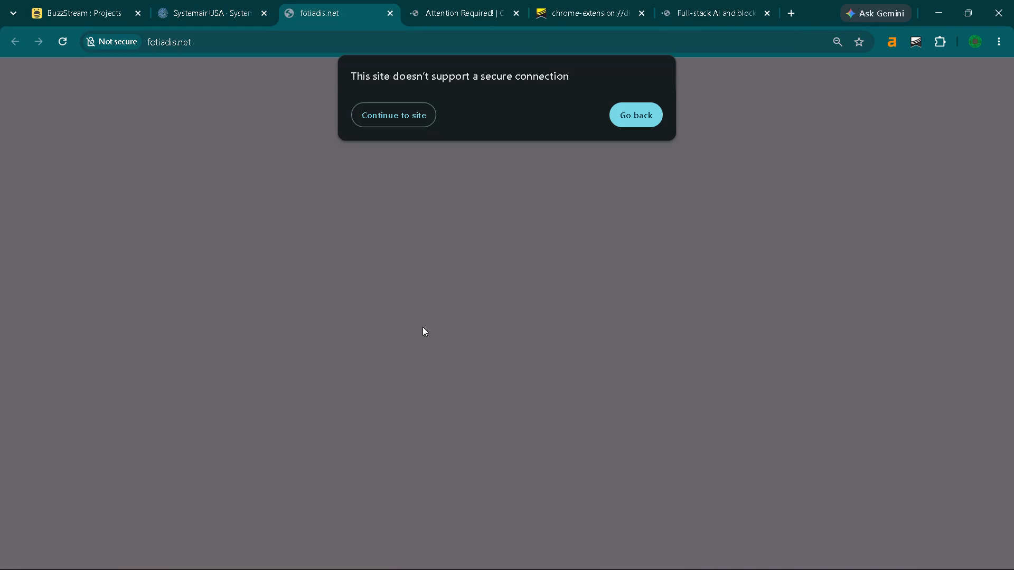
left_click(386, 117)
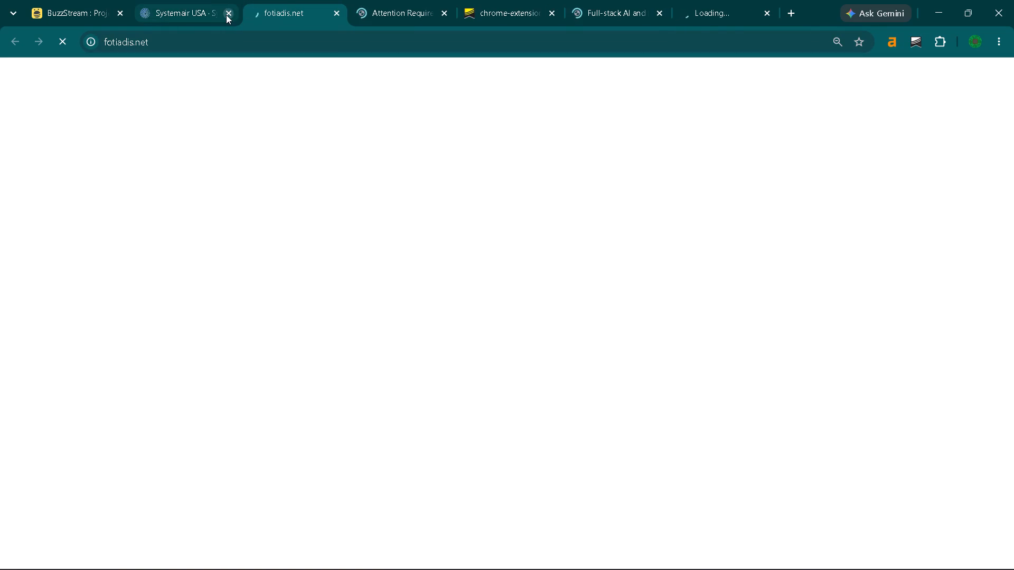
left_click(226, 15)
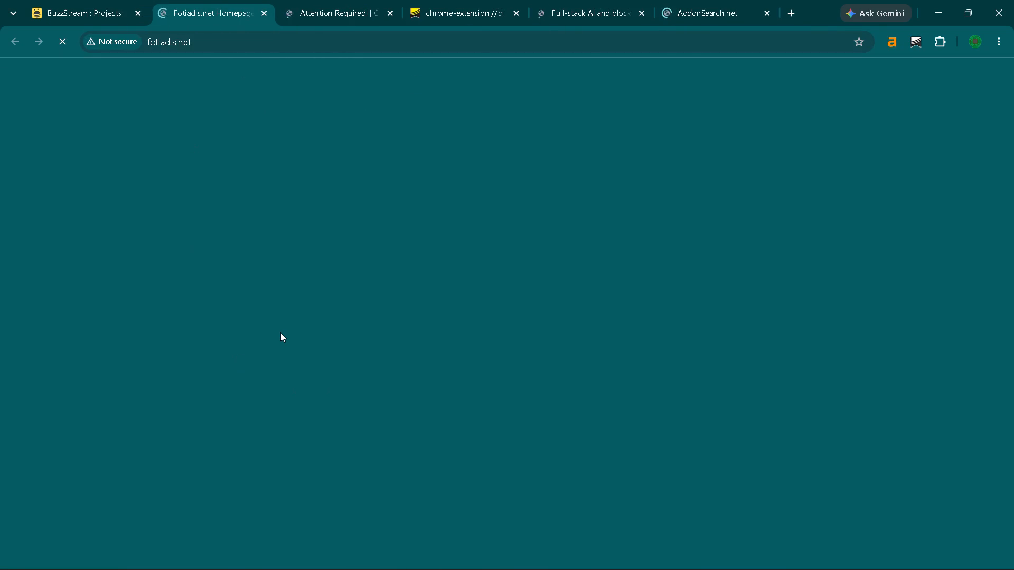
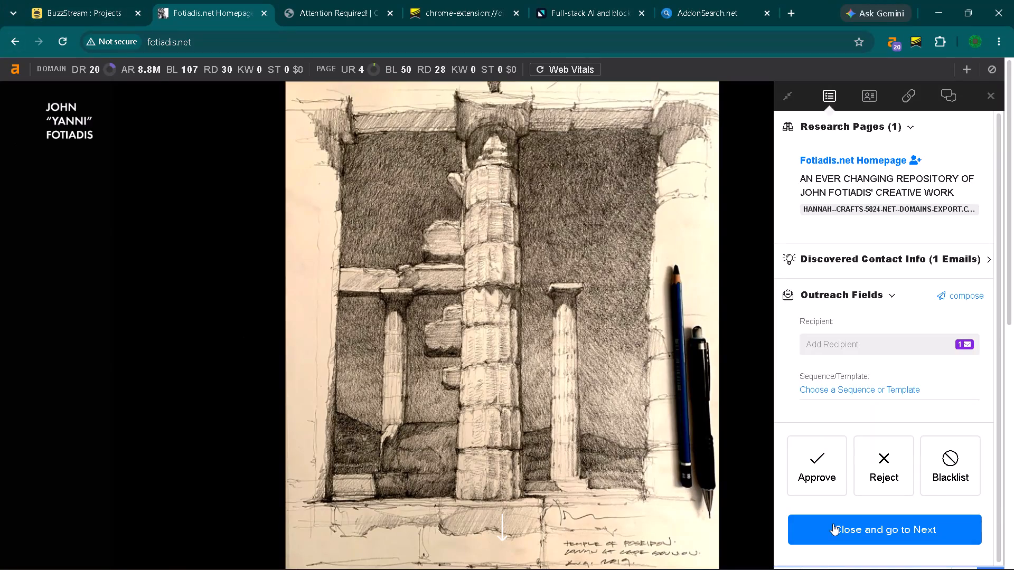
Reject fotiadis.net, the creative work and drawing portfolio, as a prospect and go on to the next site.
left_click(869, 472)
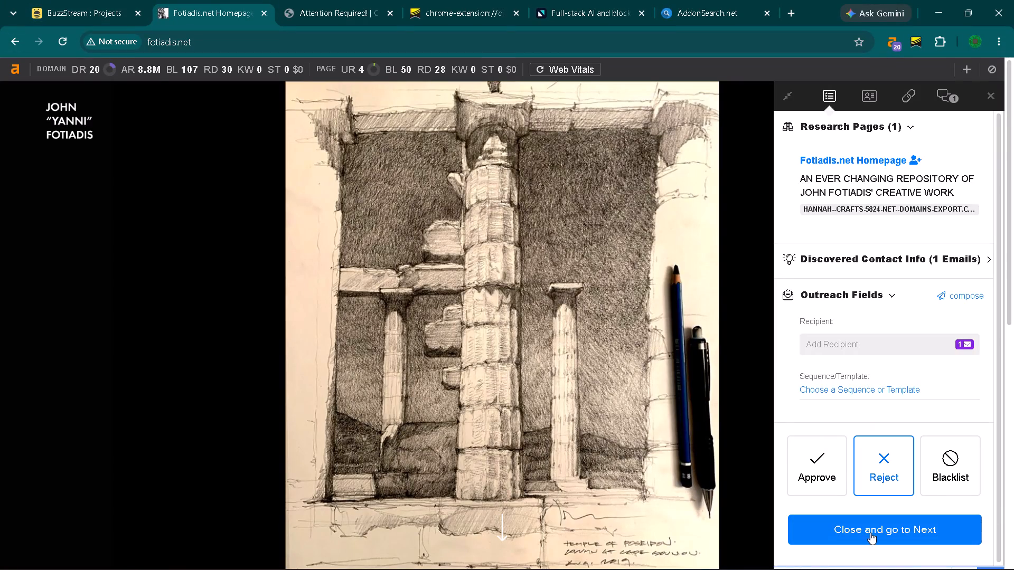
left_click(850, 521)
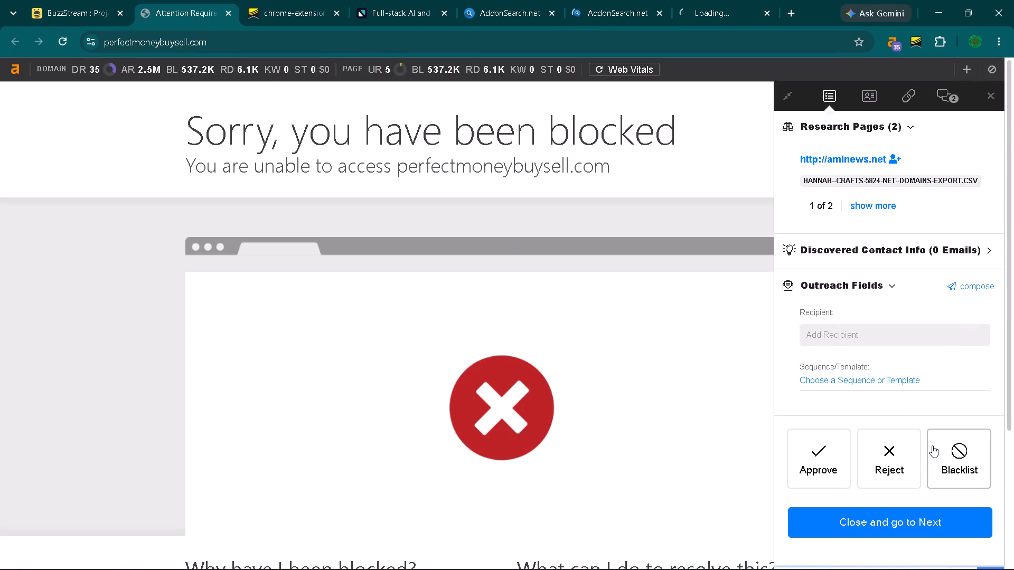
Reject aminews.net, the prospect whose page blocks access at perfectmoneybuysell.com, and go on to the next site.
left_click(896, 454)
left_click(860, 521)
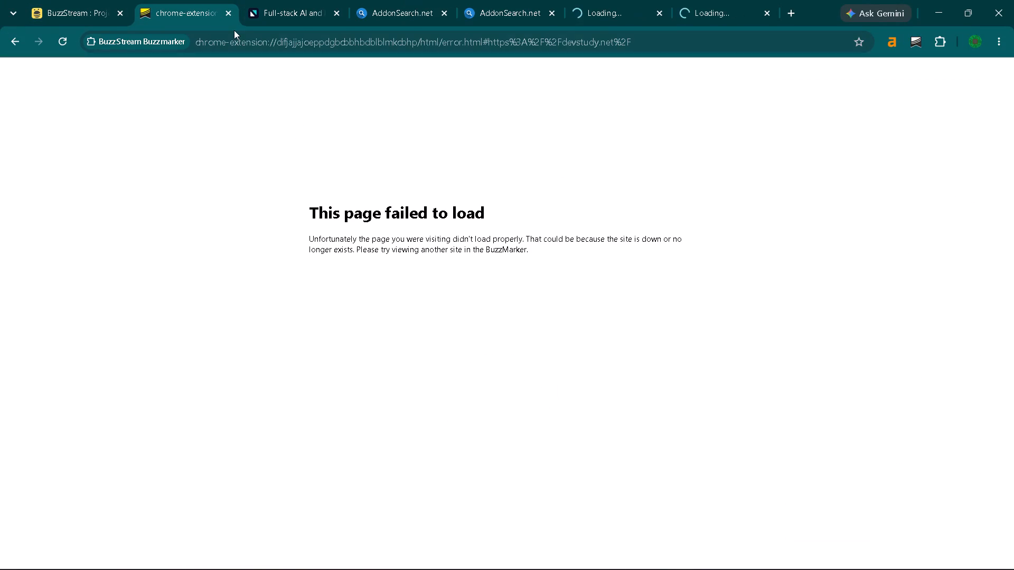
Close the devstudy.net prospect page that failed to load.
left_click(229, 12)
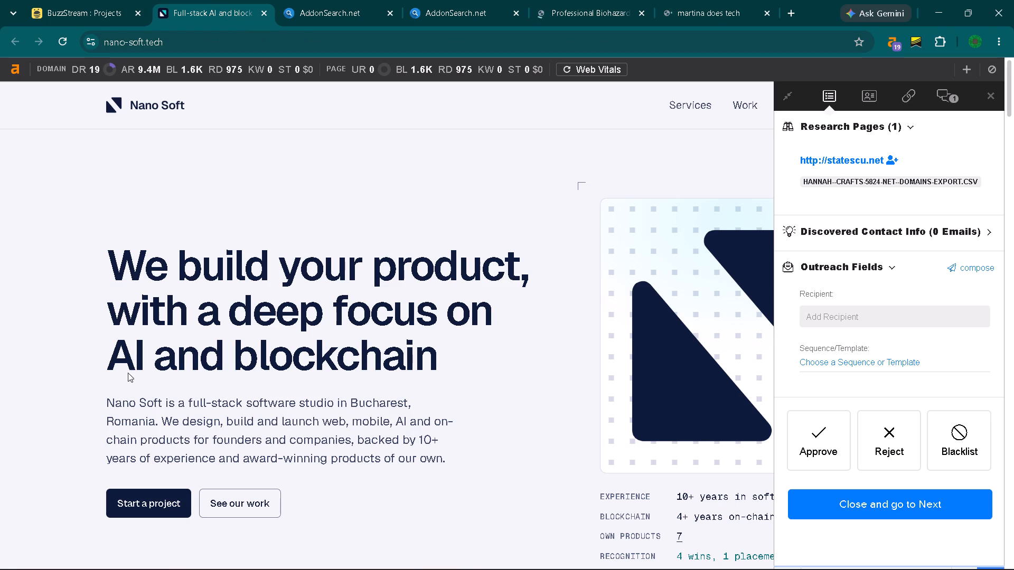
Reject statescu.net, the Nano Soft AI and blockchain software studio site, and go on to the next prospect.
left_click(871, 441)
left_click(861, 499)
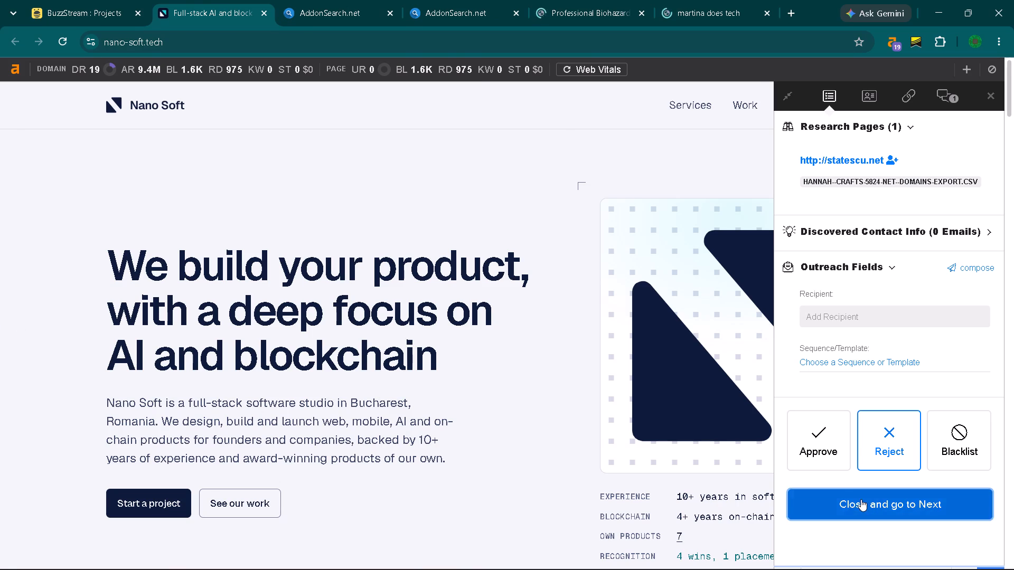
Close the duplicate AddonSearch.net page, keeping a single copy of that prospect site open.
left_click(202, 10)
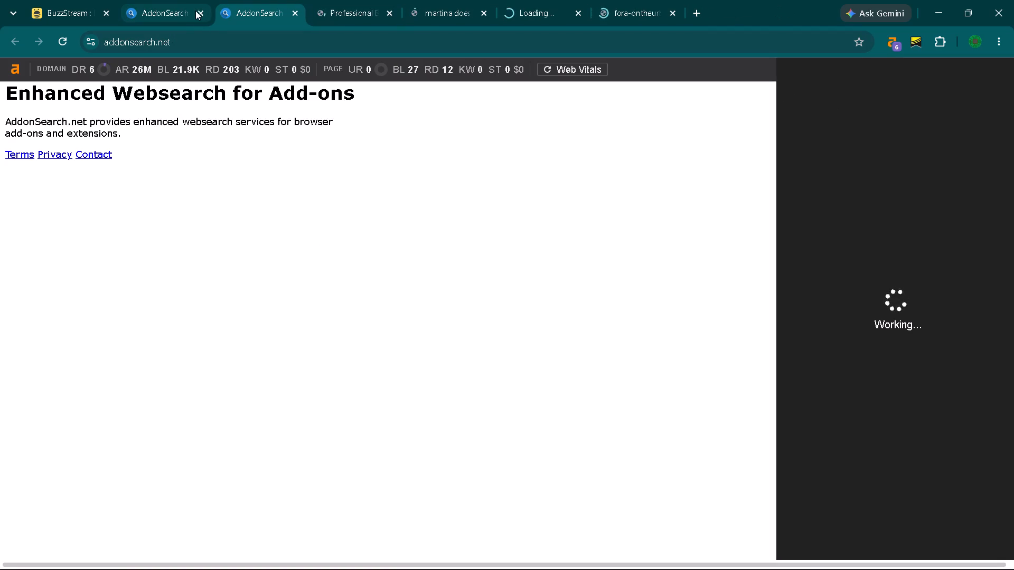
left_click(199, 13)
left_click_drag(261, 234, 271, 234)
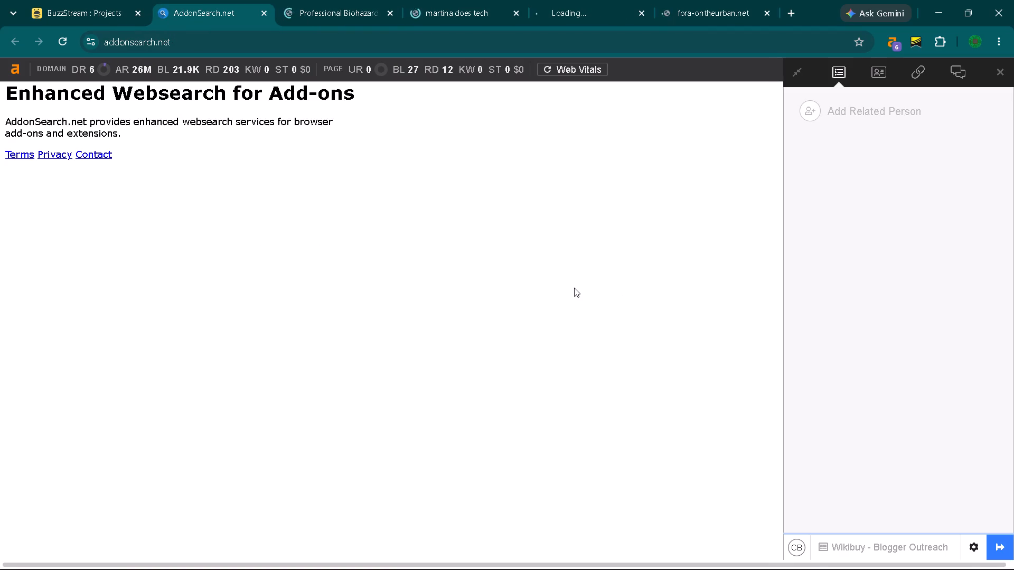
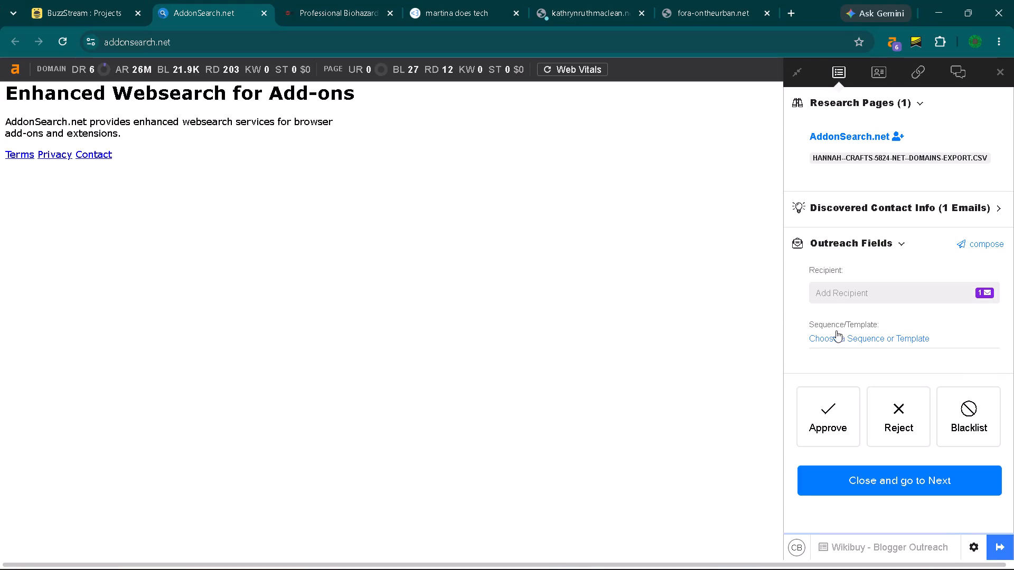
Reject AddonSearch.net, the browser add-on websearch prospect, and go on to the next site.
left_click(927, 410)
left_click(885, 477)
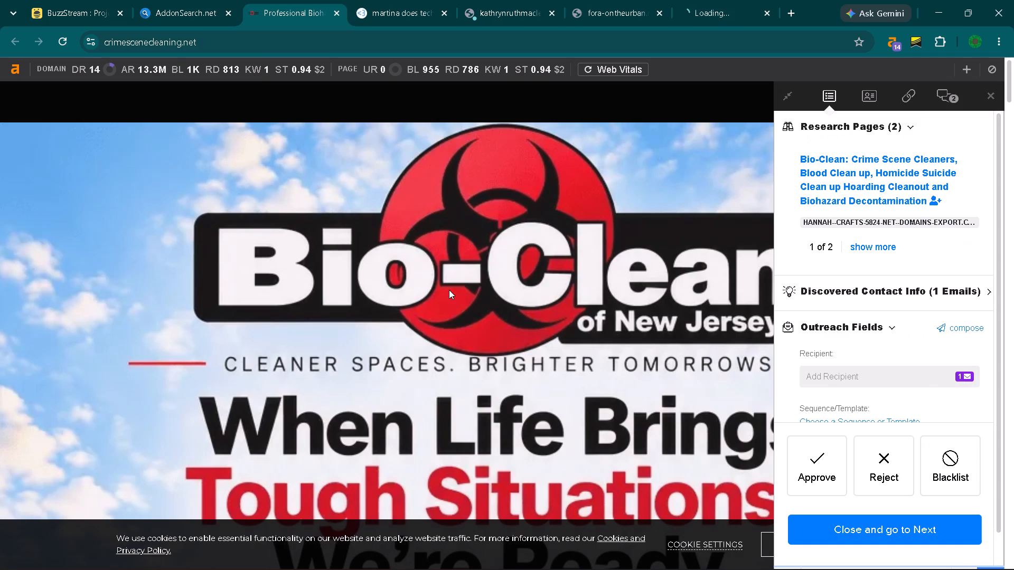
Reject crimescenecleaning.net, the Bio-Clean of New Jersey prospect, and go on to the next site.
left_click(863, 478)
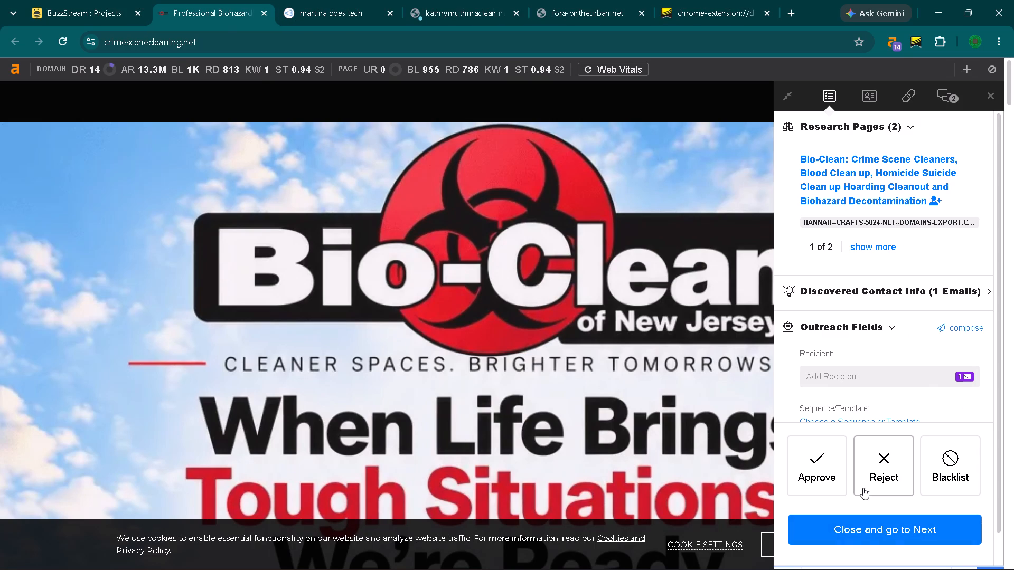
left_click(860, 547)
left_click(844, 533)
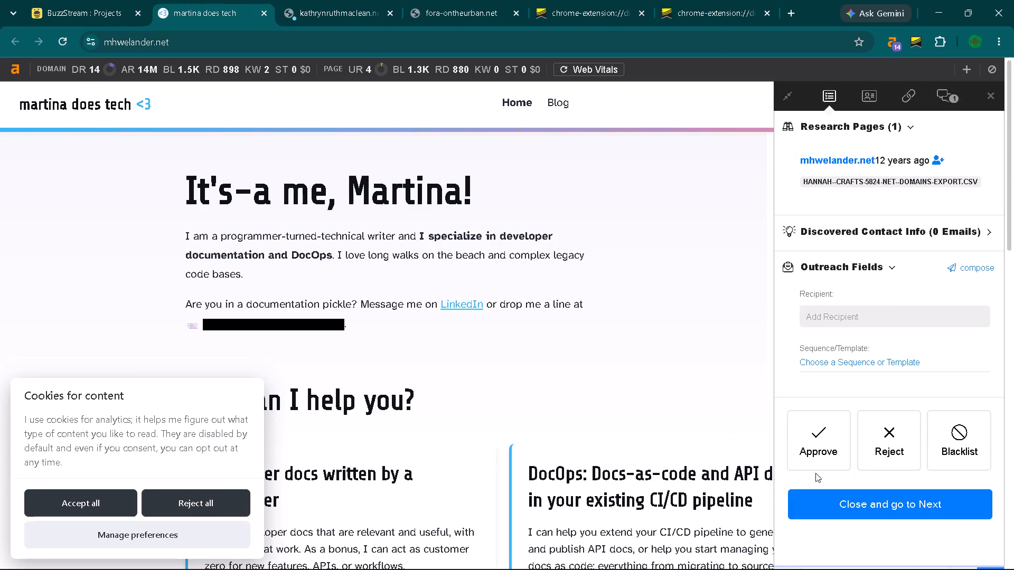
Reject mhwelander.net, the "martina does tech" technical writing prospect, and go on to the next site.
left_click(874, 436)
left_click(870, 496)
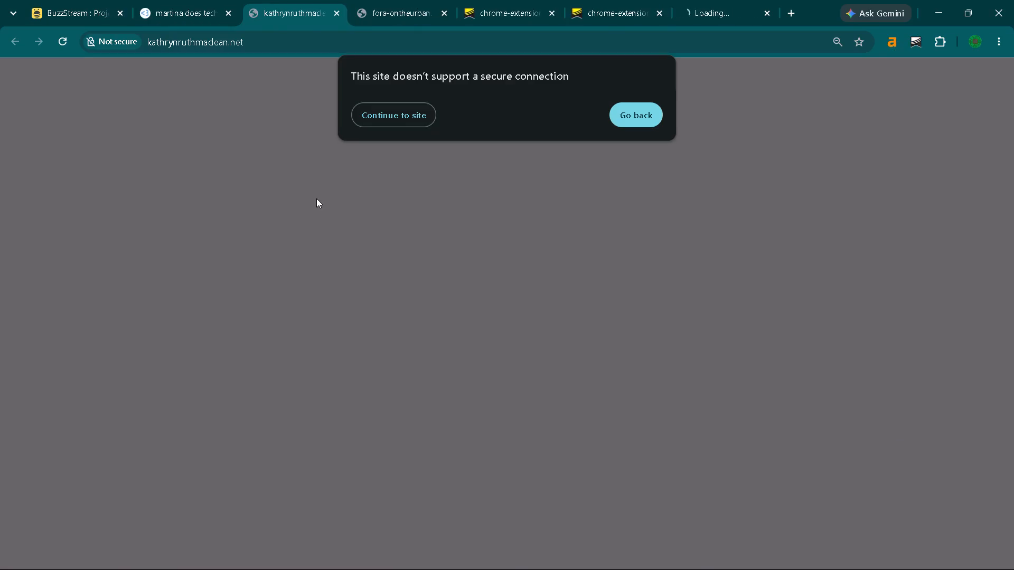
Continue to the prospect site that does not support a secure connection.
left_click(382, 117)
Close the failed prospect pages, including thetopcut.net and fora-ontheurban.net, keeping the prospect page that is still loading open.
left_click(308, 0)
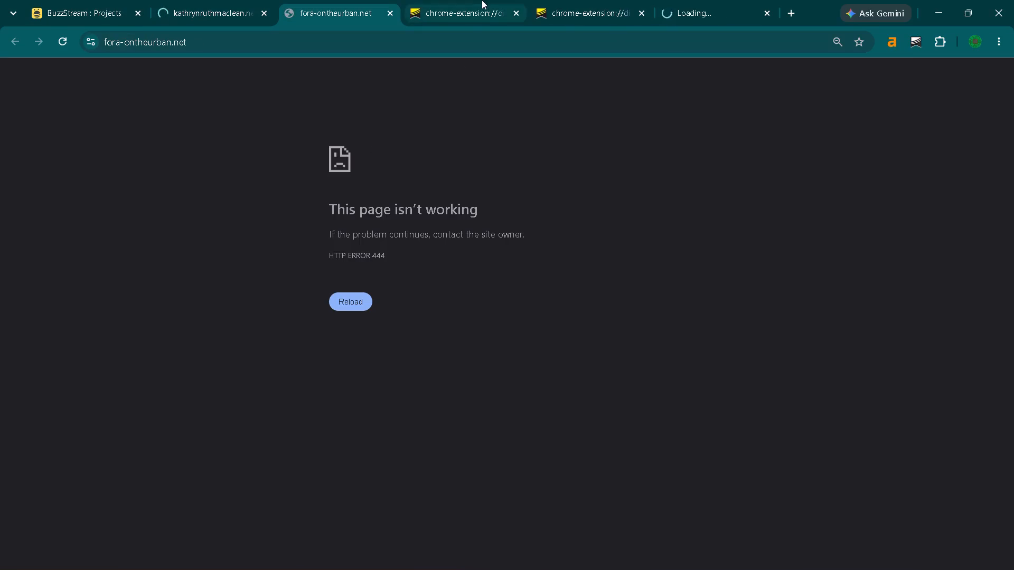
double_click(515, 14)
left_click(457, 6)
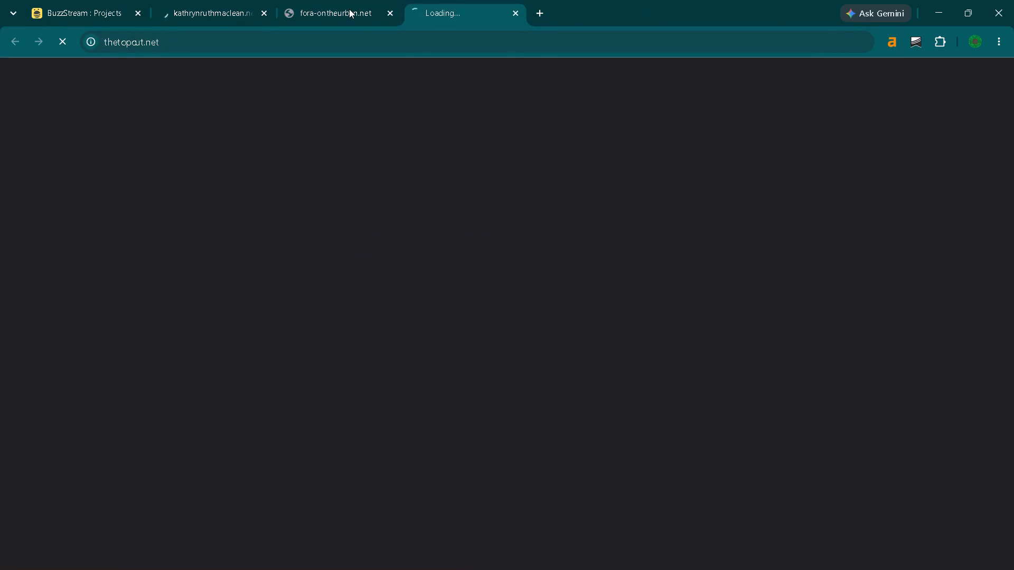
left_click(339, 4)
left_click(211, 0)
left_click(406, 0)
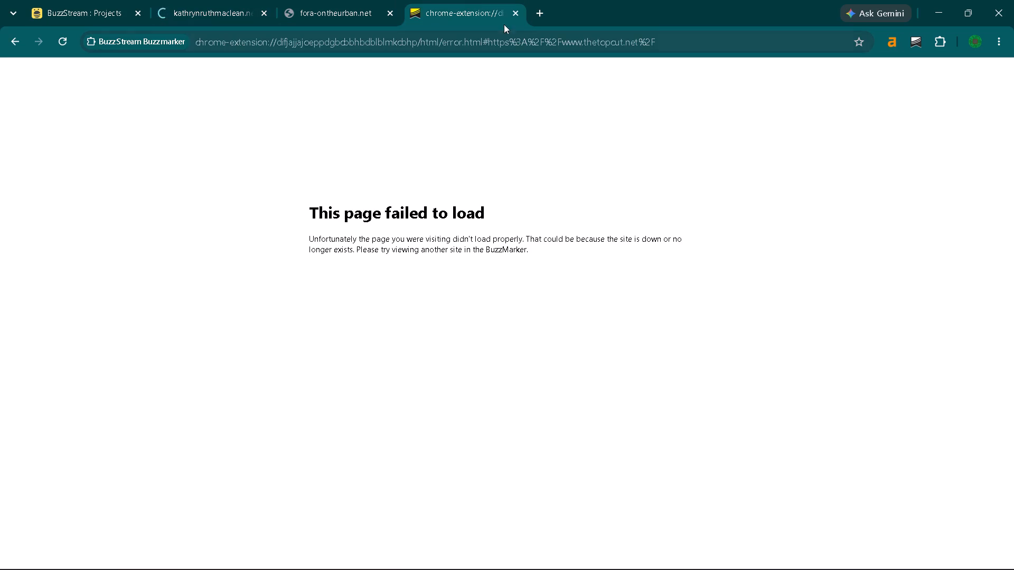
left_click(516, 14)
left_click(478, 11)
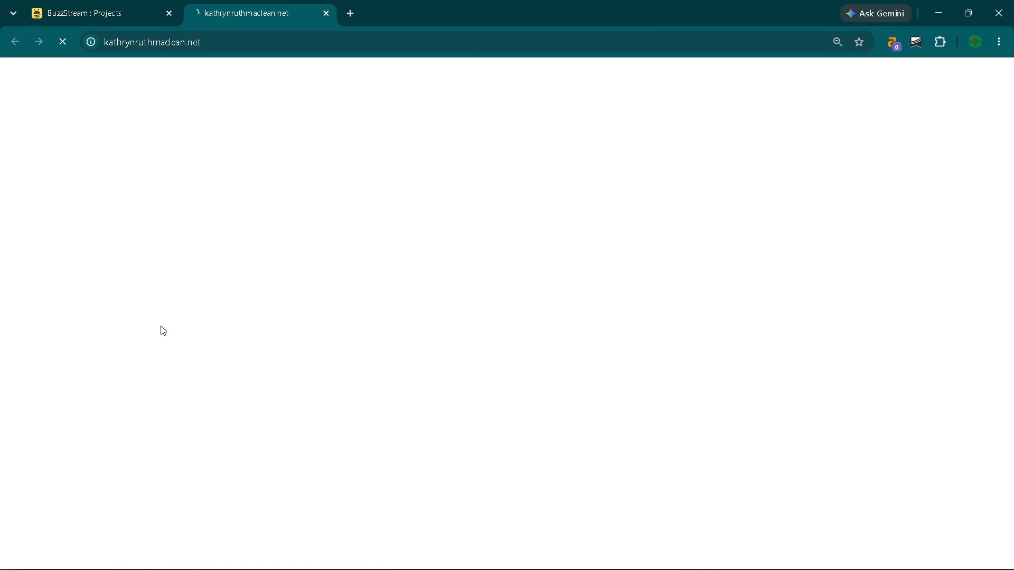
left_click(0, 269)
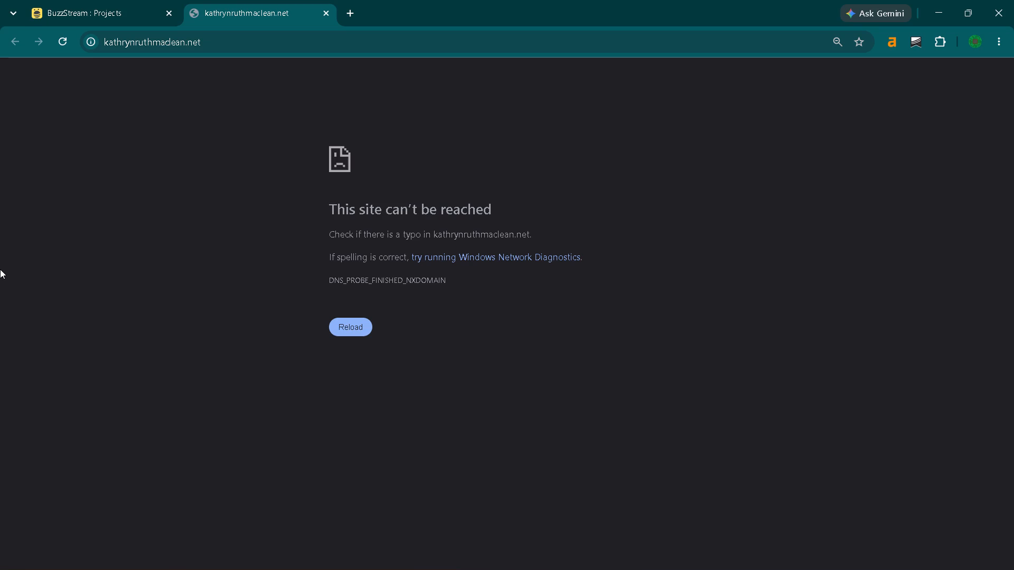
Search the web for the unreachable prospect's domain followed by "vghjhb" in the same page.
left_click(255, 35)
left_click(276, 35)
key("space")
type("vghjhb")
key("Return")
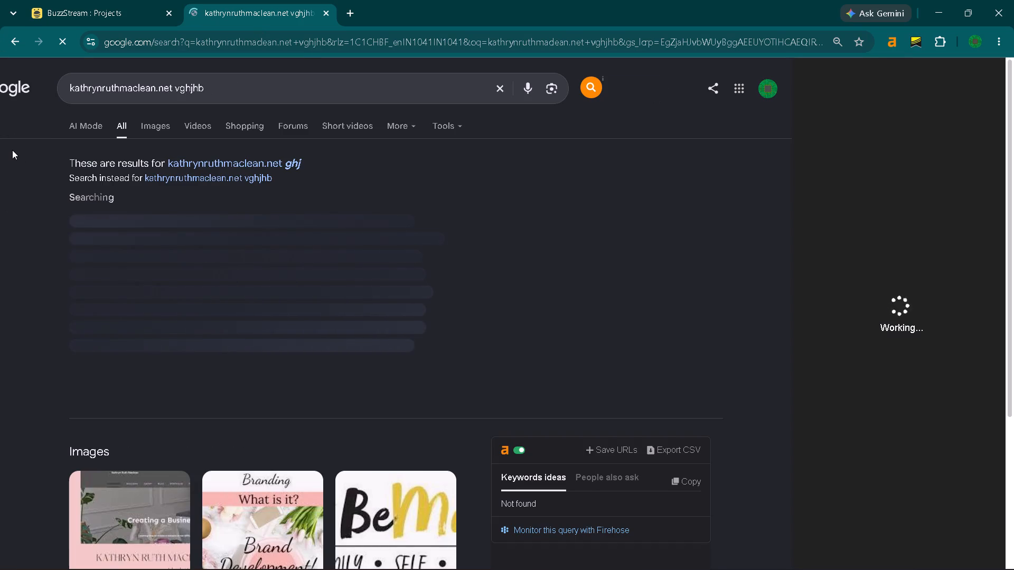
Look over the search results to see what the unreachable prospect's domain is about.
double_click(12, 150)
left_click_drag(12, 150, 551, 407)
scroll(0, 325, "down", 3)
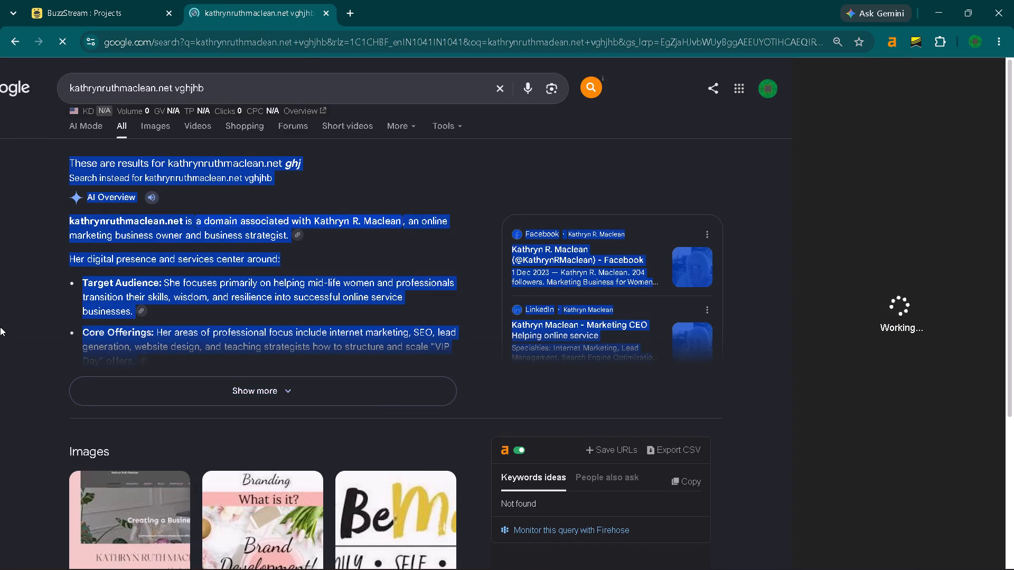
scroll(0, 327, "down", 7)
key("ctrl+a")
scroll(0, 371, "down", 5)
left_click(0, 410)
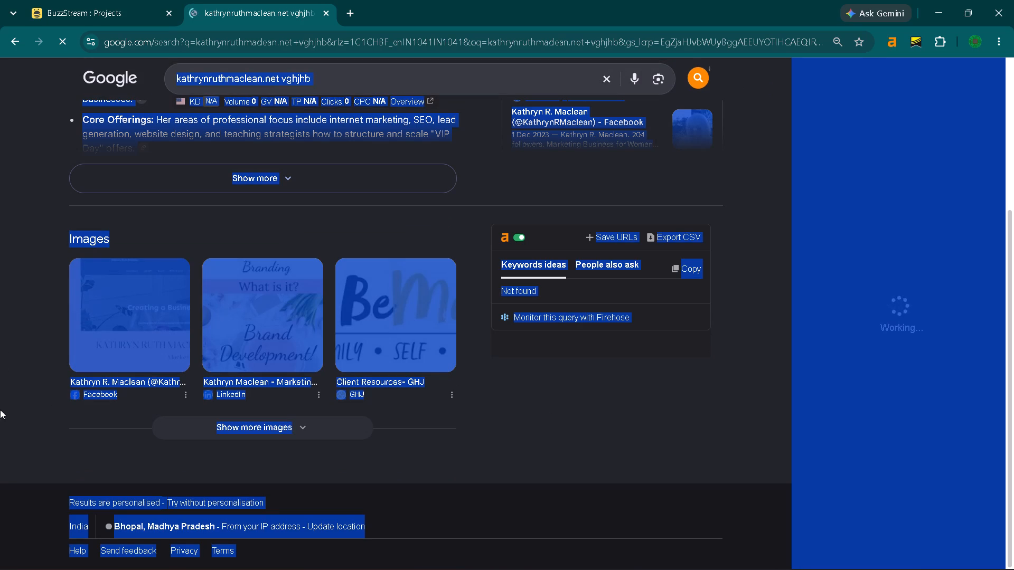
left_click(645, 440)
scroll(784, 390, "up", 9)
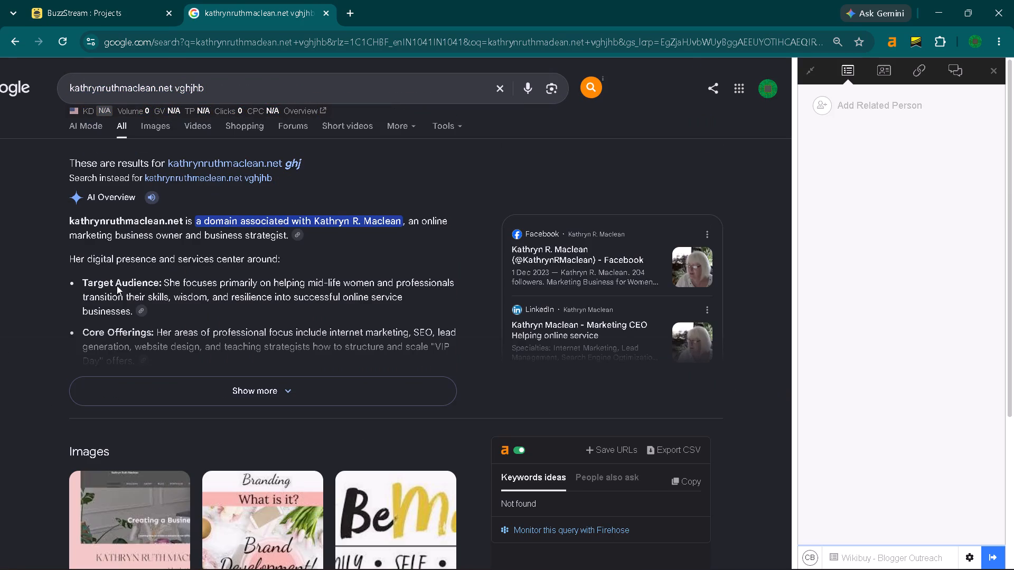
Reject the unreachable prospect from the search results page, go on to the next site, and close that leftover page.
left_click(895, 427)
left_click(895, 462)
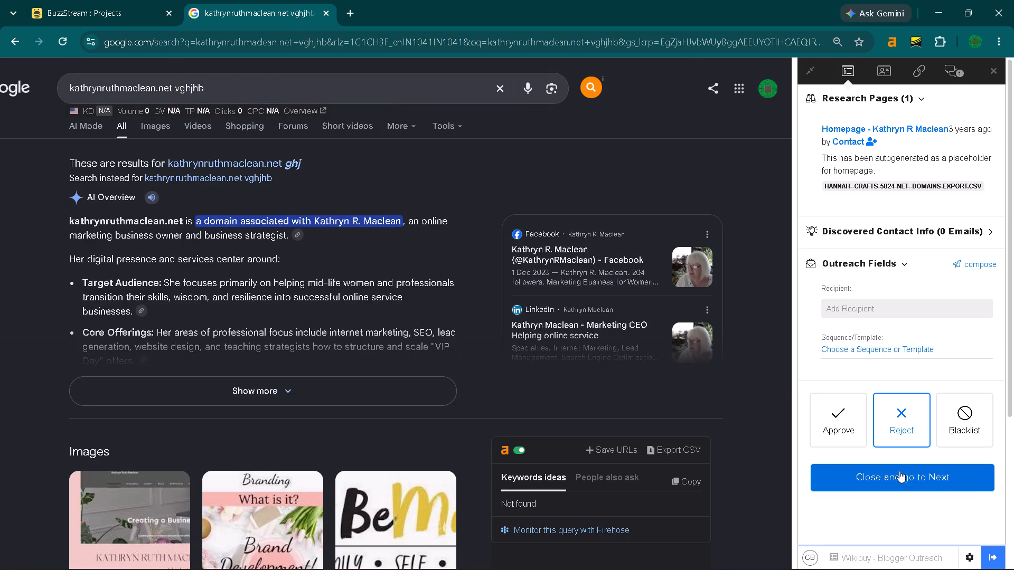
left_click(899, 471)
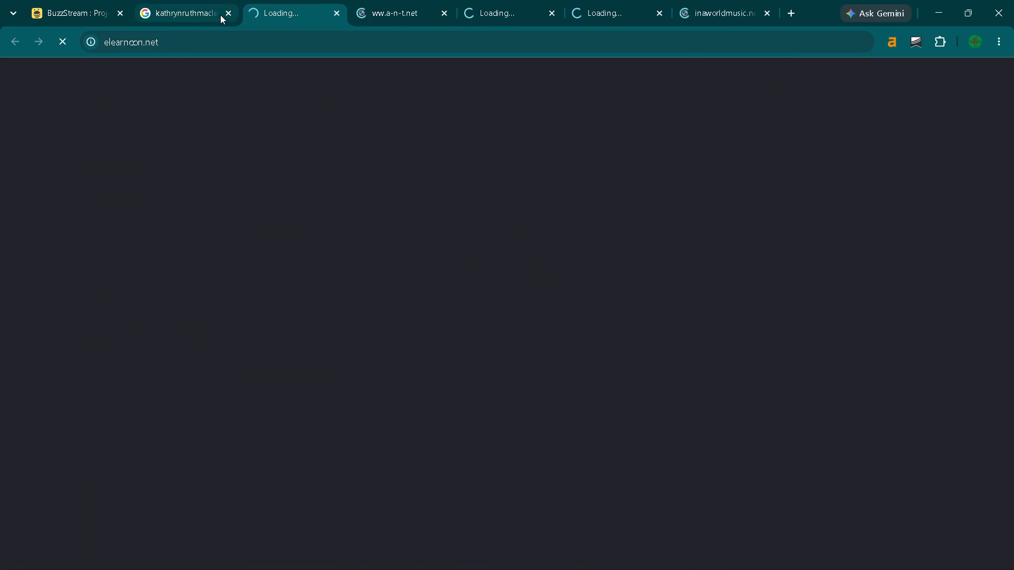
left_click(227, 14)
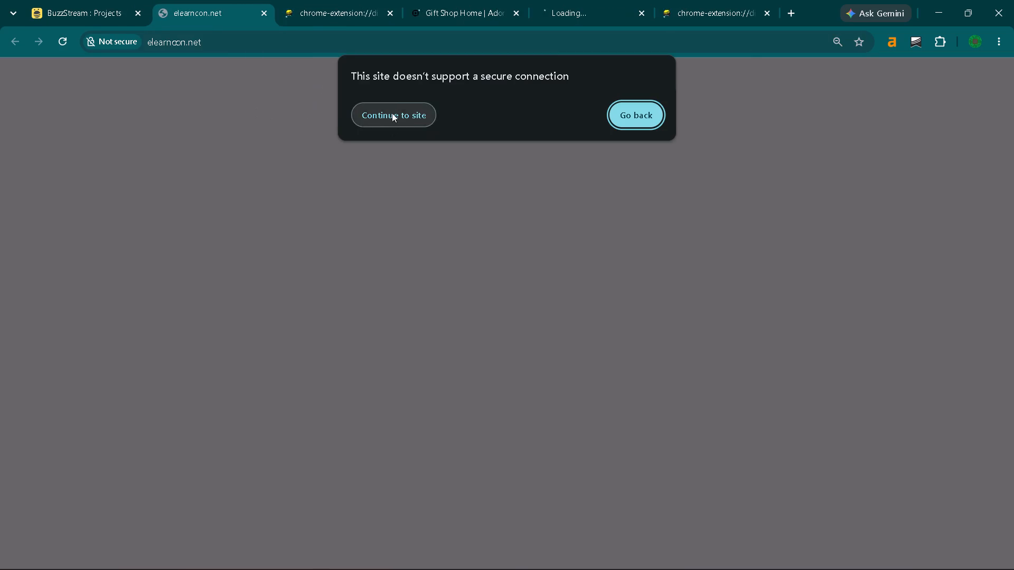
Continue to elearncon.net without a secure connection.
left_click(396, 107)
Close the a-n-t.net and inaworldmusic.net prospect pages that failed to load.
left_click(361, 0)
key("ctrl+w")
left_click(576, 0)
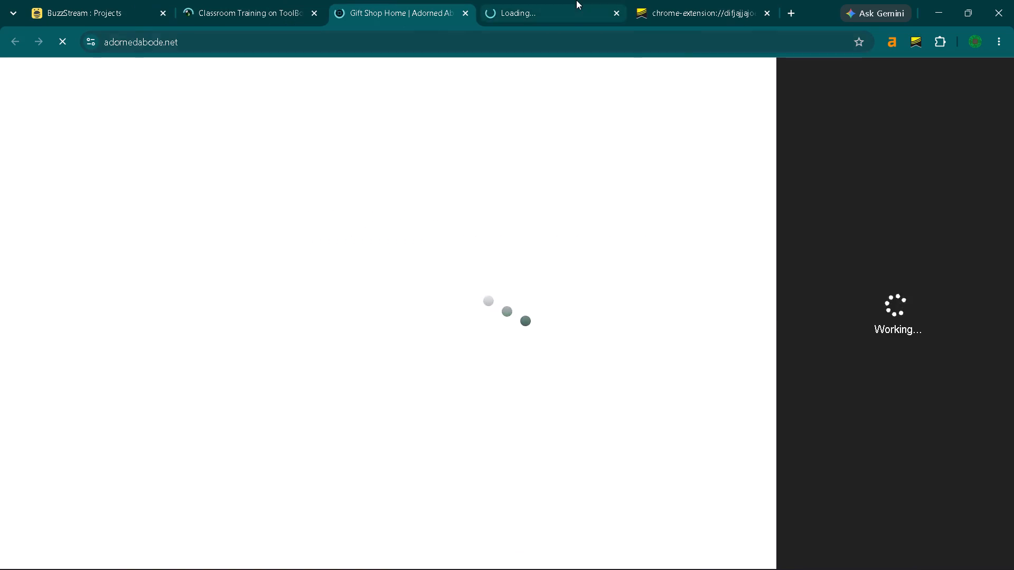
left_click(673, 0)
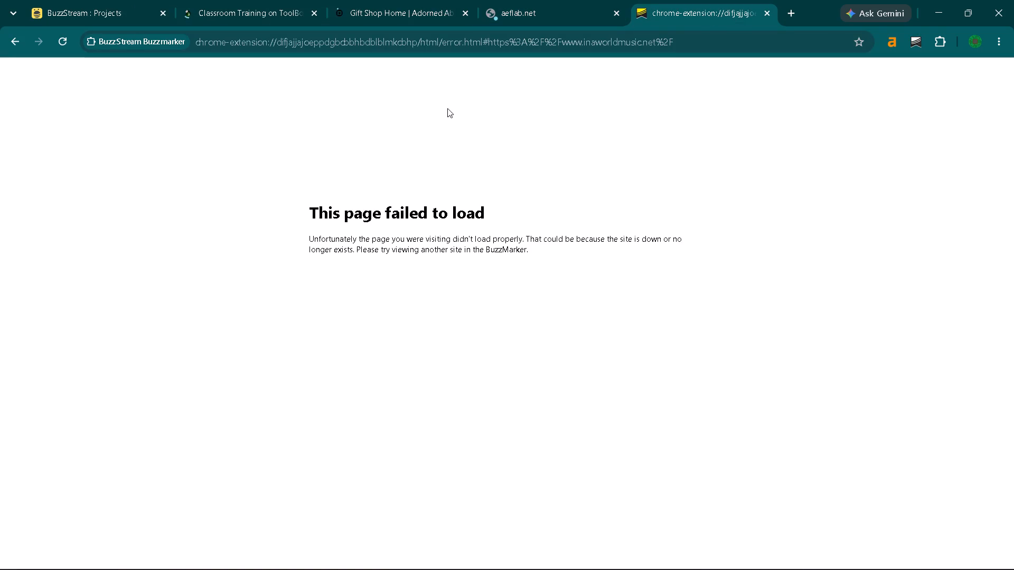
key("w")
left_click(771, 13)
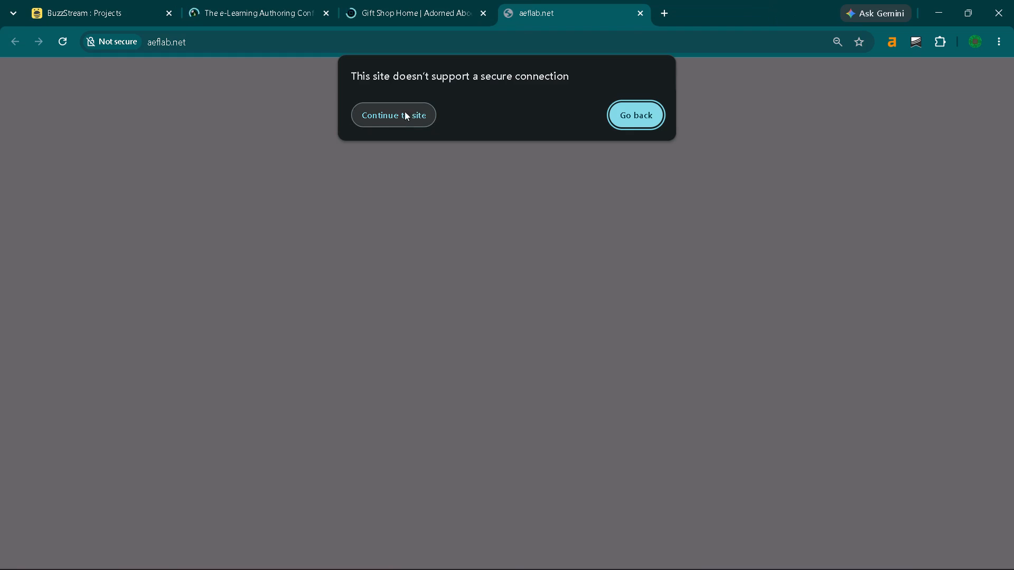
Continue to aeflab.net without a secure connection.
left_click(386, 117)
Examine the e-Learning Authoring Conference home page at elearncon.net to judge its fit as a blogger prospect.
left_click(409, 0)
left_click(221, 0)
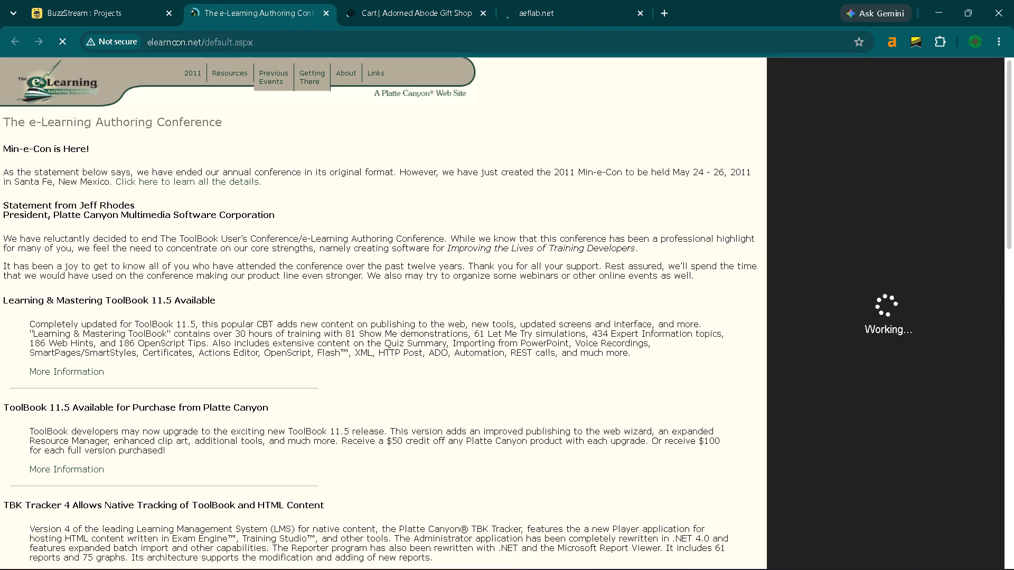
double_click(39, 148)
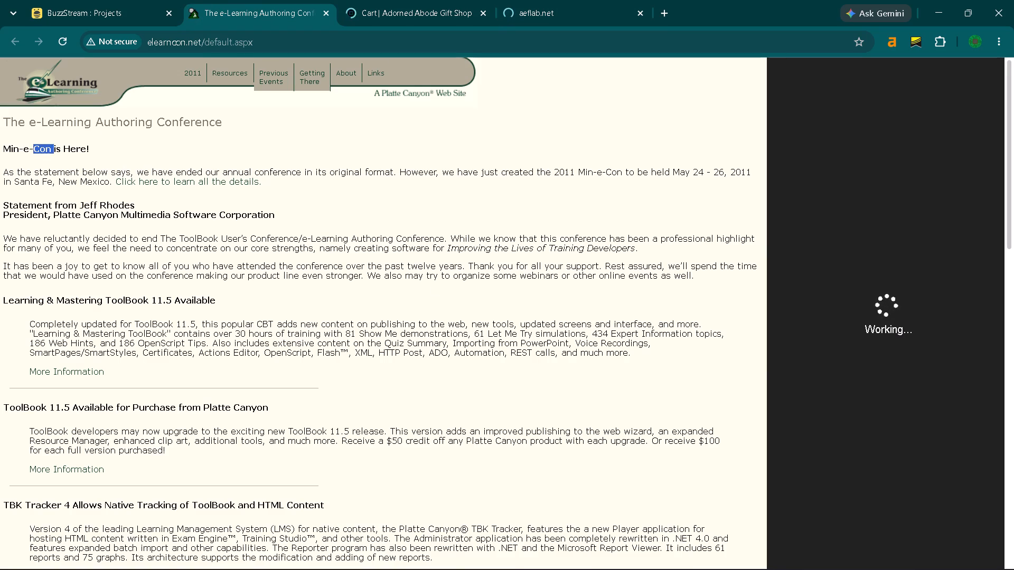
left_click_drag(39, 148, 210, 457)
key("ctrl+a")
scroll(0, 394, "down", 13)
scroll(67, 448, "up", 4)
scroll(74, 445, "down", 1)
scroll(74, 445, "up", 4)
scroll(73, 430, "down", 2)
scroll(73, 430, "up", 17)
left_click(190, 261)
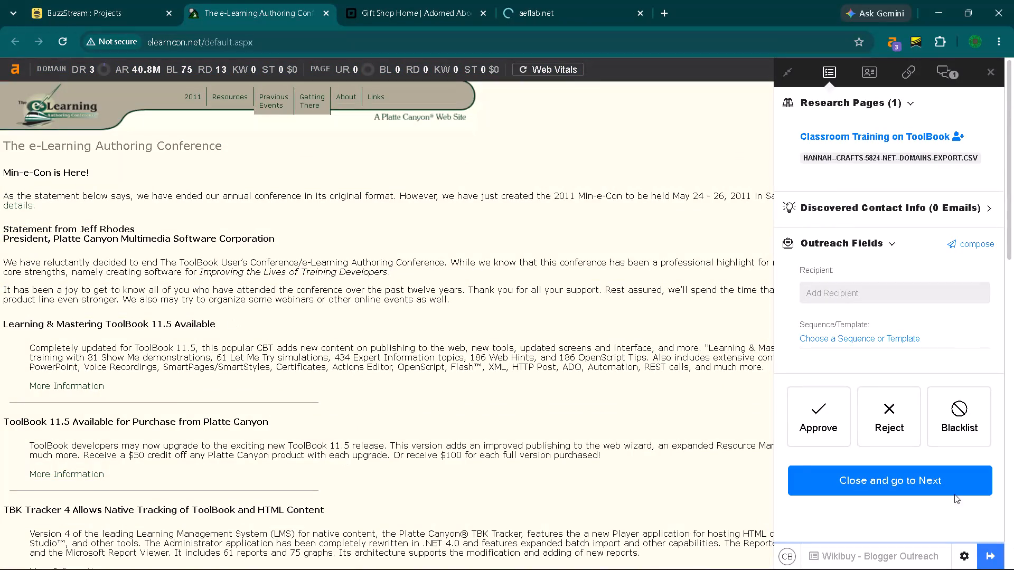
Reject elearncon.net, the e-Learning Authoring Conference prospect, and go on to the next site.
left_click(890, 416)
left_click(863, 479)
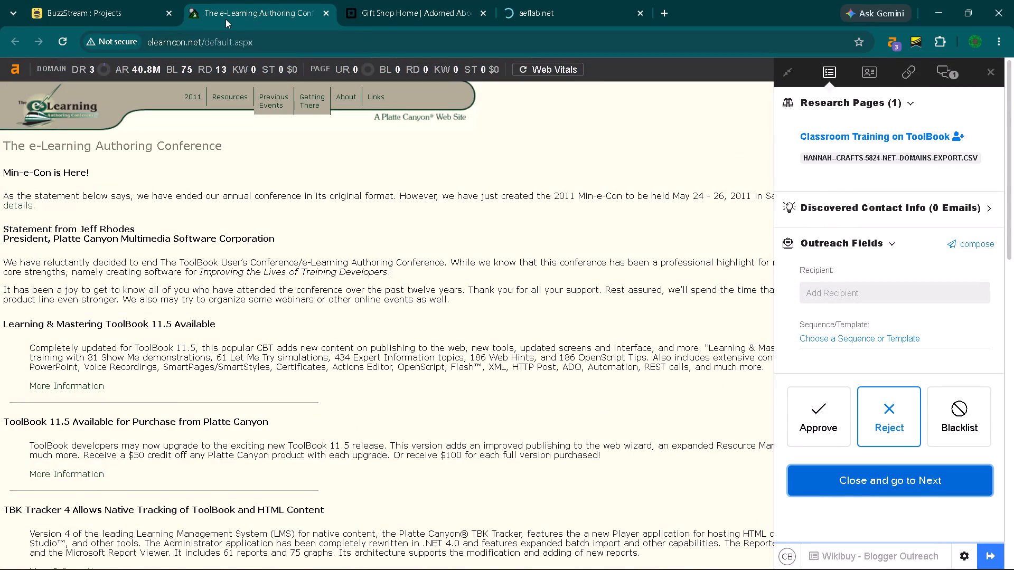
left_click(226, 14)
left_click(0, 262)
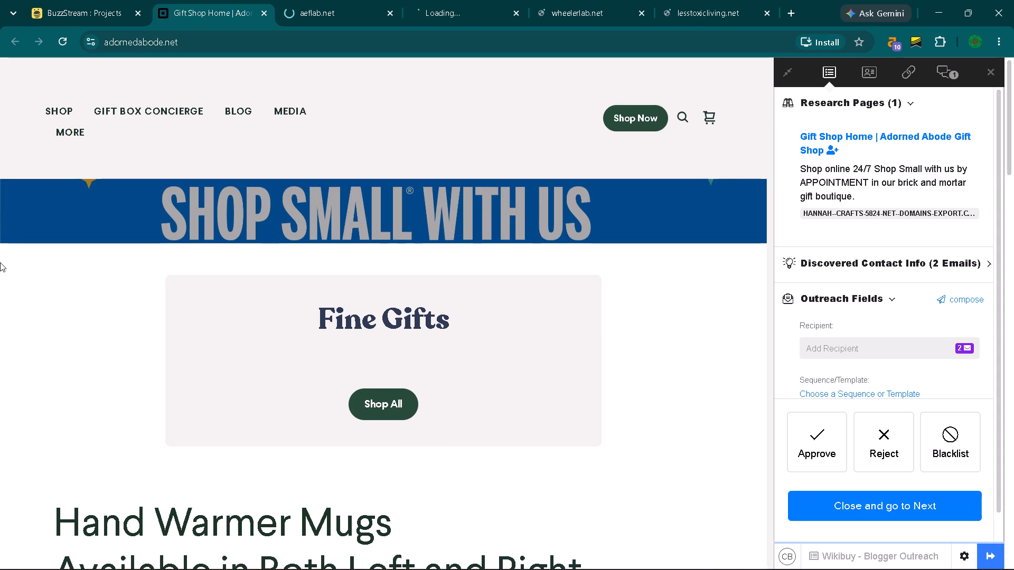
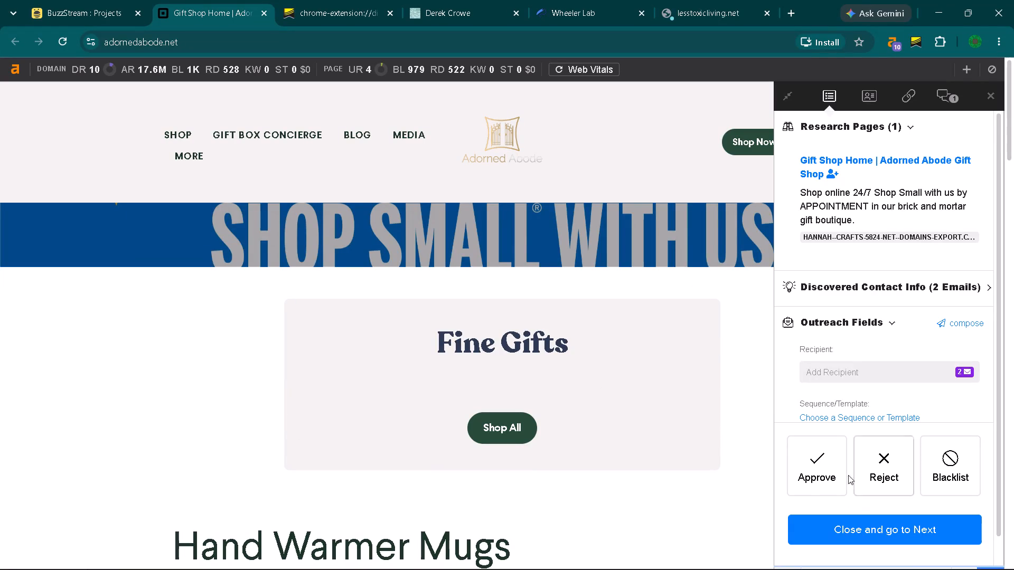
Reject the Adorned Abode gift shop prospect and go on to the next site.
left_click(872, 459)
left_click(871, 531)
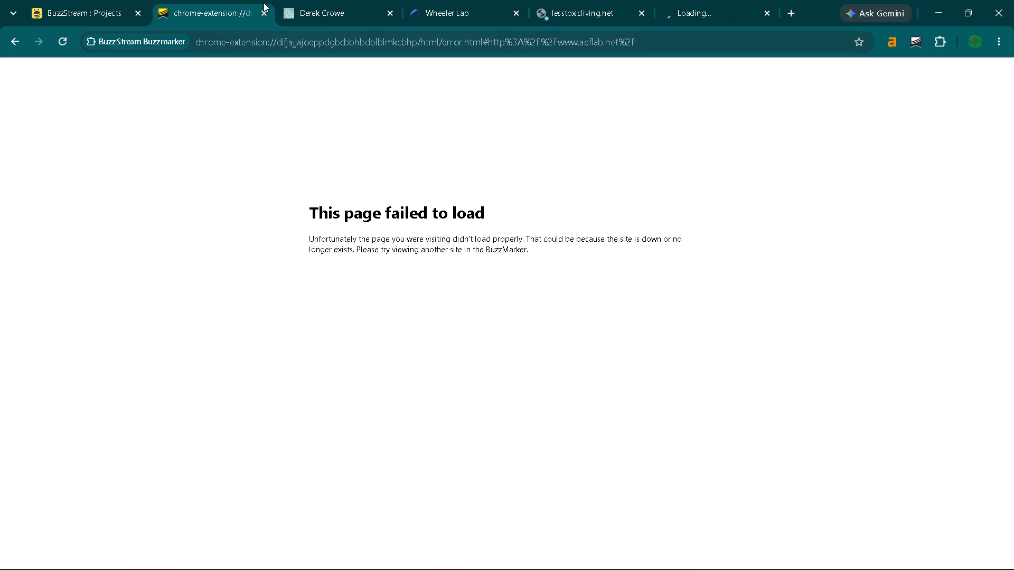
Close the aeflab.net prospect page that failed to load.
left_click(265, 11)
left_click(168, 203)
Continue to lesstoxicliving.net and ezestimator.net without a secure connection.
left_click(395, 0)
left_click(514, 3)
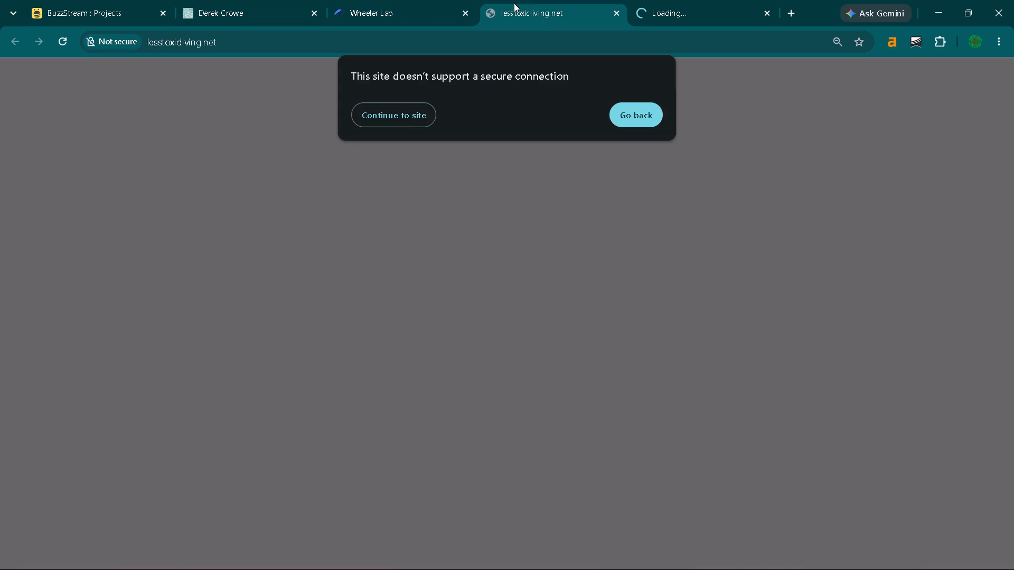
left_click(406, 130)
left_click(400, 118)
left_click(668, 0)
left_click_drag(457, 0, 450, 0)
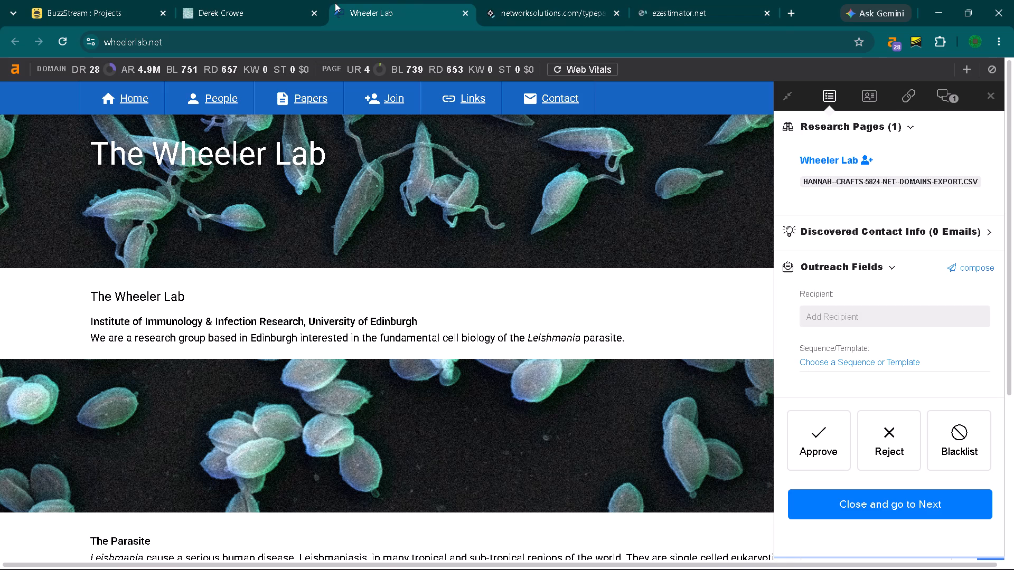
left_click(335, 3)
double_click(226, 1)
left_click(663, 0)
left_click(348, 126)
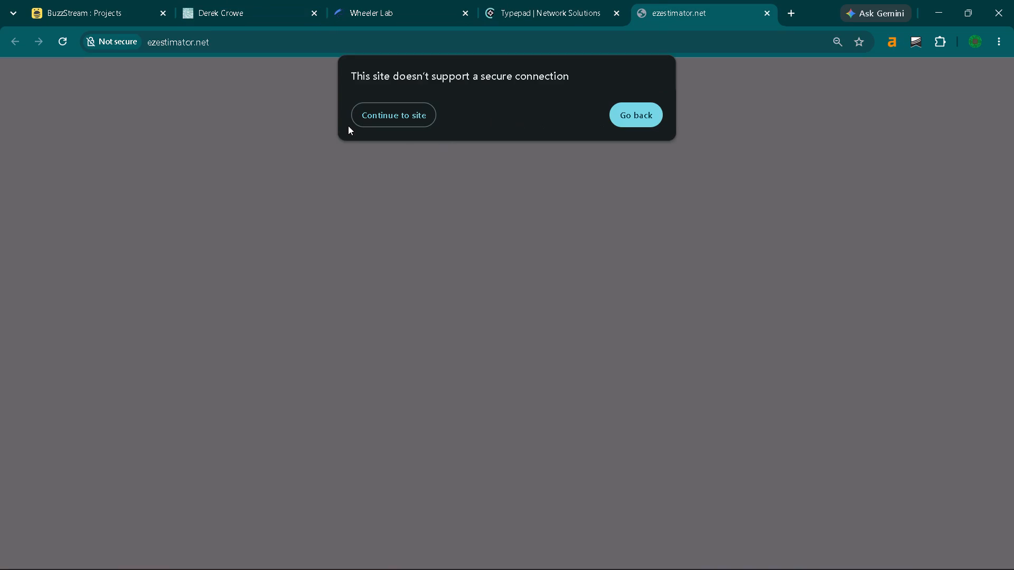
left_click(360, 115)
Reject the biologist and designer's personal portfolio site as a prospect and go on to the next site.
left_click(238, 0)
left_click(183, 254)
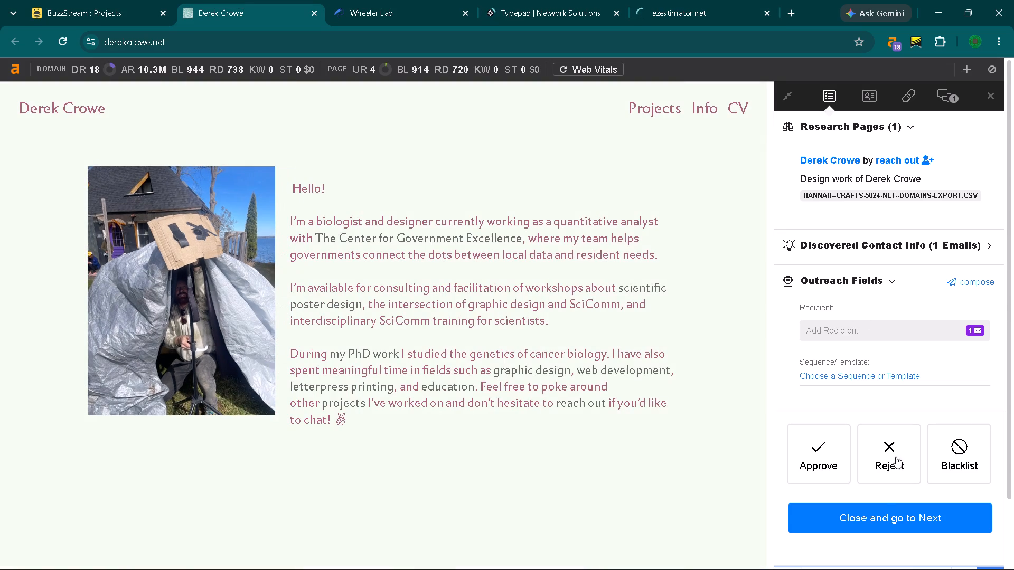
left_click(888, 460)
left_click(877, 511)
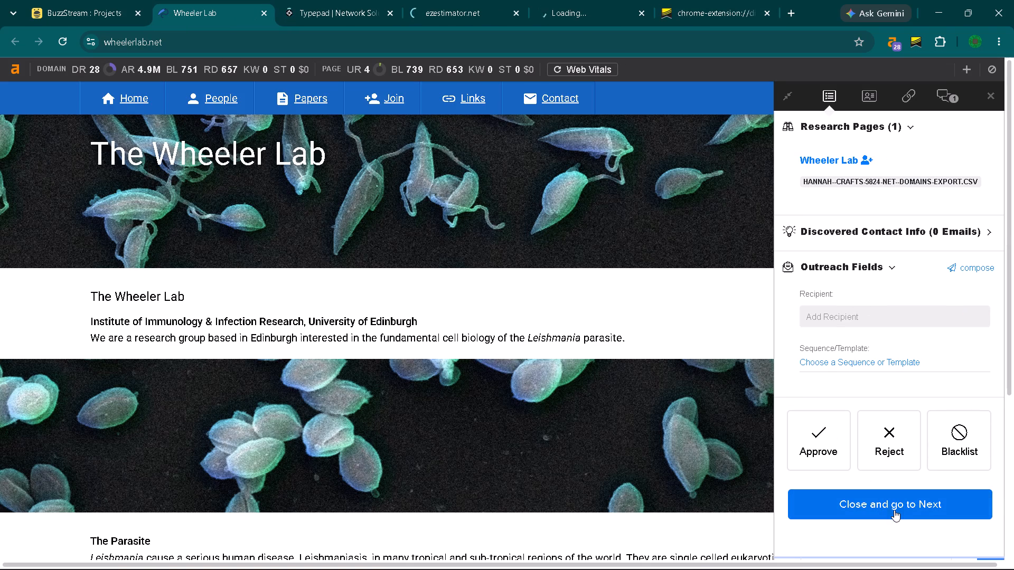
Reject wheelerlab.net, the University of Edinburgh research group prospect, and go on to the next site.
left_click(889, 457)
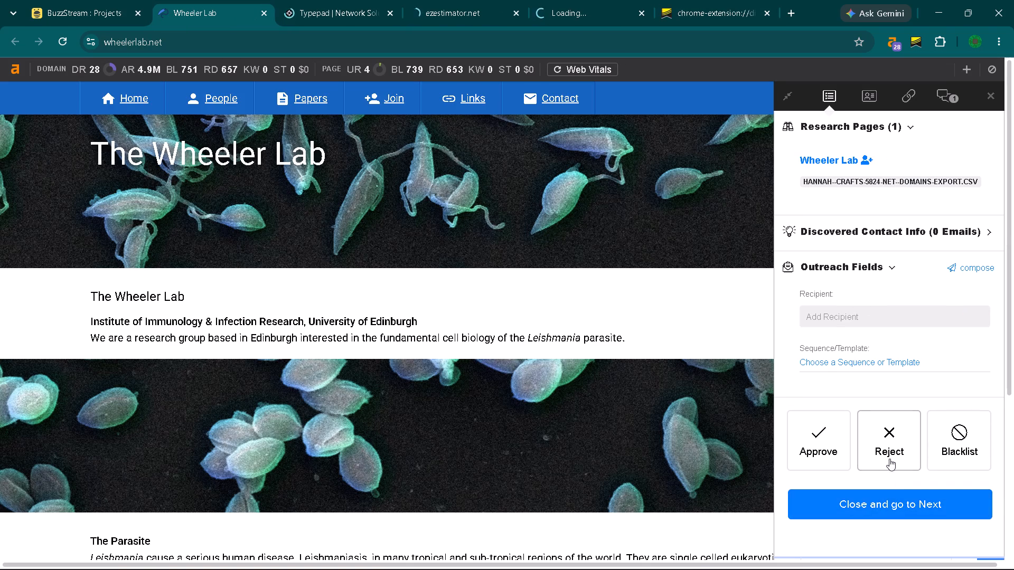
left_click(889, 498)
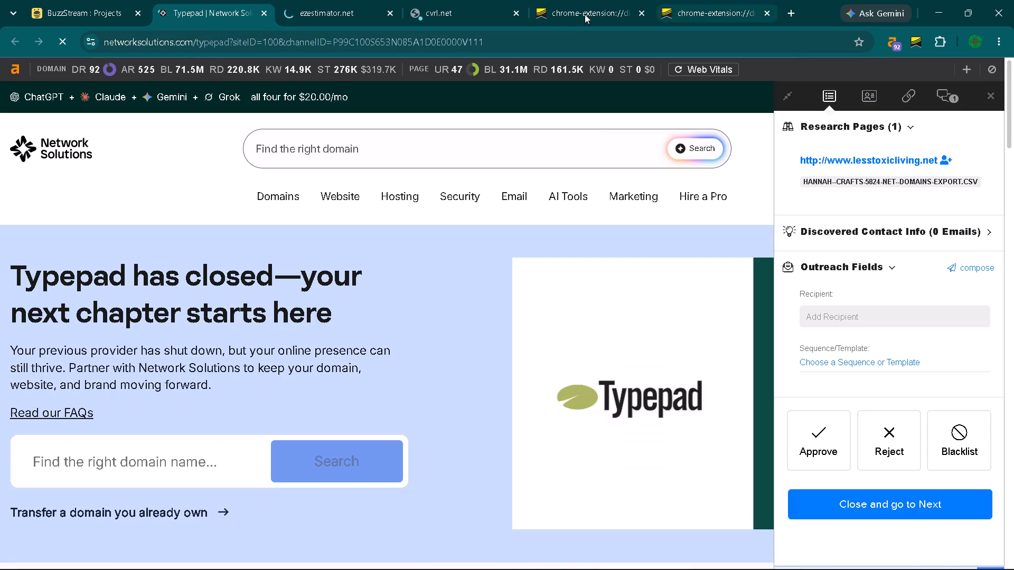
Close the prospect pages that failed to load, including ezestimator.net.
double_click(640, 13)
left_click(361, 0)
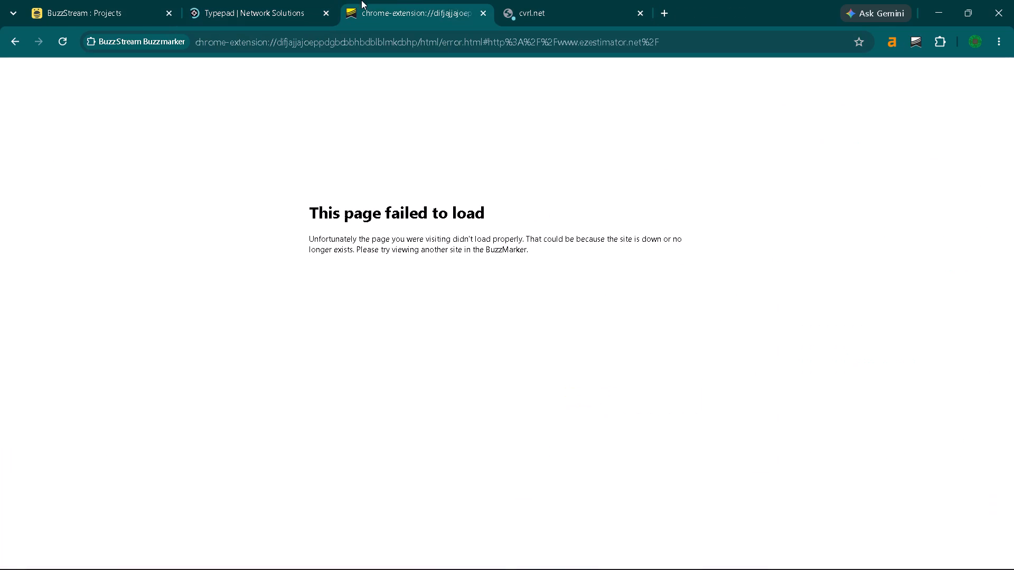
left_click(485, 11)
Continue to cvrl.net without a secure connection.
left_click(392, 117)
Reject the lesstoxicliving.net prospect, which leads to the Typepad closure page, and go on to the next site.
left_click(272, 0)
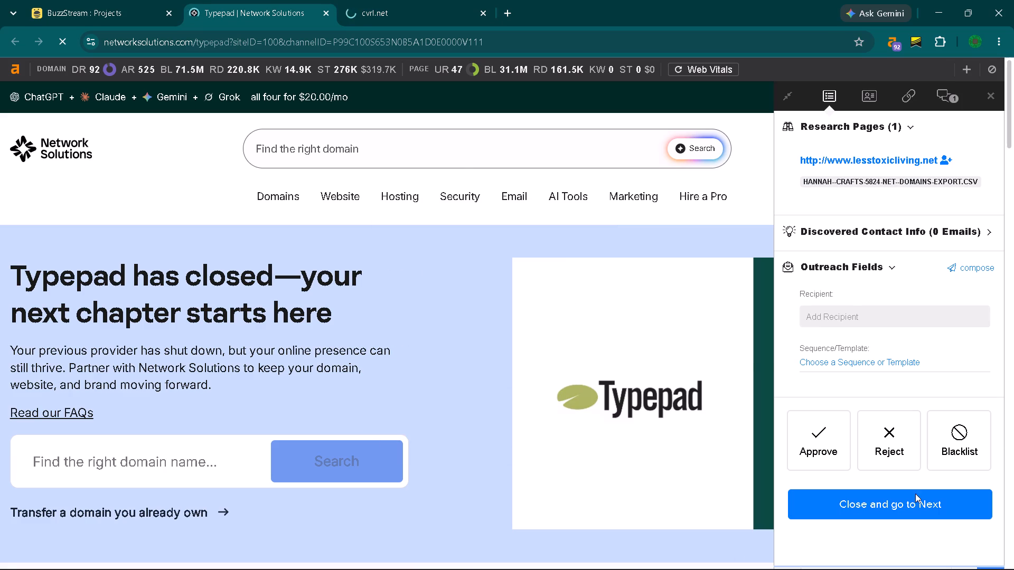
left_click(878, 442)
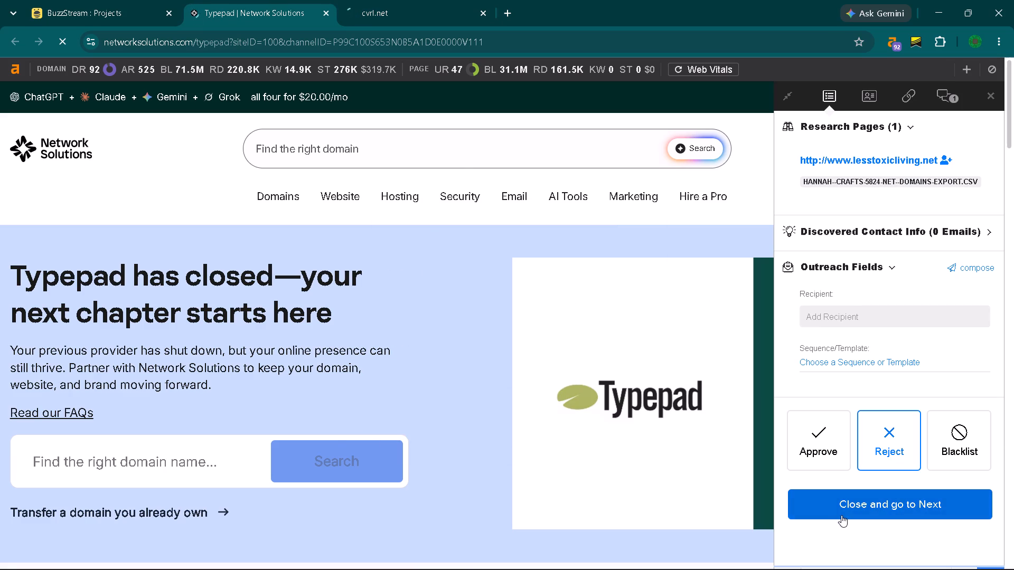
left_click(830, 498)
Close the failed fruchthendler.tusd1.schooldesk3.net prospect page.
left_click(382, 0)
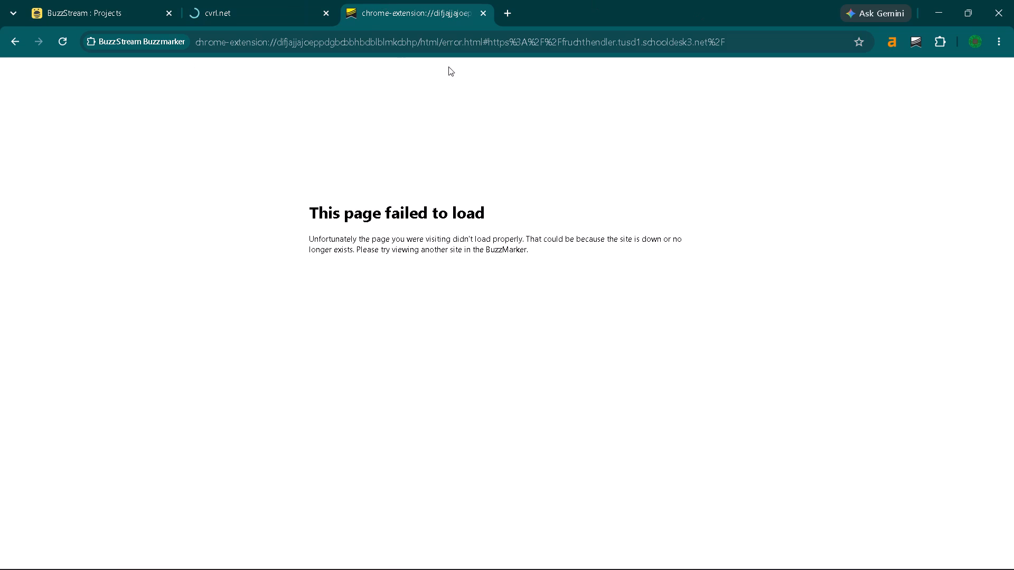
left_click(486, 8)
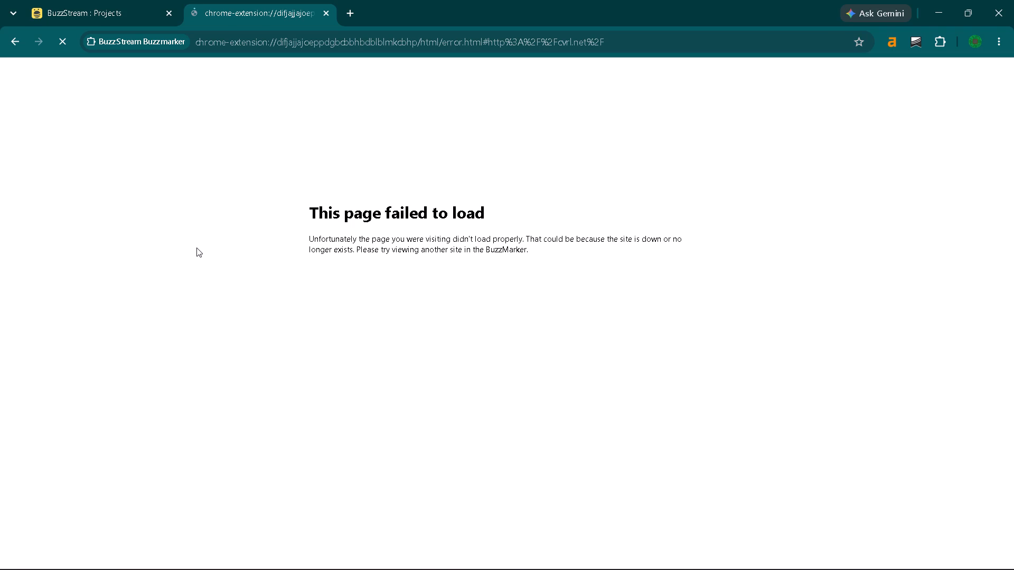
Replace the failed cvrl.net page with a web search for "gbfhgjg" and reject the Central Virginia Regional Library prospect.
left_click(226, 36)
type("gbfhgjg")
key("Return")
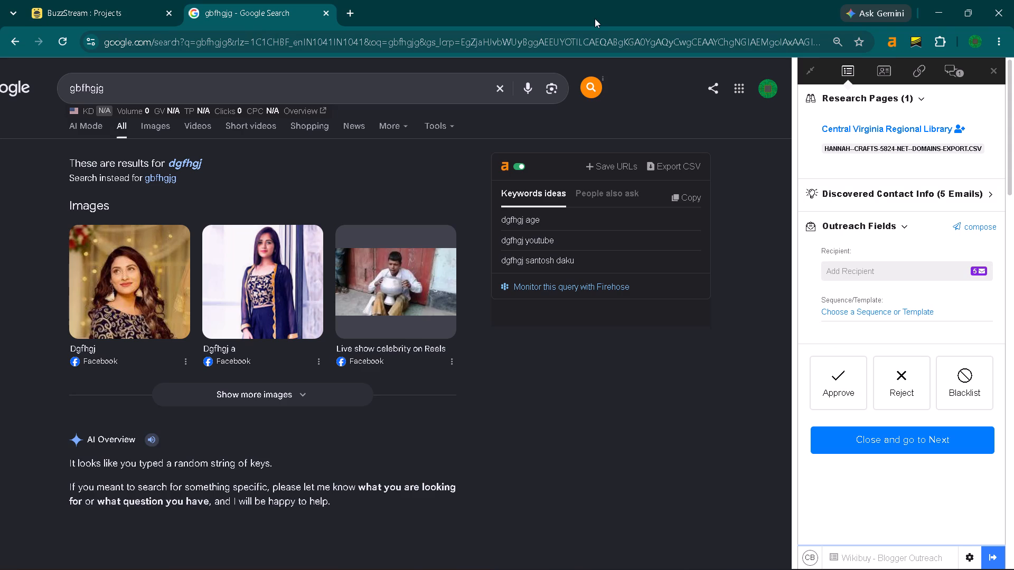
left_click(882, 391)
left_click(895, 430)
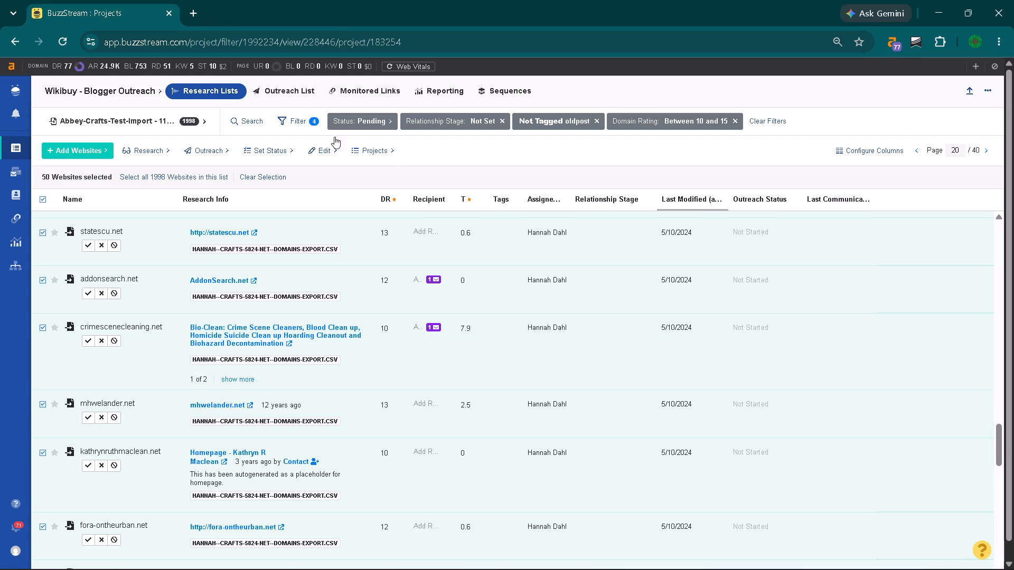
Clear the website selection and go to page 21 of the Wikibuy - Blogger Outreach research list.
left_click(265, 179)
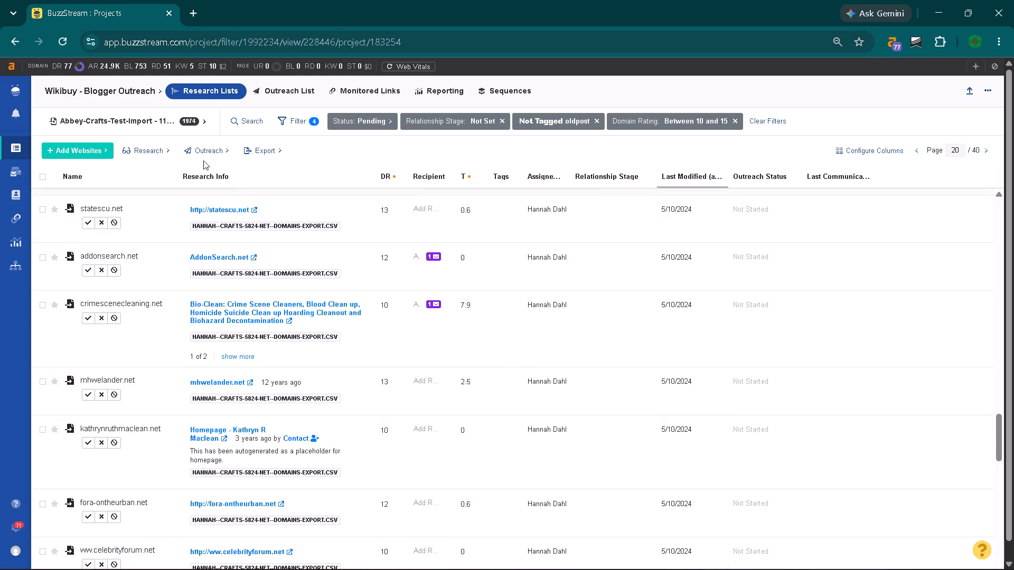
left_click(983, 148)
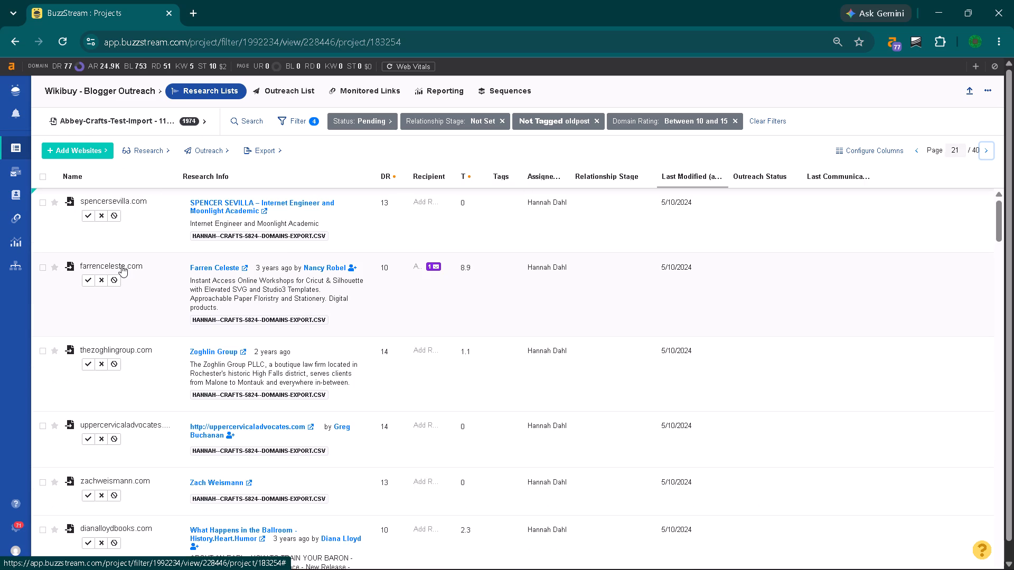
Select all 50 websites on page 21 and start reviewing them on the web.
scroll(121, 265, "up", 5)
left_click(38, 176)
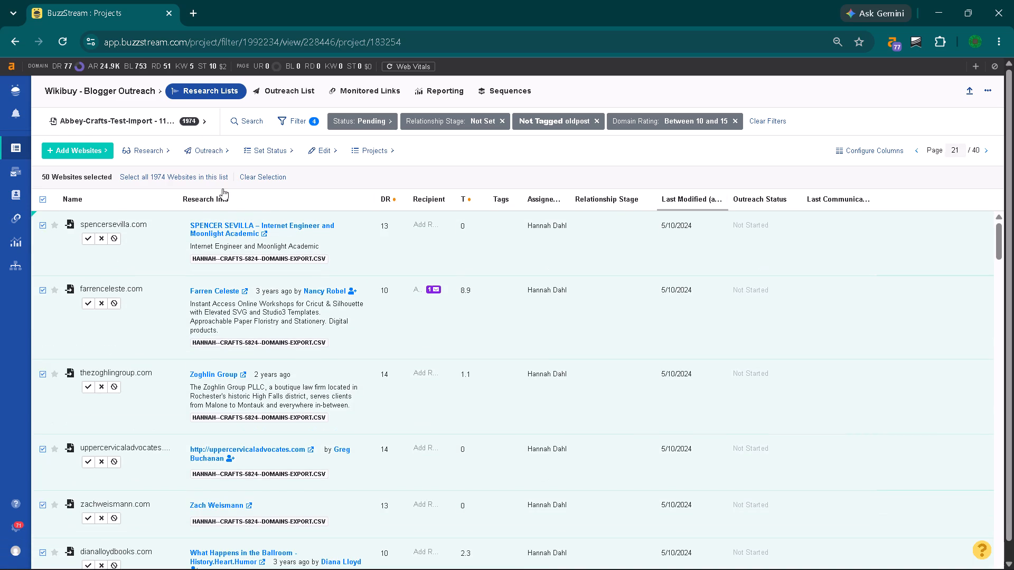
left_click(145, 149)
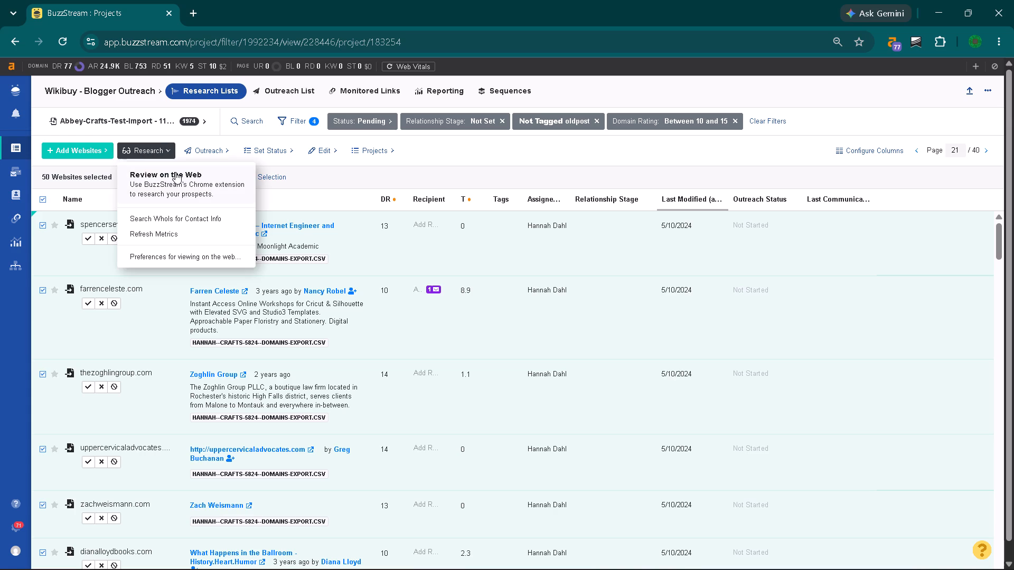
left_click(175, 172)
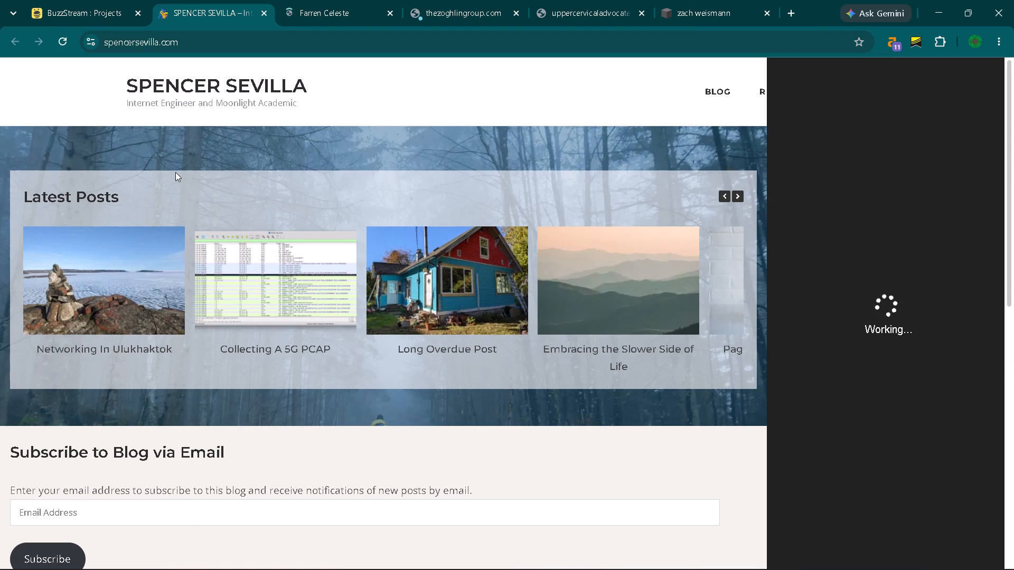
Skim the internet engineer and moonlight academic's blog, reject it as a prospect and go on to the next site.
scroll(1, 387, "down", 3)
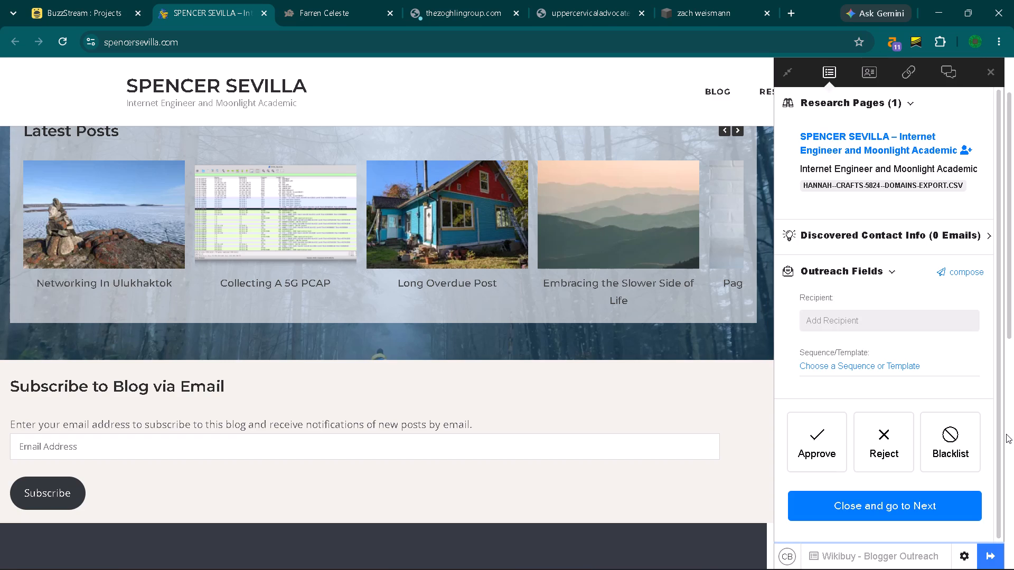
scroll(724, 0, "down", 1)
left_click_drag(880, 442, 880, 449)
left_click(881, 507)
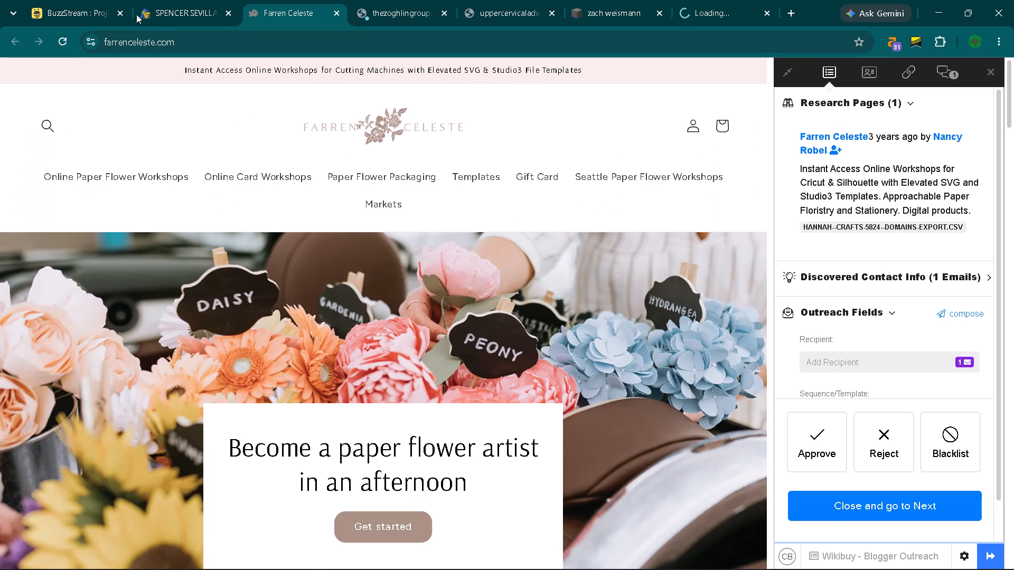
left_click(190, 0)
left_click(3, 187)
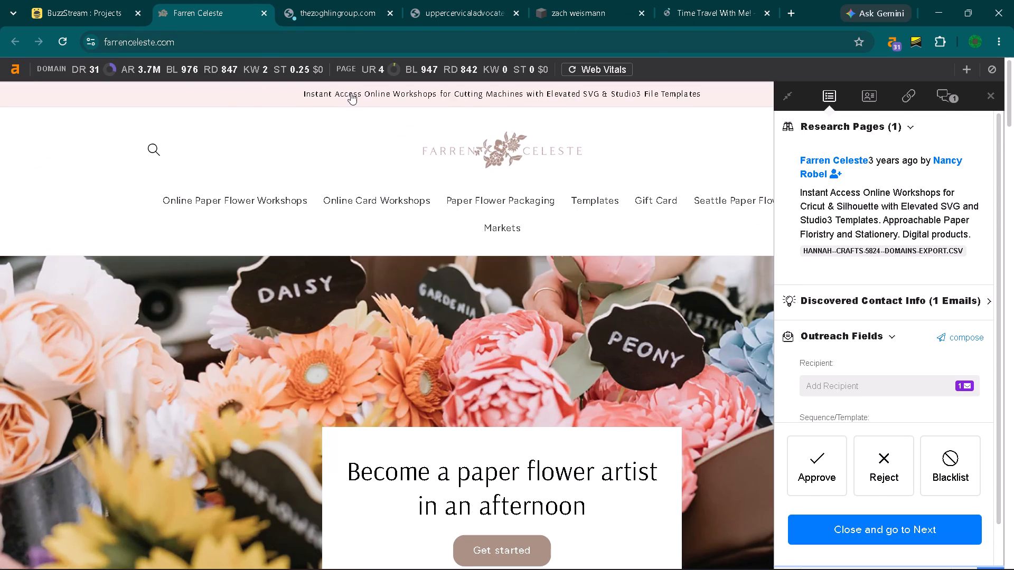
Reject farrenceleste.com, the paper flower workshop prospect, and go on to the next site.
left_click(878, 464)
left_click(874, 512)
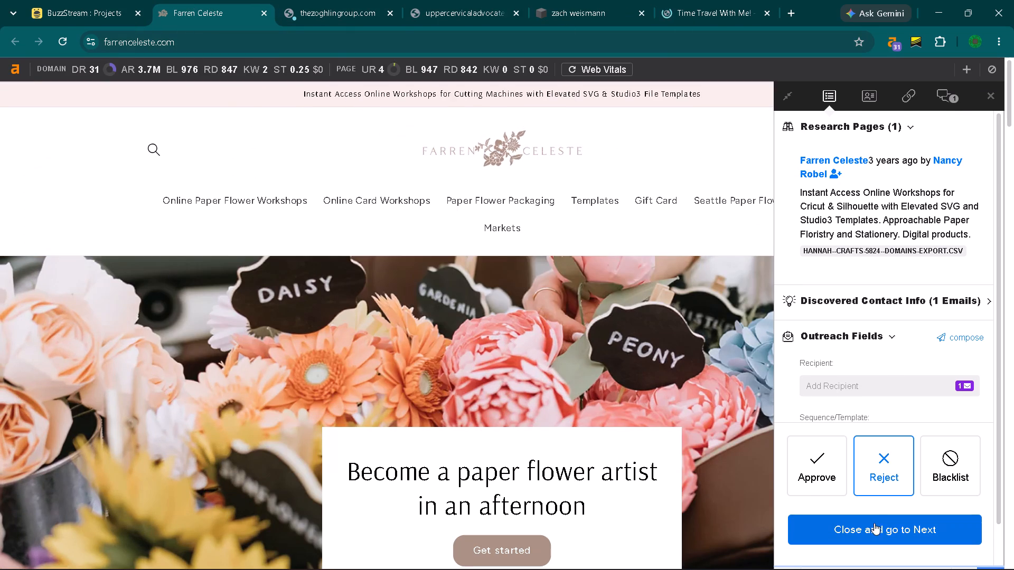
left_click(877, 527)
Continue to thezoghlingroup.com without a secure connection.
left_click(393, 115)
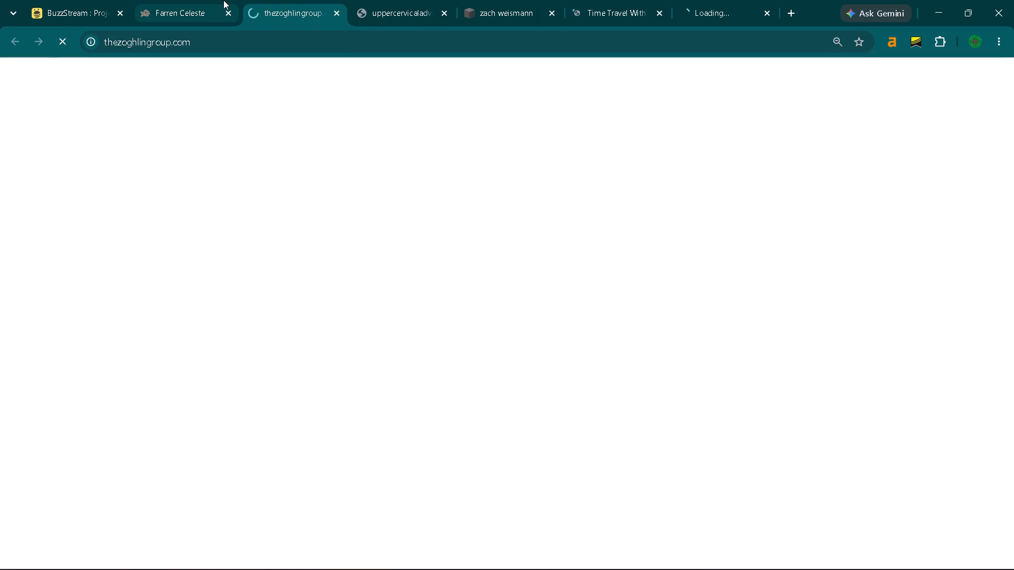
left_click(221, 0)
left_click(202, 0)
key("ctrl+w")
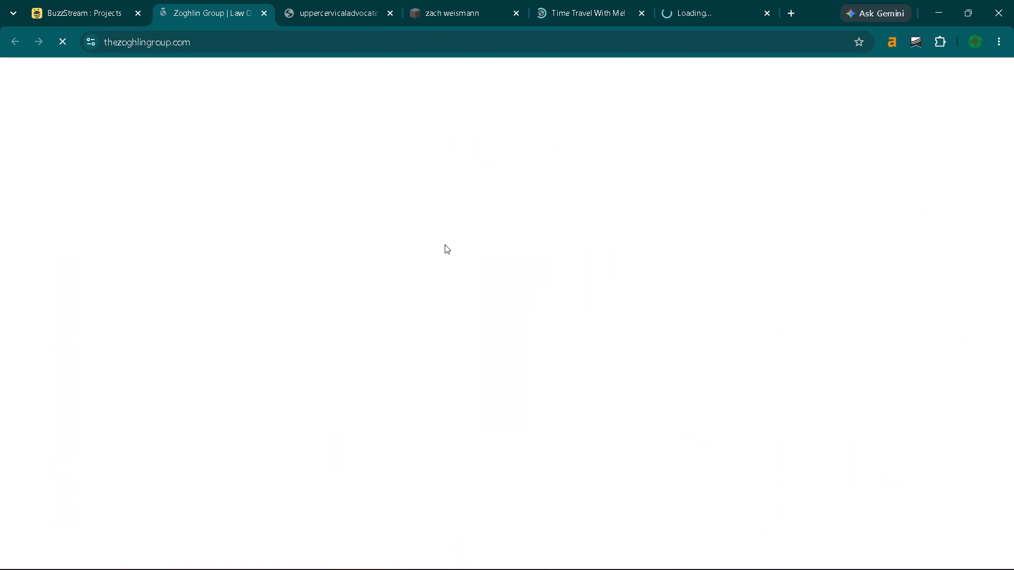
Reload the unreachable uppercervicaladvocates.com prospect page.
left_click(320, 0)
left_click(459, 0)
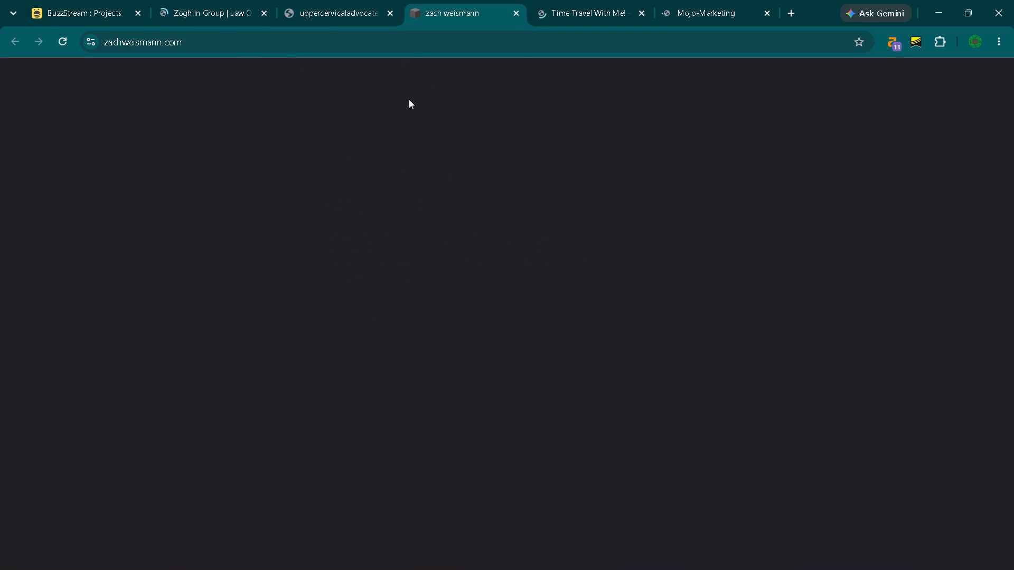
left_click(331, 0)
double_click(349, 327)
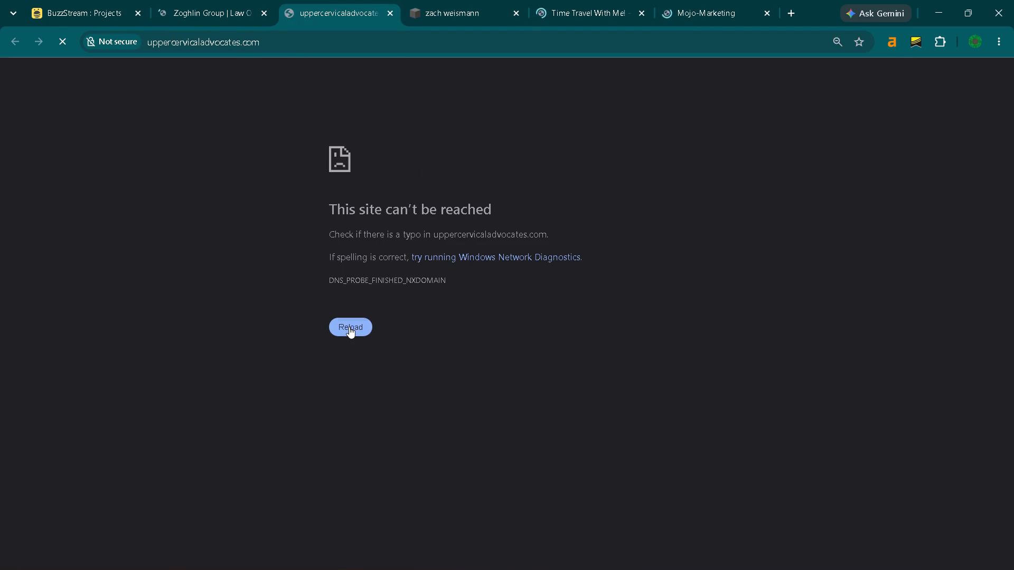
Reject thezoghlingroup.com, the Rochester law firm prospect, and go on to the next site.
key("ctrl+Tab")
left_click(595, 0)
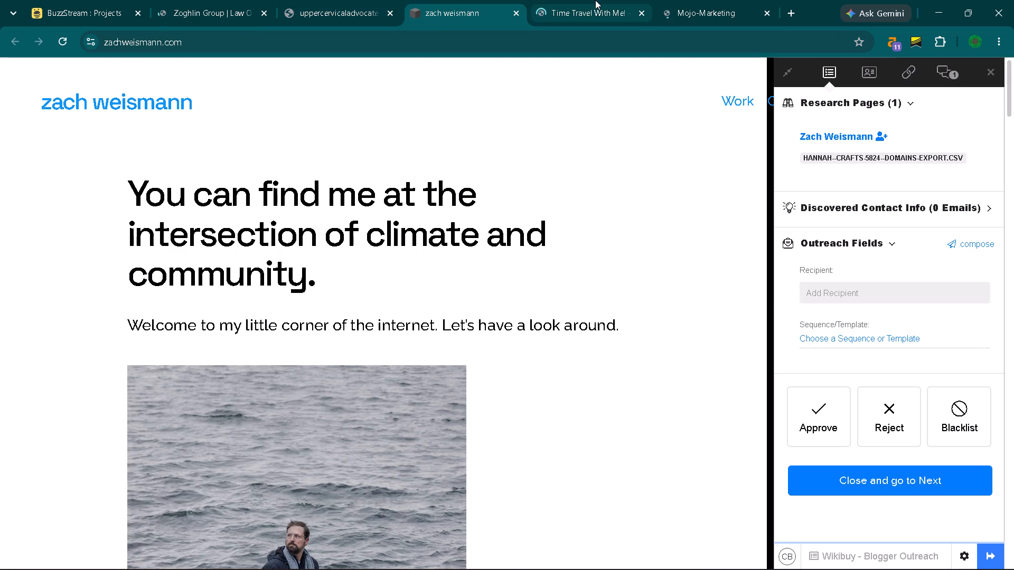
left_click(675, 0)
left_click(206, 0)
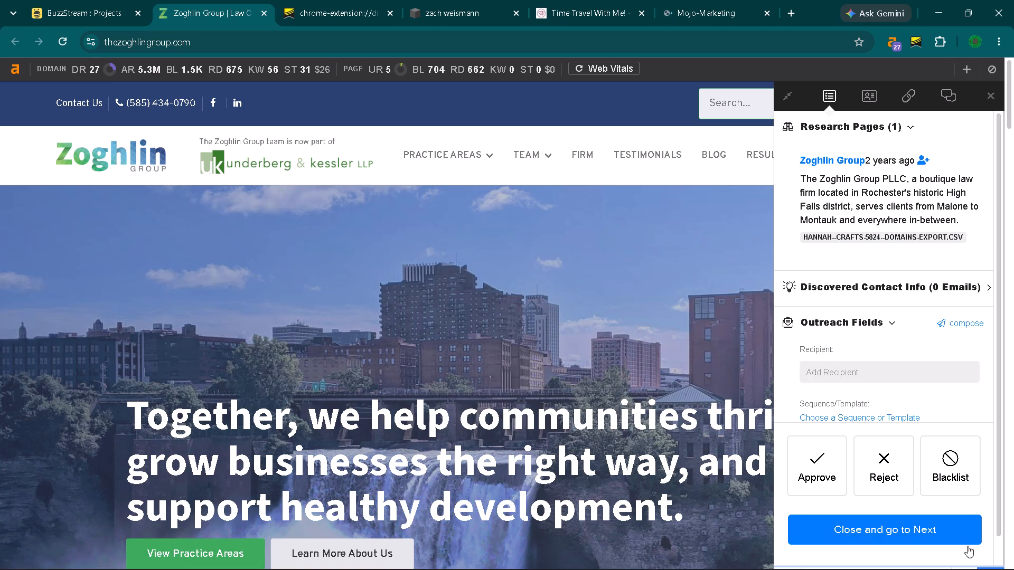
left_click(891, 467)
left_click(837, 527)
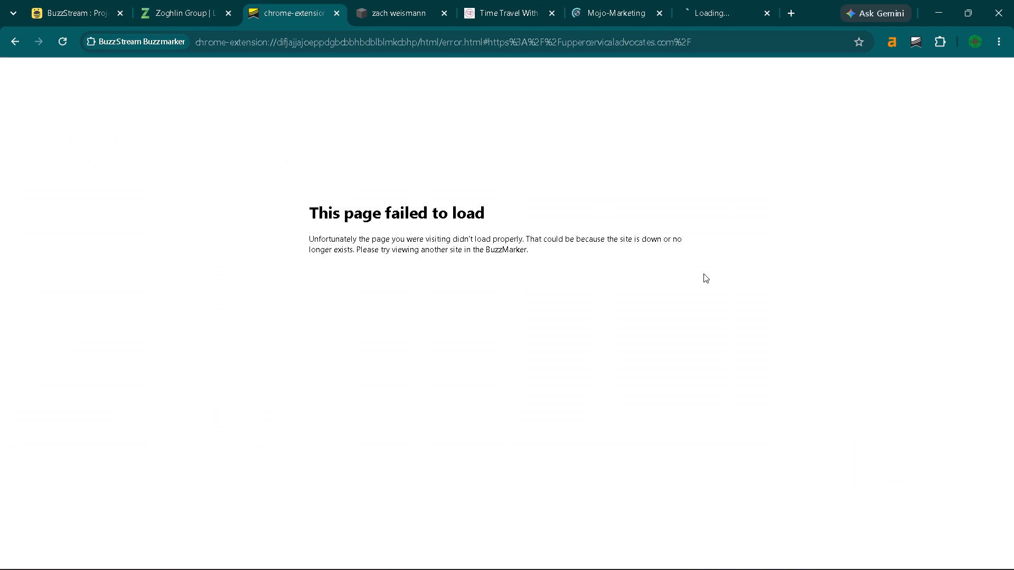
Close the uppercervicaladvocates.com prospect page that failed to load.
left_click(190, 0)
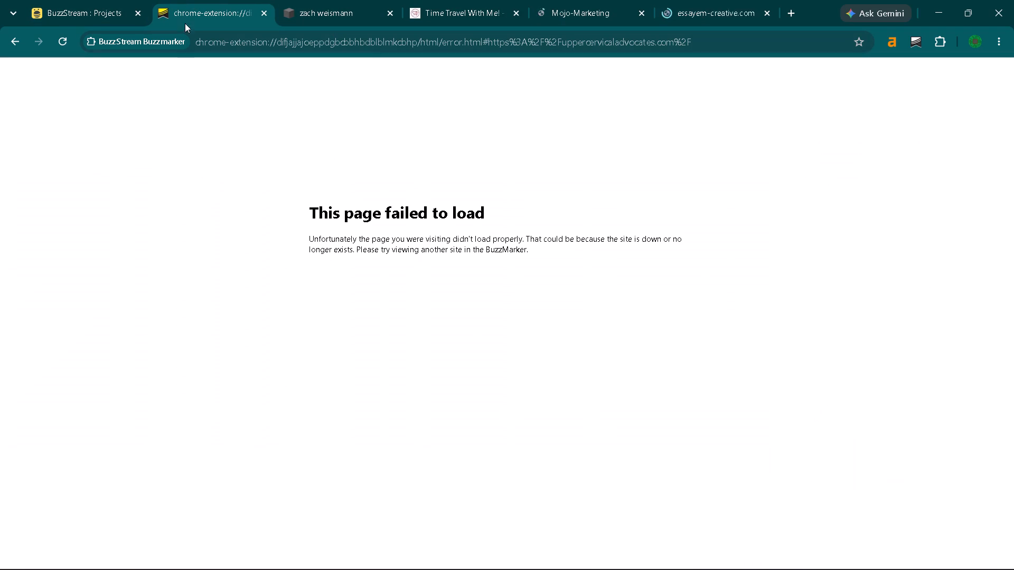
key("ctrl+w")
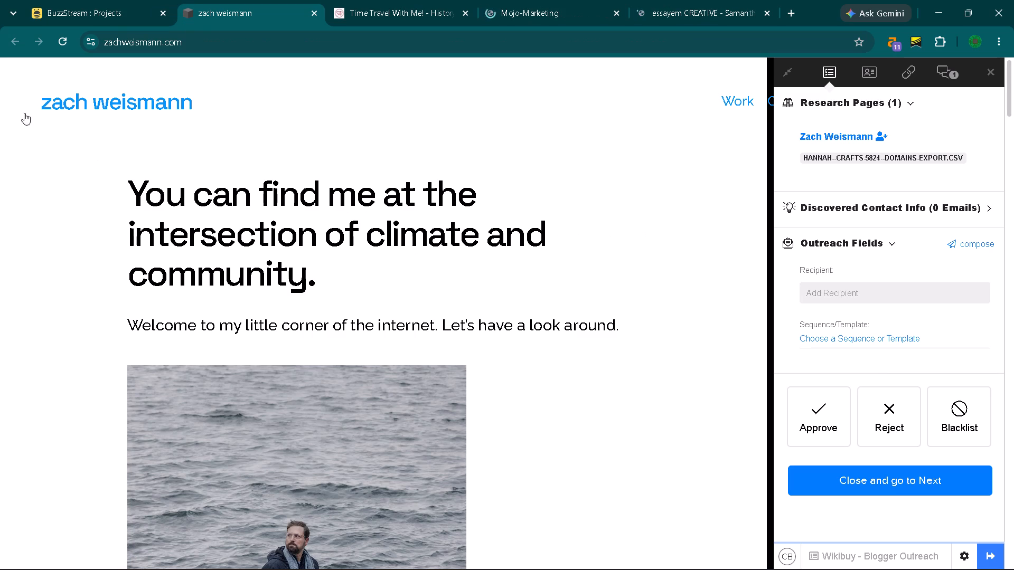
Reject the personal site about climate and community as a prospect and close its leftover page.
left_click(0, 275)
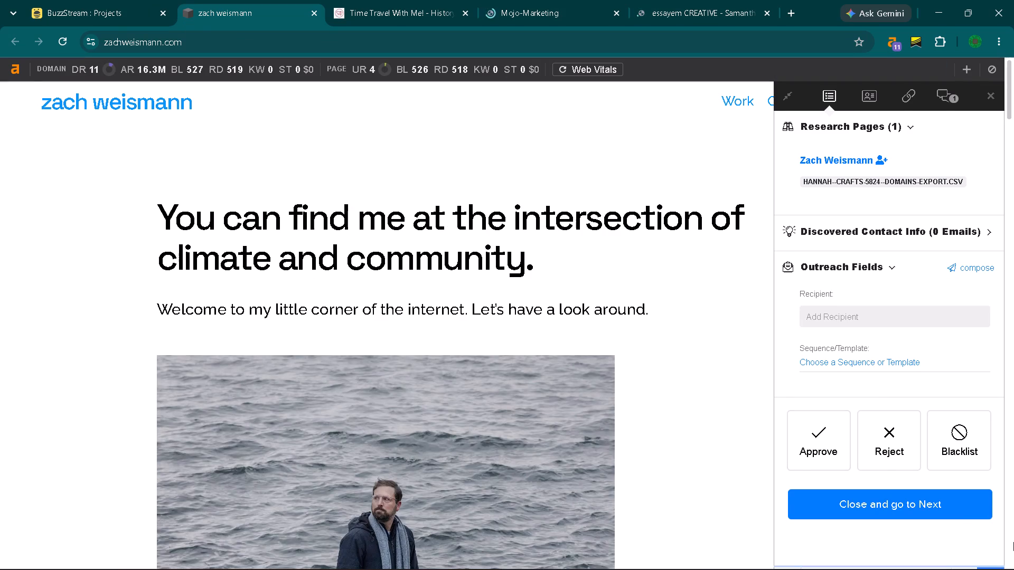
left_click(872, 449)
left_click(850, 515)
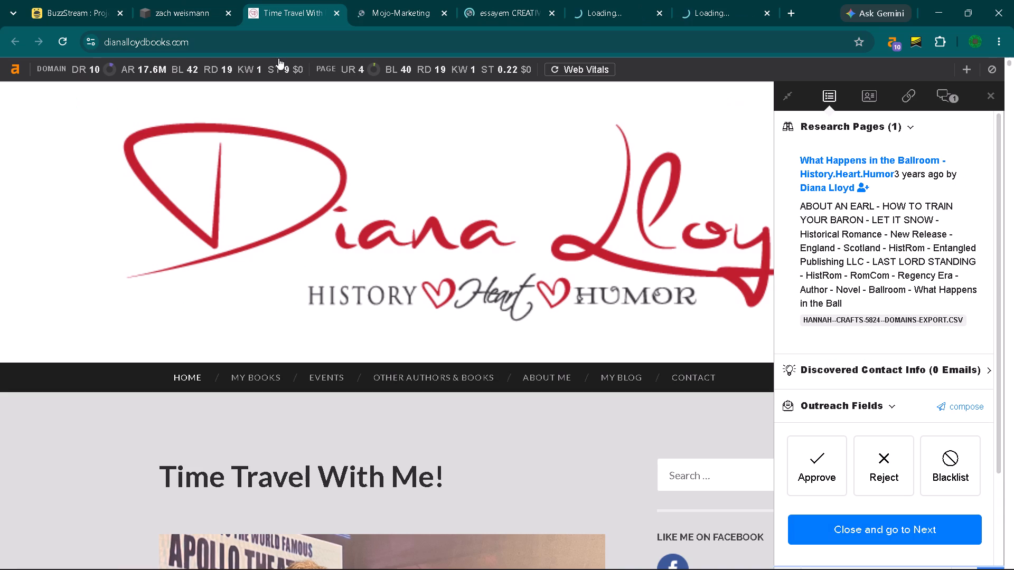
left_click(224, 13)
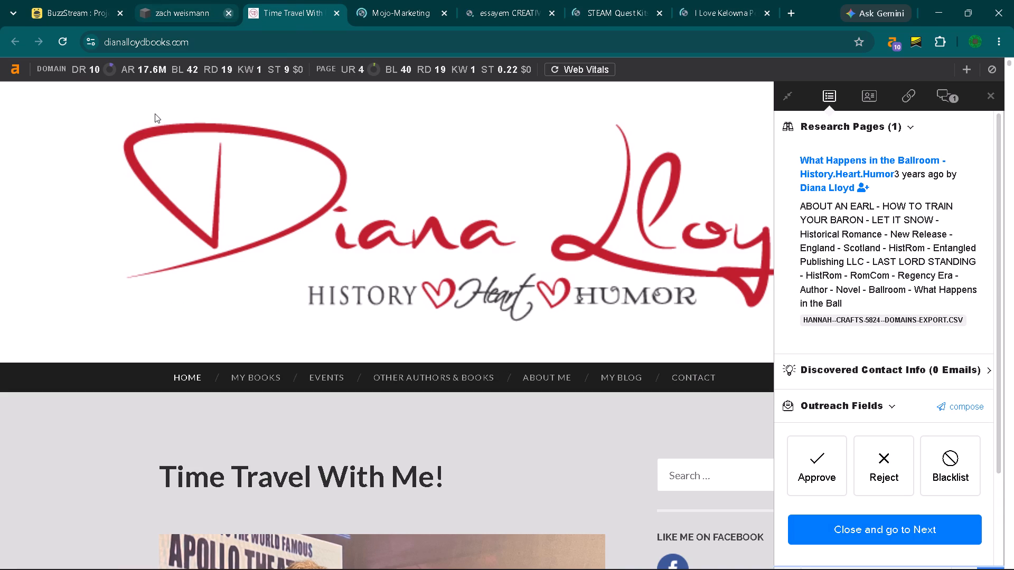
Reject the historical romance author's "Time Travel With Me!" site and go on to the next prospect.
left_click(885, 469)
left_click(880, 528)
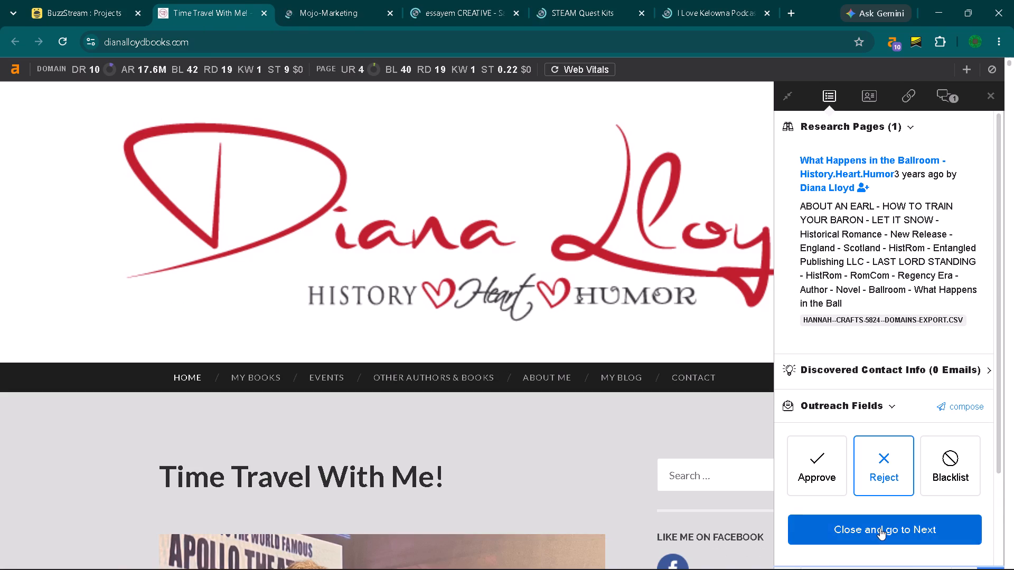
double_click(239, 0)
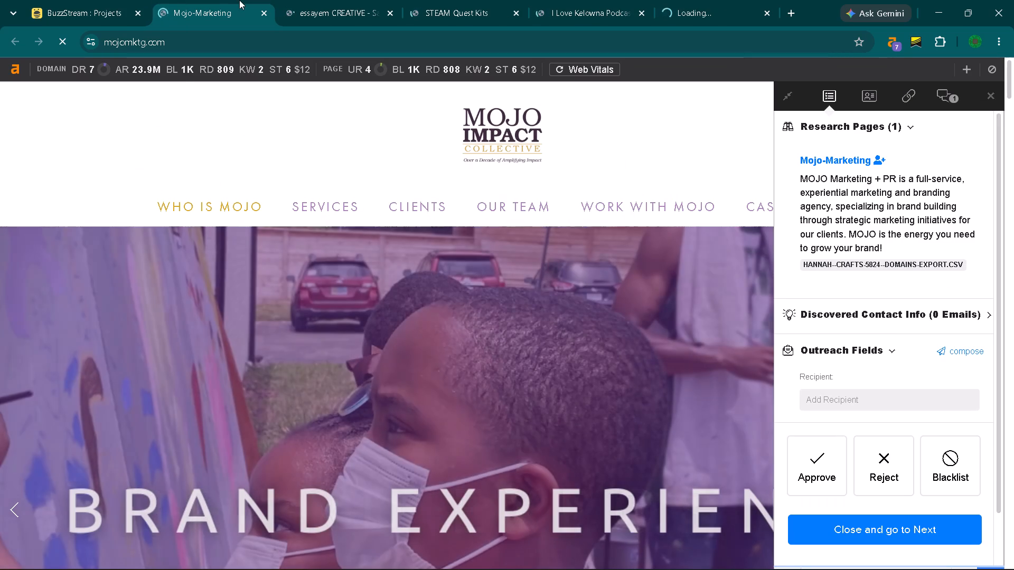
Reject mojomktg.com, the Mojo-Marketing agency prospect, and go on to the next site.
left_click(888, 477)
left_click(877, 527)
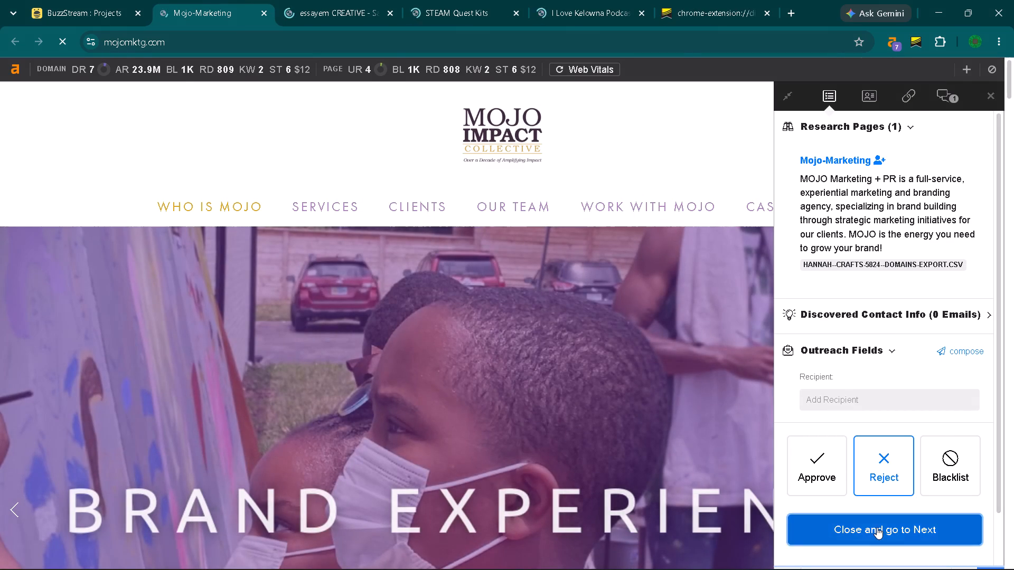
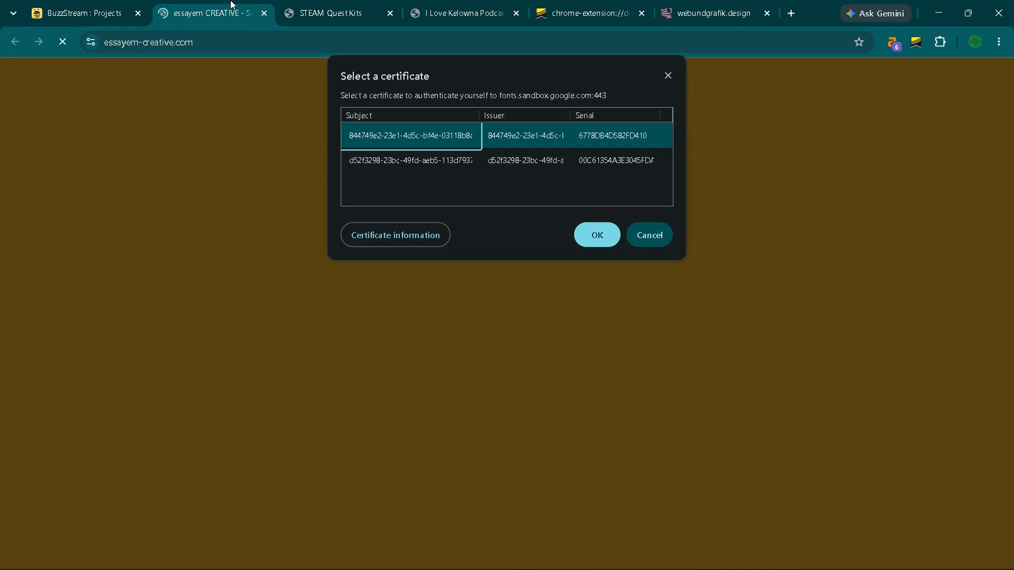
Close the essayem-creative.com prospect page that is stuck on a certificate request.
left_click(230, 0)
left_click(260, 12)
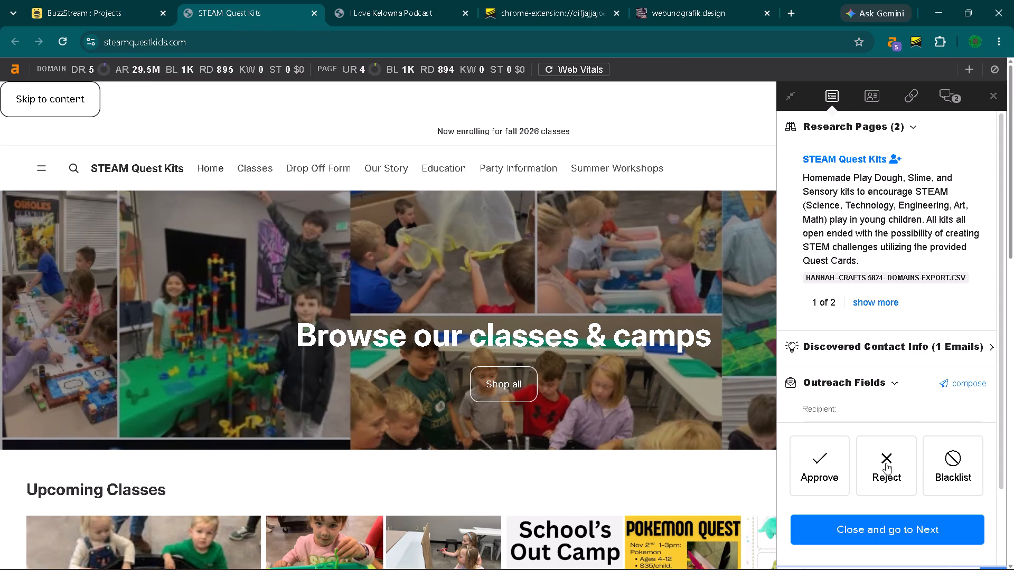
Reject the STEAM Quest Kits site, steamquestkids.com, as a prospect and go on to the next site.
left_click_drag(875, 480, 868, 476)
left_click(866, 534)
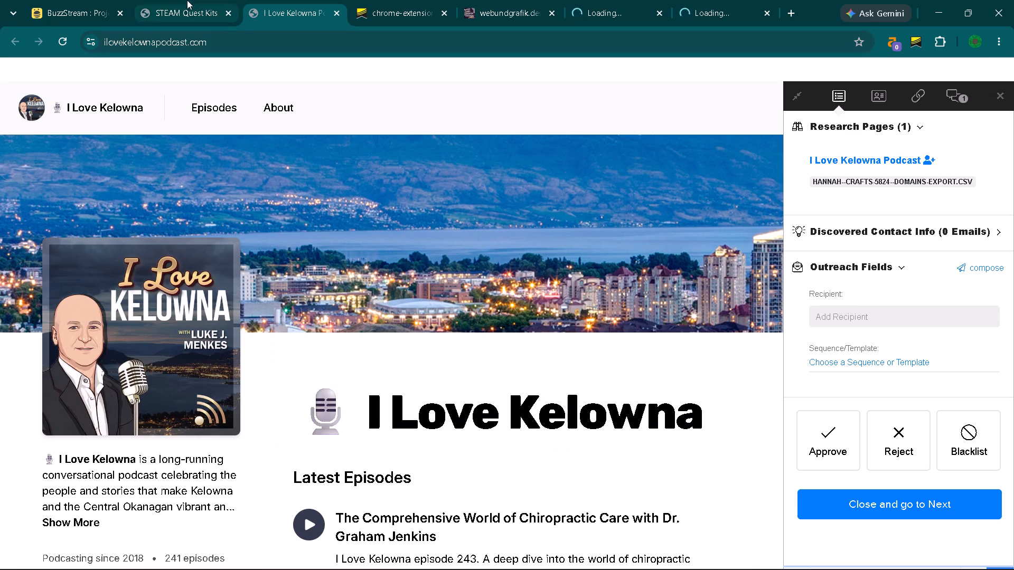
left_click(187, 0)
Close the healthexecwire.com prospect page and the other prospect page that failed to load.
left_click(367, 4)
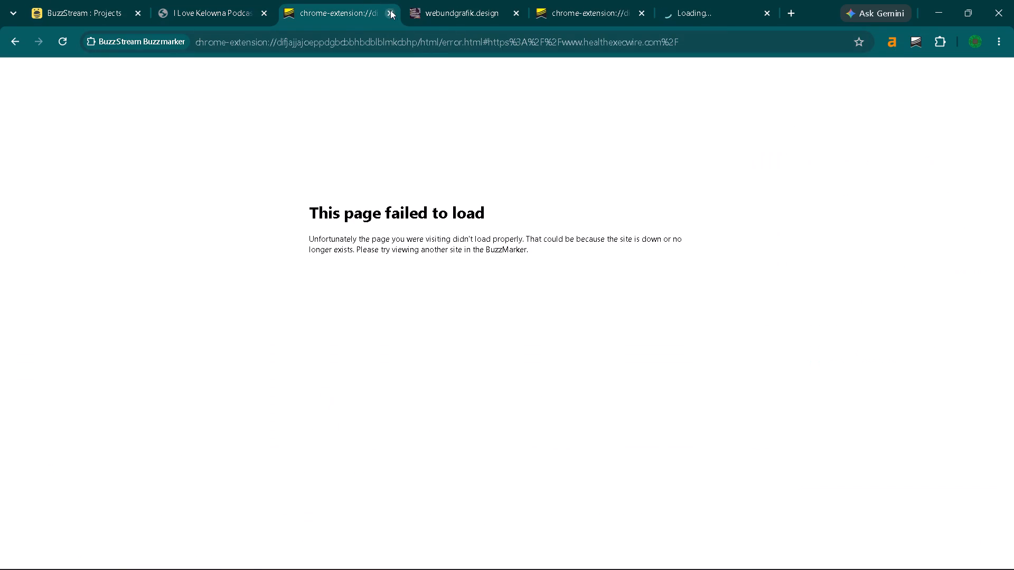
left_click(389, 10)
left_click(346, 0)
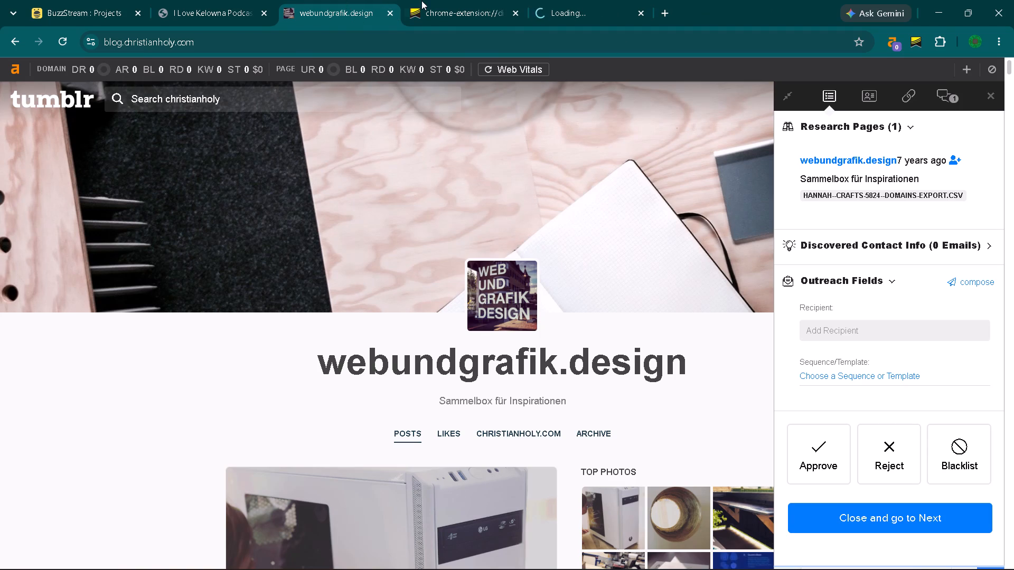
left_click(446, 0)
left_click(521, 13)
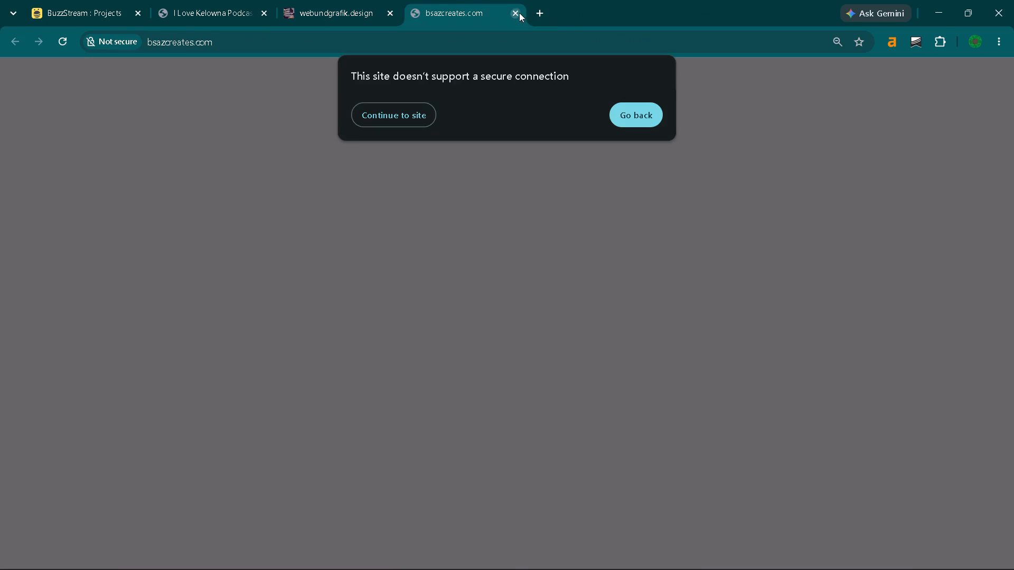
Allow the bsazcreates.com prospect site to load without a secure connection.
left_click(425, 111)
Bring up the I Love Kelowna Podcast prospect page for review.
left_click(218, 0)
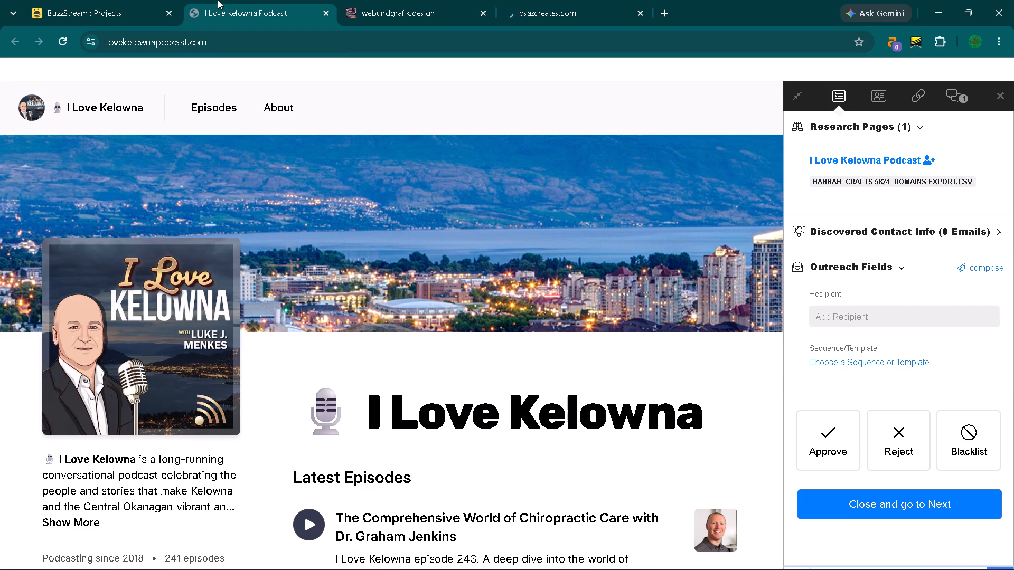
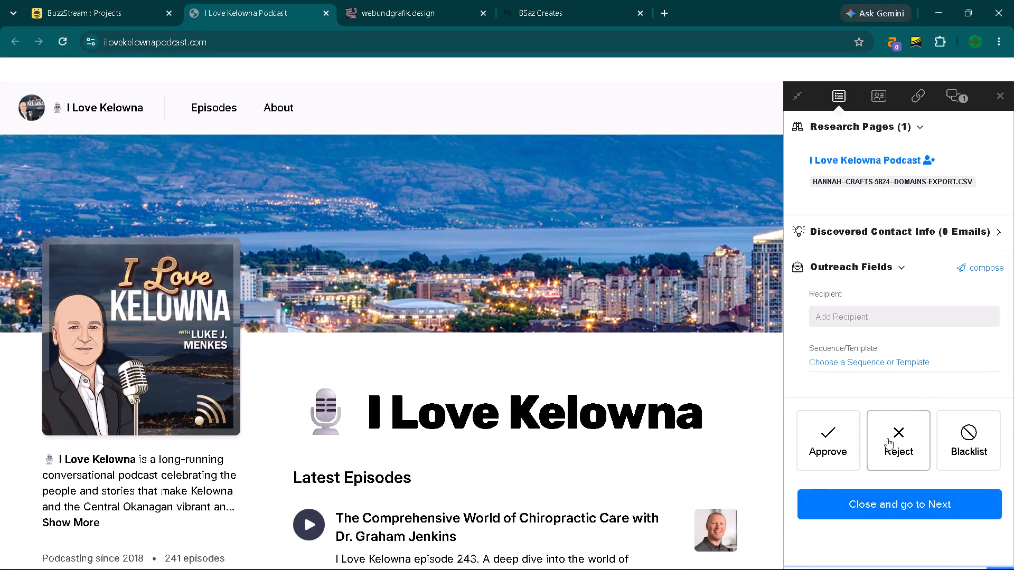
Reject the I Love Kelowna Podcast site as a prospect and go on to the next site.
left_click(918, 438)
left_click(850, 515)
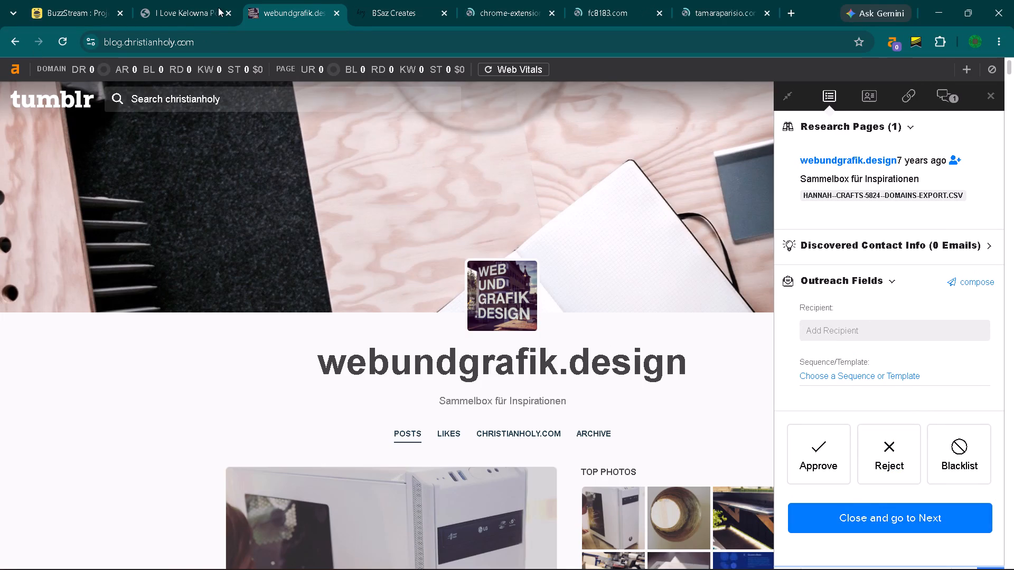
left_click(206, 12)
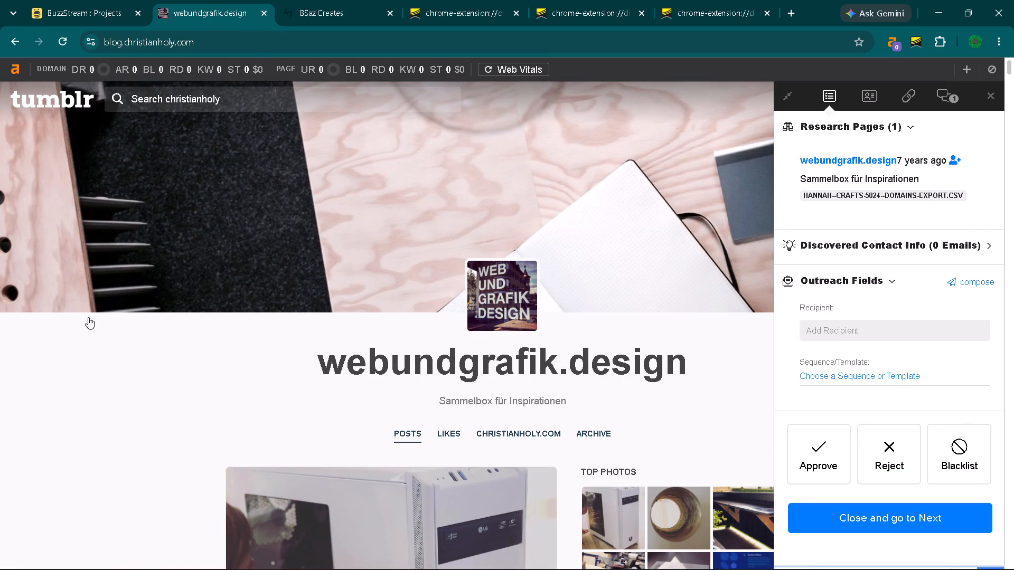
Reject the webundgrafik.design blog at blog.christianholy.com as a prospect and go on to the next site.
left_click(900, 453)
left_click(889, 520)
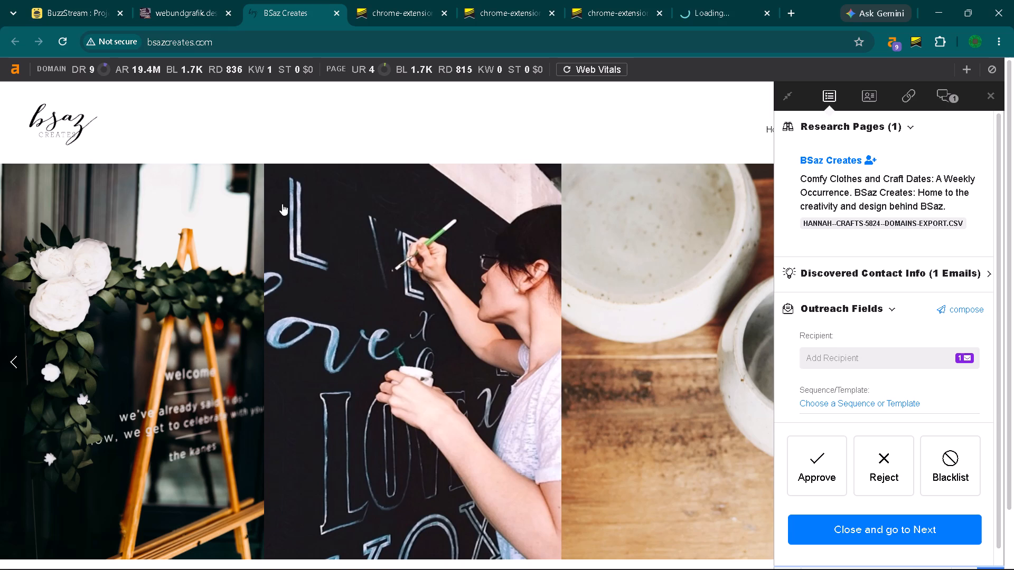
Close the prospect pages that failed to load, keeping the BSaz Creates page open.
left_click(388, 15)
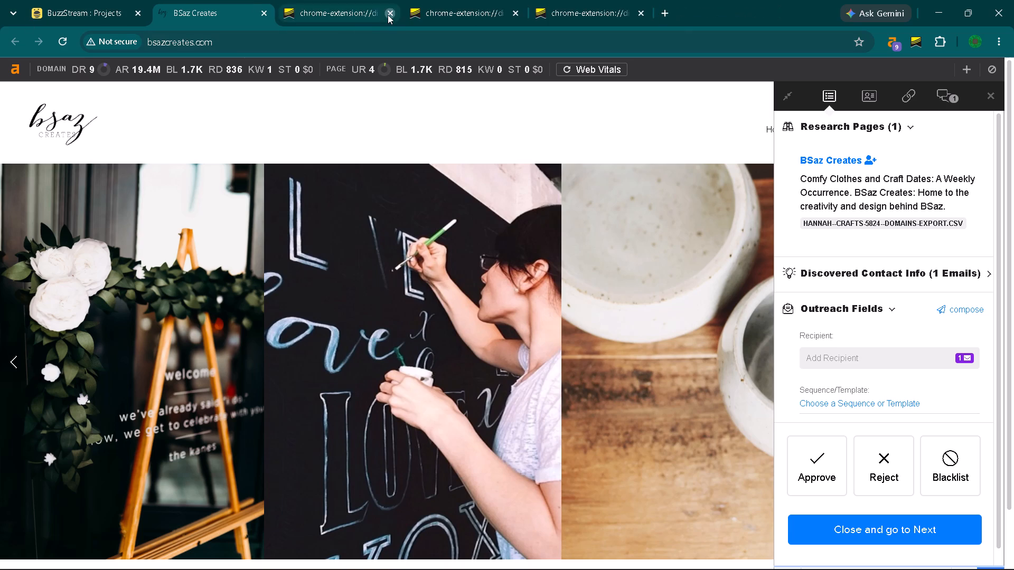
left_click(388, 15)
double_click(388, 15)
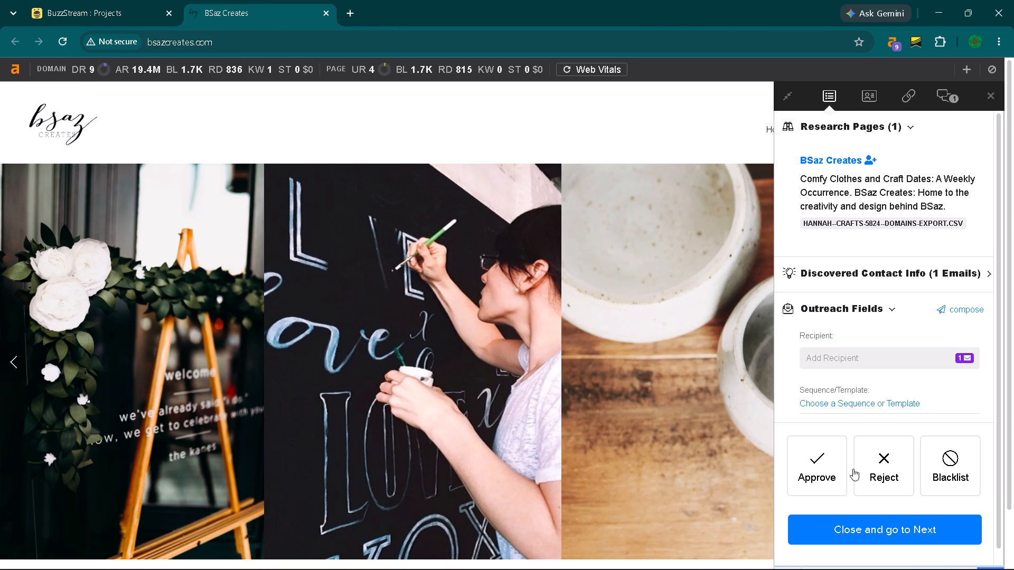
Reject the BSaz Creates site as a prospect, go on to the next site and close its leftover page.
left_click_drag(865, 453, 863, 461)
left_click(870, 526)
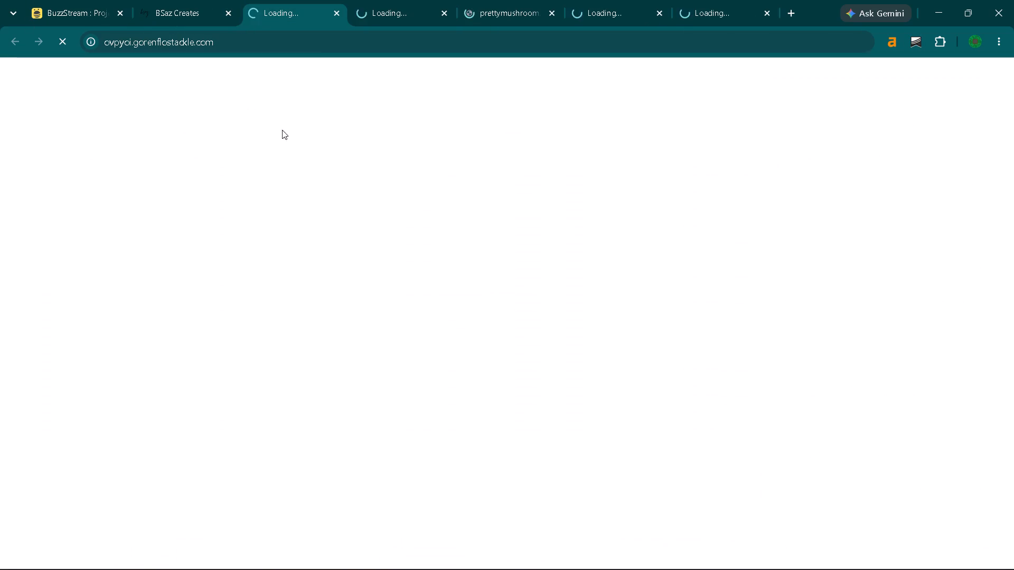
left_click(208, 0)
left_click(228, 13)
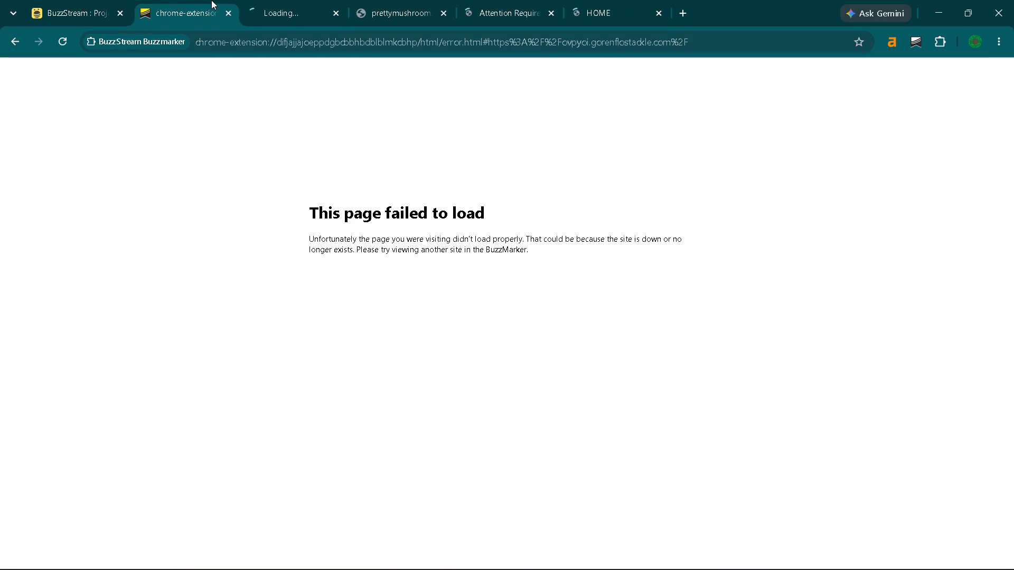
Close the ovpyoi.gorenflostackle.com and prettymushroom.com prospect pages that cannot be reached.
left_click(212, 0)
left_click(228, 14)
left_click(293, 0)
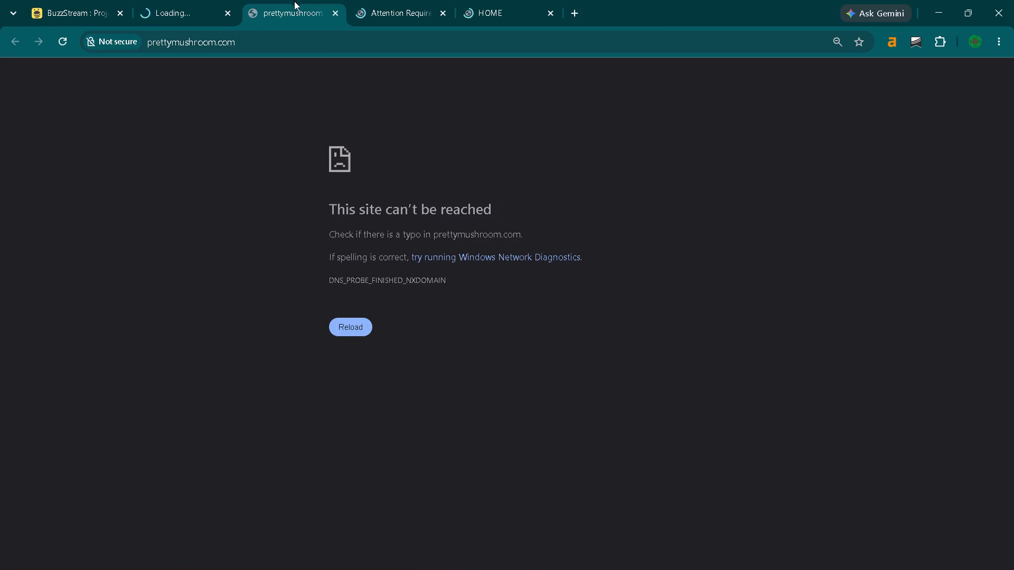
left_click(405, 0)
left_click(493, 3)
left_click(281, 0)
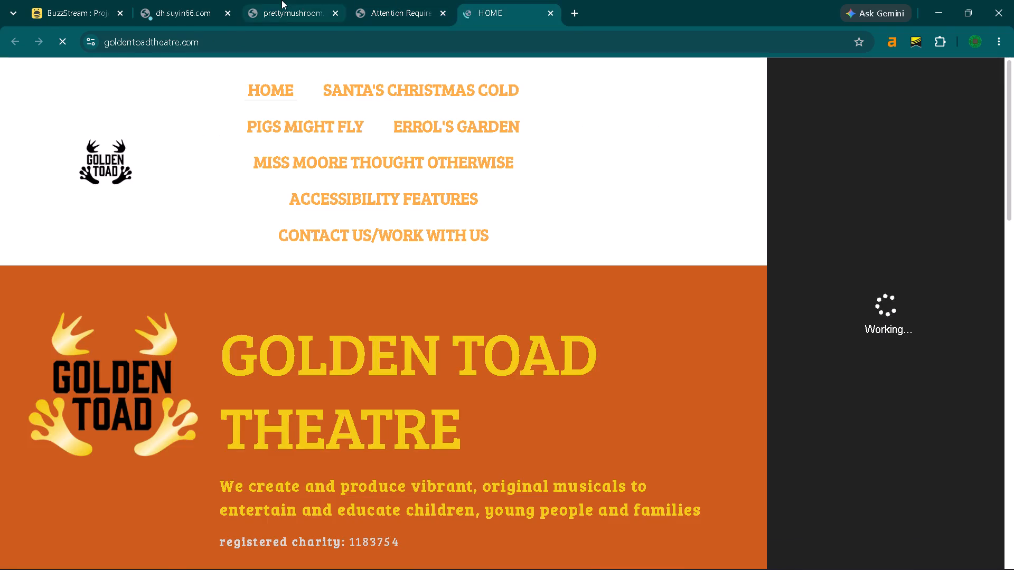
left_click(335, 14)
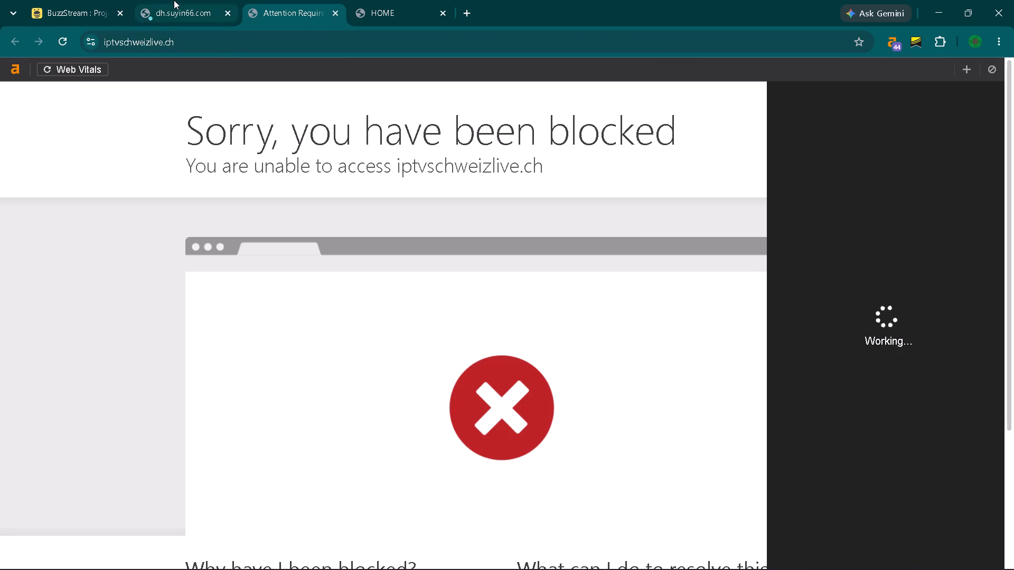
Allow the dh.suyin66.com prospect site to load without a secure connection.
double_click(174, 0)
left_click(388, 113)
Check the loading of the open prospect pages and close the stalled dh.suyin66.com page.
left_click(356, 0)
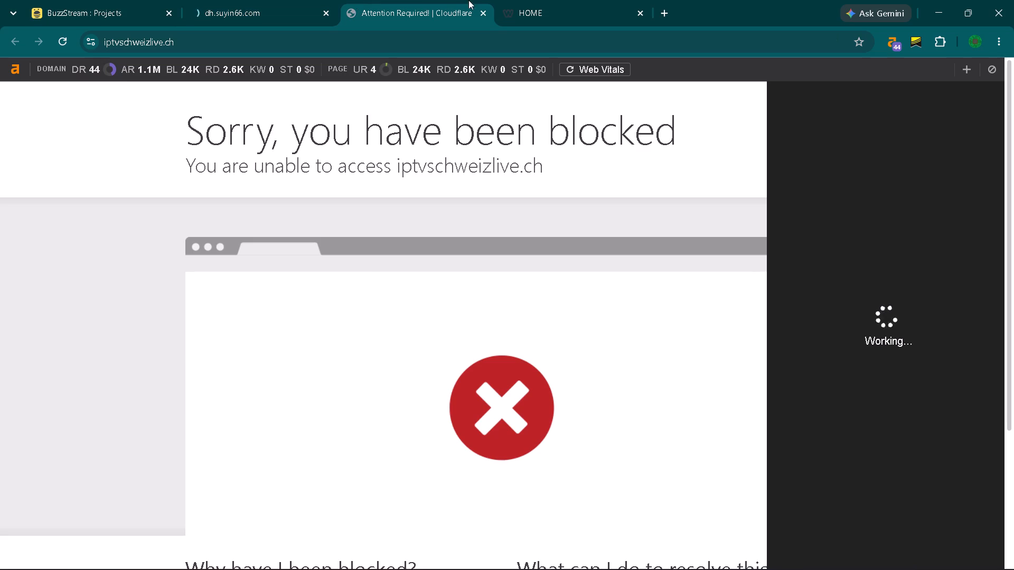
left_click(513, 0)
left_click(264, 0)
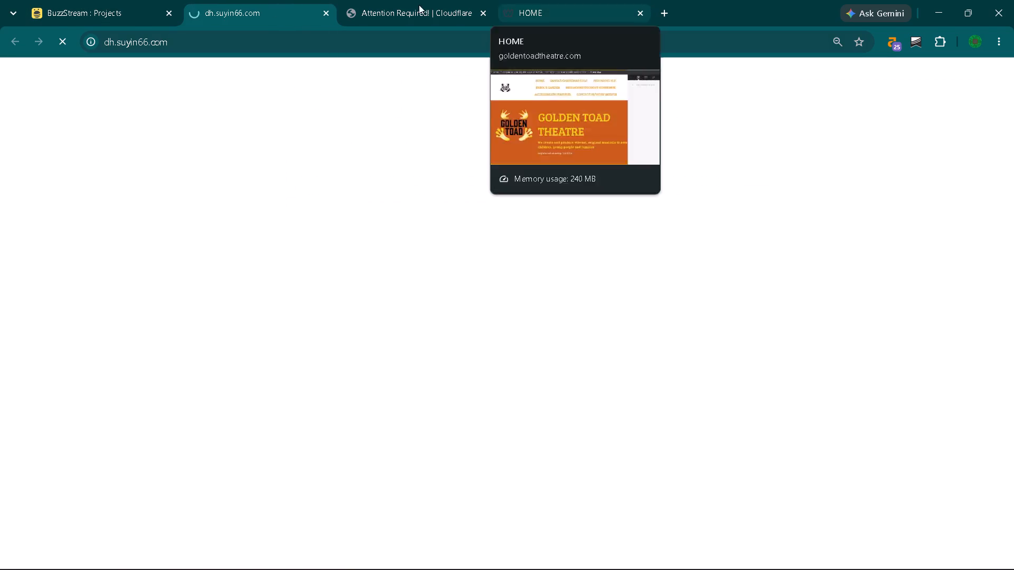
left_click(405, 12)
left_click(567, 0)
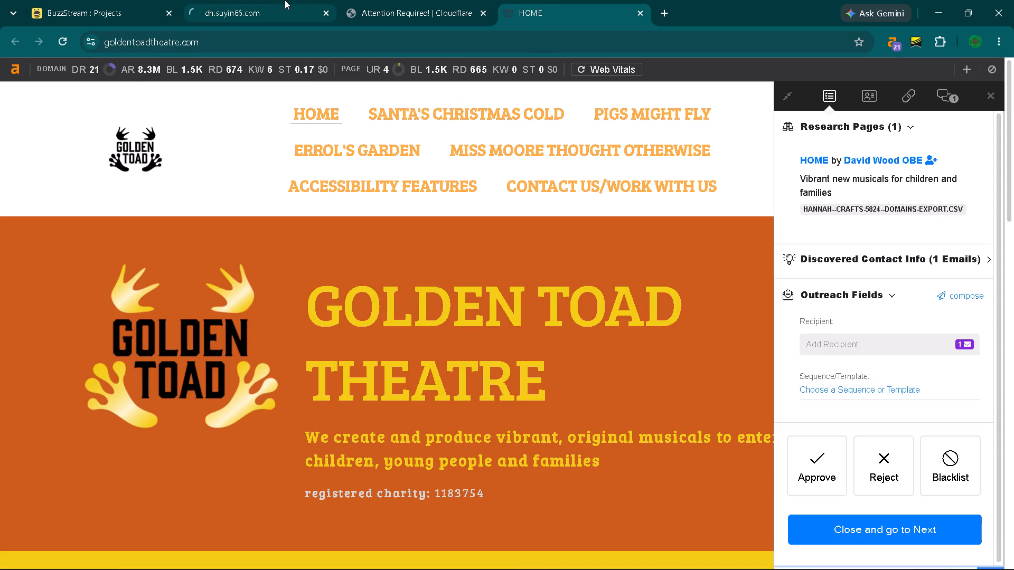
left_click(285, 0)
left_click(330, 12)
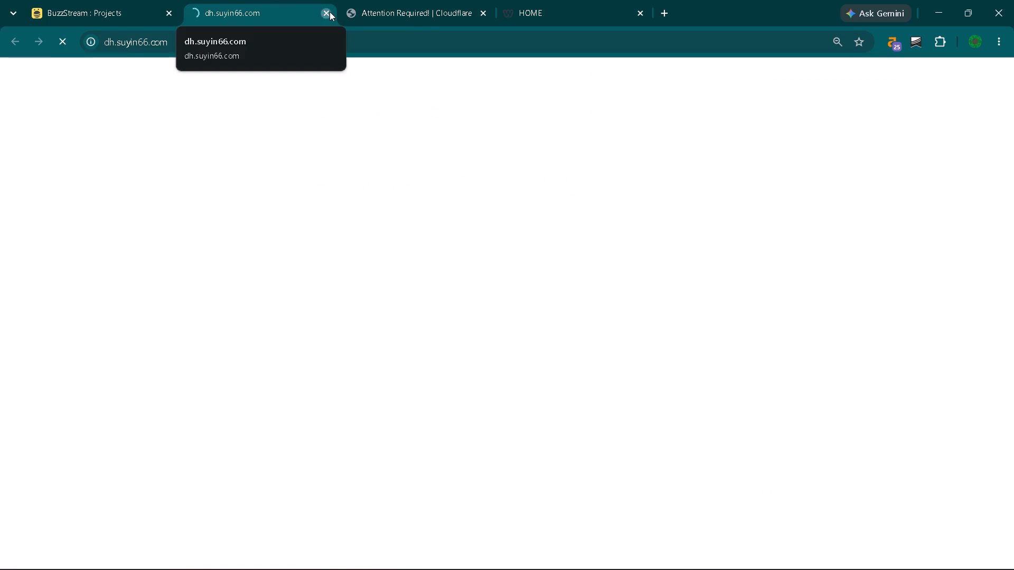
Reject the blocked iptvschweizlive.ch site as a prospect and go on to the next site.
left_click(907, 431)
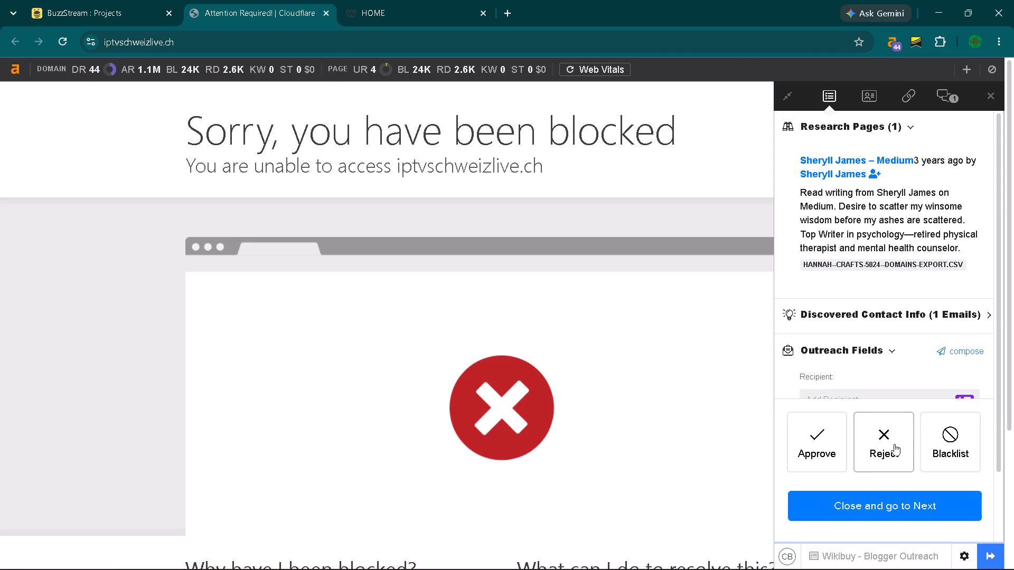
left_click(865, 506)
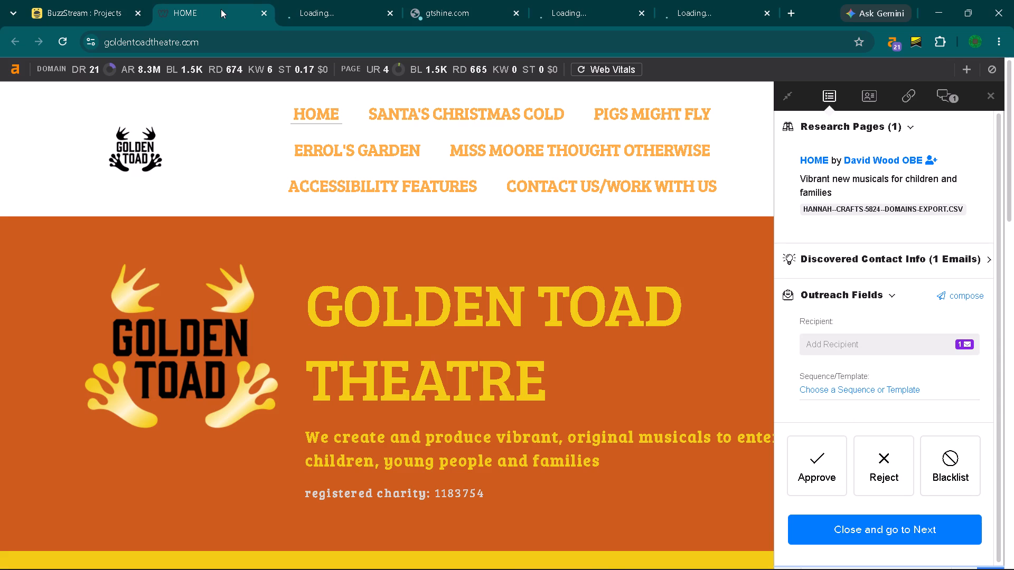
Reject the Golden Toad Theatre site as a prospect, go on to the next site and close its leftover page.
double_click(215, 6)
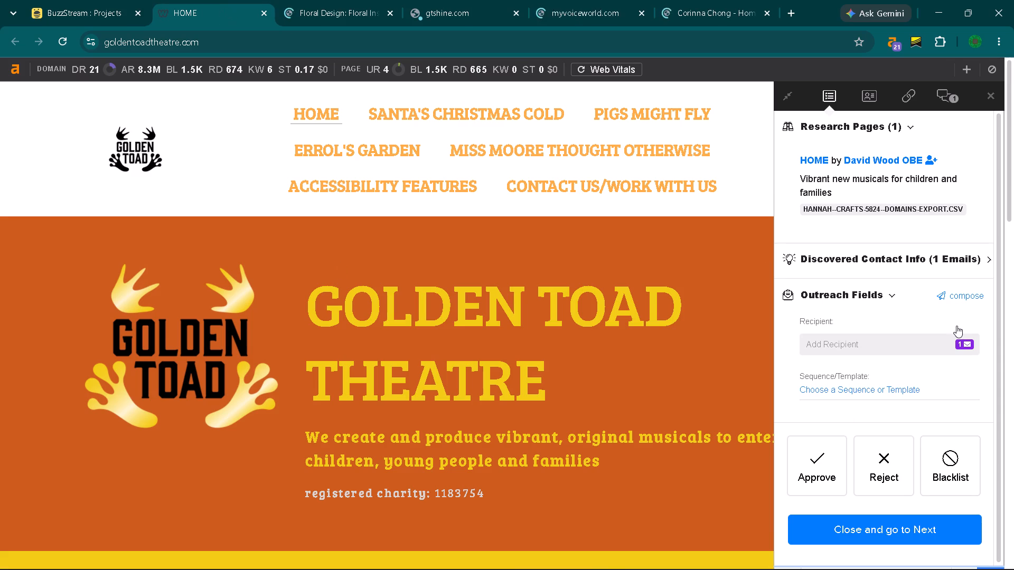
left_click(882, 469)
left_click(879, 524)
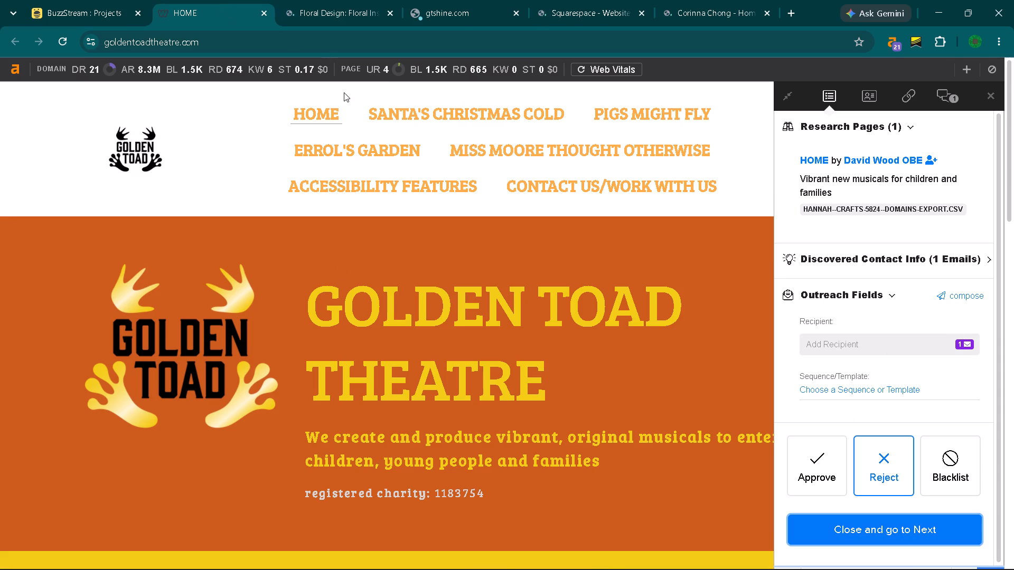
left_click(229, 11)
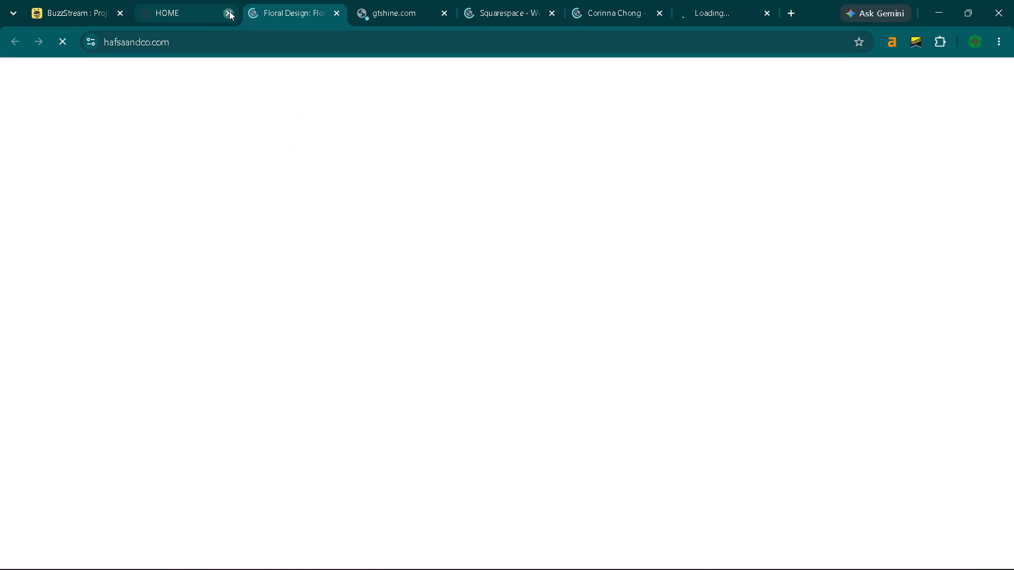
Allow the gtshine.com prospect site to load without a secure connection.
left_click(283, 0)
left_click(376, 105)
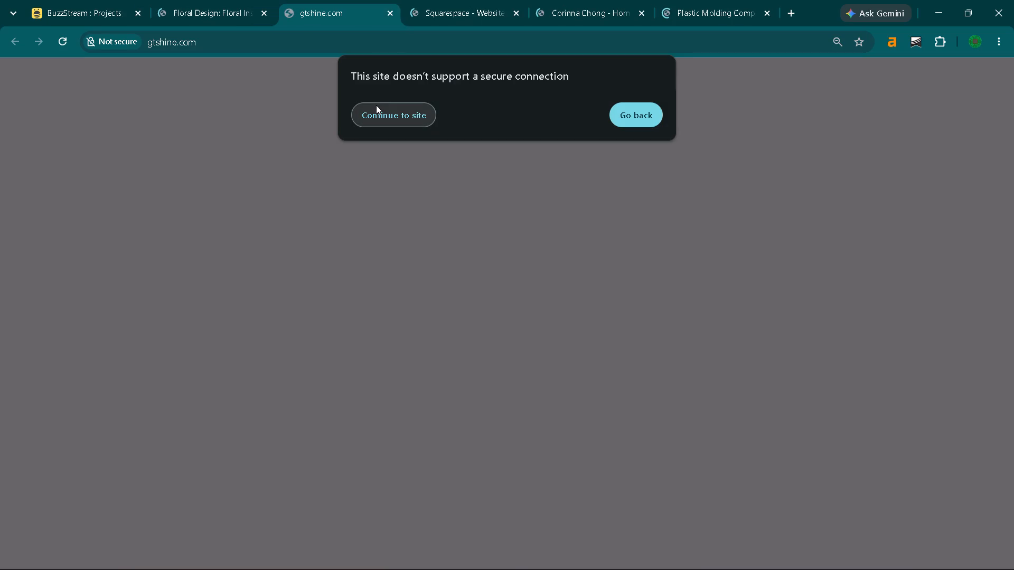
Visit the other newly opened prospect pages and bring up the floral design site hafsaandco.com for review.
left_click(453, 0)
left_click(613, 14)
left_click(683, 0)
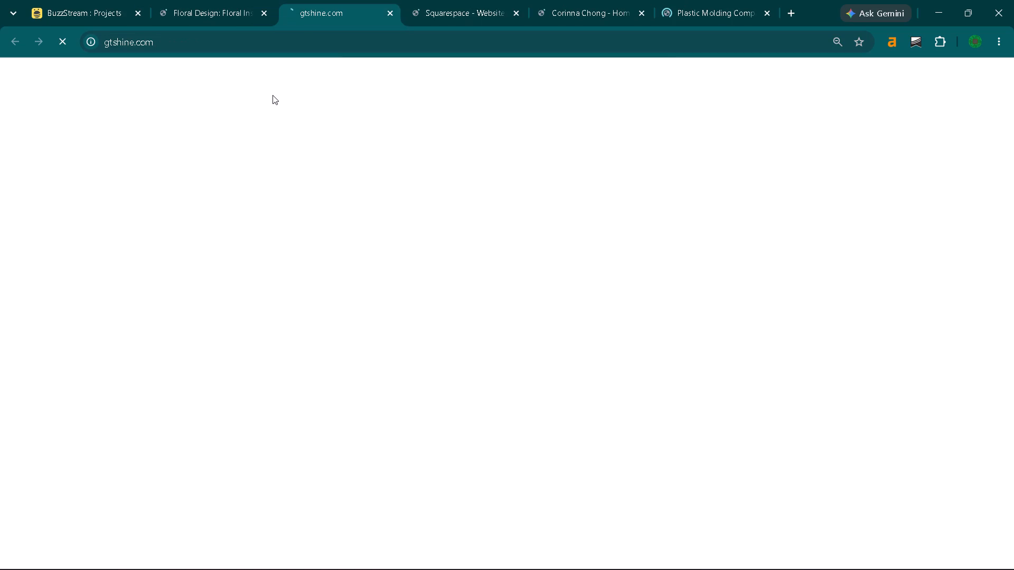
left_click(247, 0)
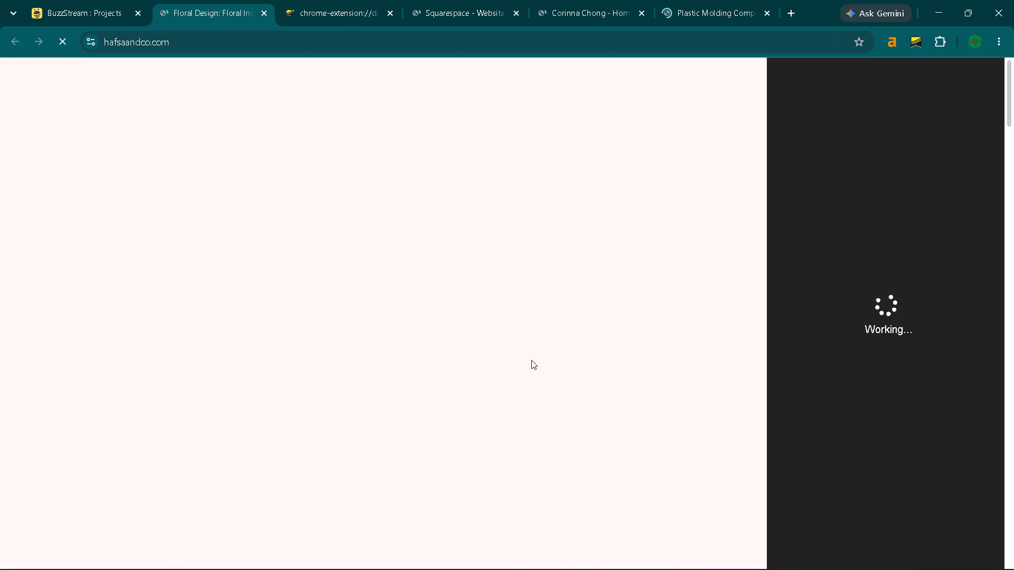
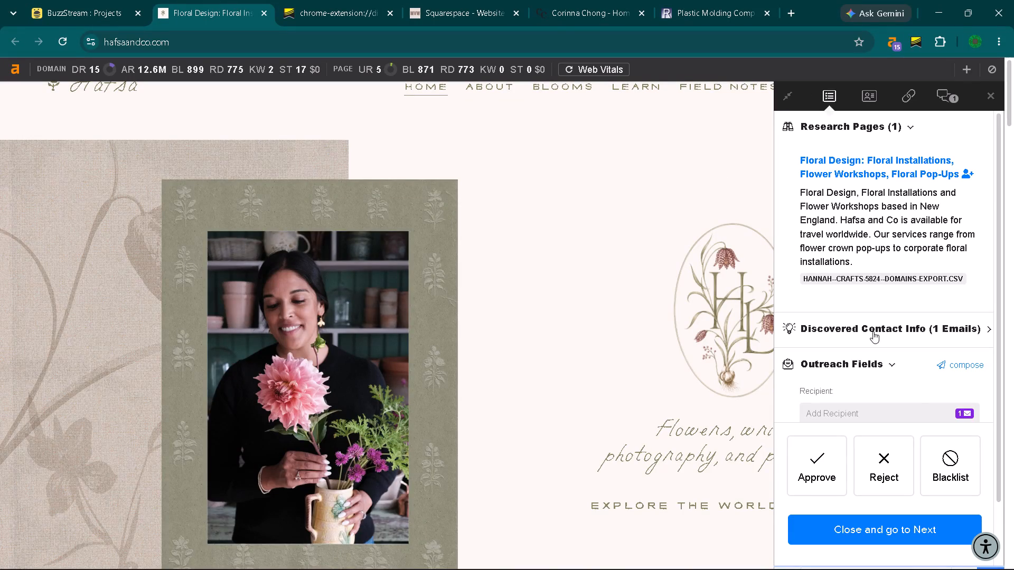
Reject the floral design site hafsaandco.com as a prospect and go on to the next site.
left_click(877, 467)
left_click(878, 528)
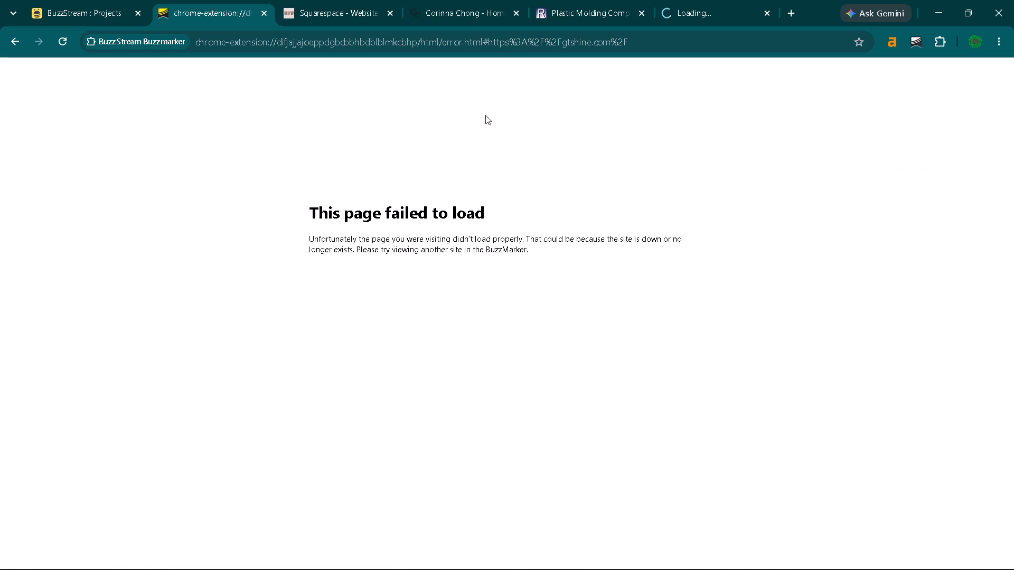
Close the gtshine.com prospect page that failed to load.
left_click(265, 9)
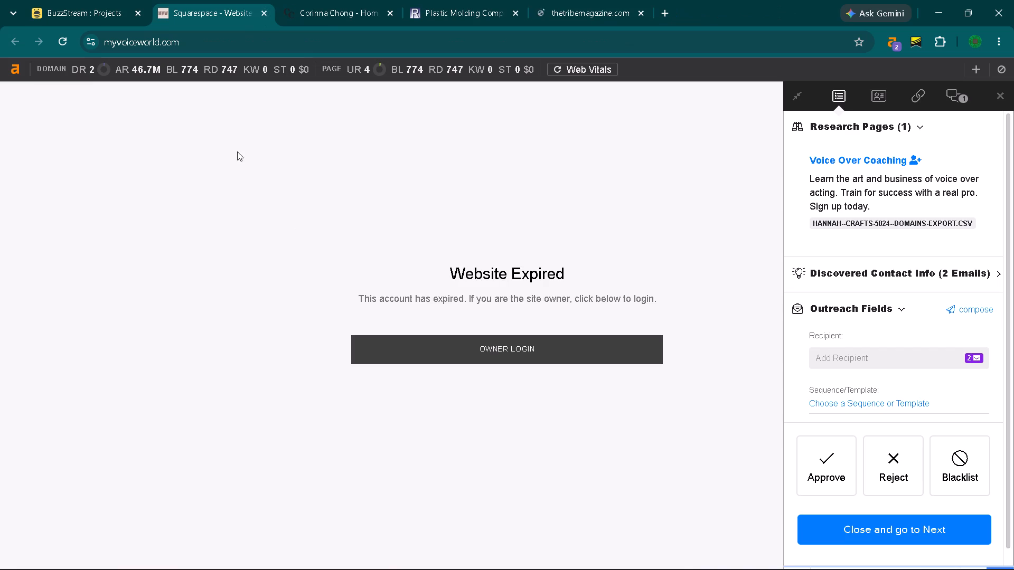
Reject the expired myvoiceworld.com site as a prospect, go on to the next site and close its leftover page.
left_click(3, 229)
left_click(891, 467)
left_click(886, 520)
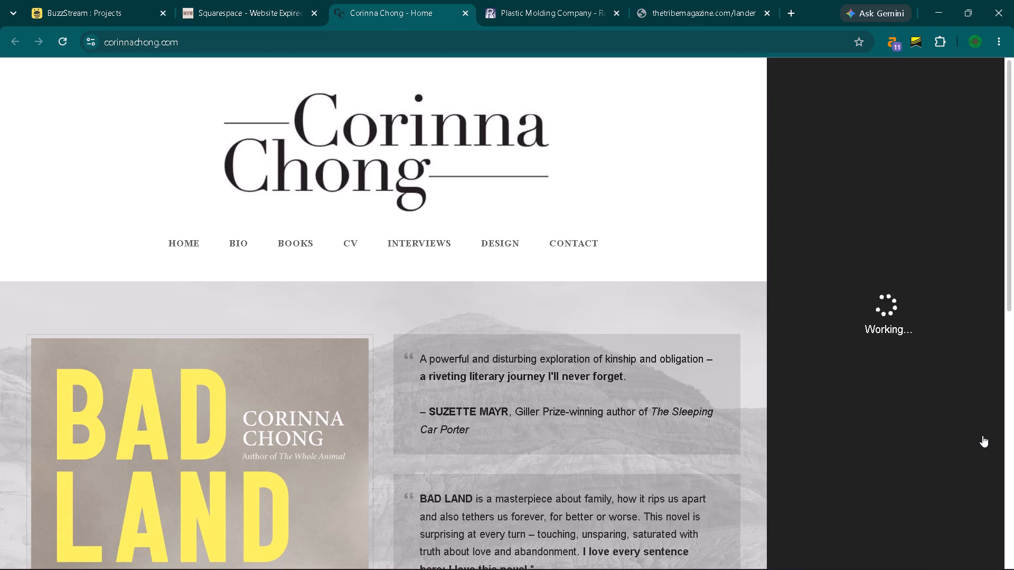
double_click(203, 0)
double_click(239, 0)
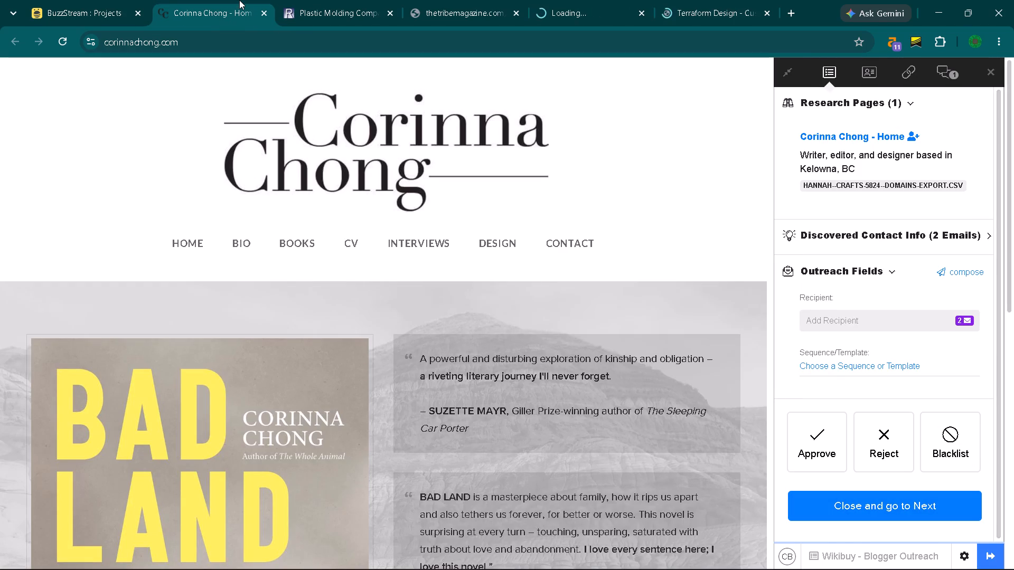
Check the Ahrefs metrics of the Bad Land author's site, reject it as a prospect, and close its leftover page after moving on.
left_click(894, 43)
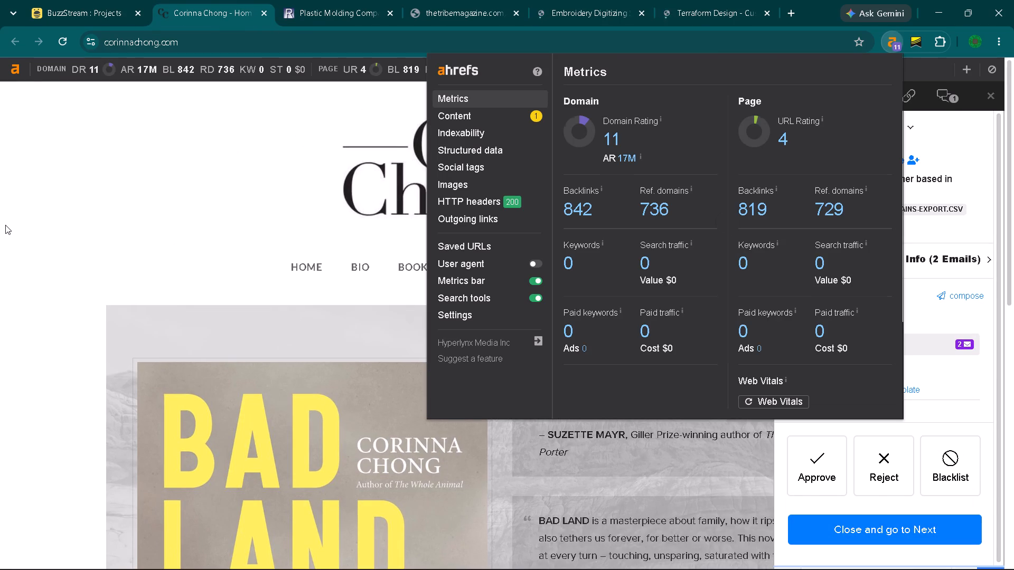
left_click(5, 225)
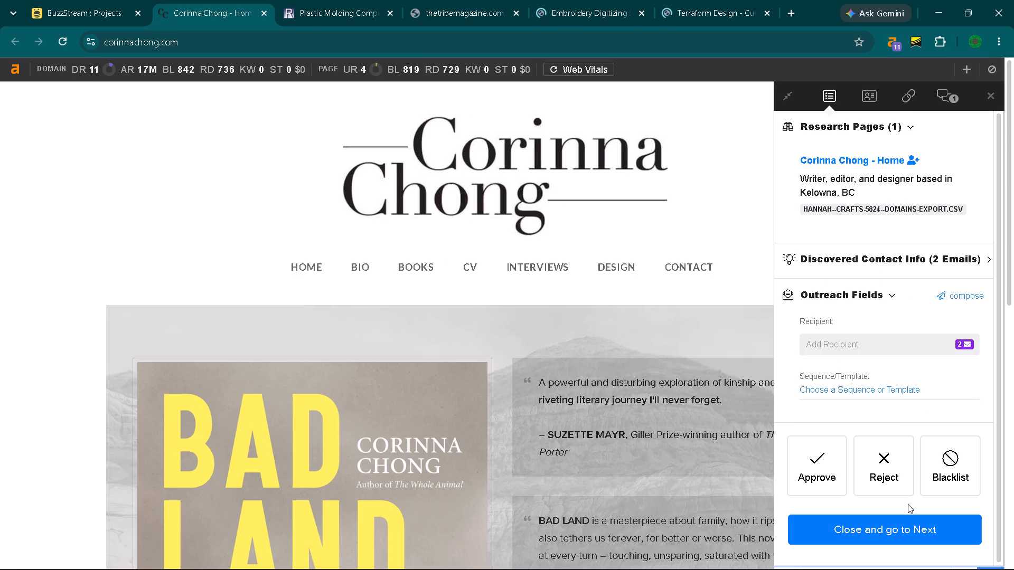
left_click(878, 478)
left_click(884, 531)
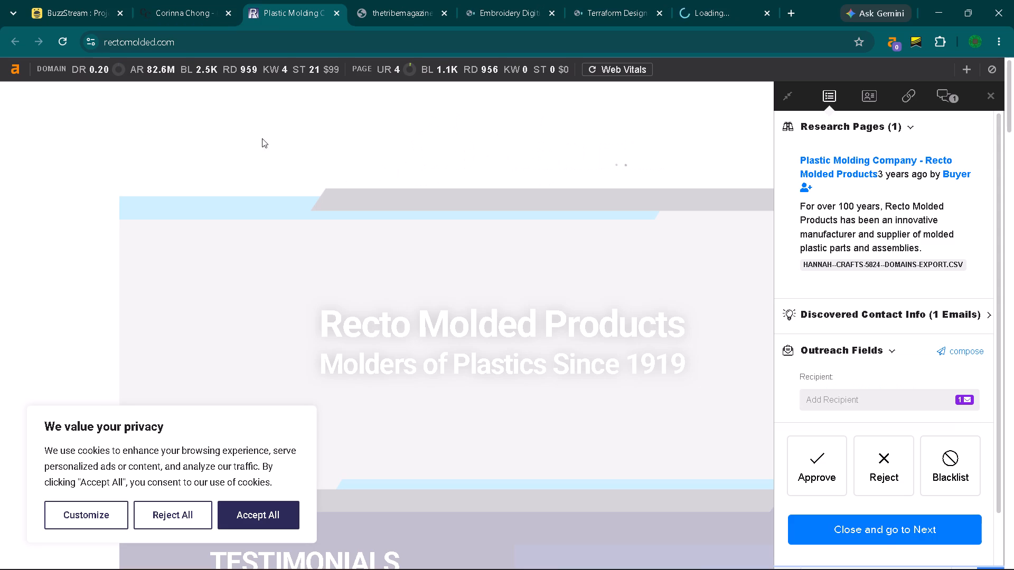
left_click(228, 11)
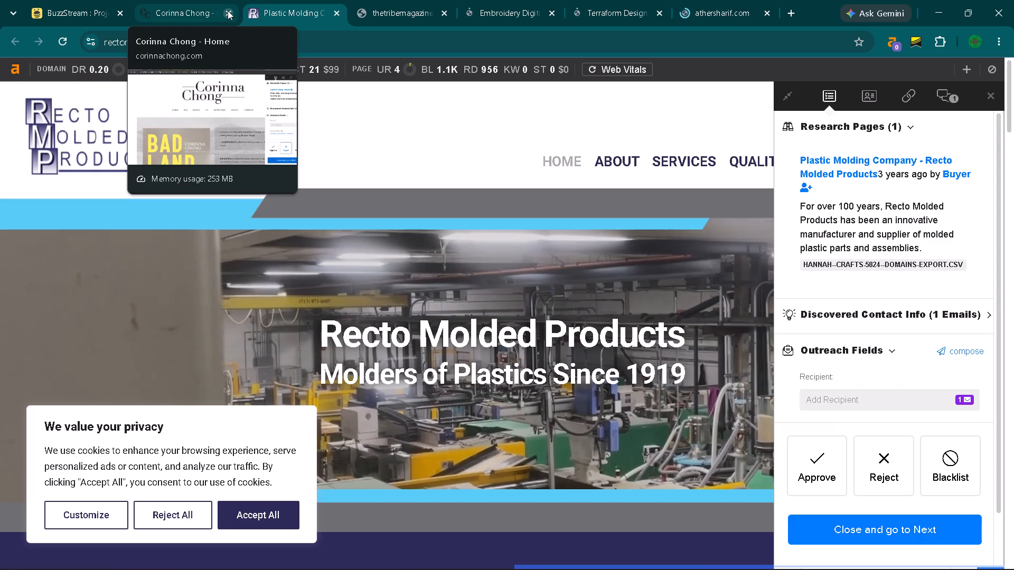
Reject the plastic molding company site rectomolded.com as a prospect and go on to the next site.
left_click(890, 476)
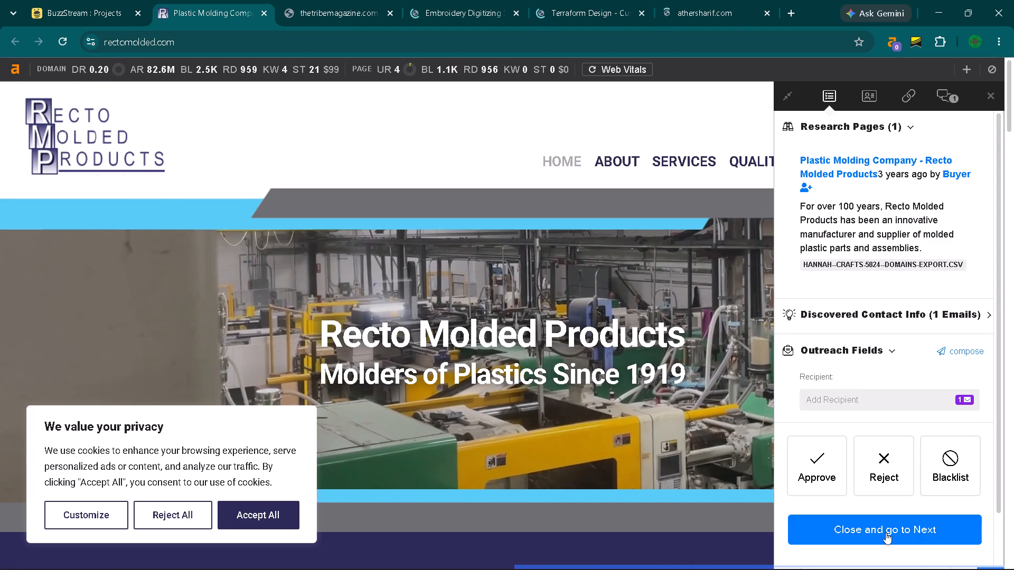
left_click(868, 524)
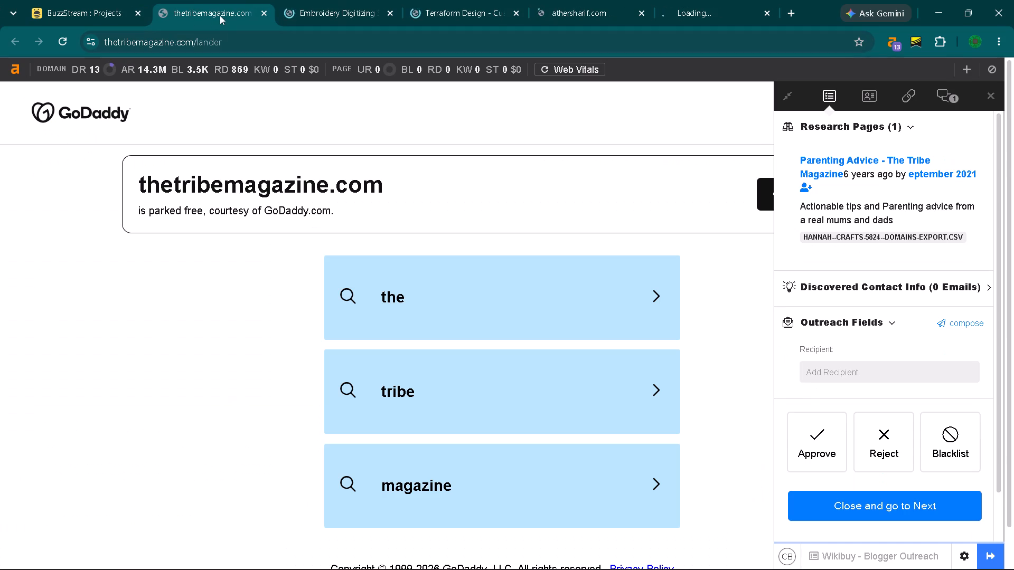
Reject the parked thetribemagazine.com site as a prospect, go on to the next site and close its leftover page.
left_click(219, 11)
left_click_drag(860, 448, 869, 457)
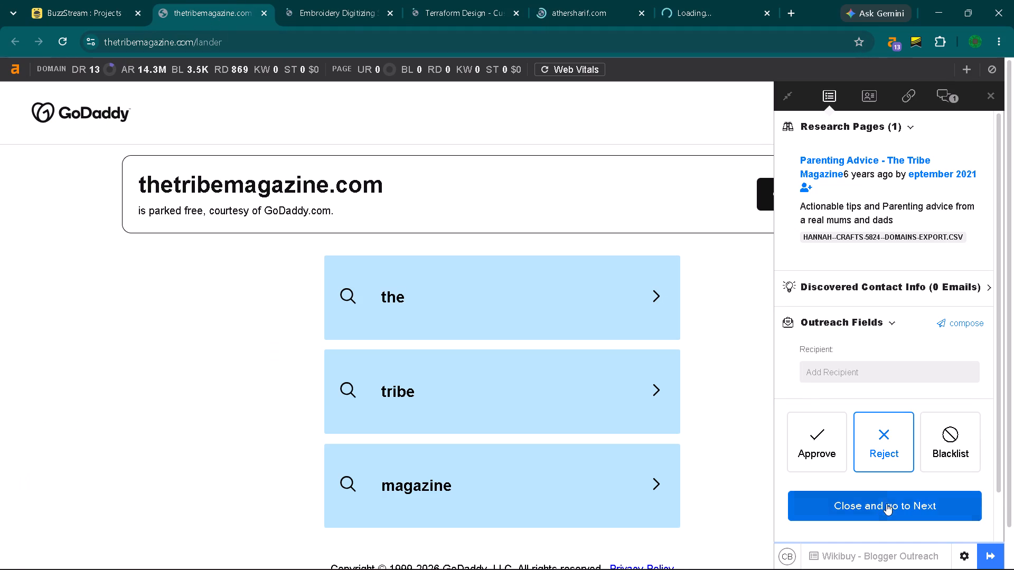
left_click(877, 505)
left_click(210, 1)
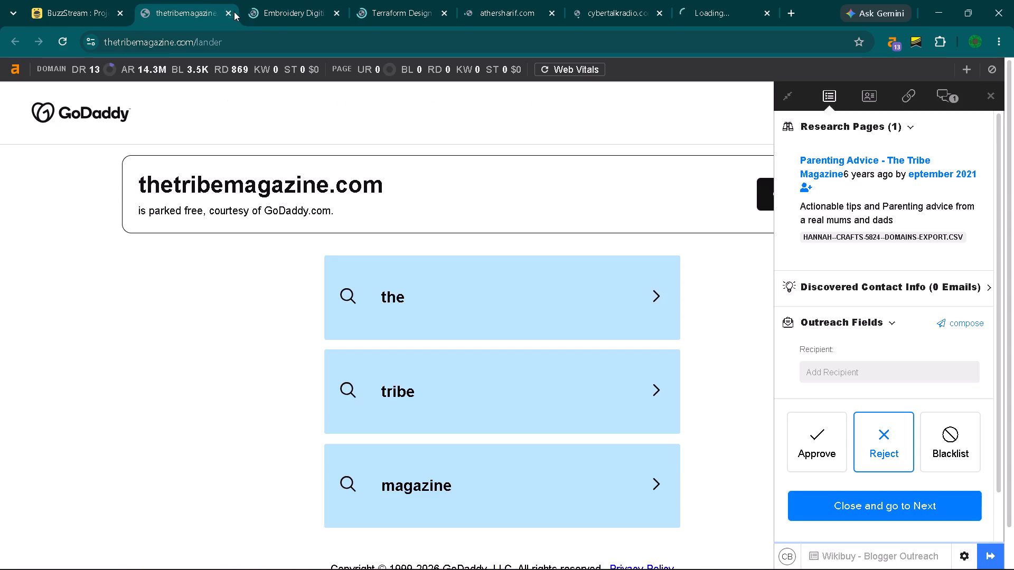
double_click(229, 0)
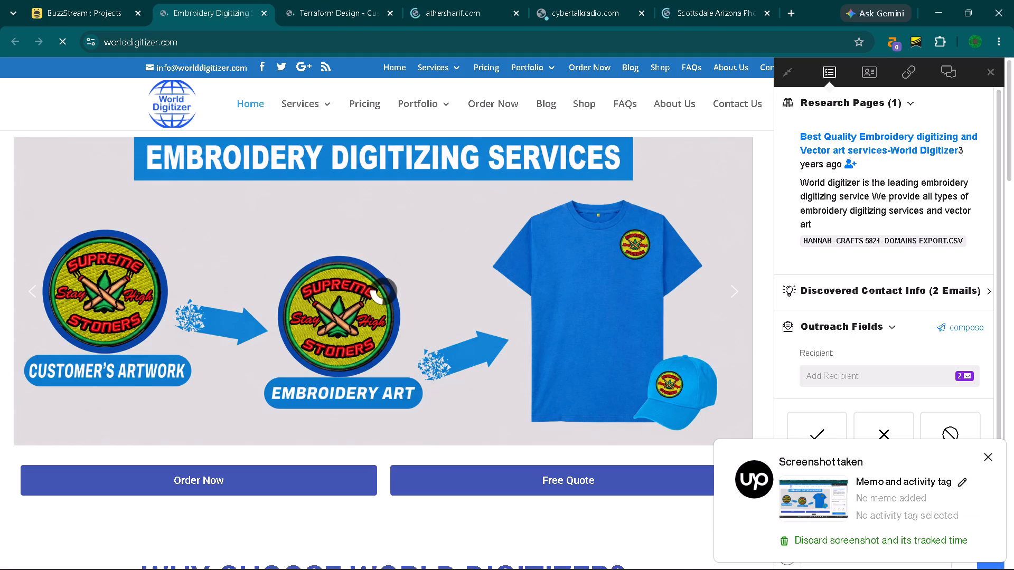
Reject the embroidery site worlddigitizer.com as a prospect, dismissing the screenshot notification, and go on to the next site.
left_click(909, 434)
left_click(979, 458)
left_click(996, 457)
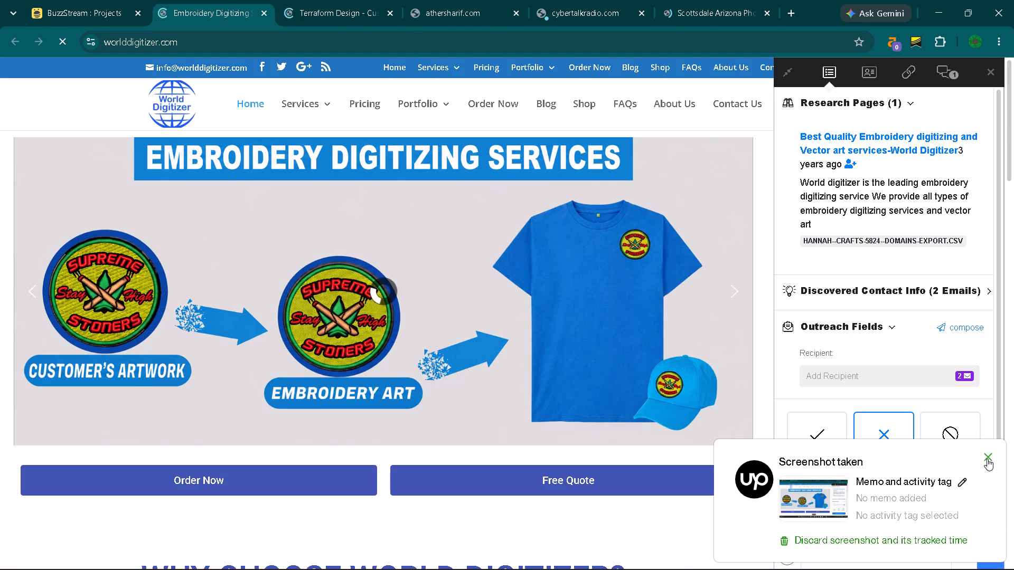
left_click(994, 455)
left_click(993, 455)
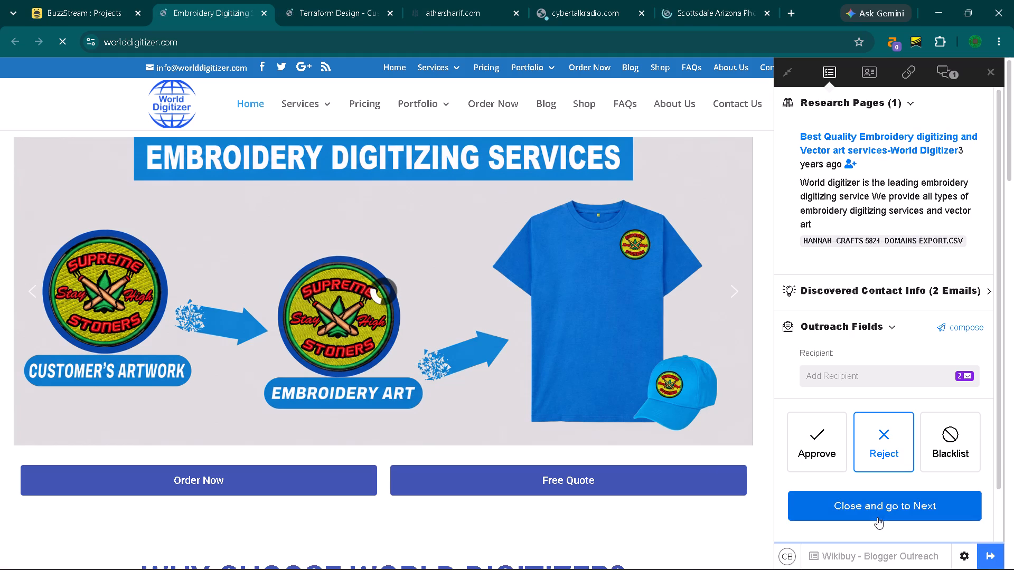
left_click(877, 517)
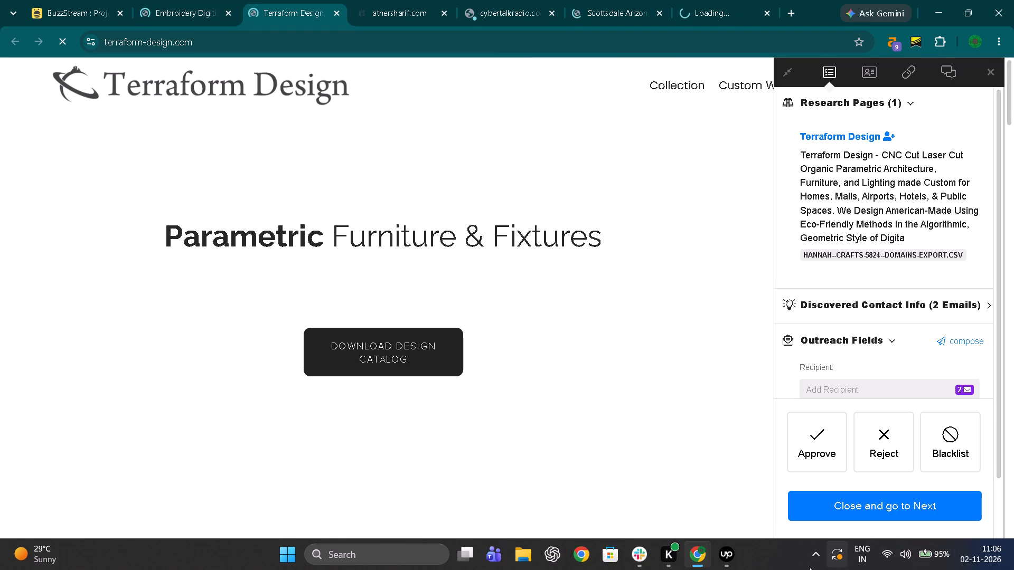
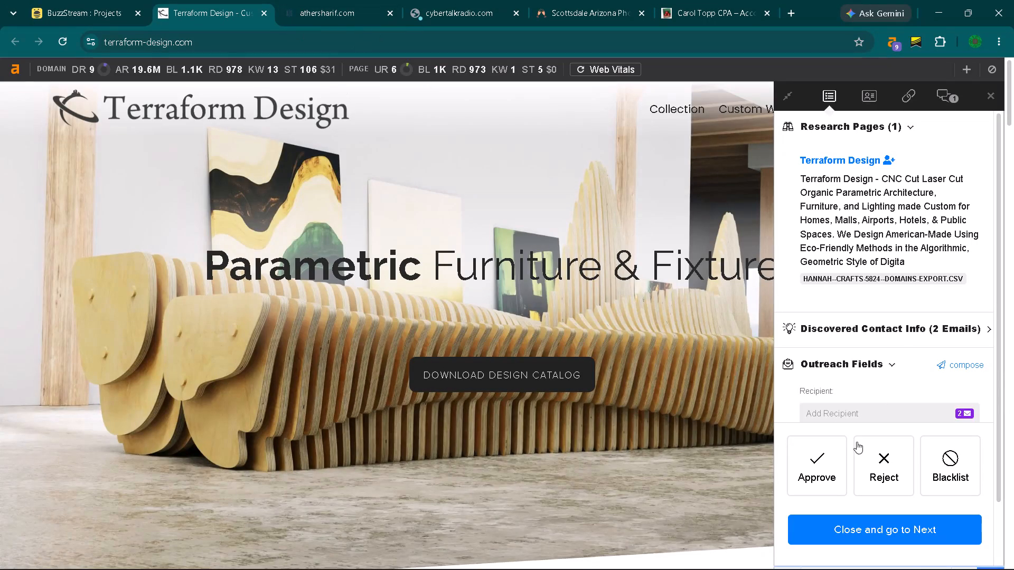
Reject the parametric furniture site terraform-design.com as a prospect and go on to the next site.
left_click(874, 471)
left_click(867, 526)
double_click(188, 0)
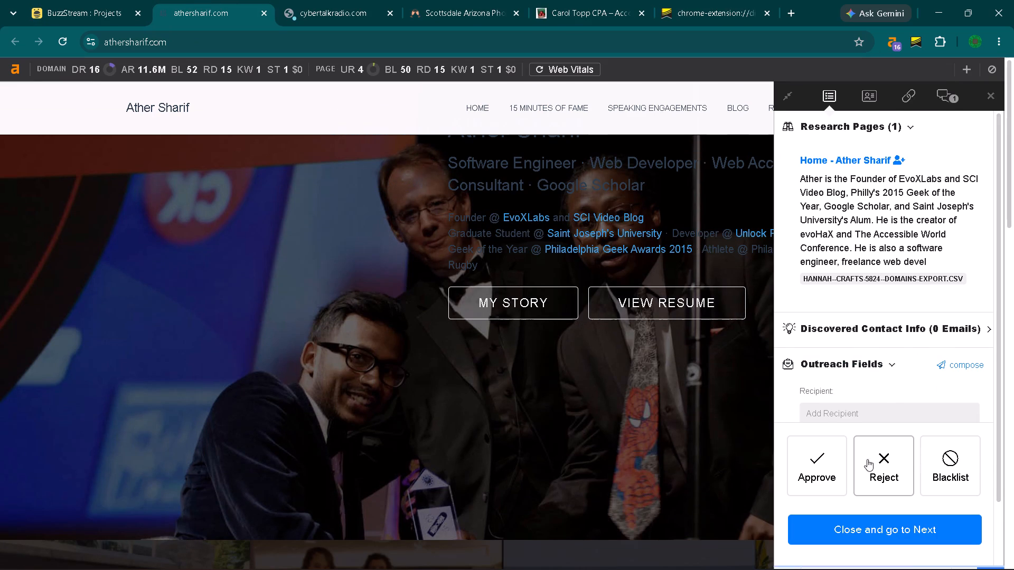
Reject the software engineer and web developer's personal site as a prospect and go on to the next site.
left_click(869, 455)
left_click(869, 521)
Continue to the cybertalkradio.com prospect site over its insecure connection.
left_click(390, 106)
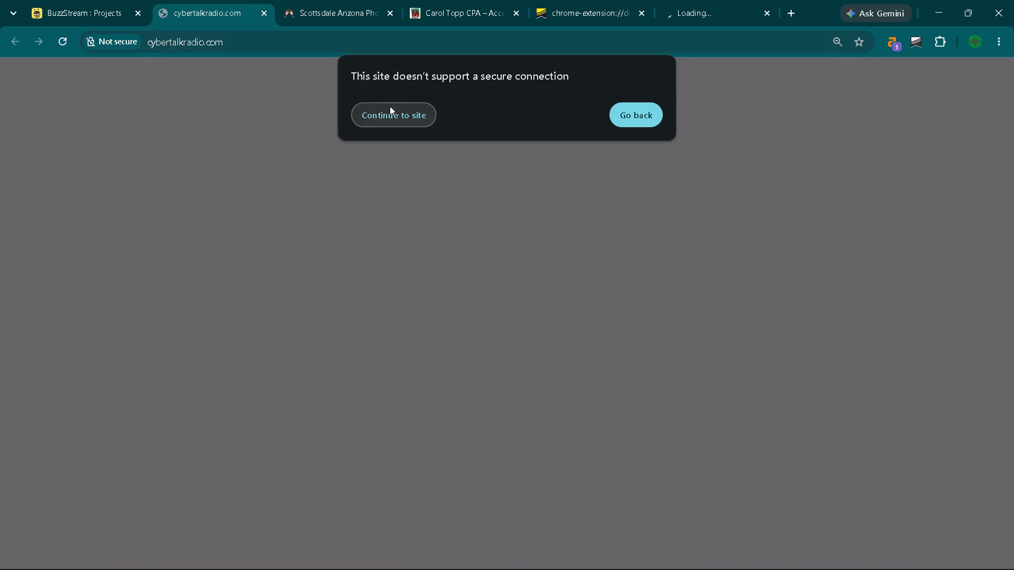
Go through the open prospect pages and close the leftover chrome-extension page.
left_click(203, 0)
left_click(325, 0)
left_click(424, 0)
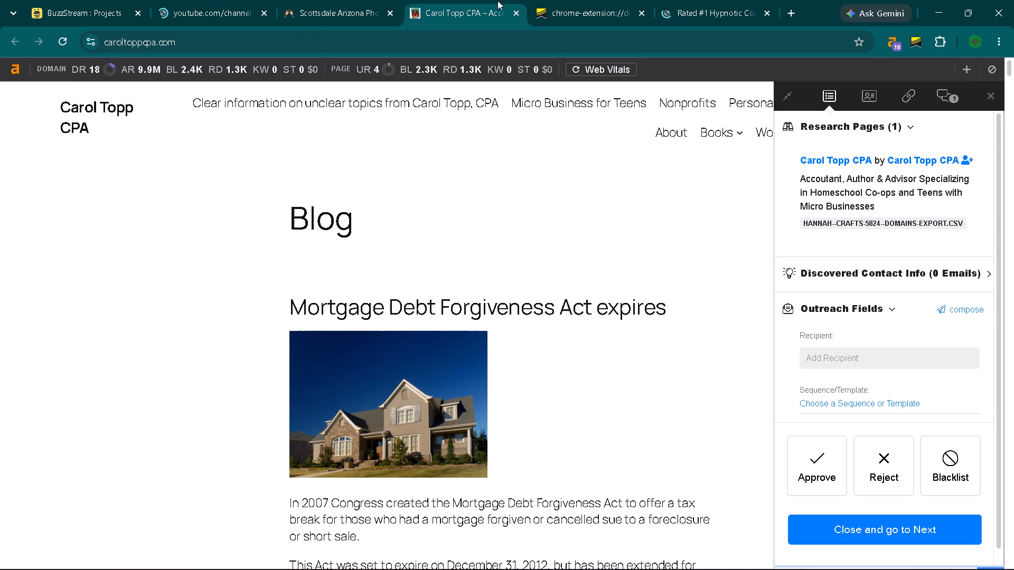
left_click(551, 0)
key("ctrl+w")
Check the newly opened hypnotic consulting site and return to the YouTube channel page reached from cybertalkradio.com.
double_click(705, 0)
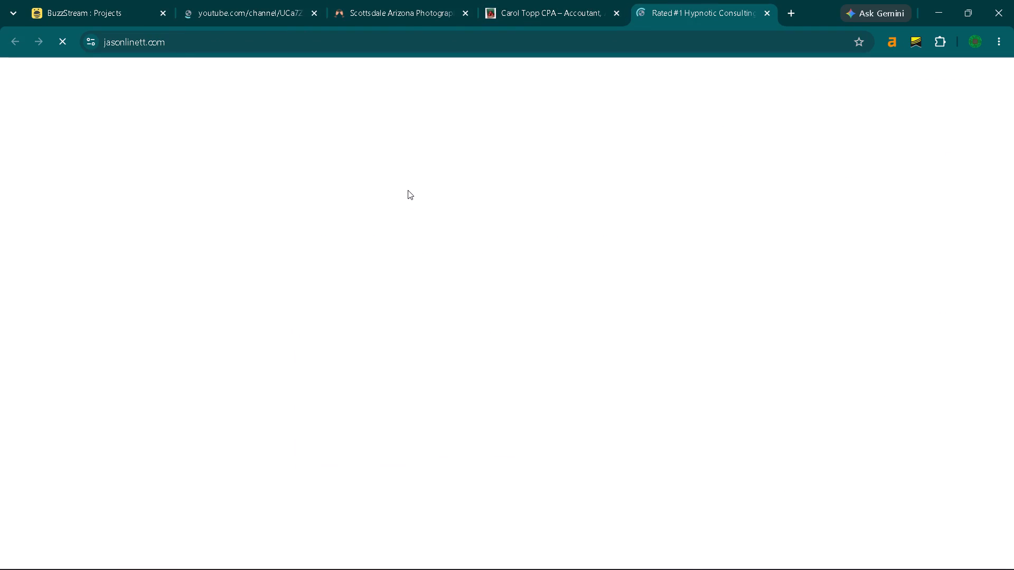
left_click(217, 2)
left_click(49, 239)
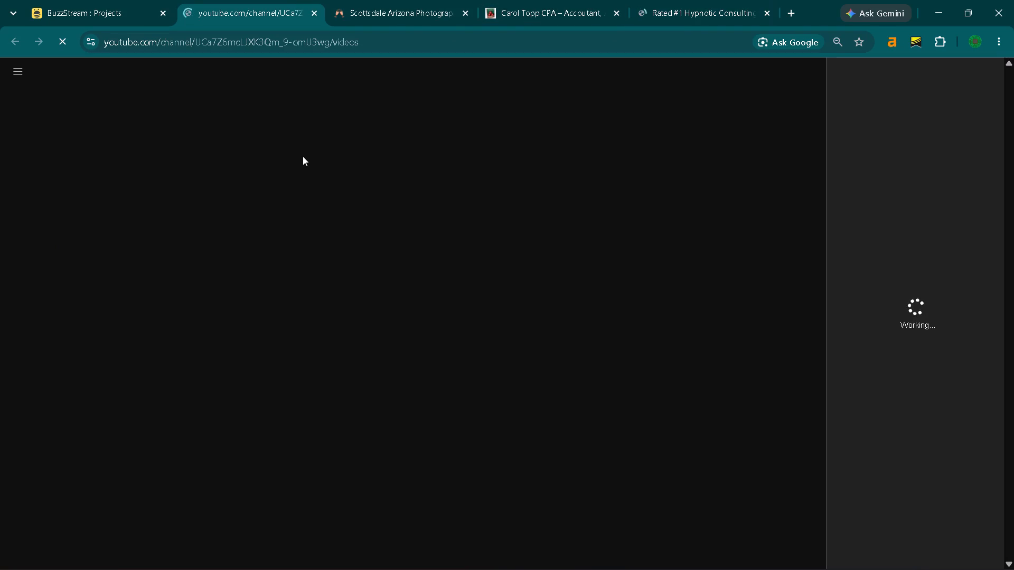
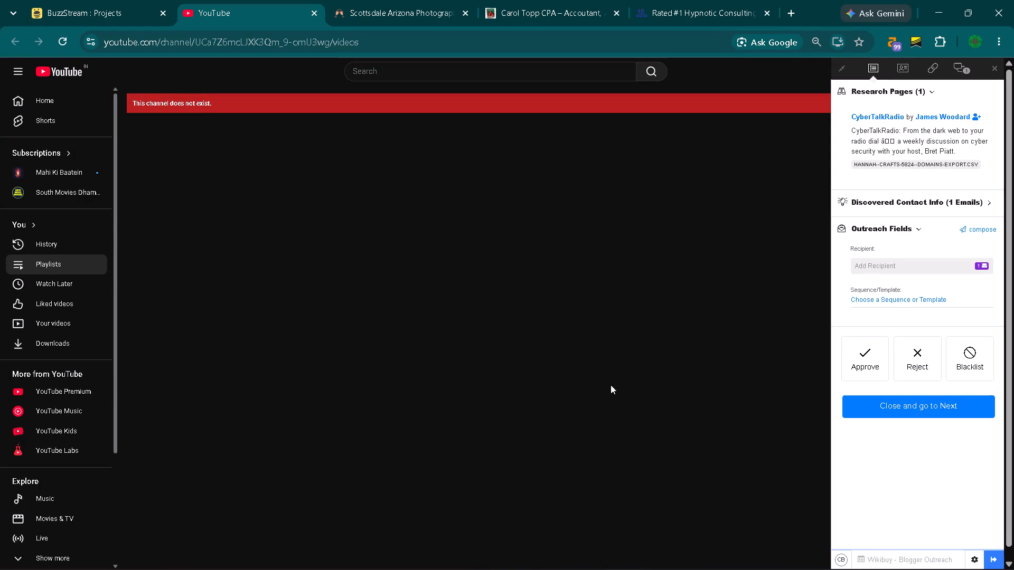
Reject the YouTube channel prospect for CyberTalkRadio and go on to the next site.
left_click(925, 351)
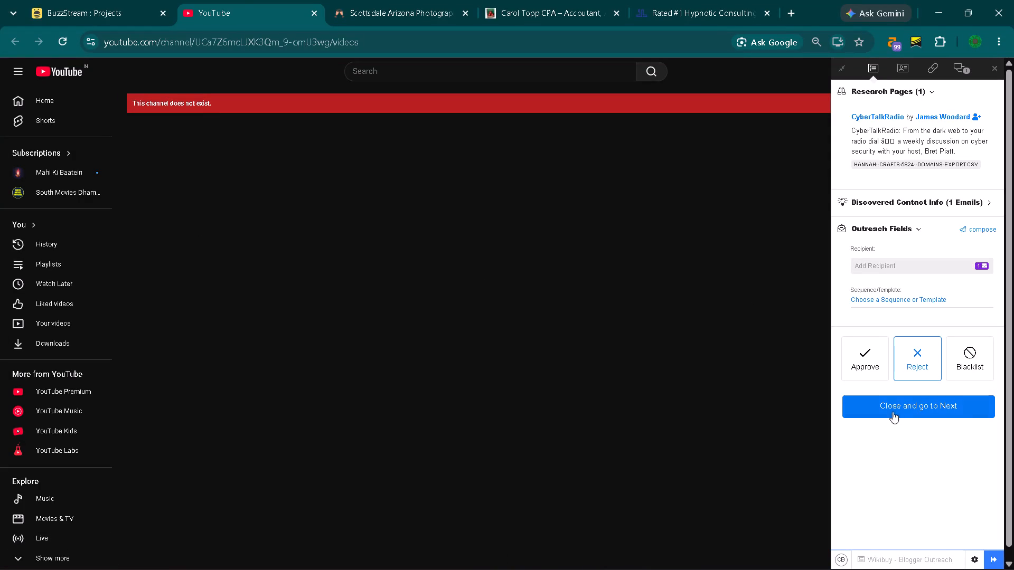
left_click(888, 407)
Reject the Arizona wedding photographer's site as a prospect and go on to the next one.
double_click(202, 0)
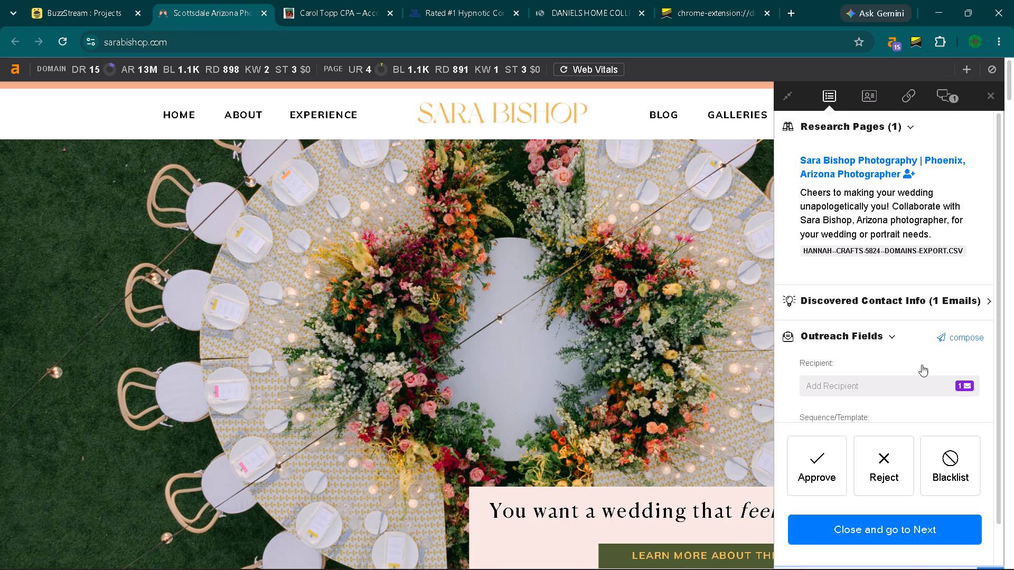
left_click(899, 458)
left_click(884, 527)
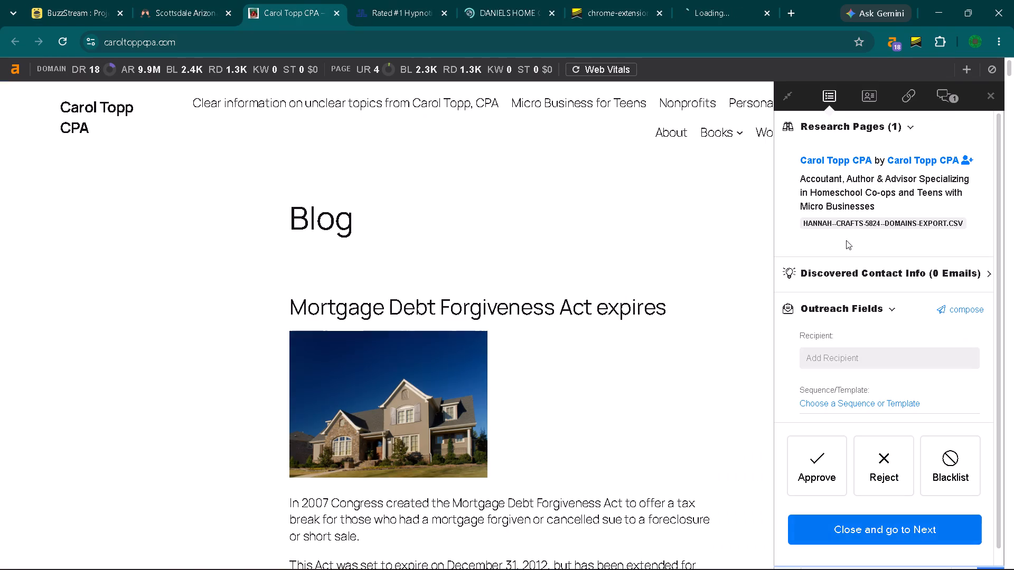
Reject the accountant's homeschool and micro-business blog as a prospect and close its page to move on.
left_click(195, 12)
left_click(195, 0)
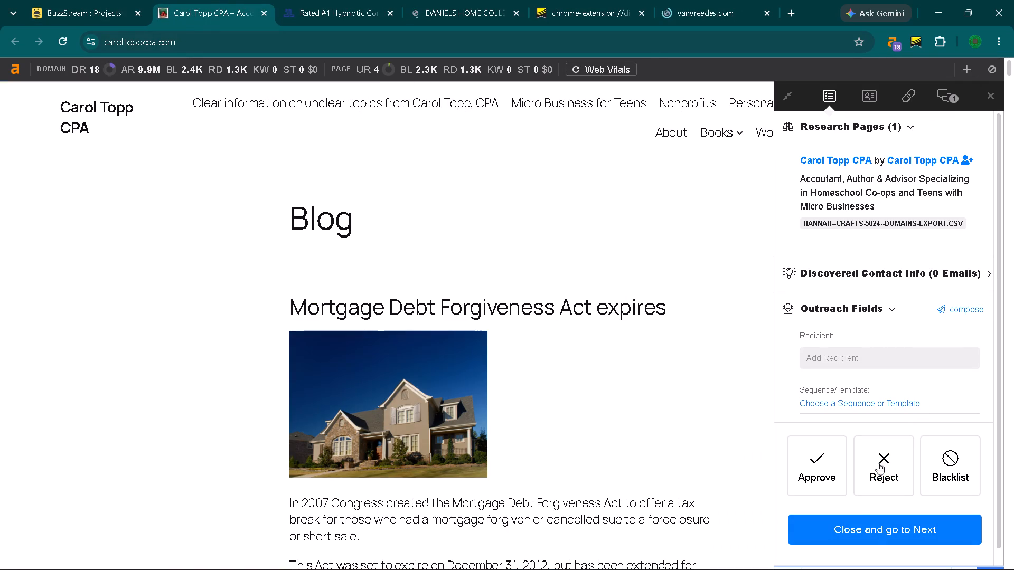
left_click(859, 462)
left_click(872, 527)
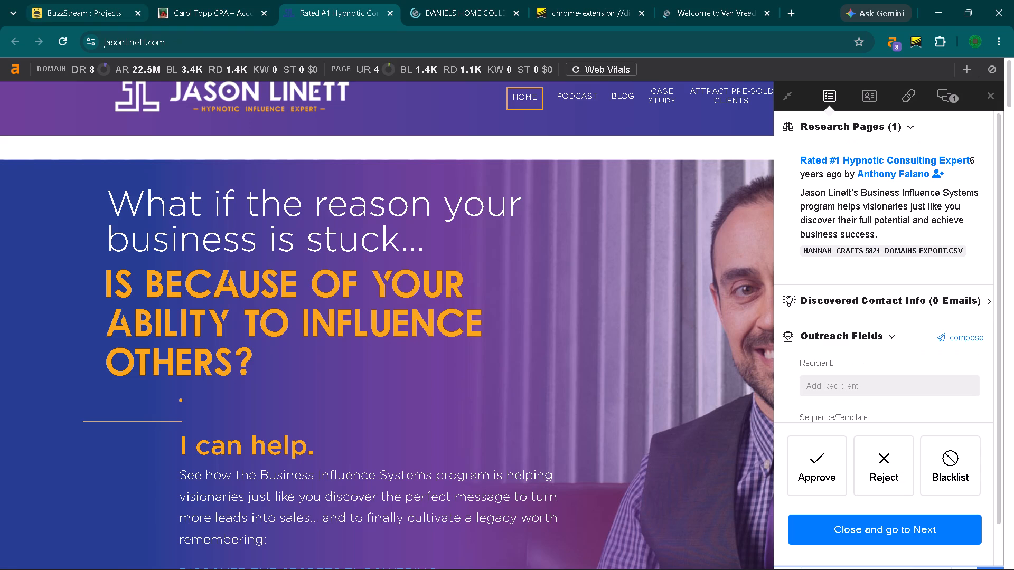
double_click(195, 1)
left_click(304, 397)
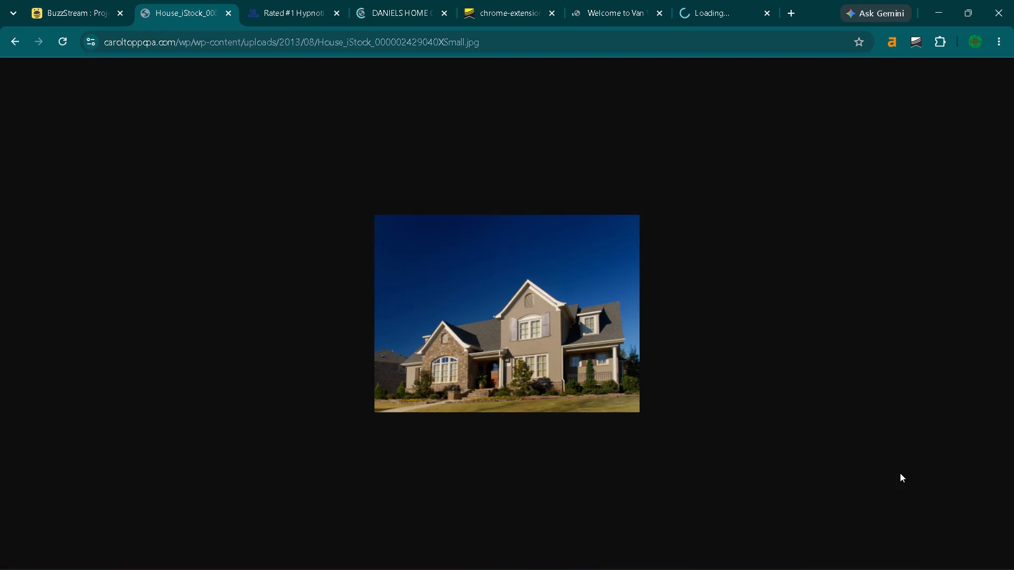
left_click(198, 8)
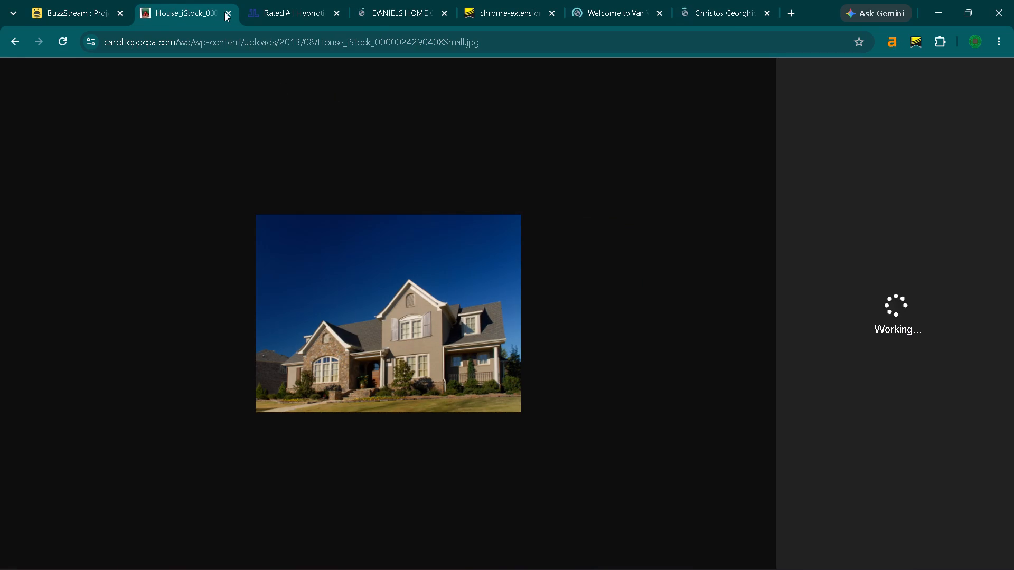
left_click(279, 0)
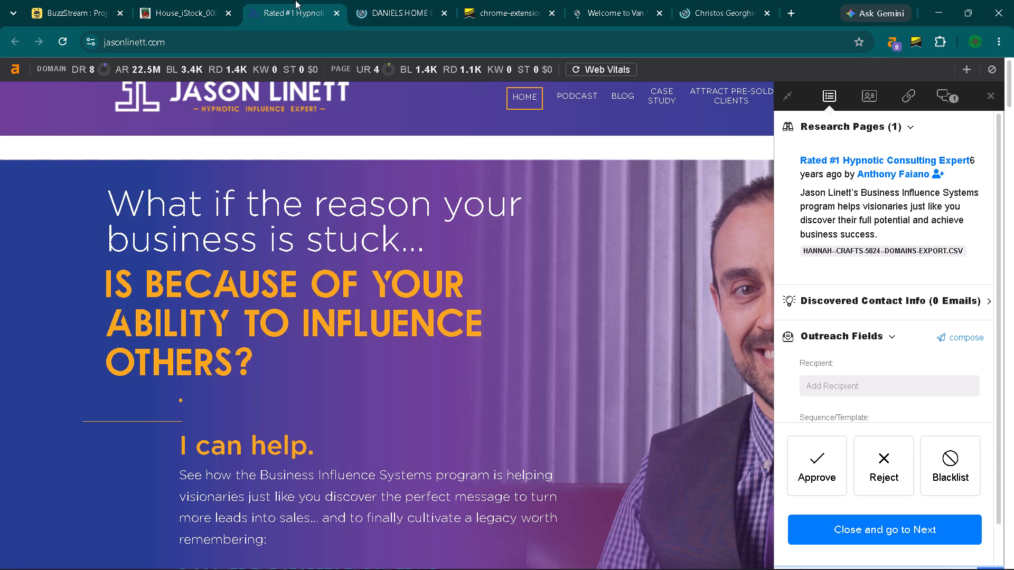
left_click(220, 0)
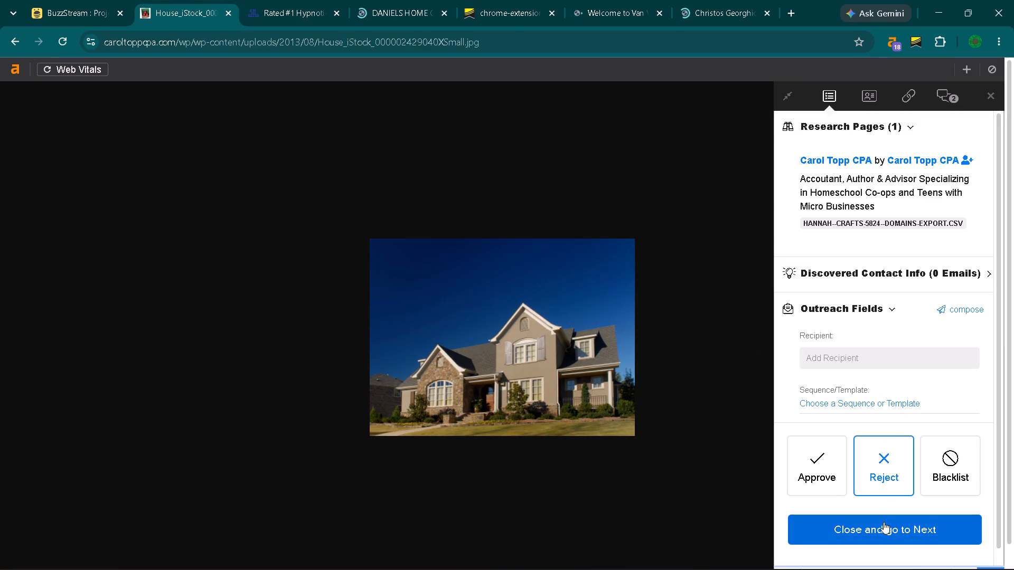
left_click(897, 534)
Reject the hypnotic consulting site as a prospect and go on to the next site.
left_click(218, 0)
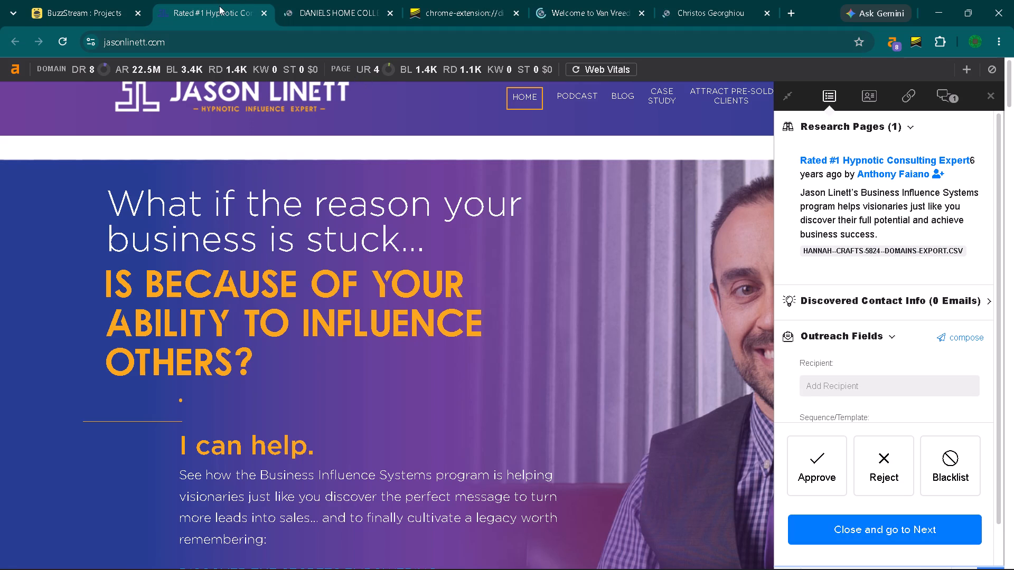
left_click(876, 462)
left_click(855, 522)
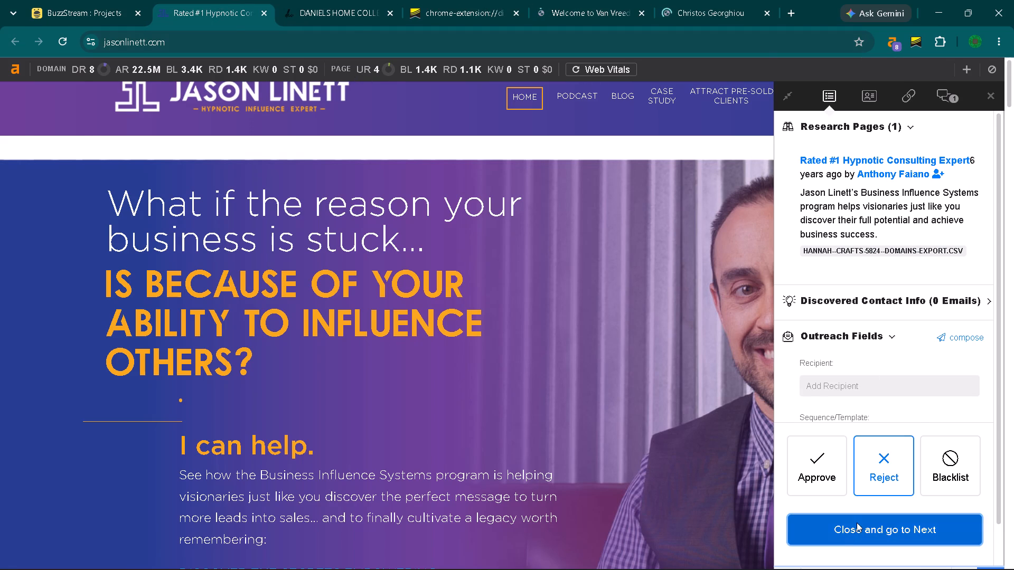
Close the chrome-extension page for beyond-enough.com.
left_click(196, 0)
left_click(381, 5)
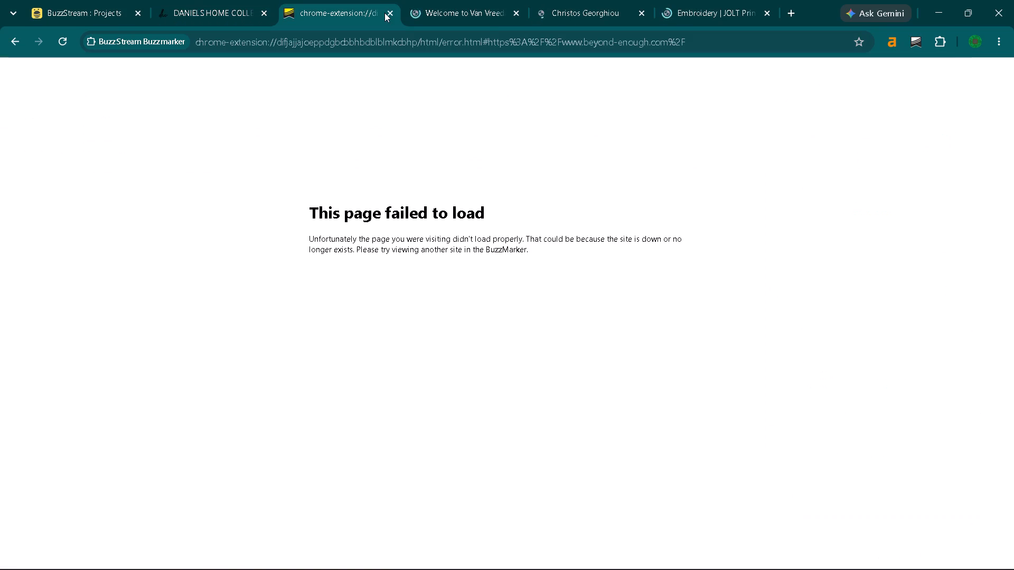
left_click(385, 12)
Reject the Daniels Home Collective site as a prospect and close its page.
left_click(242, 0)
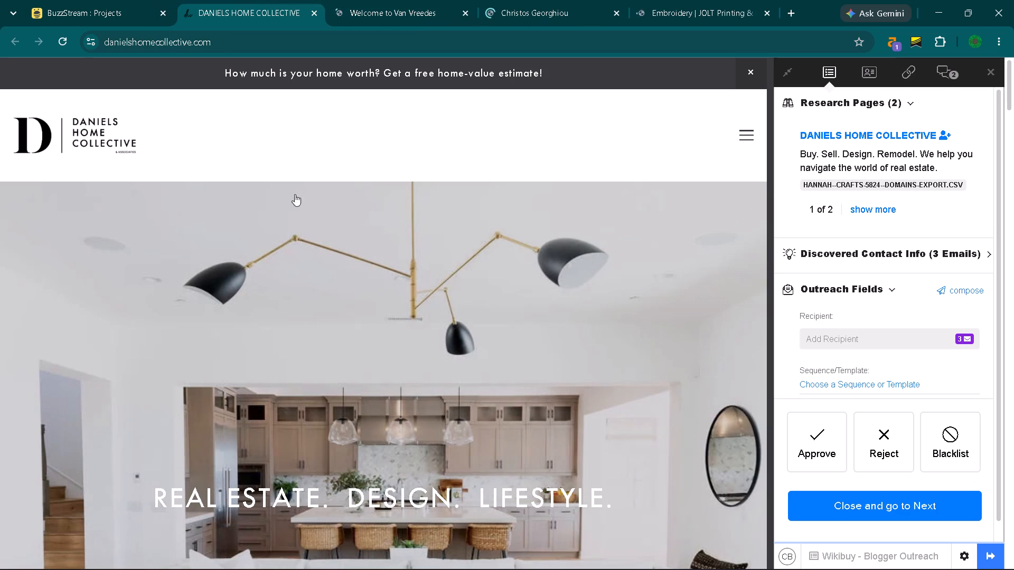
left_click_drag(888, 460, 884, 460)
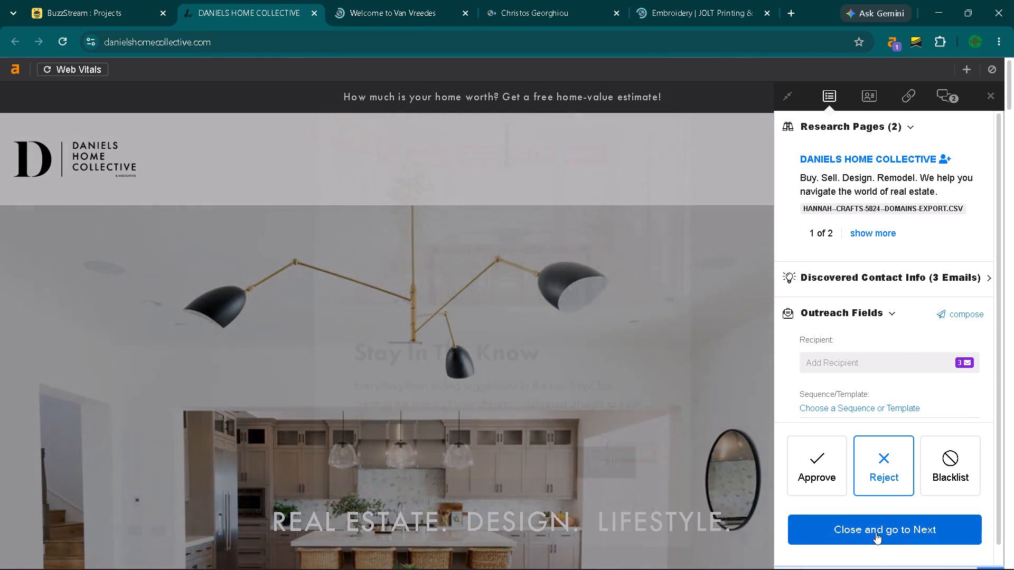
left_click(876, 533)
left_click(203, 0)
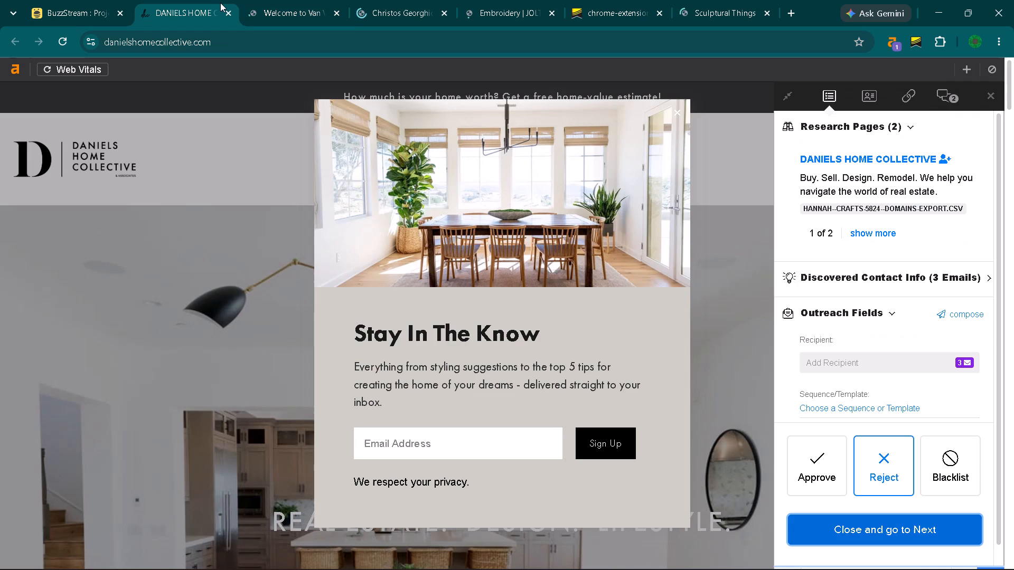
left_click(227, 12)
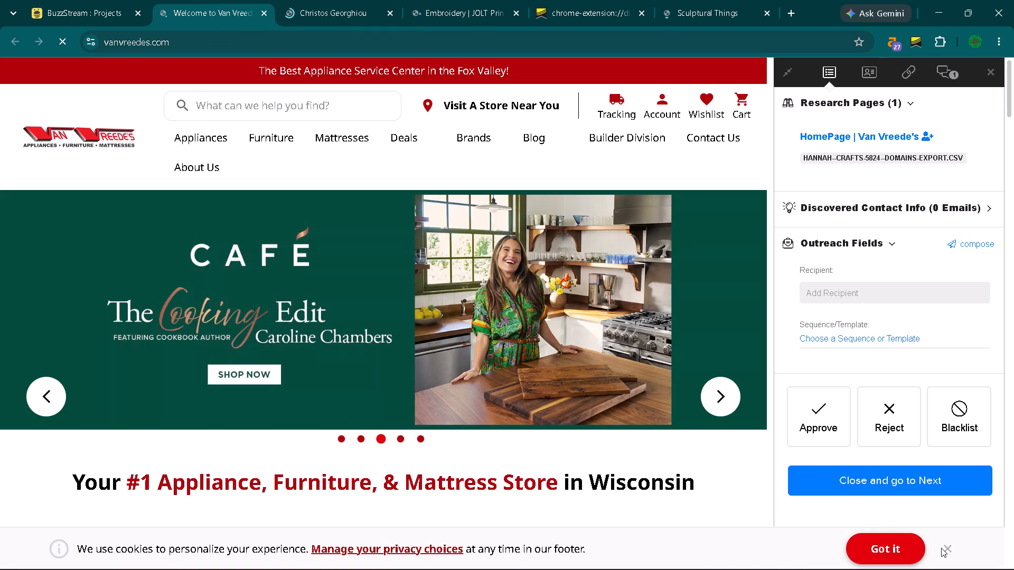
Dismiss the cookie notice and text sign-up pop-up on the Van Vreede's site and bring up its Ahrefs metrics.
left_click(941, 548)
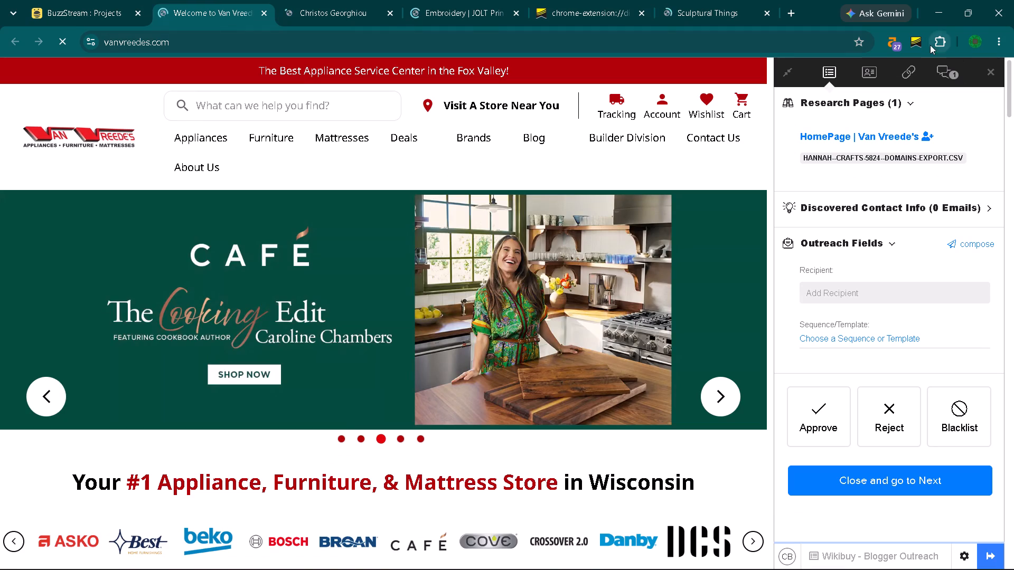
left_click(890, 40)
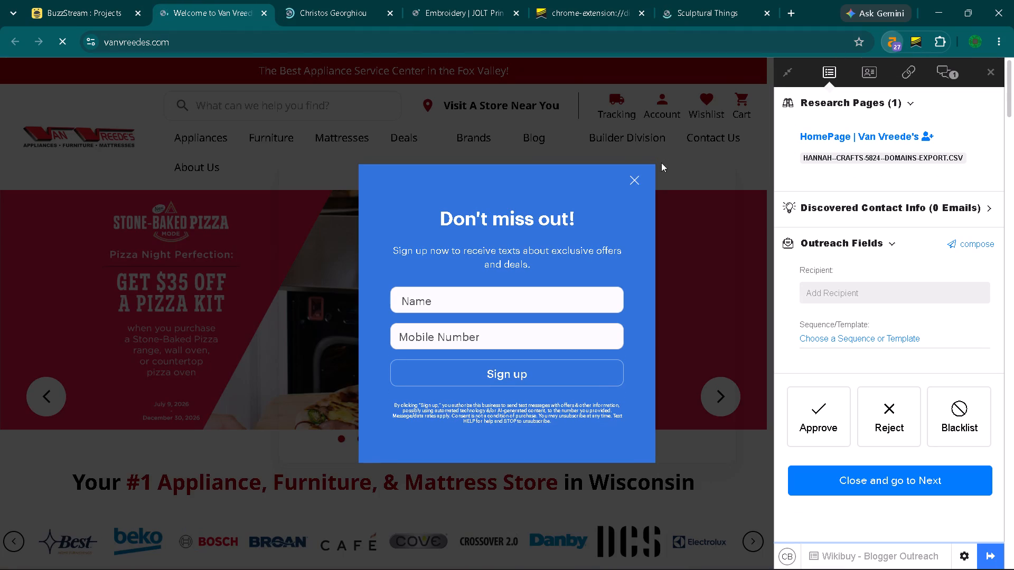
left_click(635, 178)
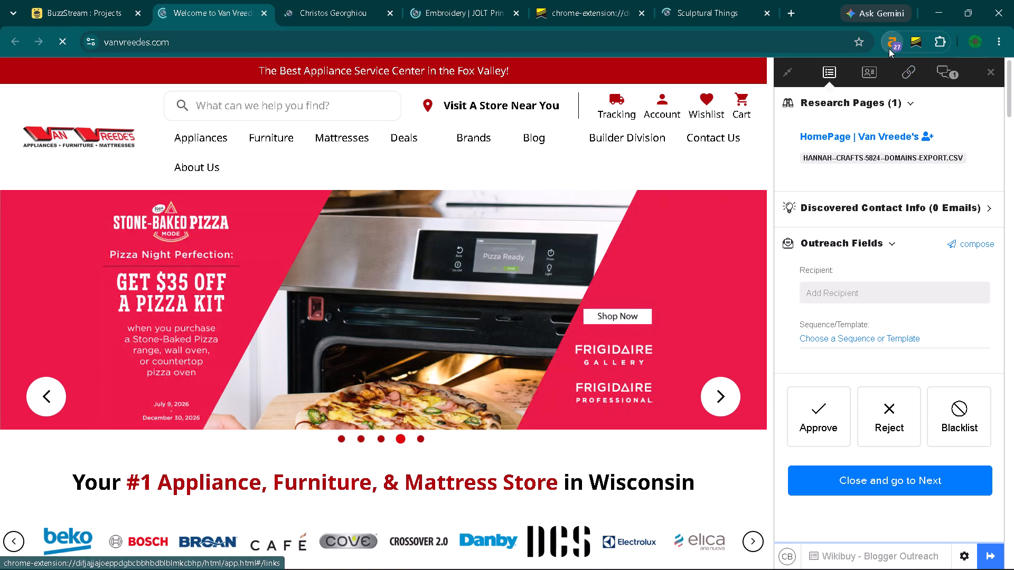
left_click(890, 44)
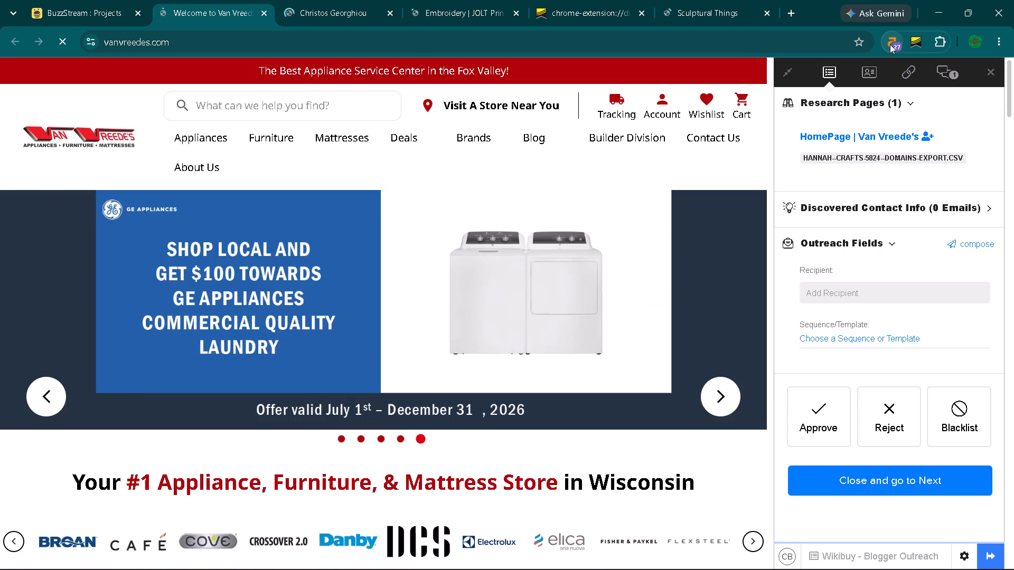
left_click(888, 41)
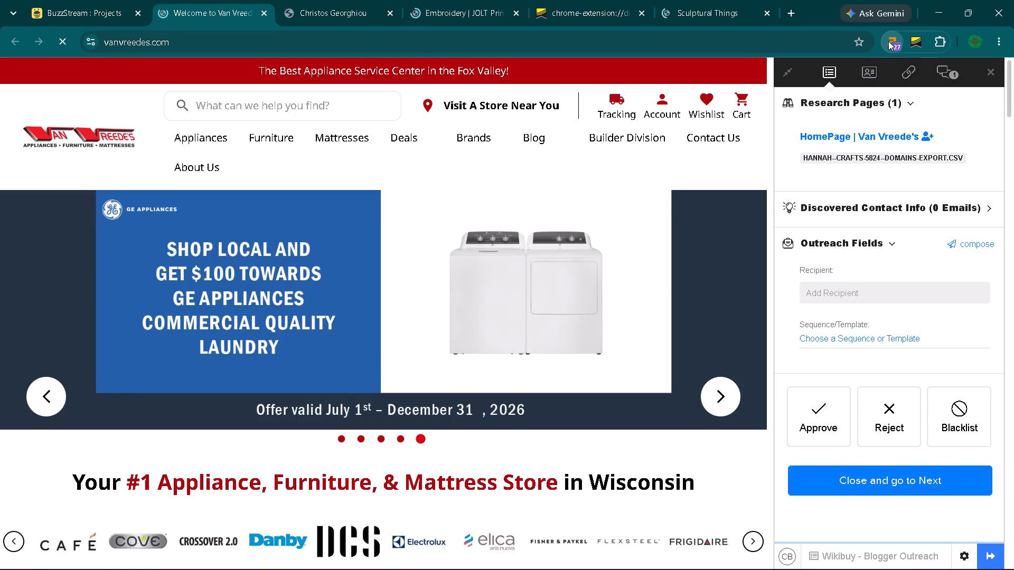
Examine the Van Vreede's home page, its product categories and its site metrics.
scroll(125, 192, "down", 6)
scroll(0, 233, "down", 7)
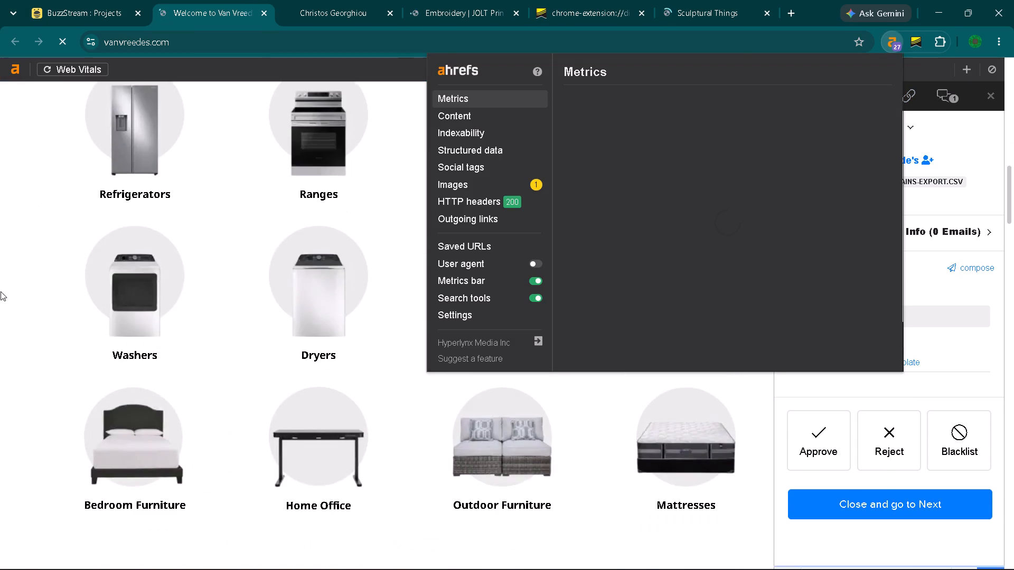
scroll(0, 357, "down", 8)
left_click(0, 398)
scroll(555, 297, "up", 1)
scroll(555, 289, "down", 1)
scroll(555, 283, "up", 3)
scroll(533, 271, "down", 1)
scroll(517, 270, "up", 5)
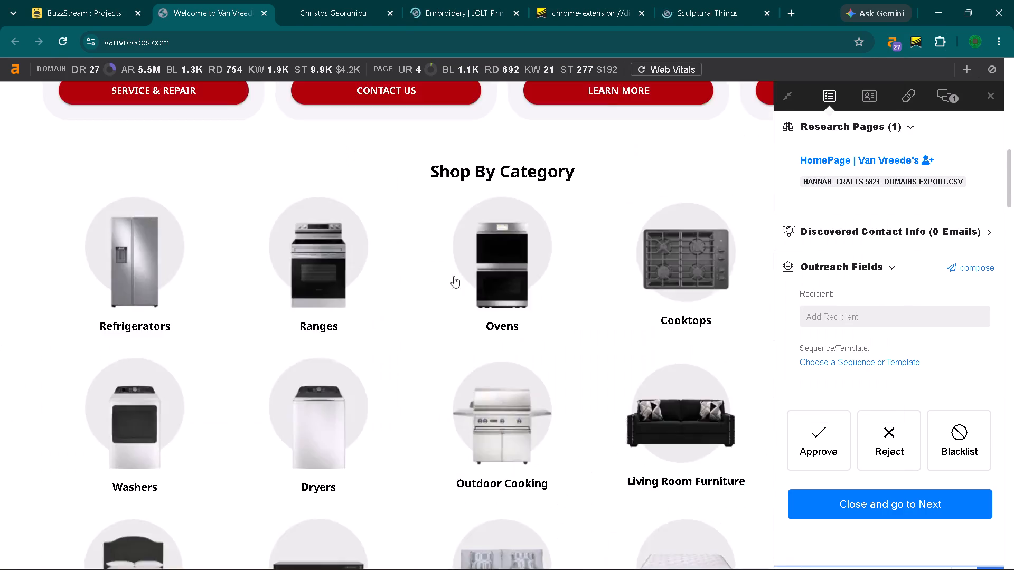
scroll(454, 276, "up", 18)
Copy the Van Vreede's blog link and open vanvreedes.com/blog in the other browser window.
right_click(673, 169)
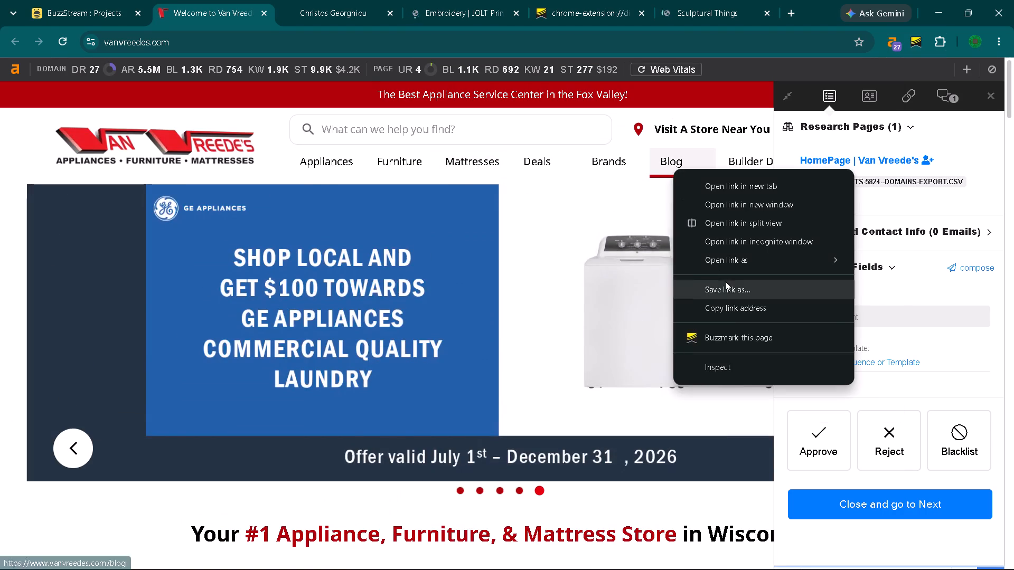
left_click(729, 305)
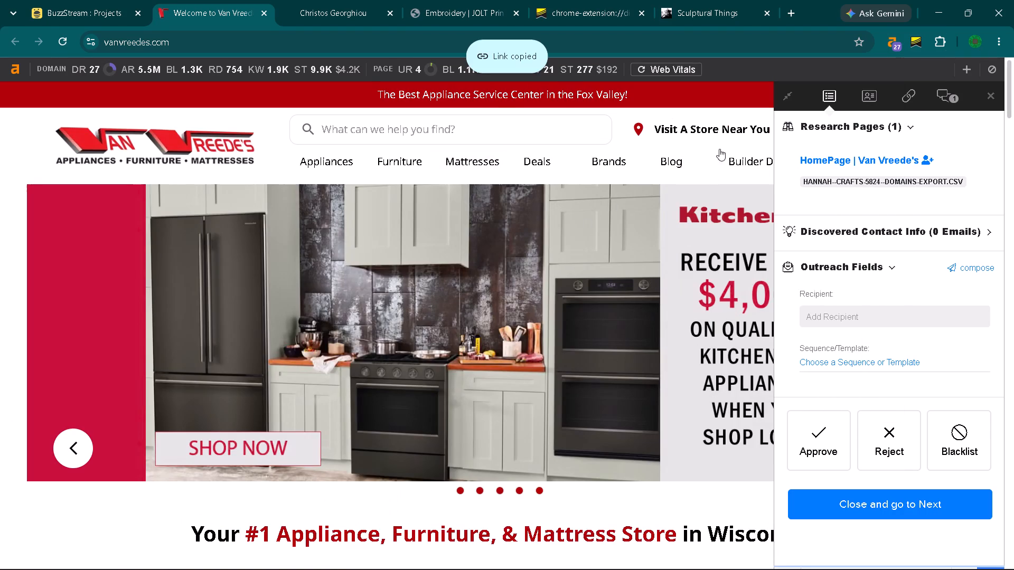
key("alt+Tab")
left_click(251, 35)
key("ctrl+v")
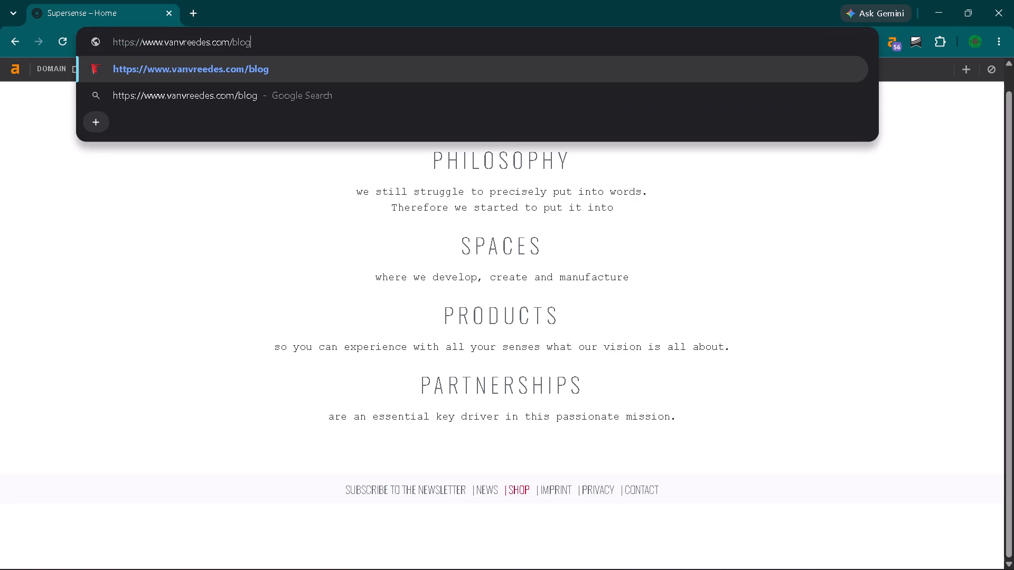
key("Return")
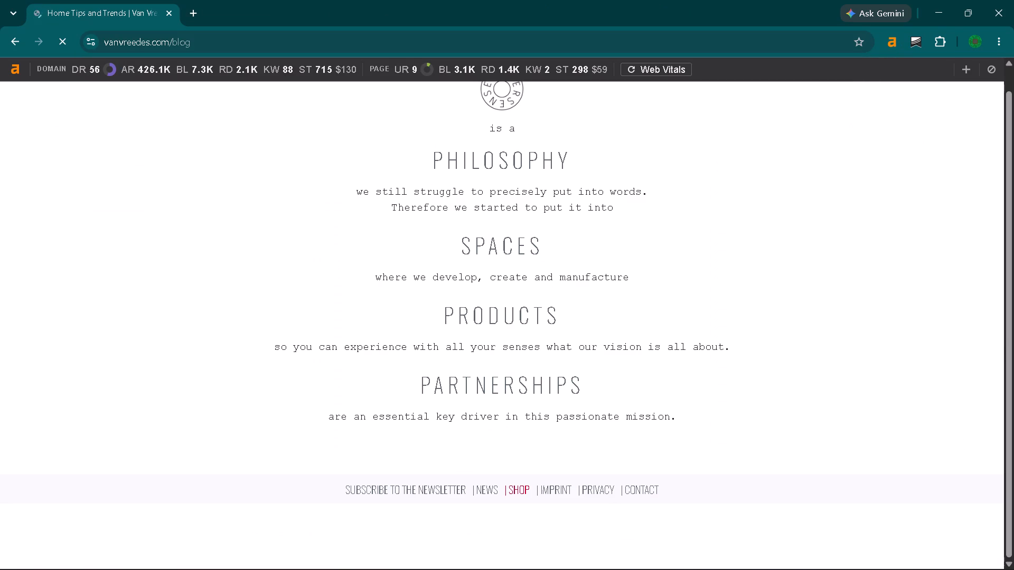
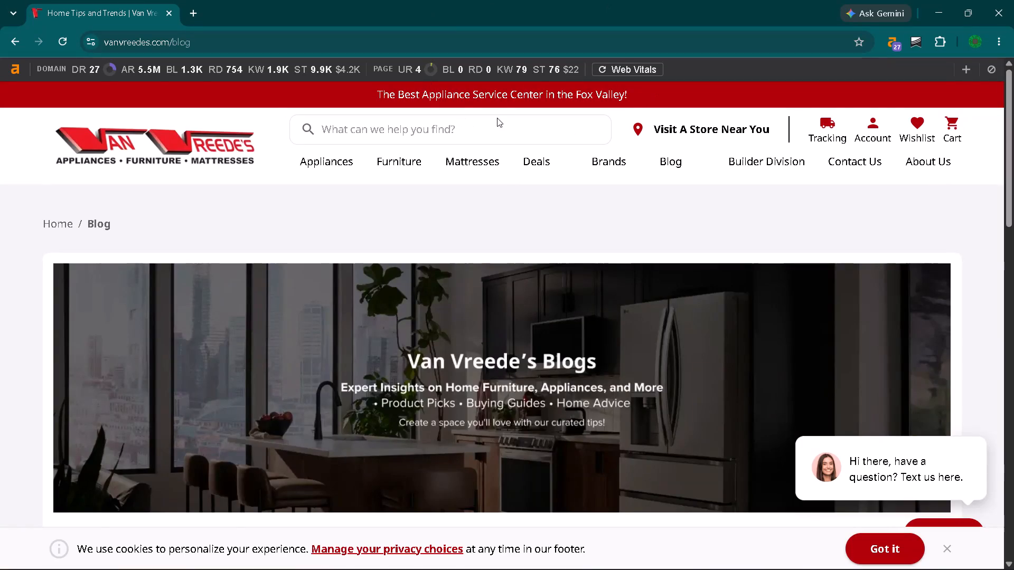
Open the Van Vreede's blog post "How Much Refrigerator Space Does Your Family Actually Need?".
scroll(499, 196, "down", 5)
scroll(119, 469, "down", 1)
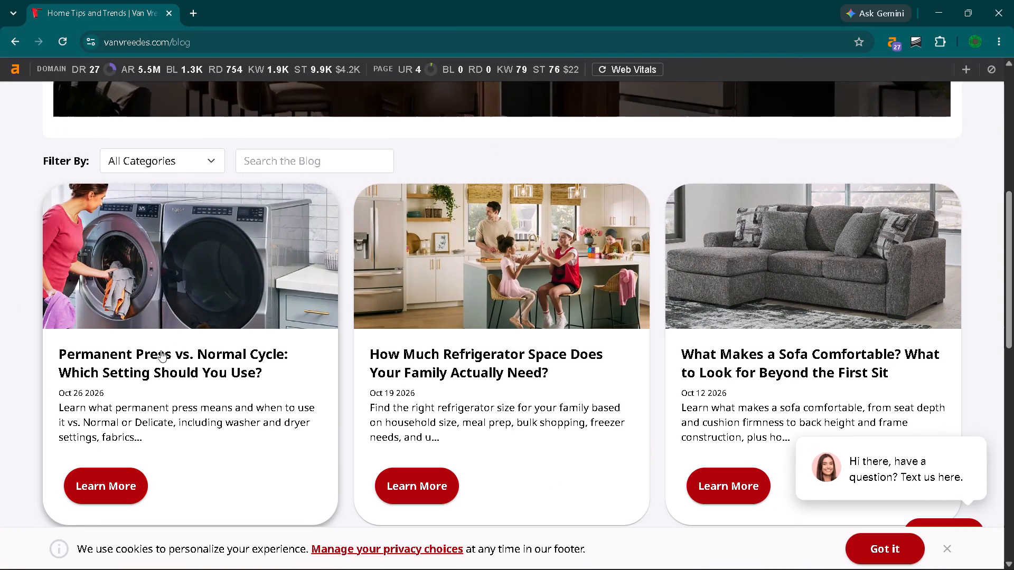
left_click(112, 369, "ctrl")
left_click(463, 363, "ctrl")
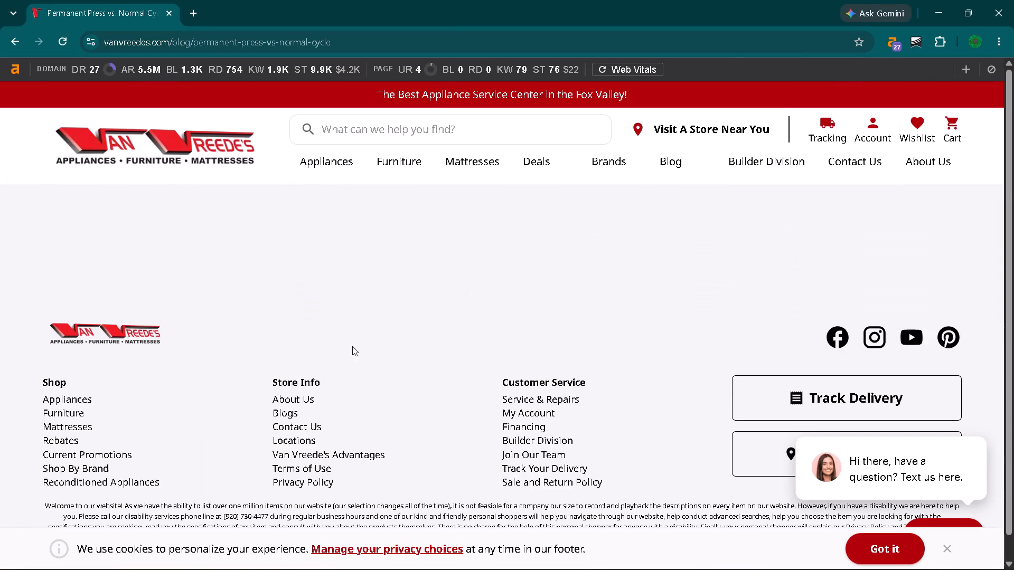
Examine the refrigerator space article from top to bottom, including its links, FAQs and related articles.
scroll(295, 302, "down", 2)
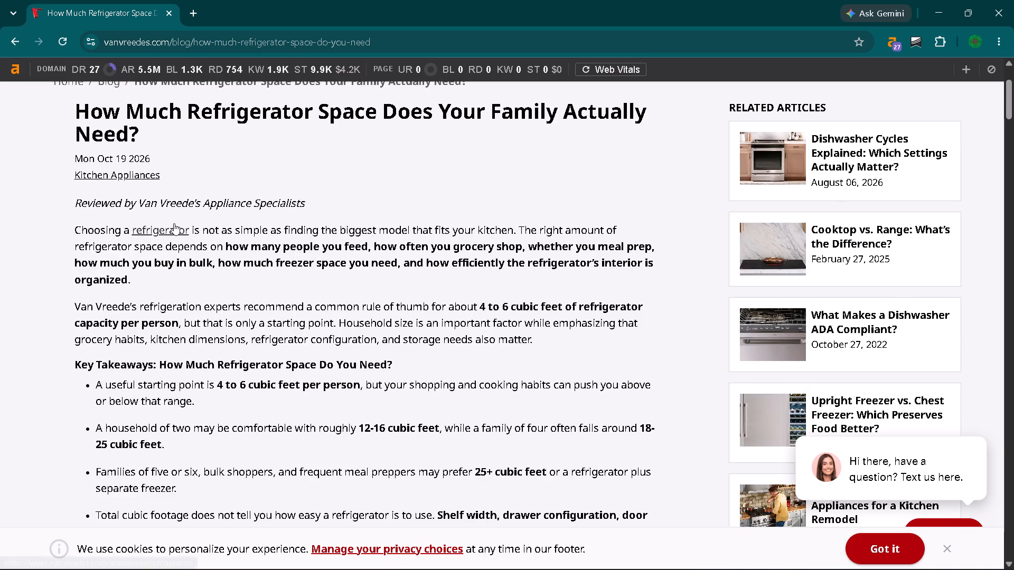
scroll(181, 273, "down", 3)
scroll(301, 346, "down", 2)
scroll(226, 275, "down", 1)
scroll(226, 281, "up", 2)
scroll(229, 288, "down", 2)
scroll(84, 320, "down", 6)
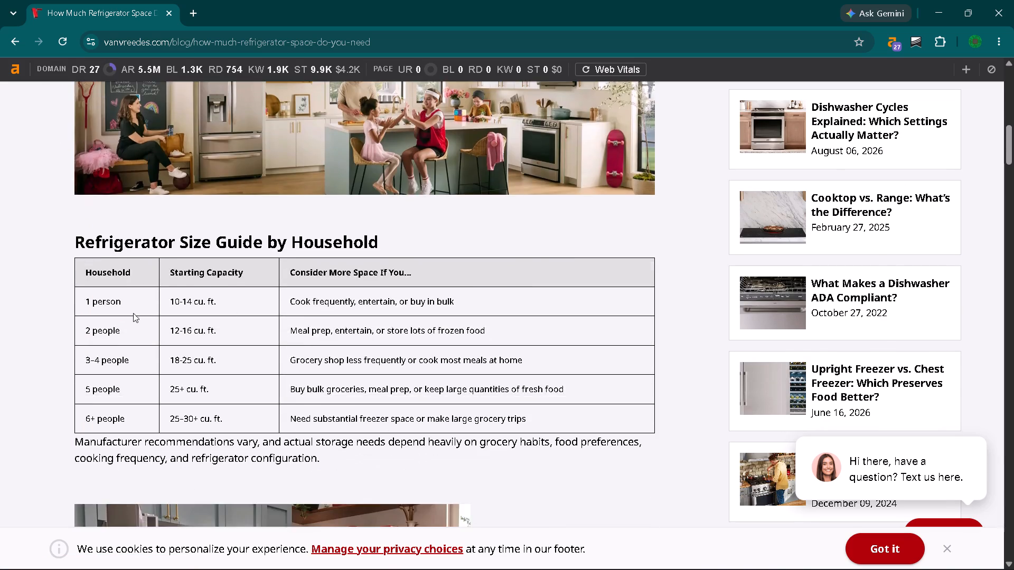
scroll(133, 313, "down", 8)
scroll(131, 348, "down", 16)
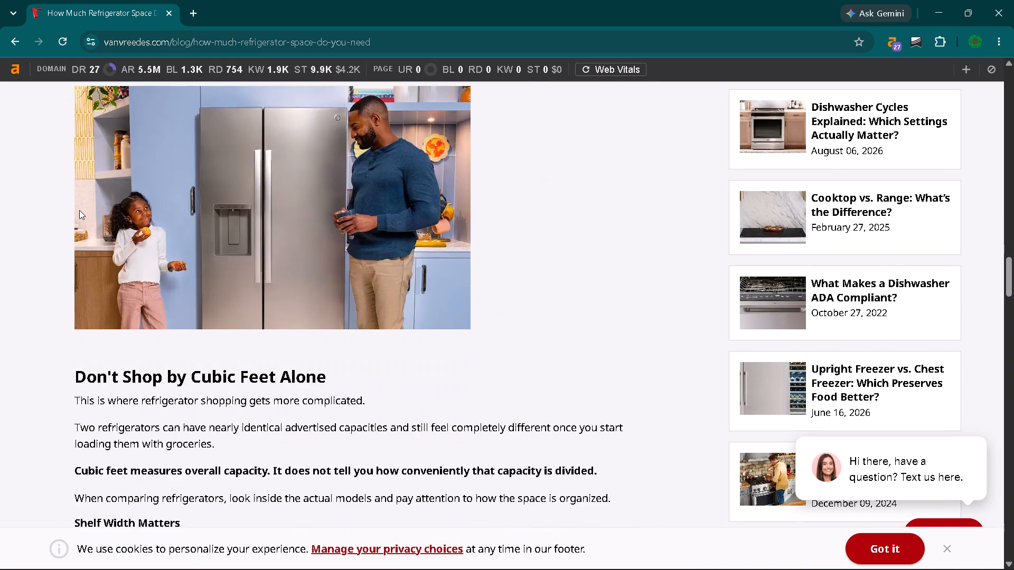
scroll(117, 263, "down", 9)
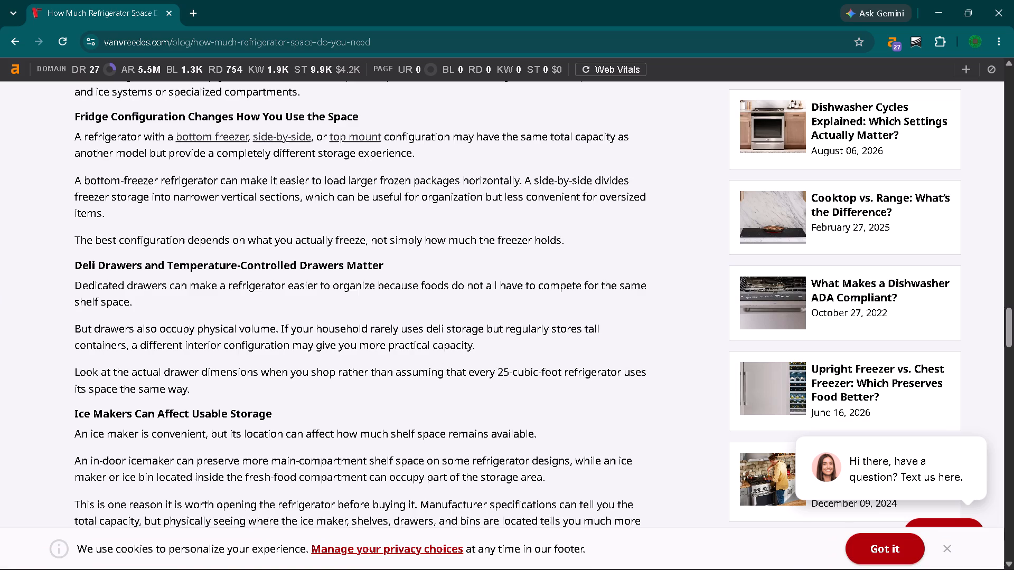
scroll(250, 353, "down", 4)
scroll(299, 295, "down", 3)
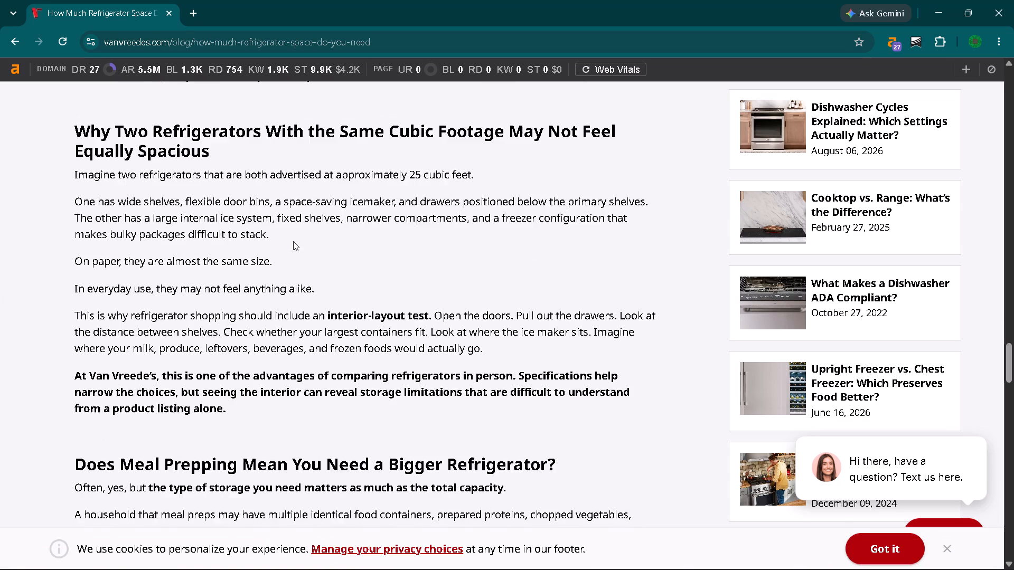
scroll(297, 281, "down", 19)
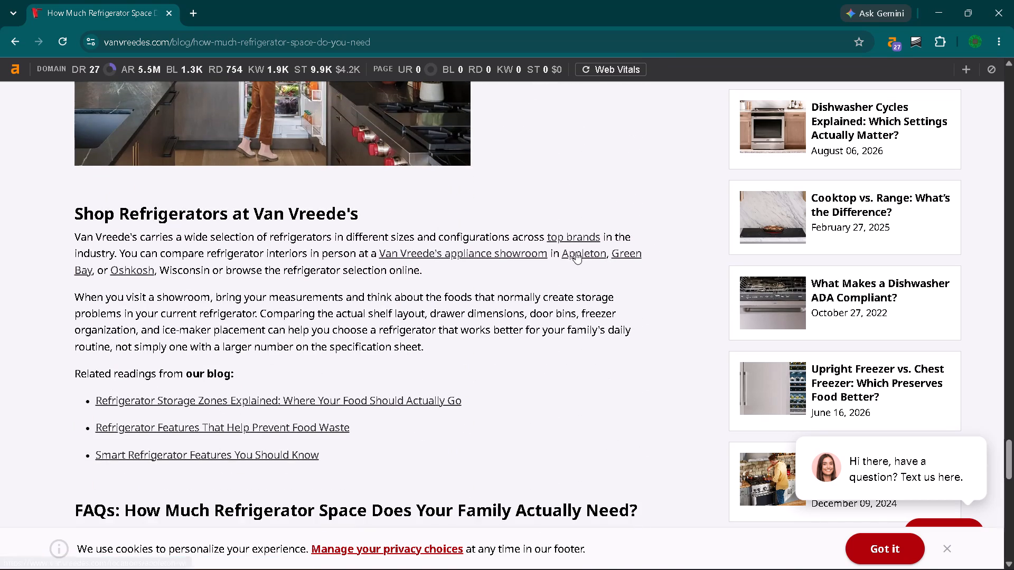
scroll(344, 281, "down", 4)
scroll(84, 237, "down", 3)
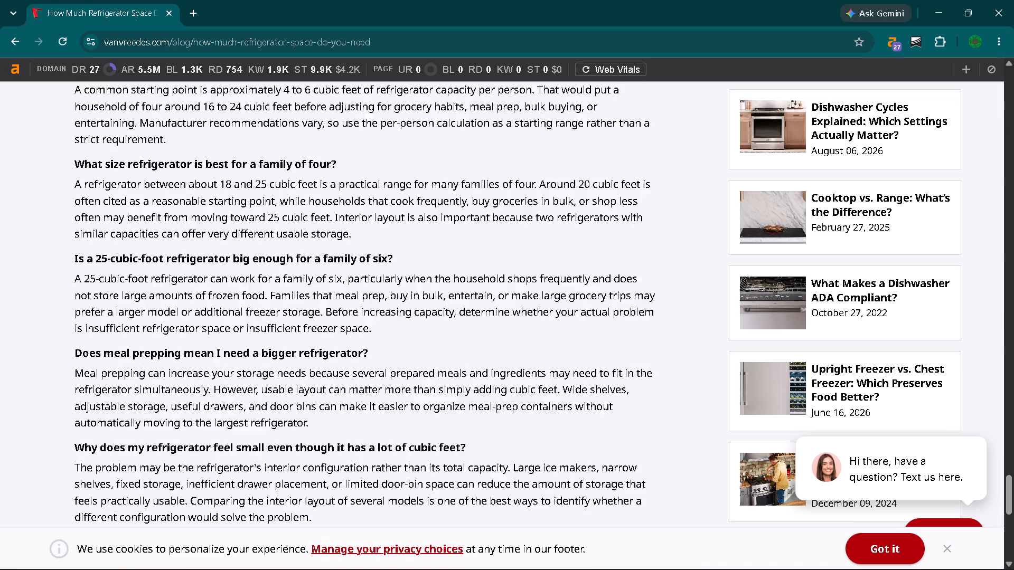
scroll(181, 231, "down", 9)
scroll(168, 277, "down", 13)
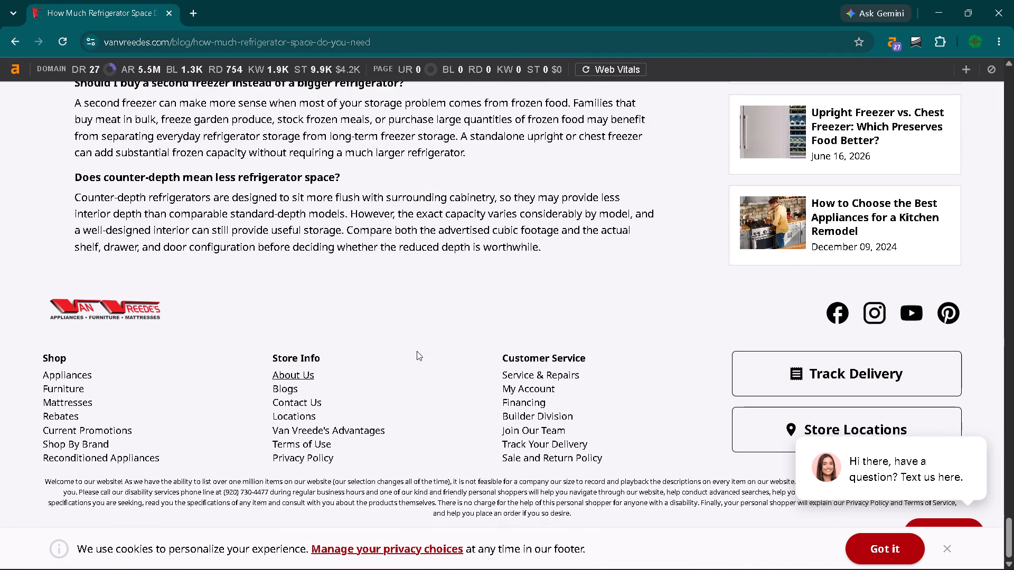
Return to the prospect review window, reject the Van Vreede's site and close its page.
key("alt+Tab")
left_click(880, 439)
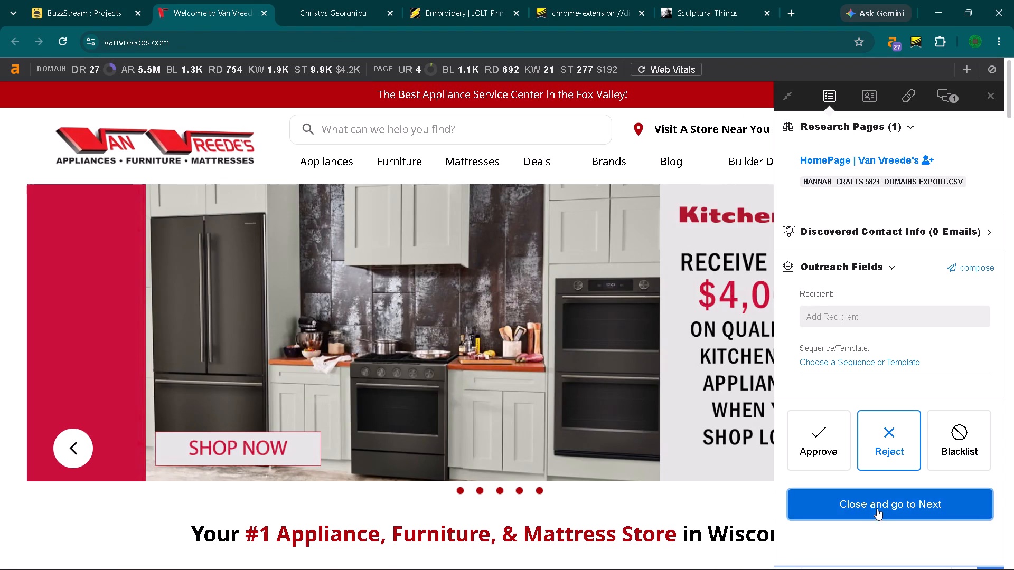
left_click(877, 508)
Reject the commercial illustrator's portfolio site as a prospect and close its page.
double_click(168, 0)
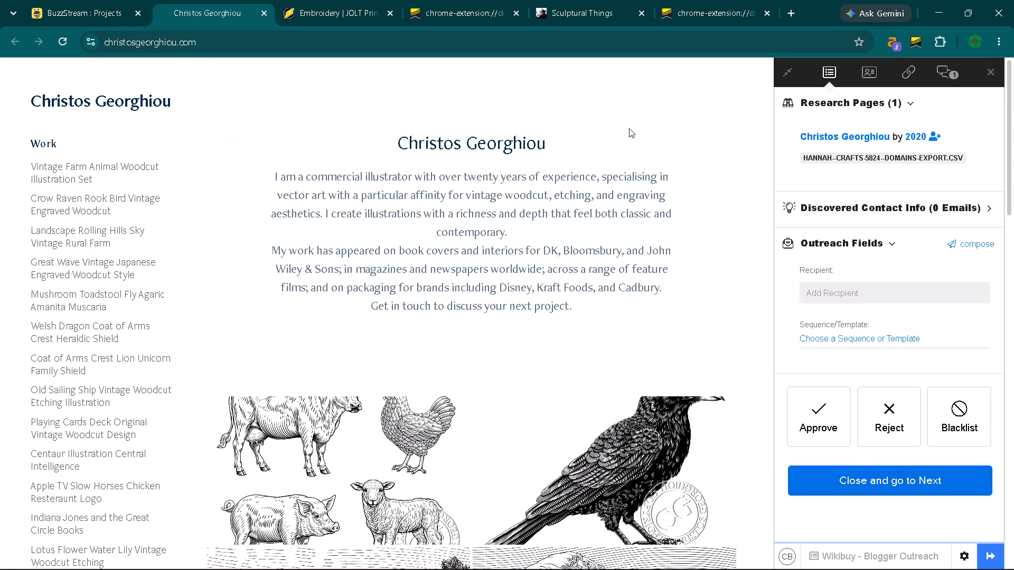
left_click(893, 422)
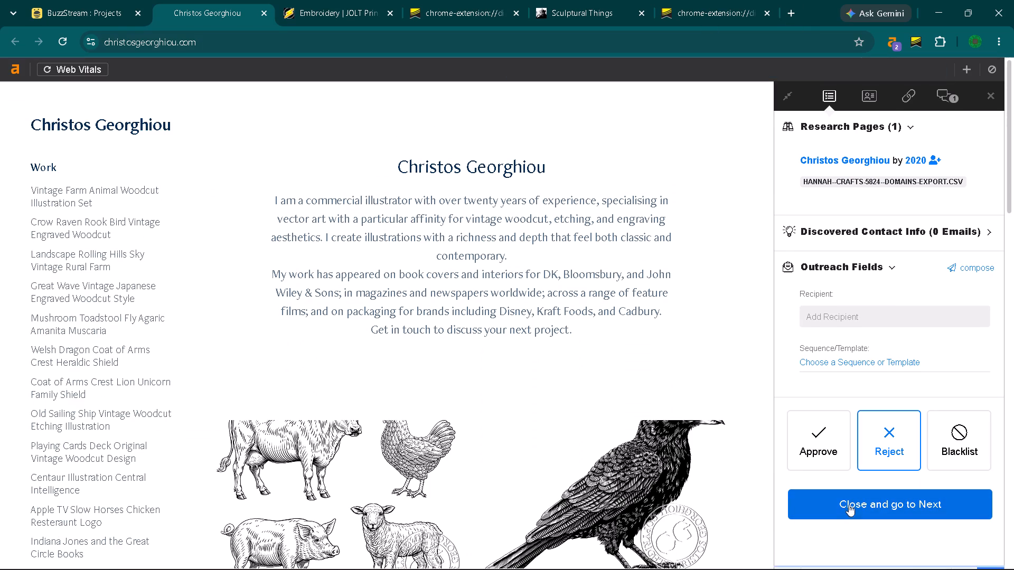
left_click(842, 499)
Close the two chrome-extension pages among the open prospect sites.
left_click(158, 6)
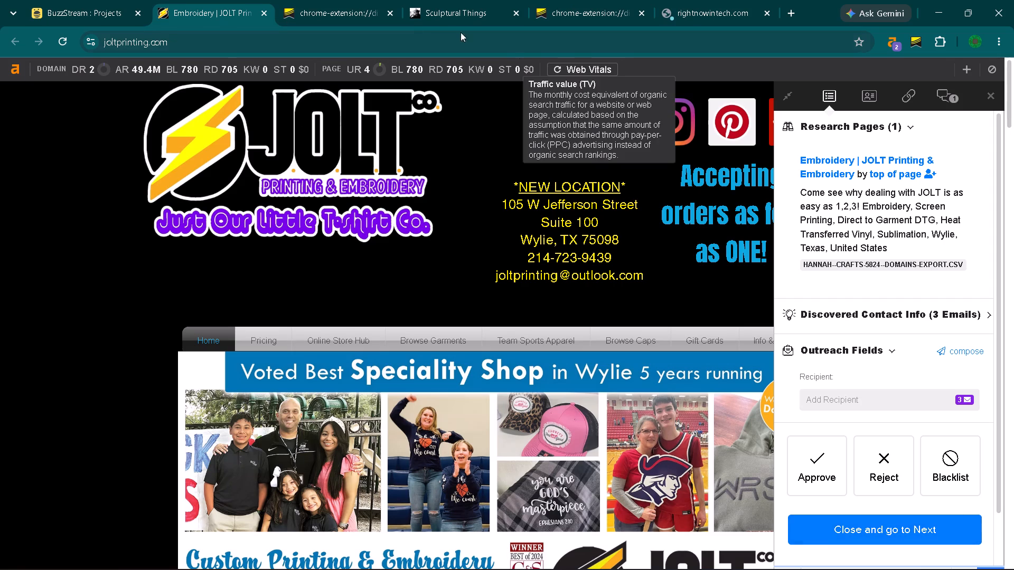
left_click(337, 0)
key("ctrl+w")
left_click(326, 0)
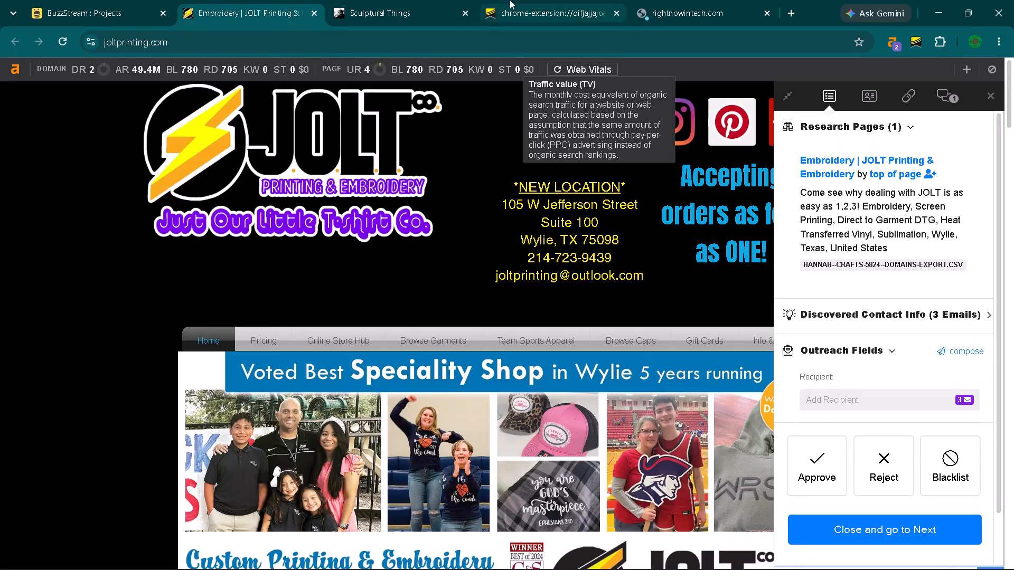
left_click(510, 0)
key("ctrl+w")
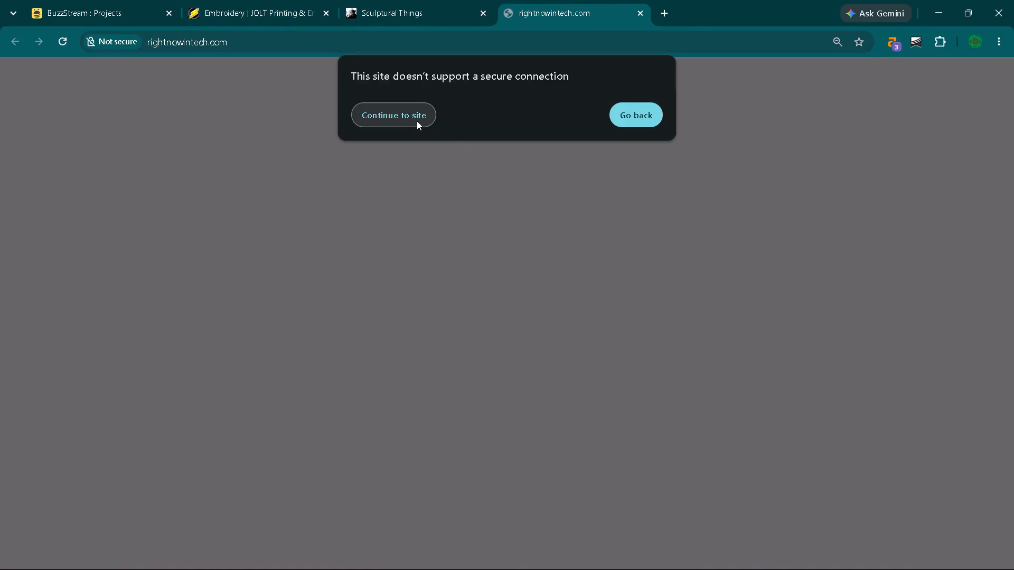
Continue to rightnowintech.com despite its lack of a secure connection.
left_click(411, 116)
Reject the JOLT Printing & Embroidery site as a prospect and close its page.
left_click(250, 0)
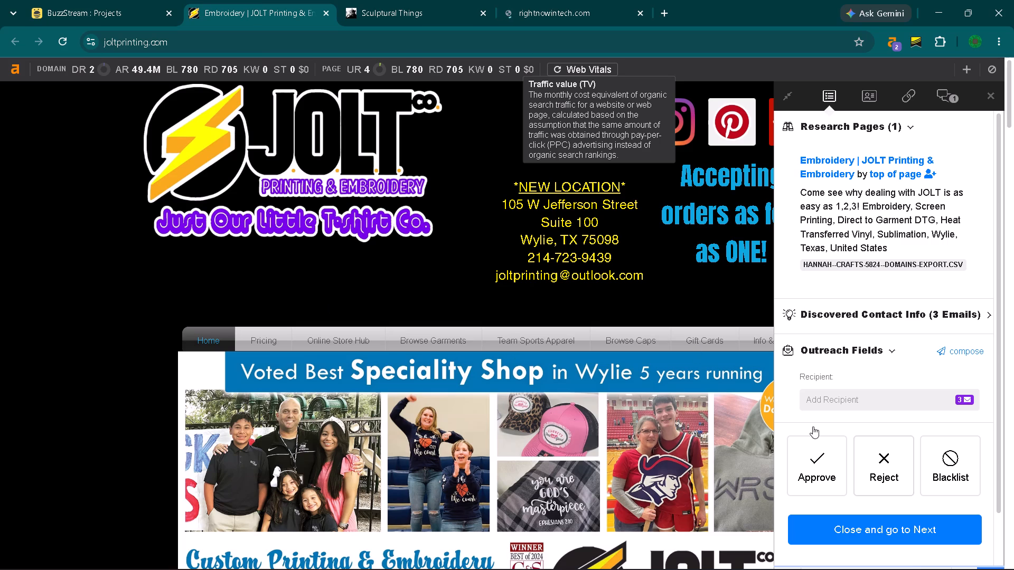
left_click(861, 468)
left_click(846, 531)
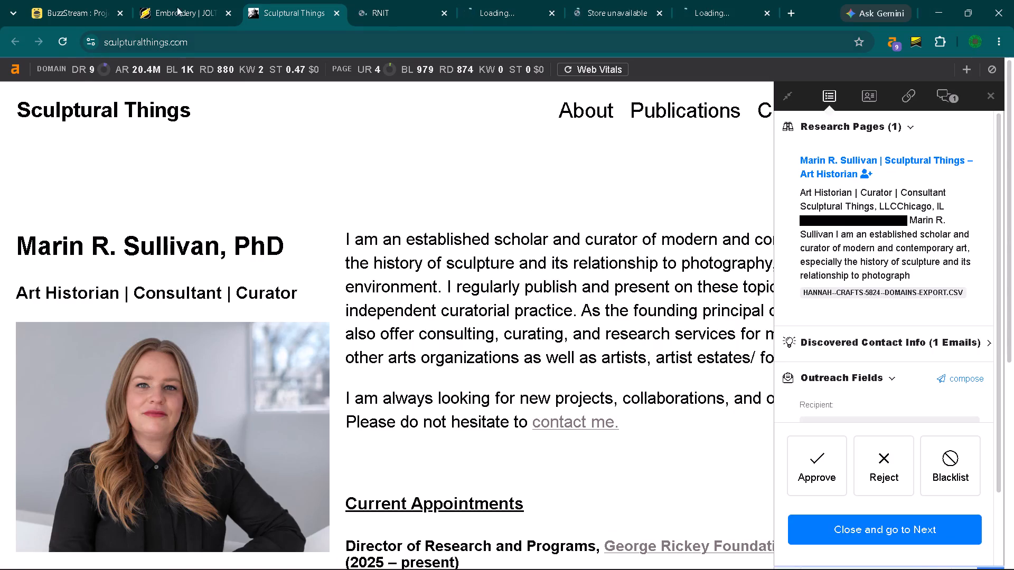
Reject the Sculptural Things site as a prospect and close its page.
double_click(205, 0)
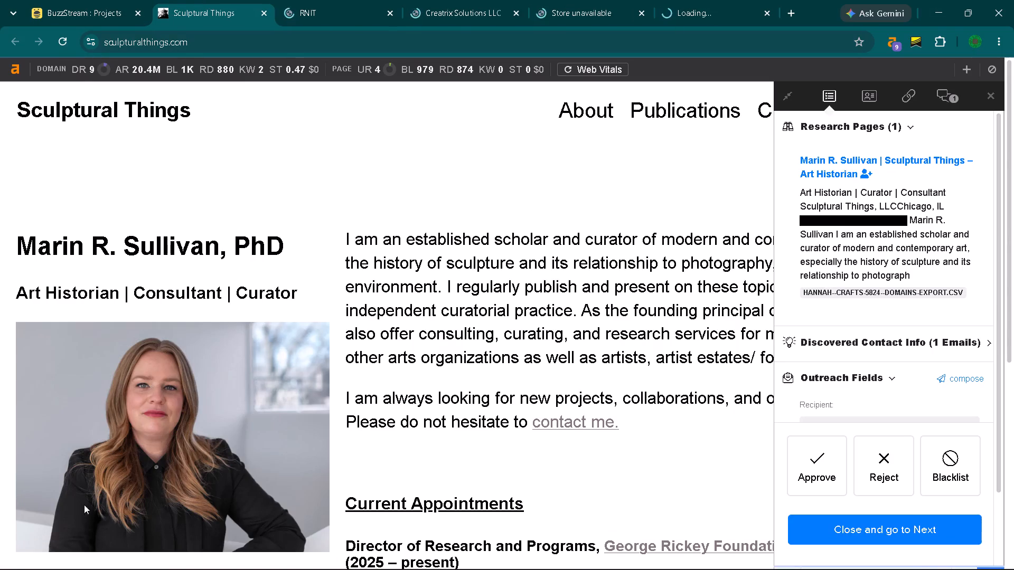
left_click(875, 473)
left_click(864, 528)
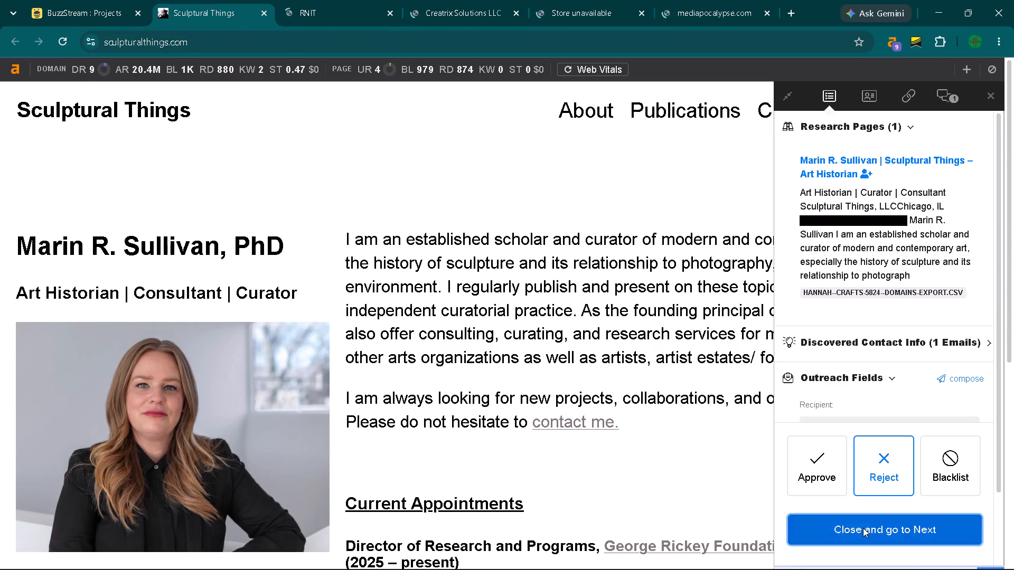
triple_click(164, 0)
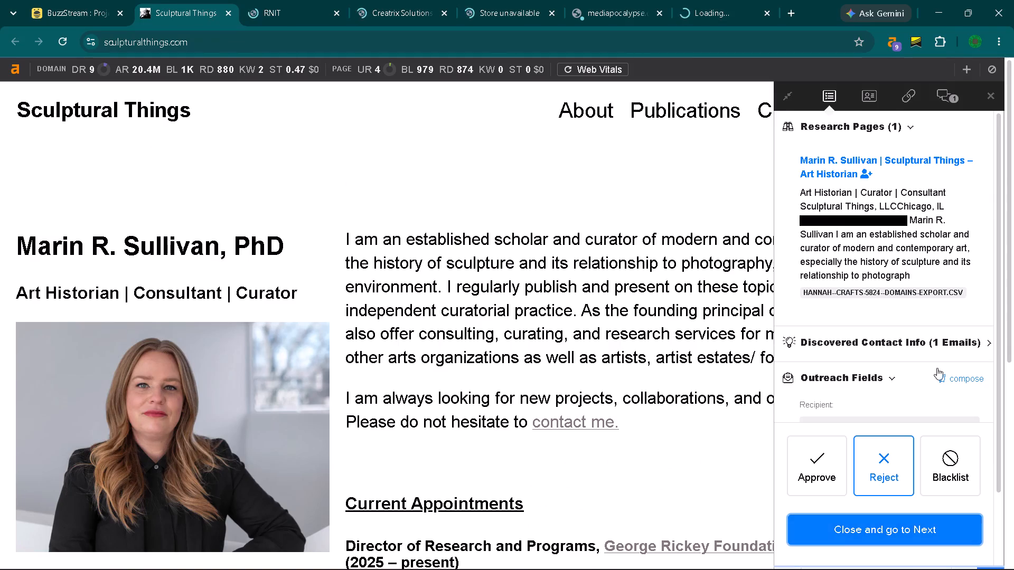
left_click(895, 536)
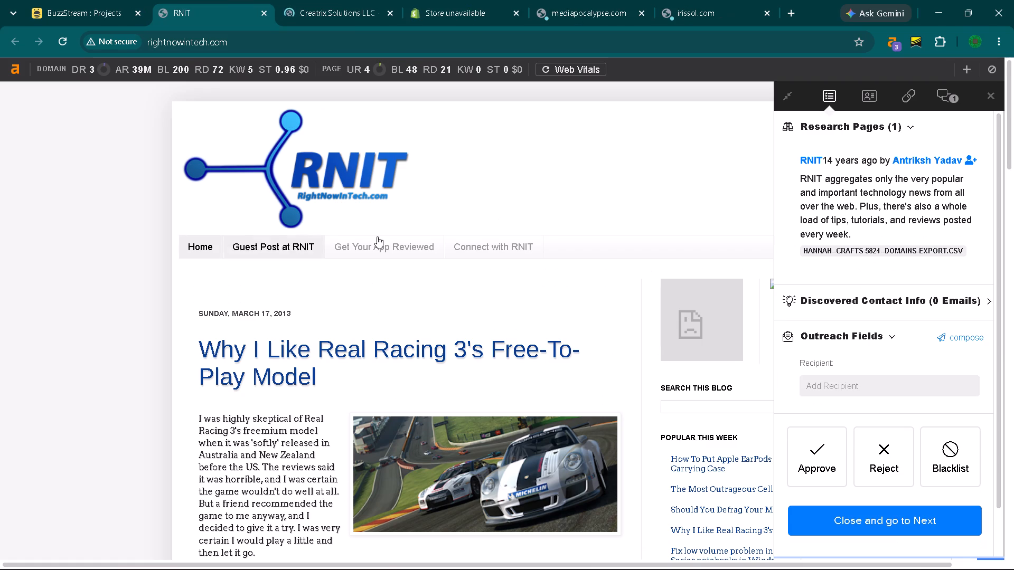
Check the RNIT technology blog's home page, reject it as a prospect and close its page.
double_click(200, 0)
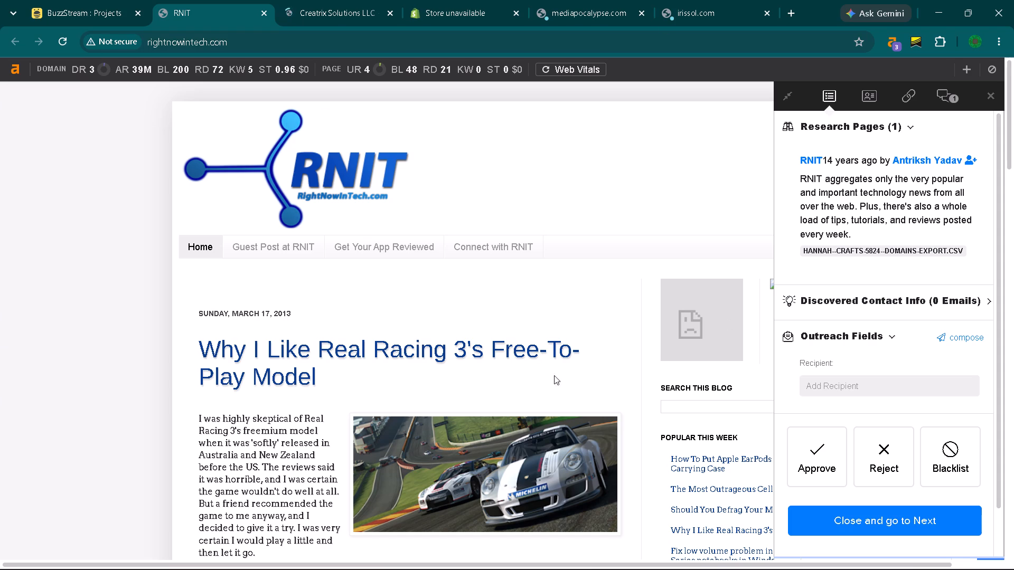
left_click(887, 457)
left_click(879, 522)
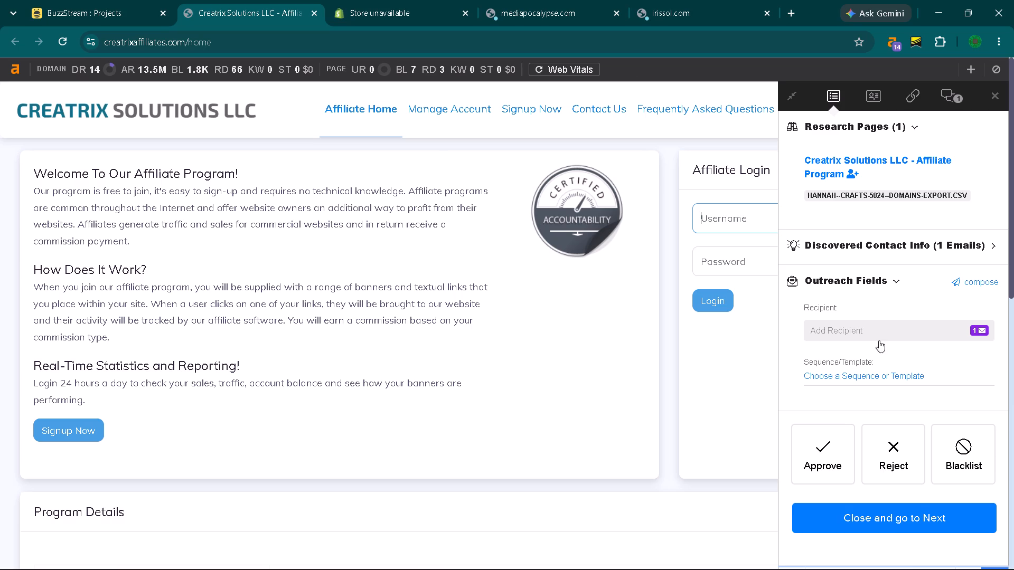
Reject the Creatrix Solutions LLC affiliate program site as a prospect and close its page.
left_click(878, 439)
left_click(836, 525)
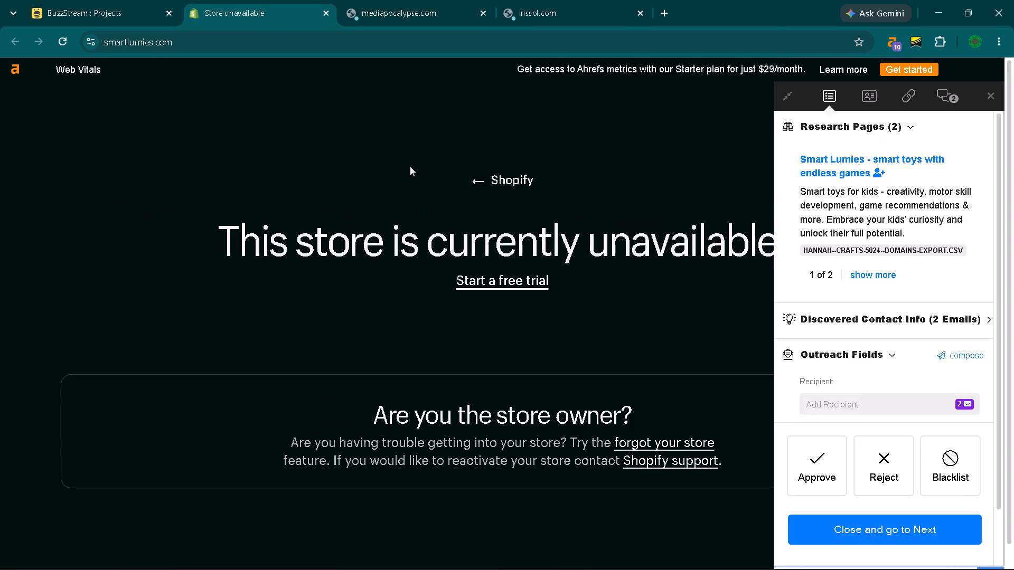
Reject the Smart Lumies store as a prospect and close its page.
left_click(241, 0)
left_click(904, 466)
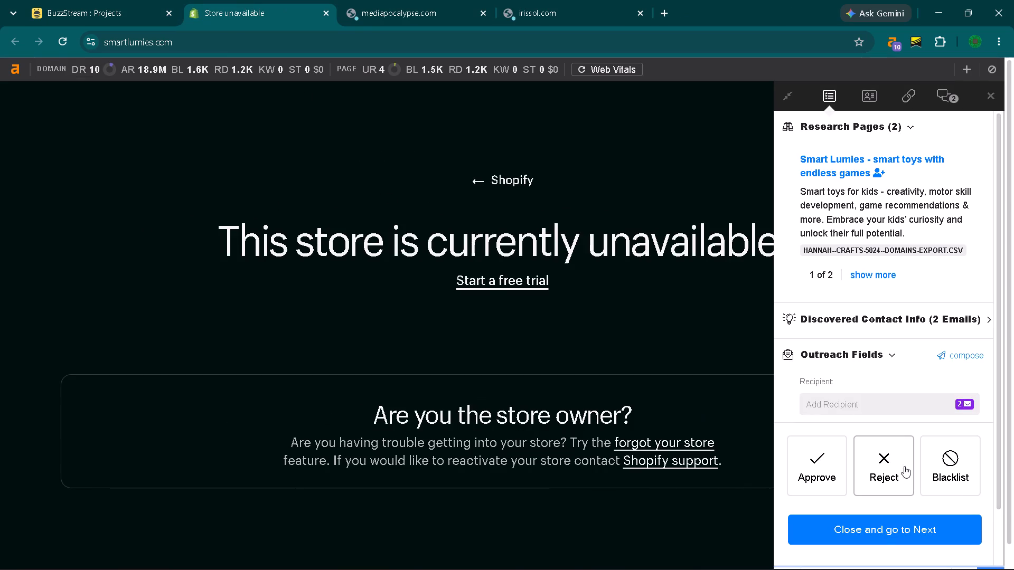
left_click(883, 531)
Continue to mediapocalypse.com and irissol.com despite their lack of a secure connection.
left_click(399, 117)
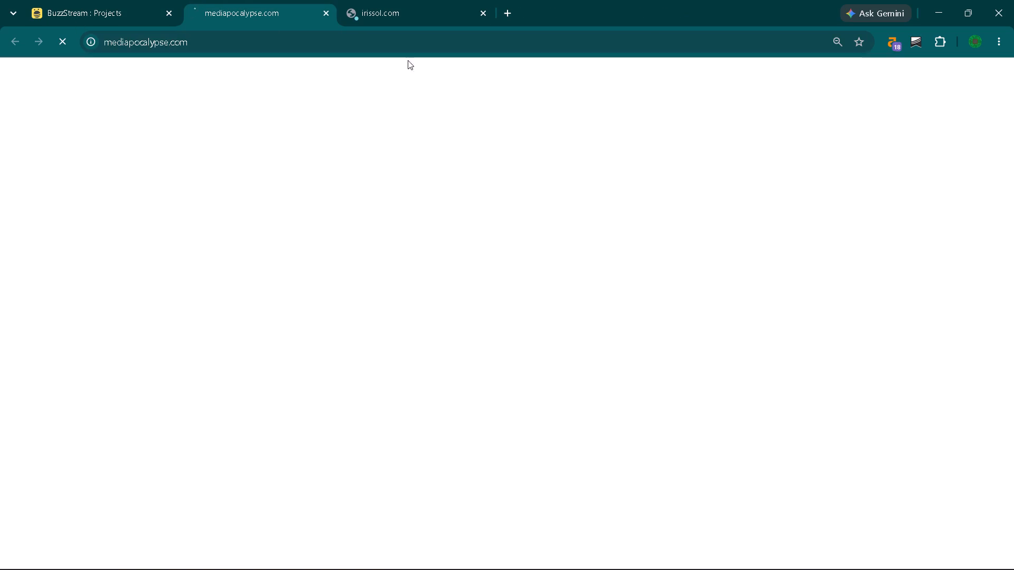
left_click(379, 0)
left_click(397, 124)
Check the Mediapocalypse page and the Anatomy IT home page with its site metrics.
left_click(252, 0)
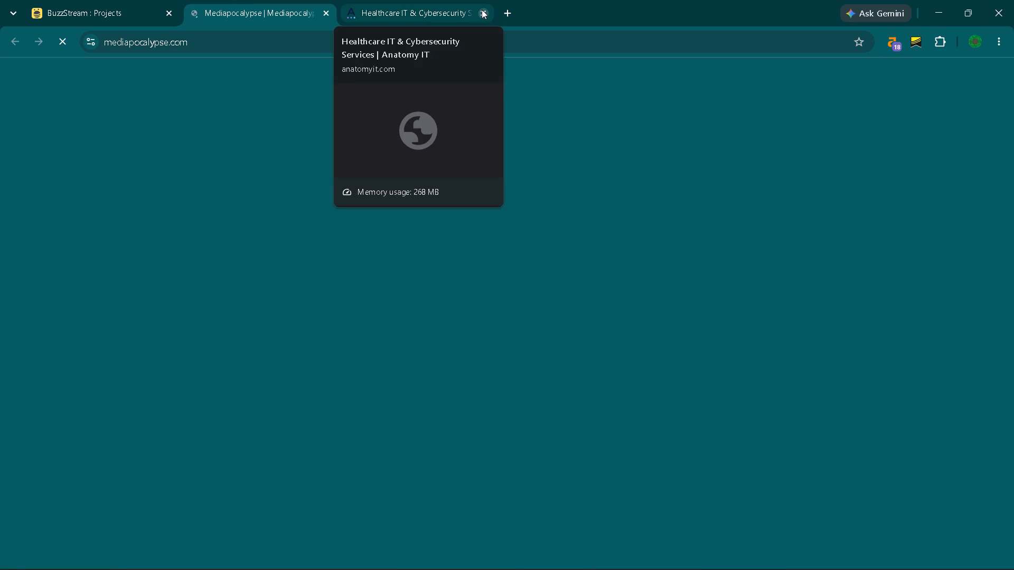
left_click(306, 0)
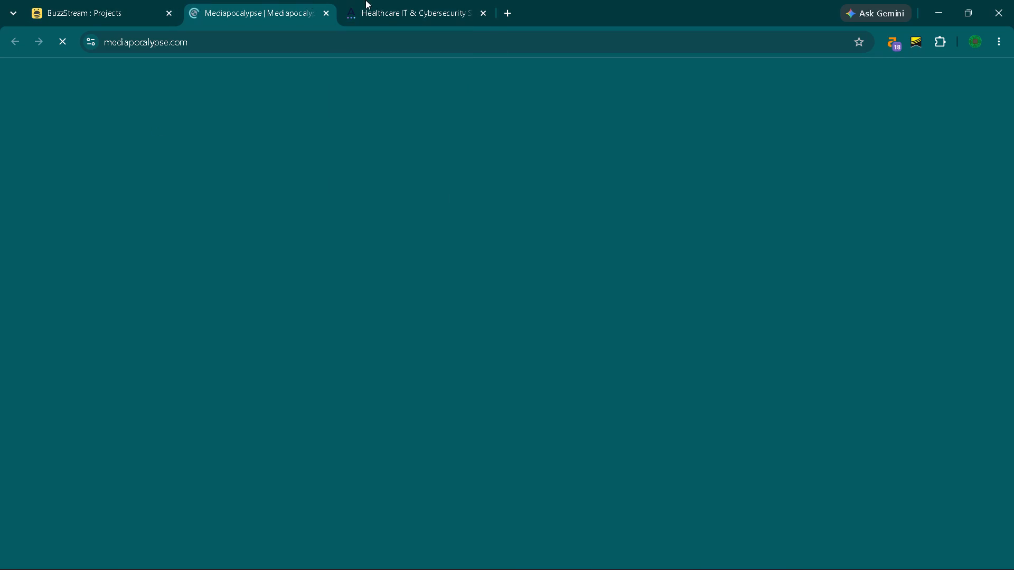
left_click(378, 0)
left_click(118, 283)
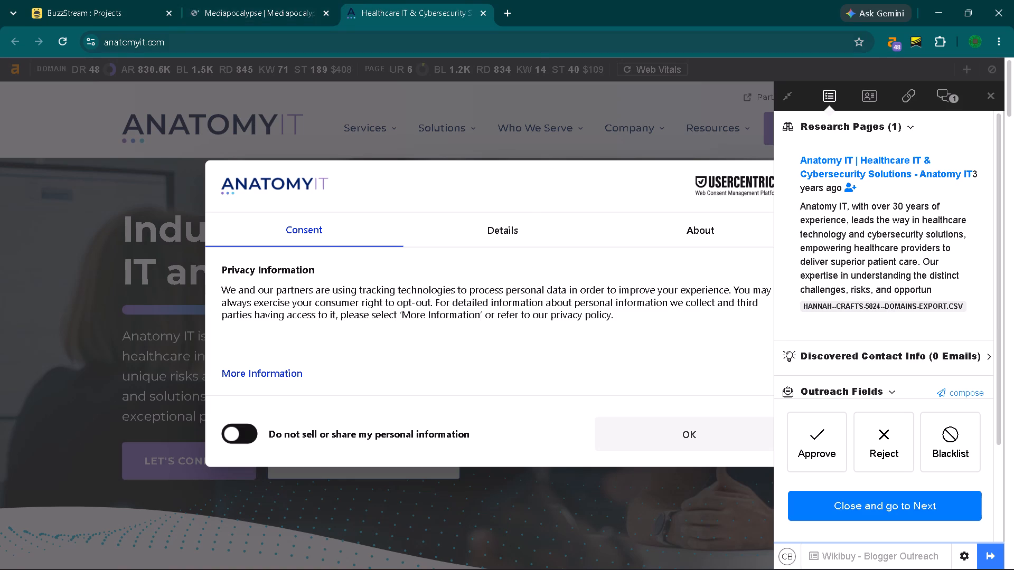
double_click(212, 0)
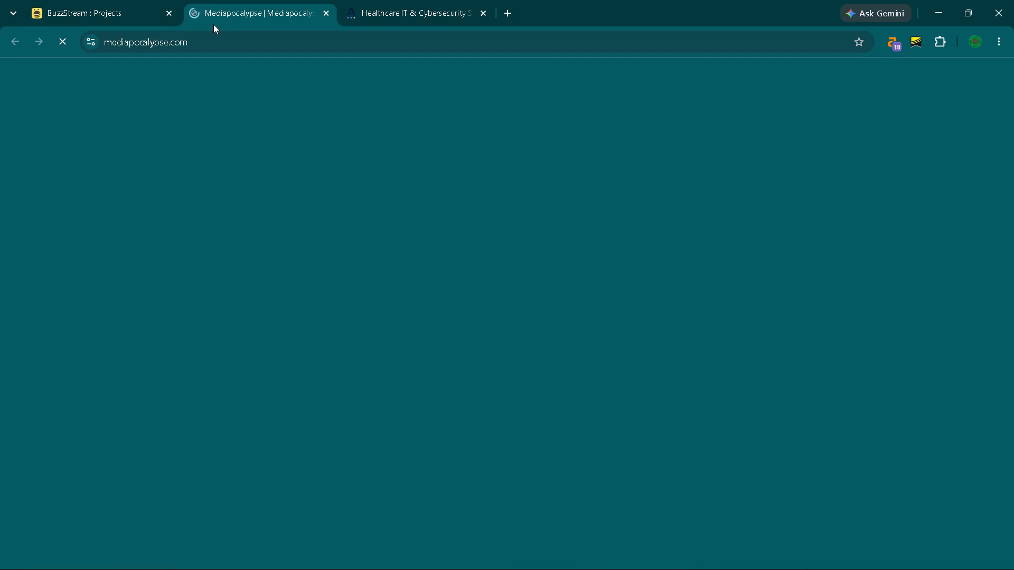
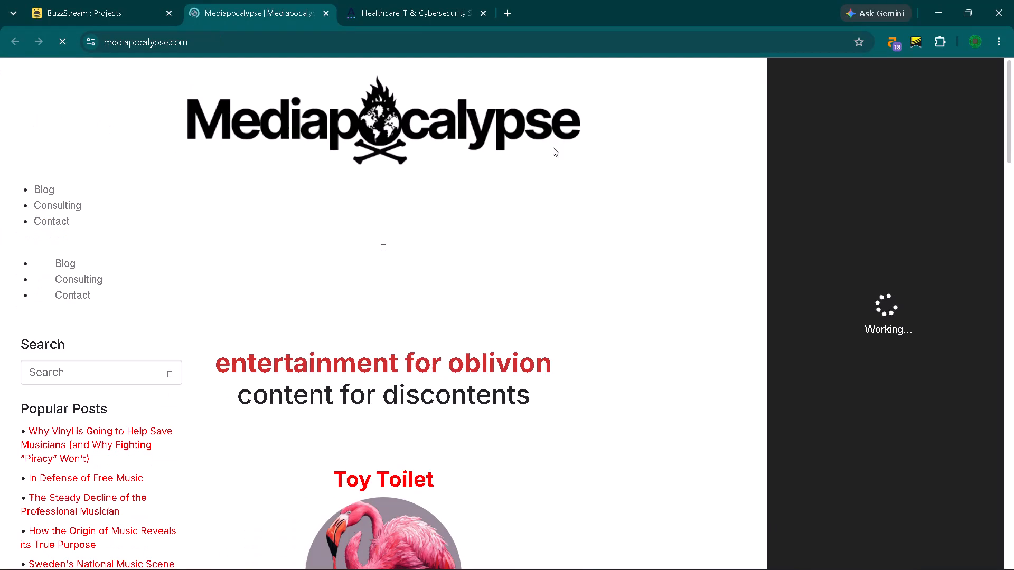
Reject the Mediapocalypse site as a prospect after comparing it with the Anatomy IT page, and close its page.
left_click_drag(405, 0, 384, 0)
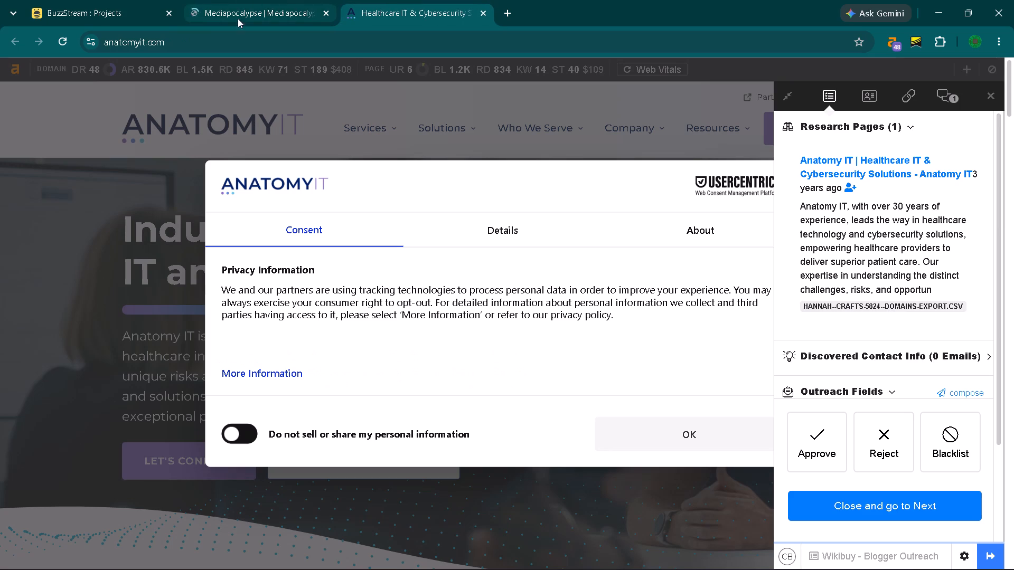
left_click(273, 0)
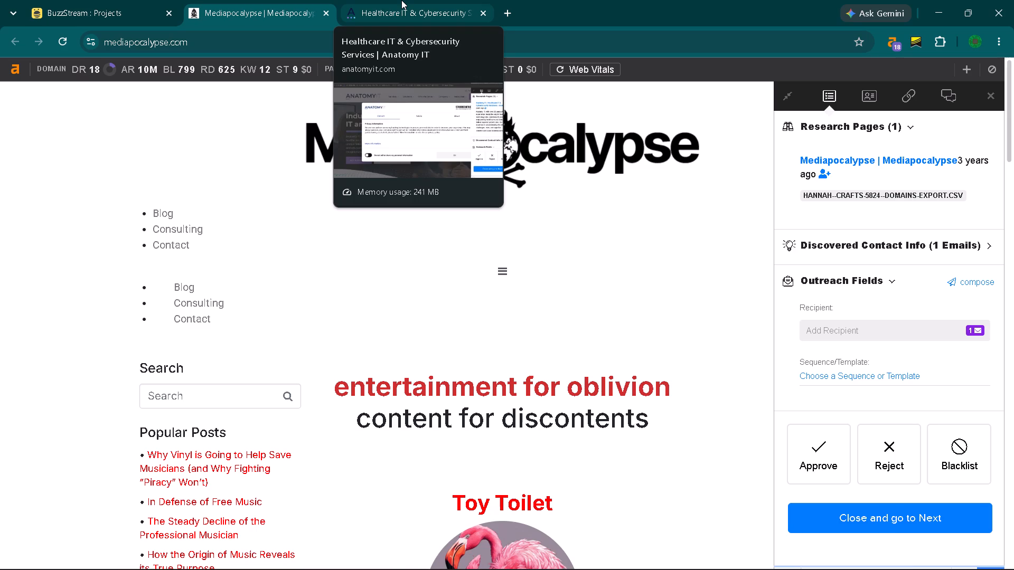
left_click(232, 0)
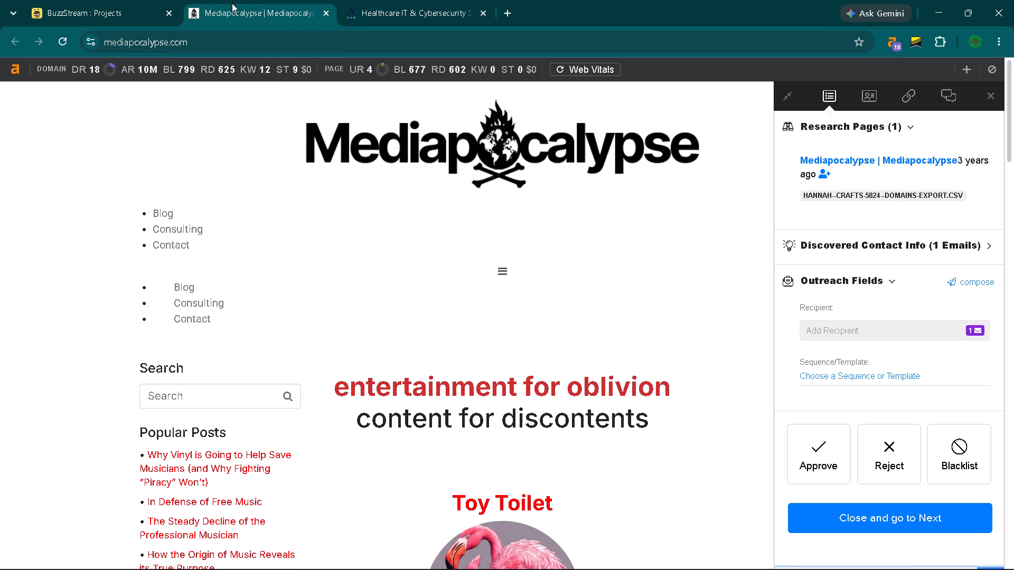
left_click(881, 468)
left_click(869, 527)
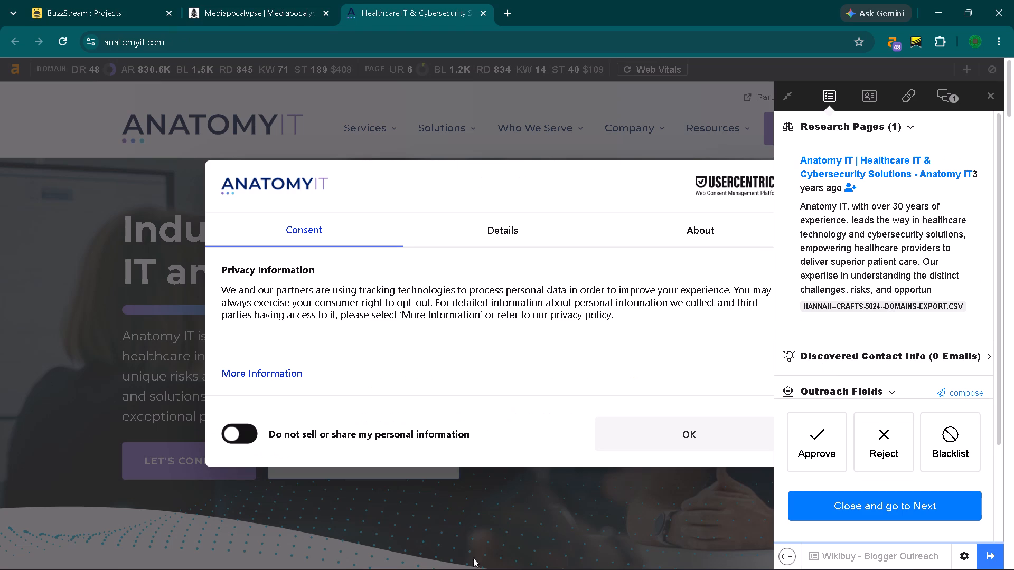
Reject the Anatomy IT healthcare IT site as a prospect and close its page.
double_click(4, 353)
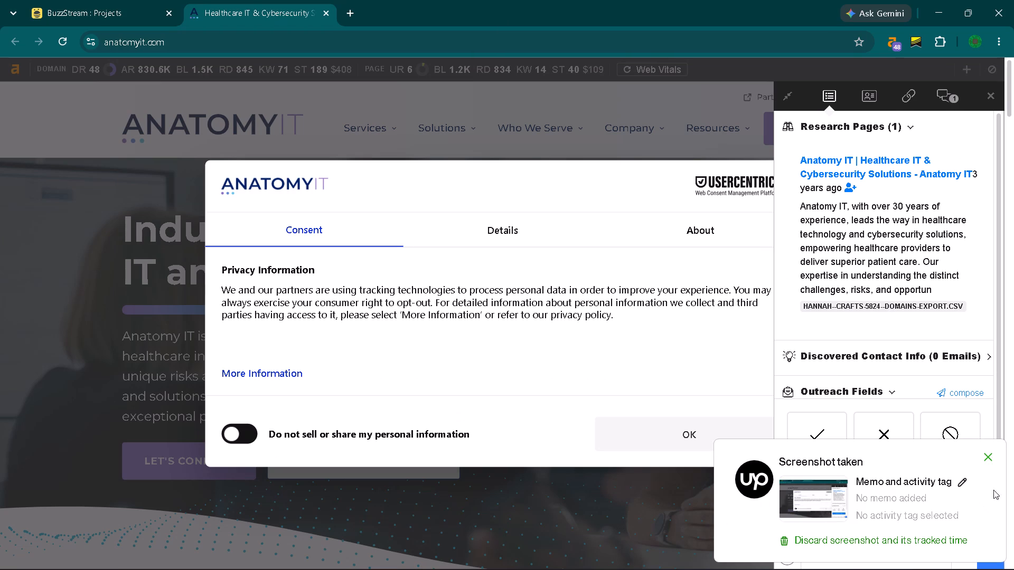
left_click(985, 458)
left_click(869, 444)
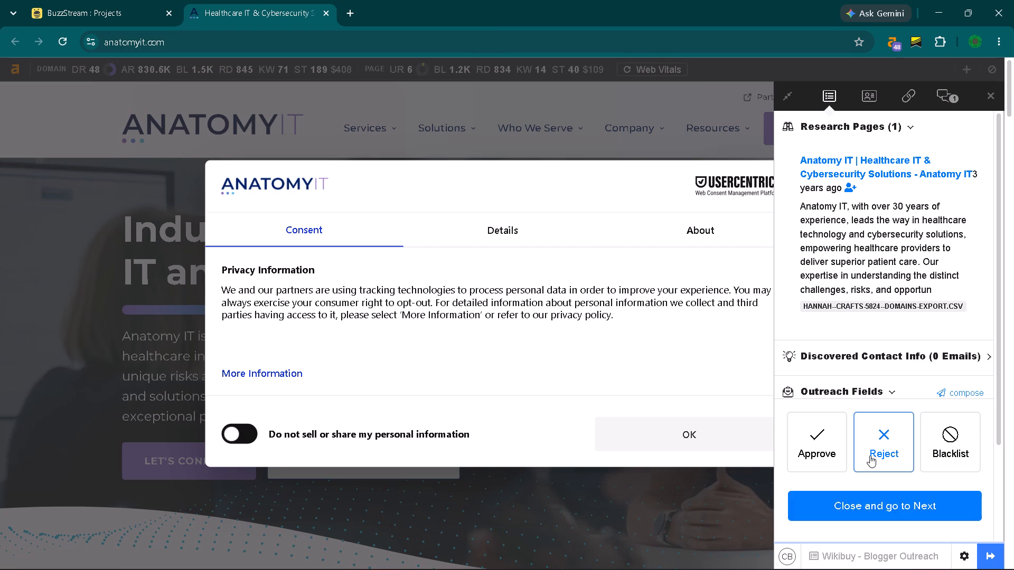
left_click(870, 513)
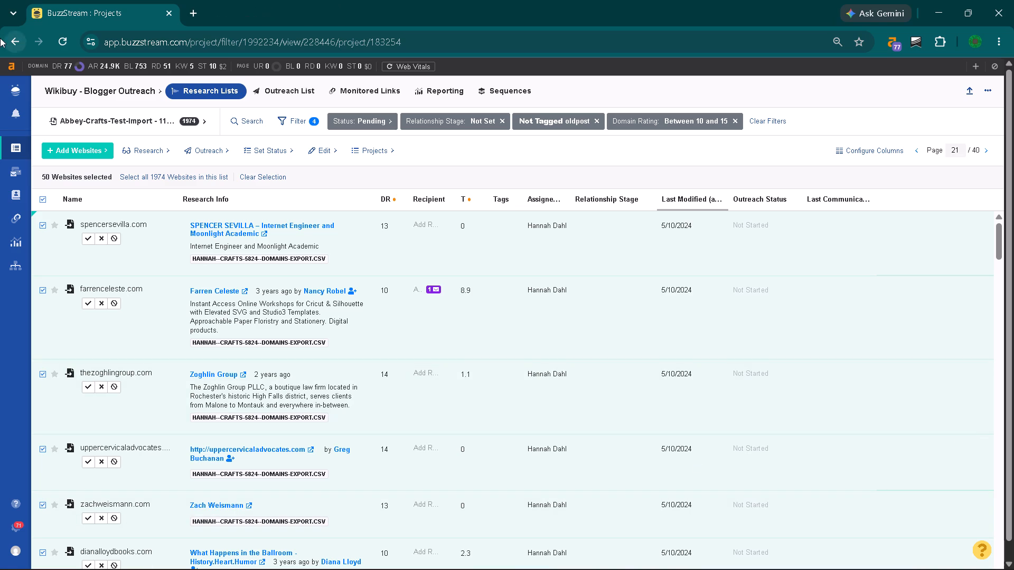
Clear the website selection in the research list and advance to the next page of pending prospects.
left_click(270, 175)
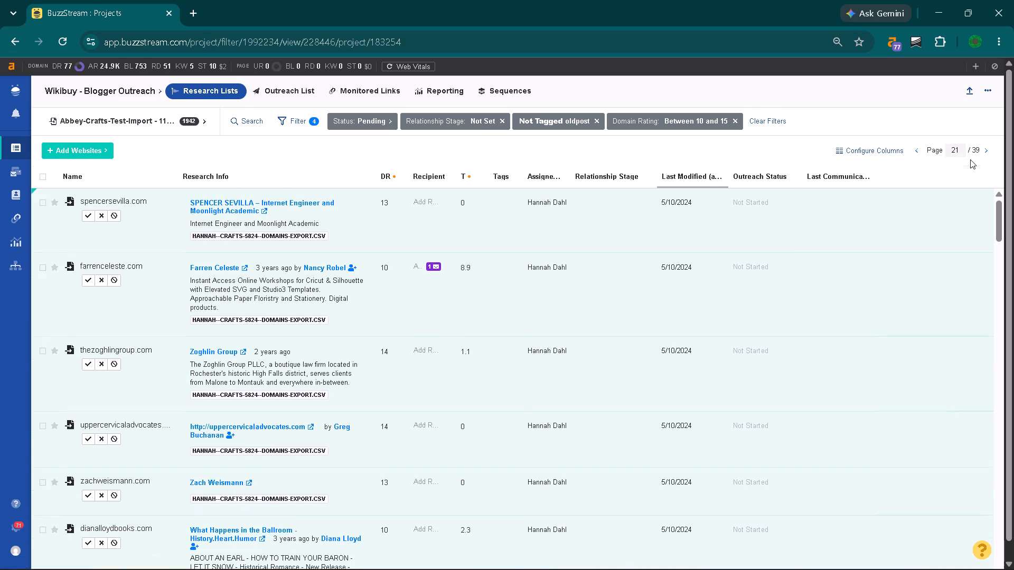
left_click(983, 151)
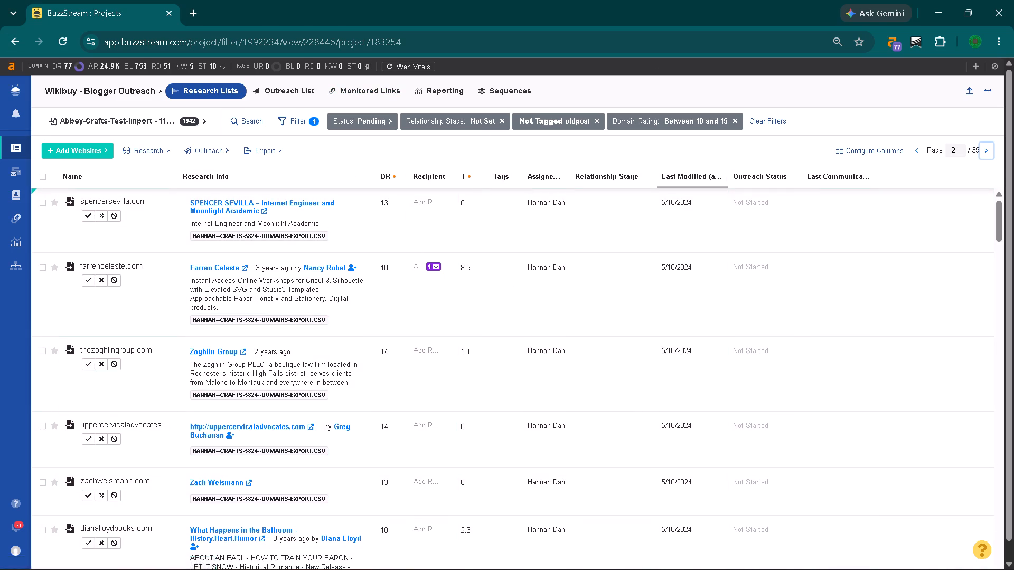
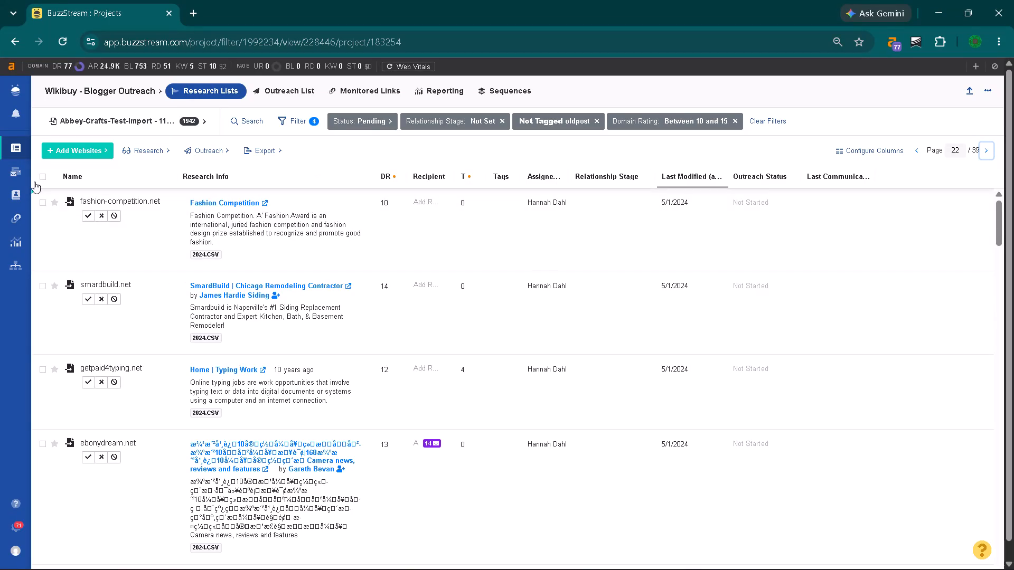
Select all websites on page 22 of the research list and open them for review on the web.
left_click(40, 174)
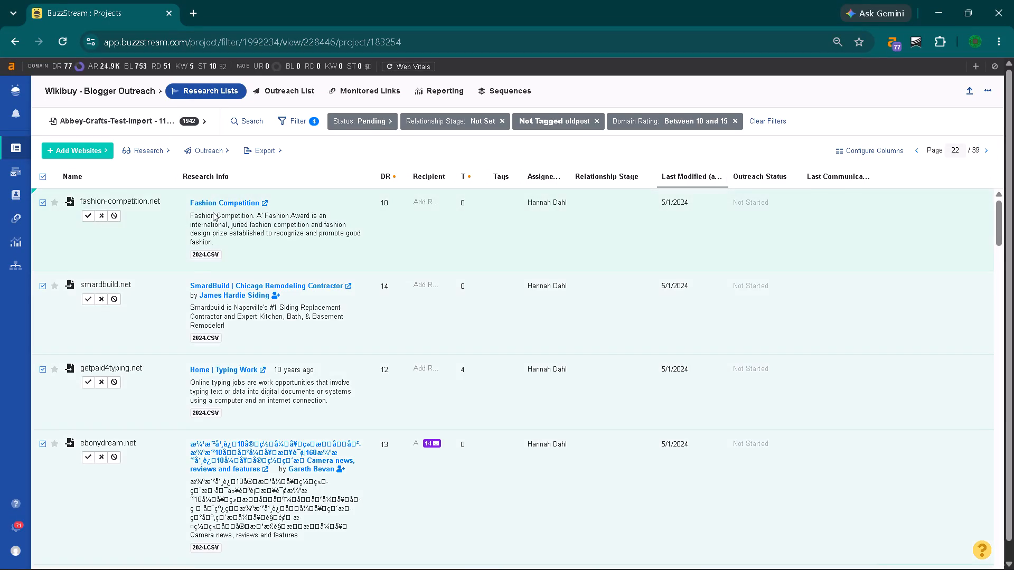
left_click(150, 149)
left_click(172, 174)
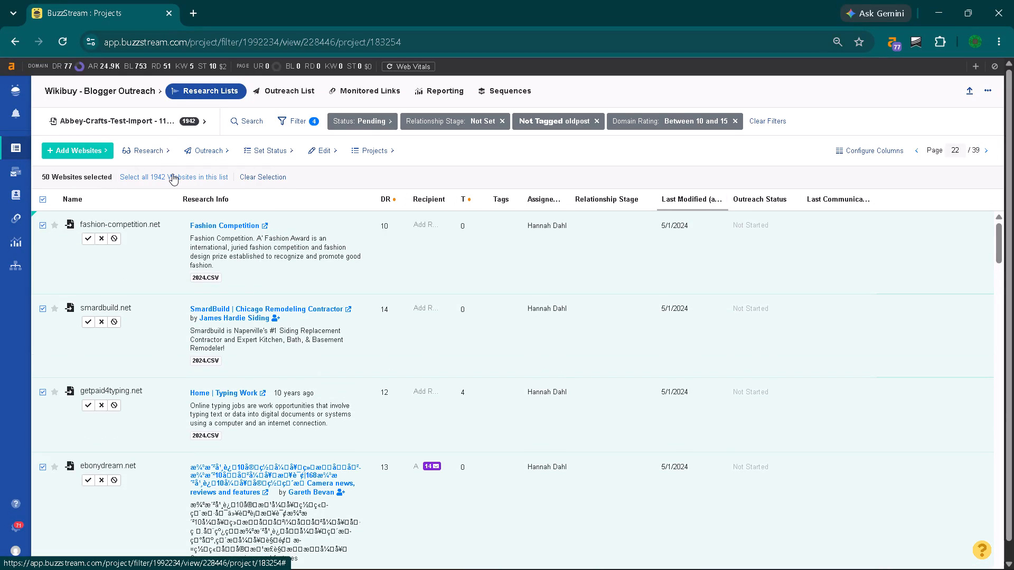
left_click(142, 149)
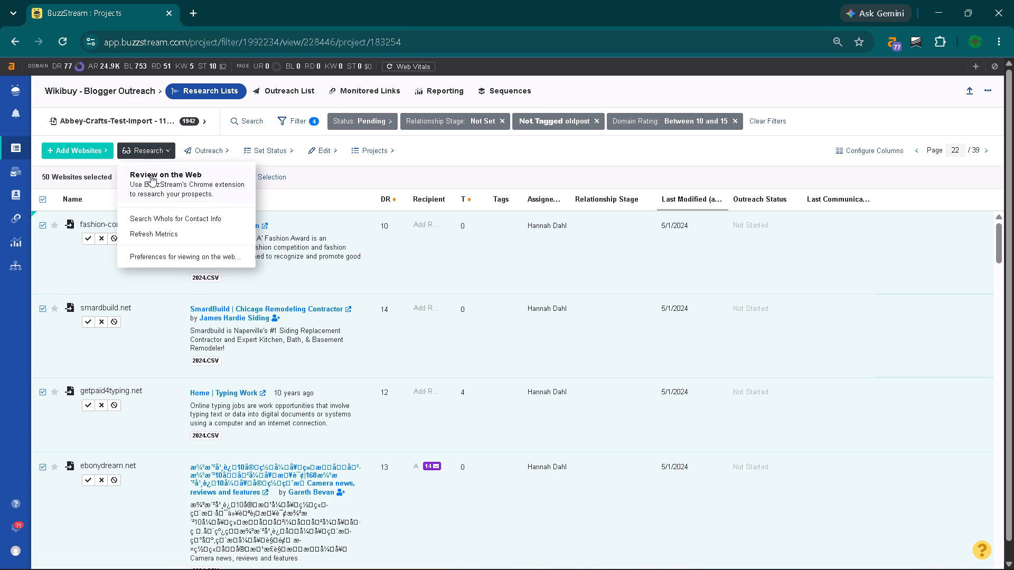
left_click(151, 175)
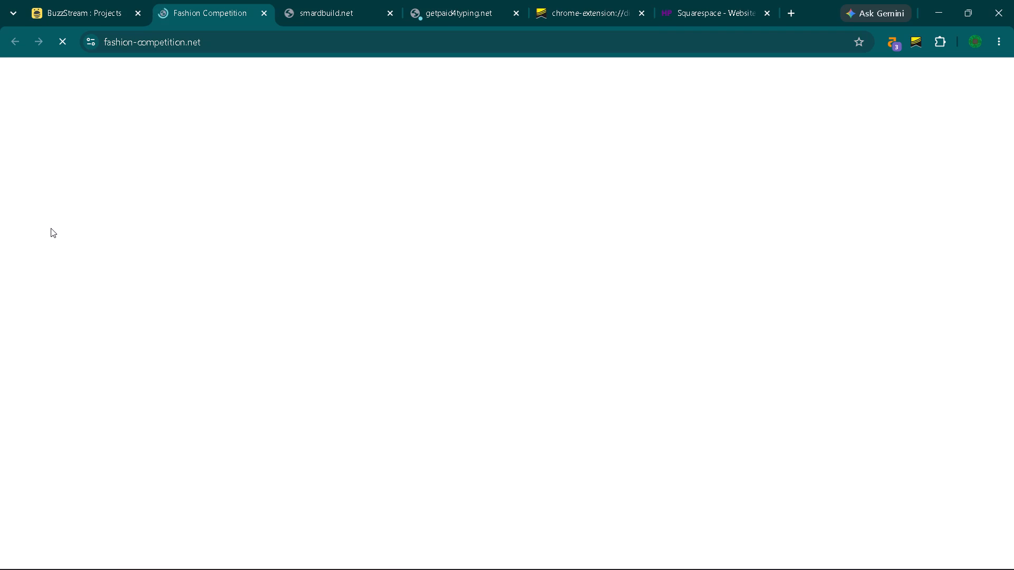
Close the failed ebonydream.net page.
left_click_drag(589, 0, 593, 9)
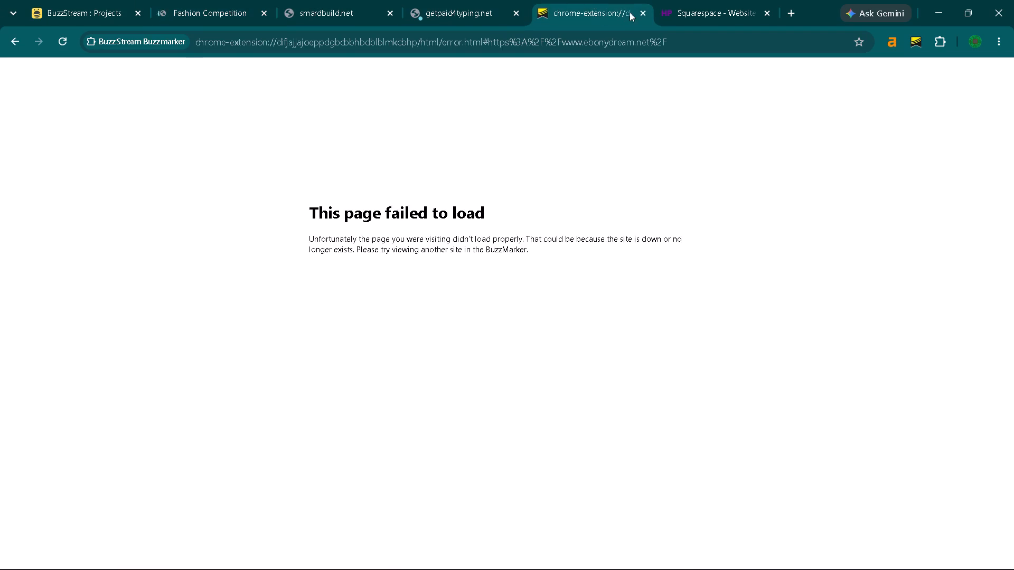
key("ctrl+w")
Reject the Fashion Competition site as a prospect, close its page and go to the next website.
left_click(265, 0)
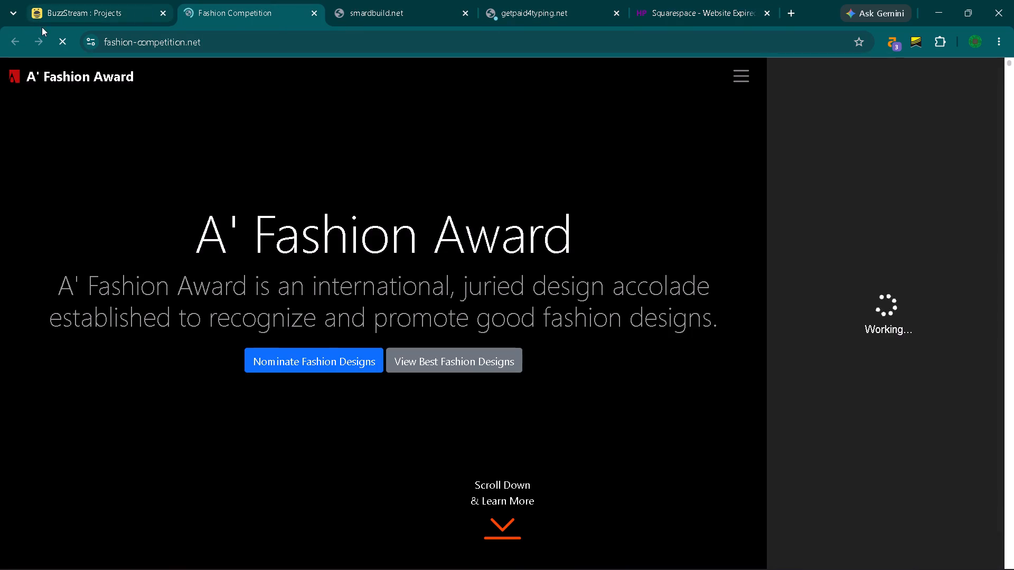
left_click(148, 0)
double_click(226, 0)
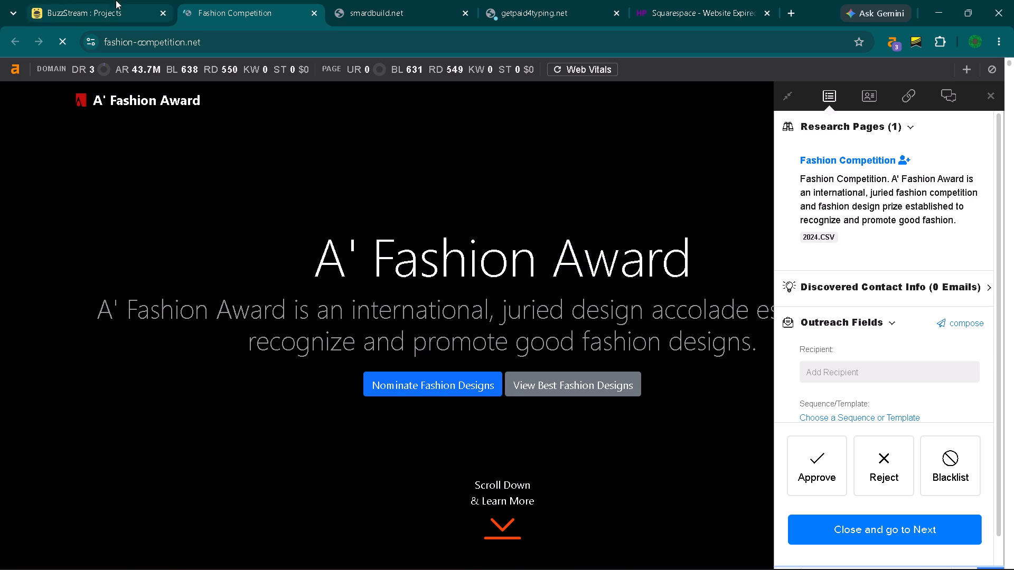
left_click(868, 468)
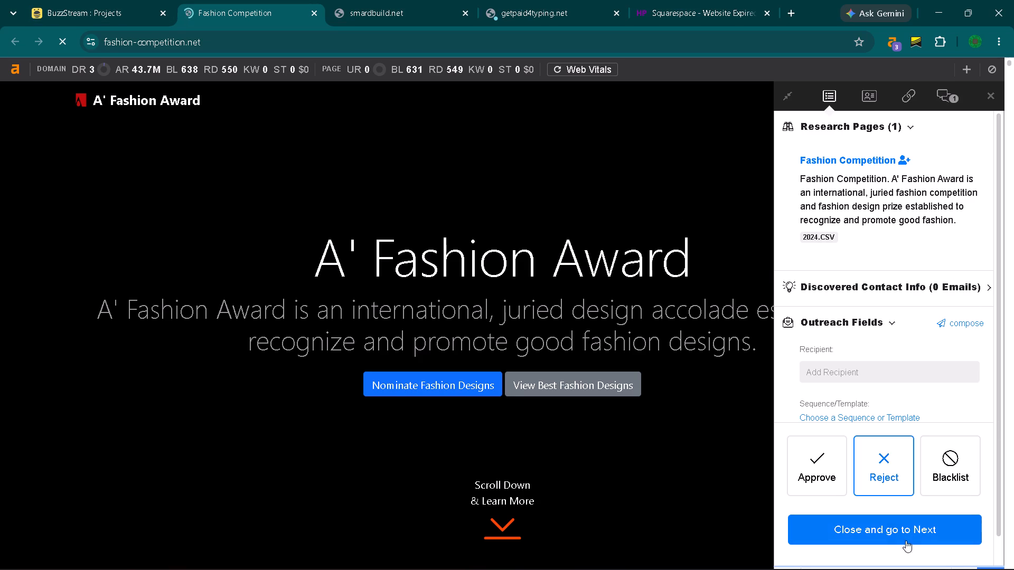
left_click(880, 529)
Close the failed pages for smardbuild.net, moneyforall.net, mtbtravel.net and getpaid4typing.net.
double_click(222, 0)
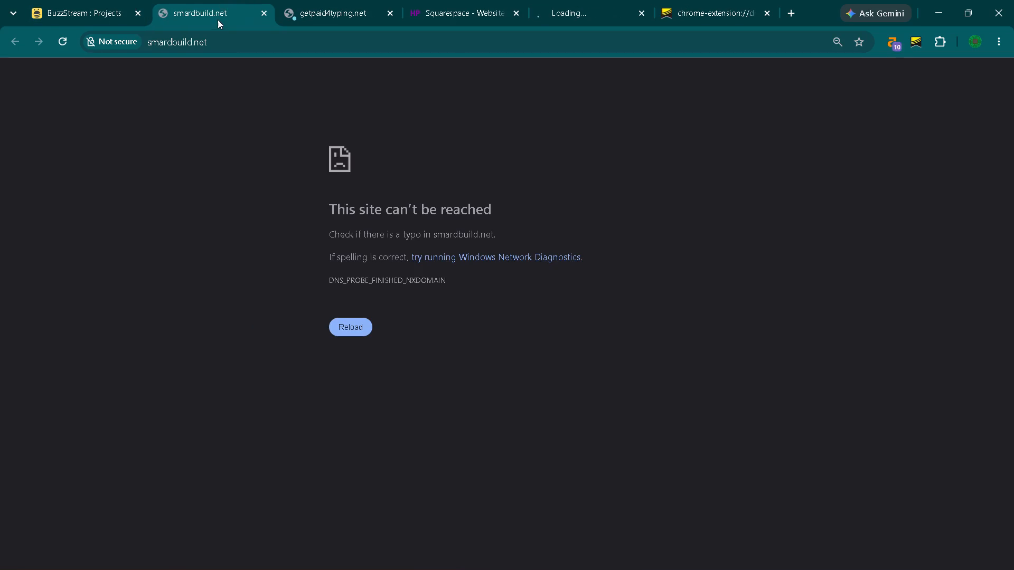
left_click(262, 14)
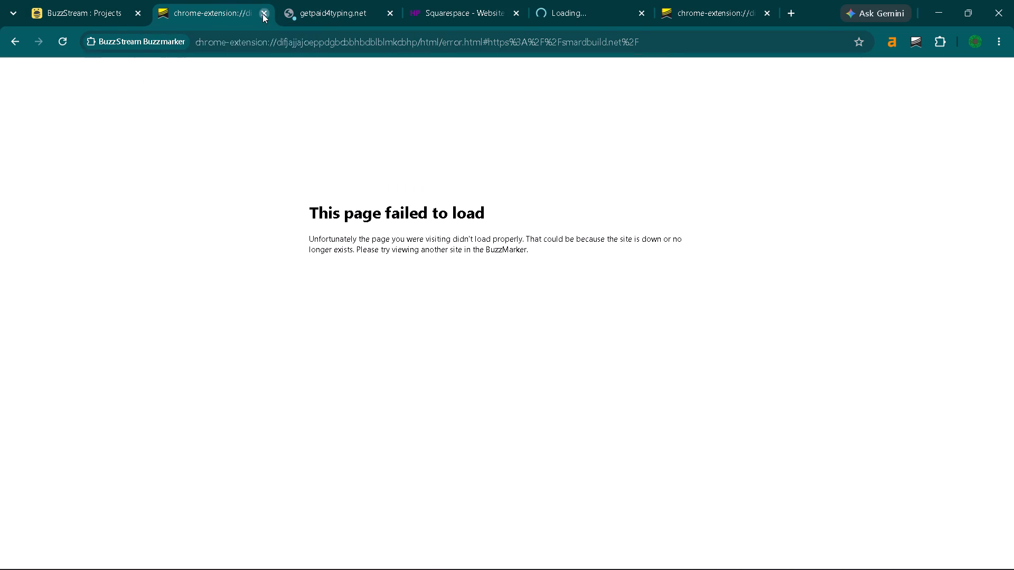
left_click(387, 112)
left_click(394, 0)
left_click(600, 0)
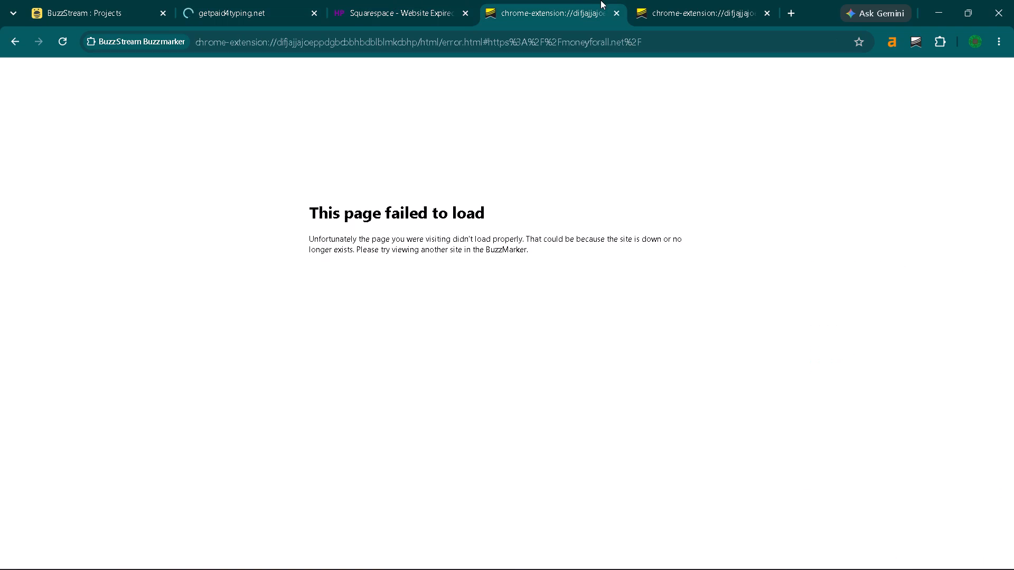
left_click(615, 14)
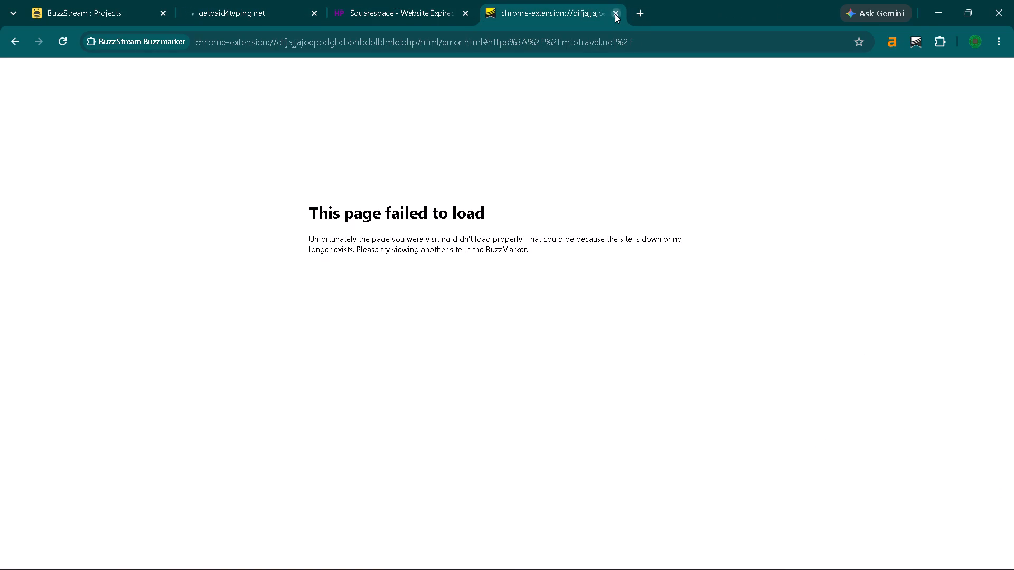
left_click(615, 14)
left_click(275, 6)
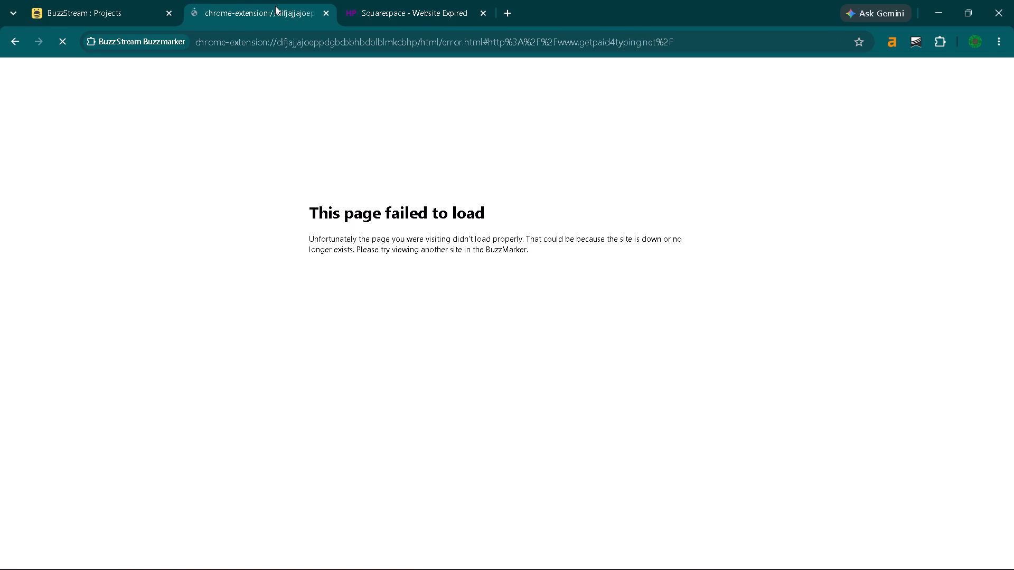
left_click(326, 11)
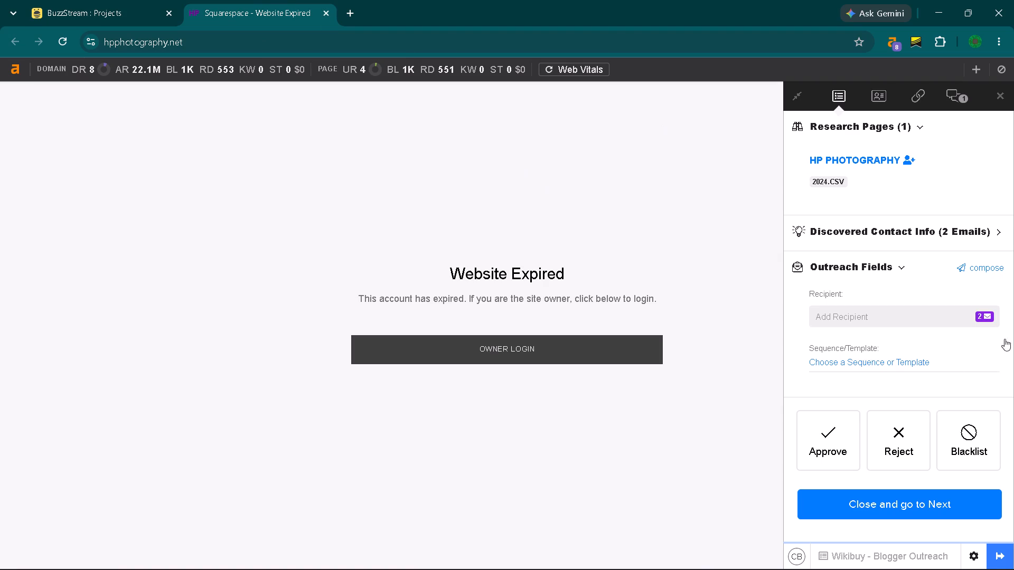
Reject the expired HP Photography site as a prospect, load the next websites and close its page.
left_click(899, 448)
left_click(898, 505)
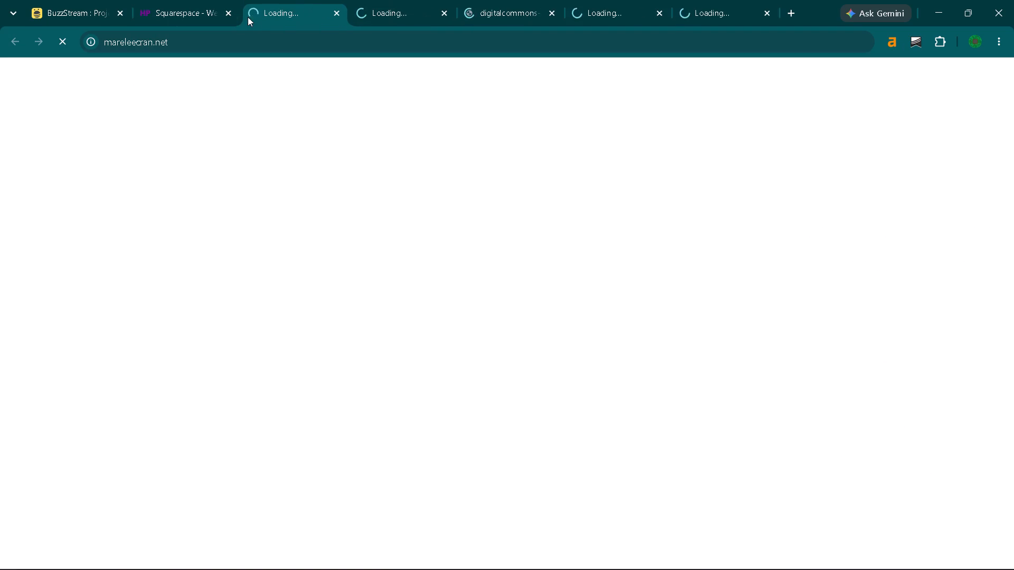
left_click(226, 13)
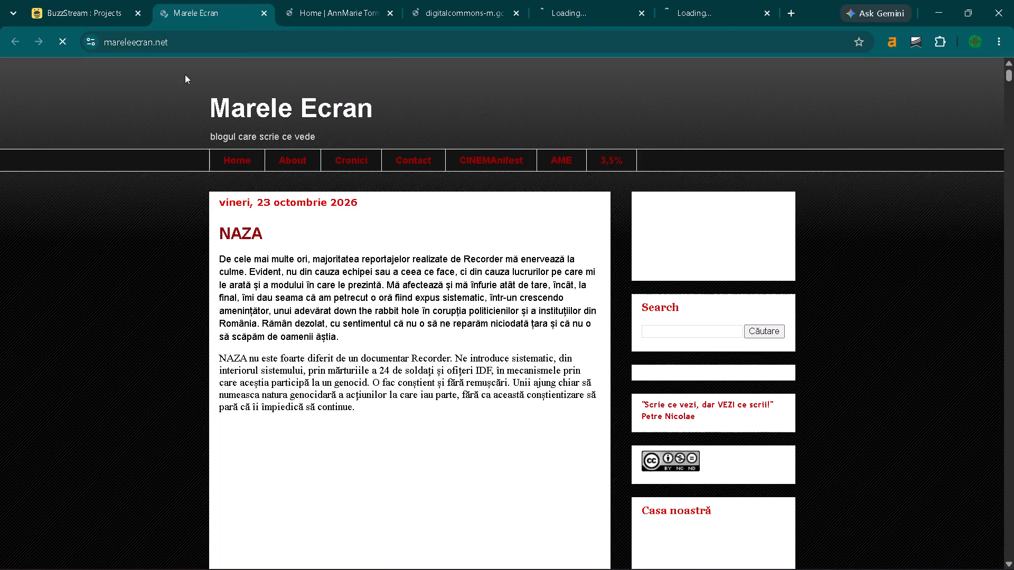
Examine the Marele Ecran blog's homepage as a prospect.
left_click(76, 198)
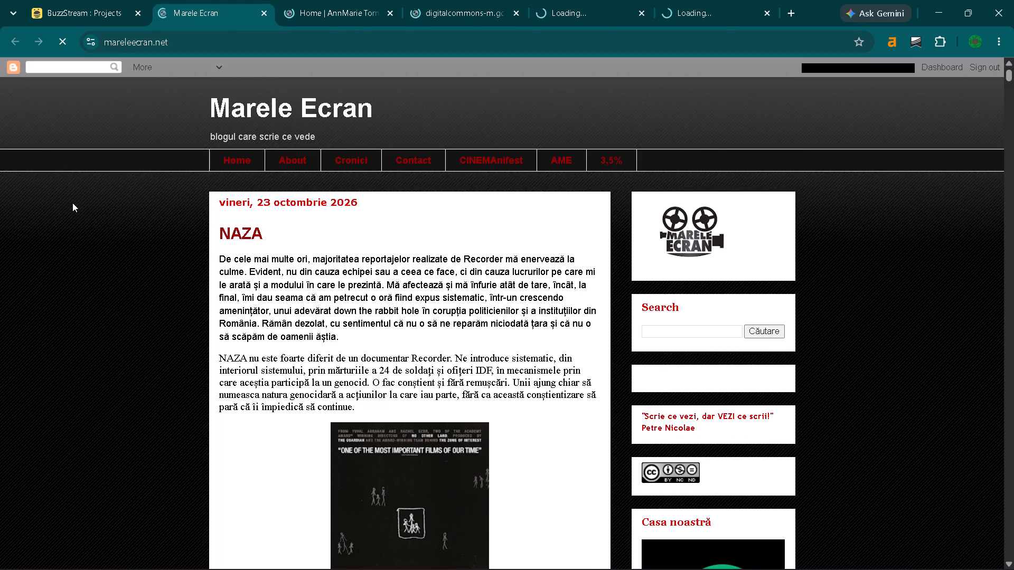
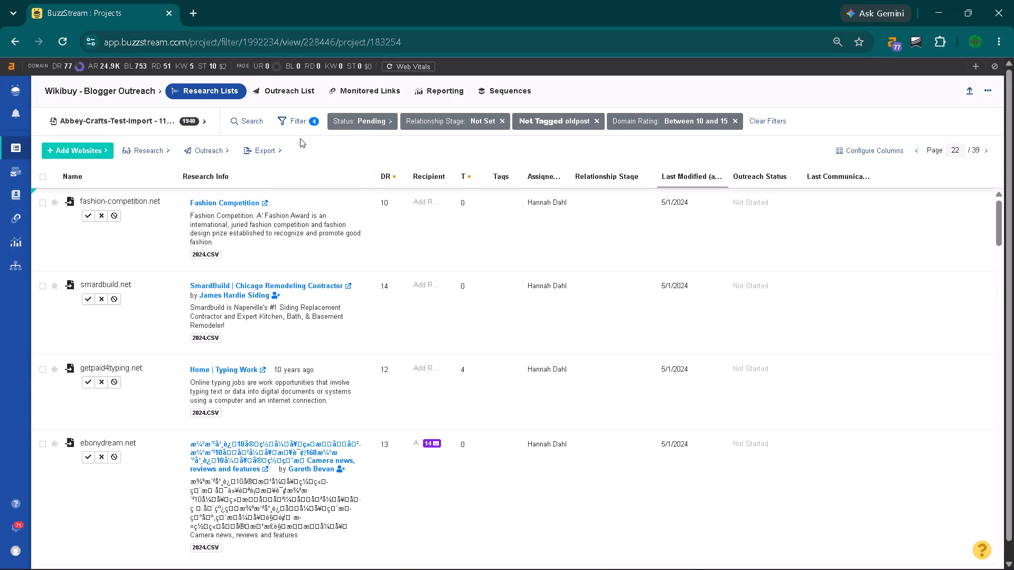
Open the research list's filter options, and switch to the other browser window with the refrigerator space article.
left_click(290, 122)
key("alt+Tab")
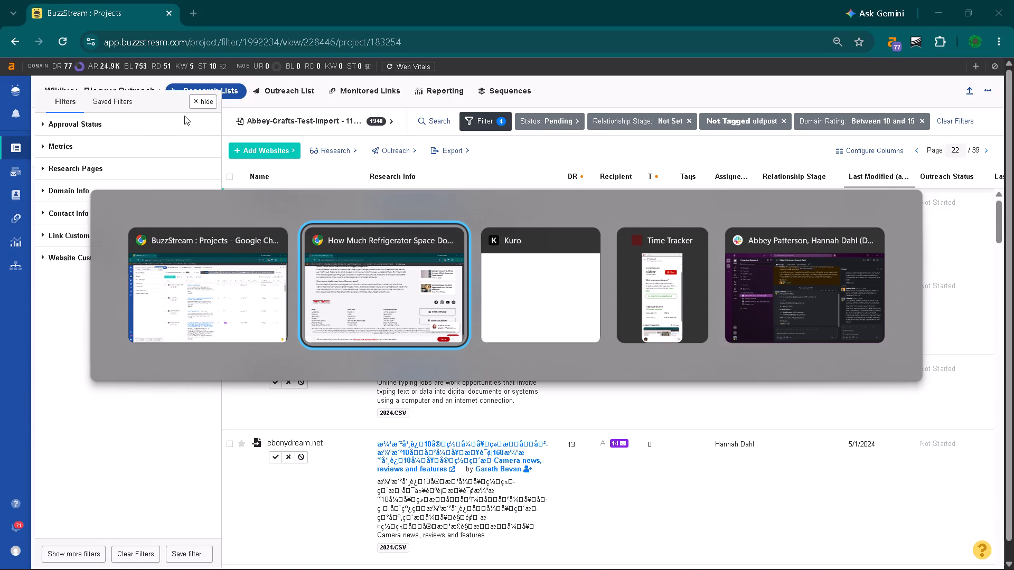
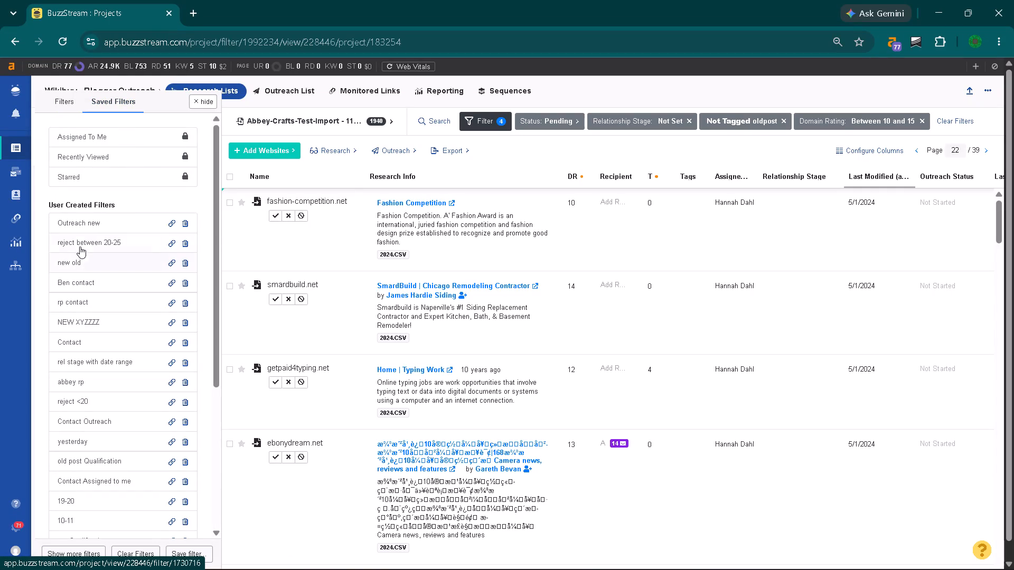
Apply the saved filter "New xyzzz 8-20" to the research list.
scroll(95, 415, "down", 2)
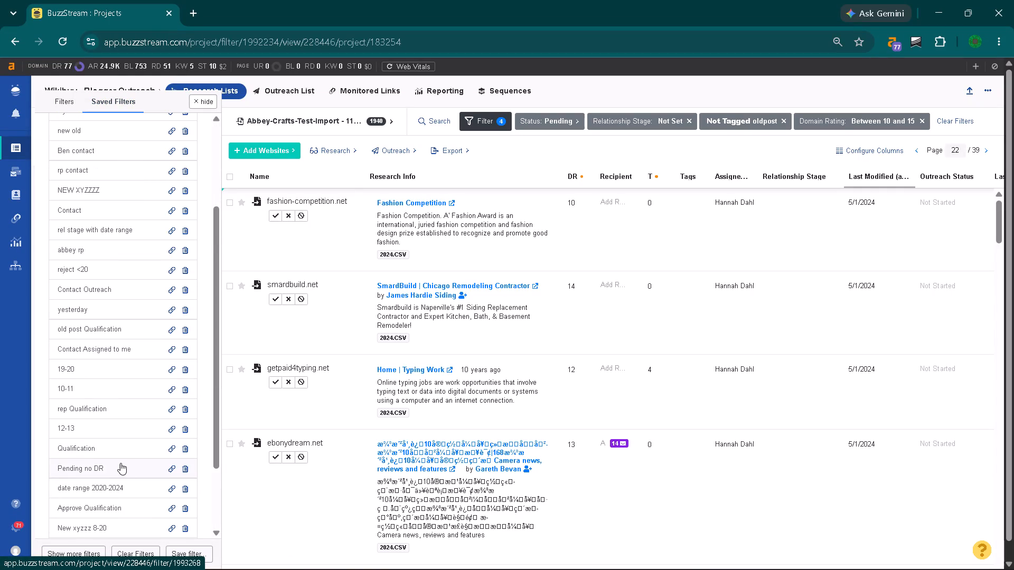
scroll(120, 462, "down", 1)
triple_click(106, 457)
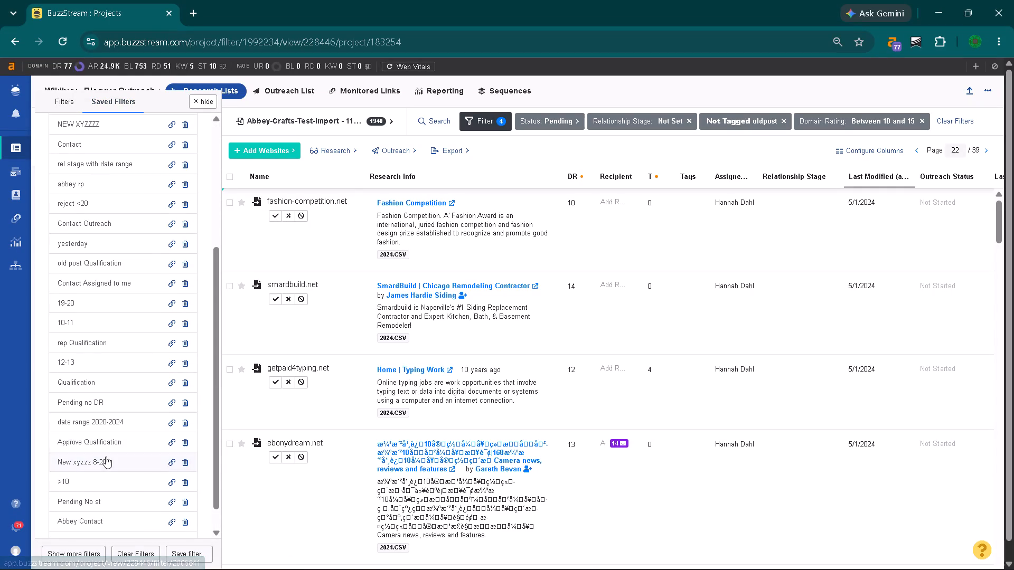
double_click(65, 461)
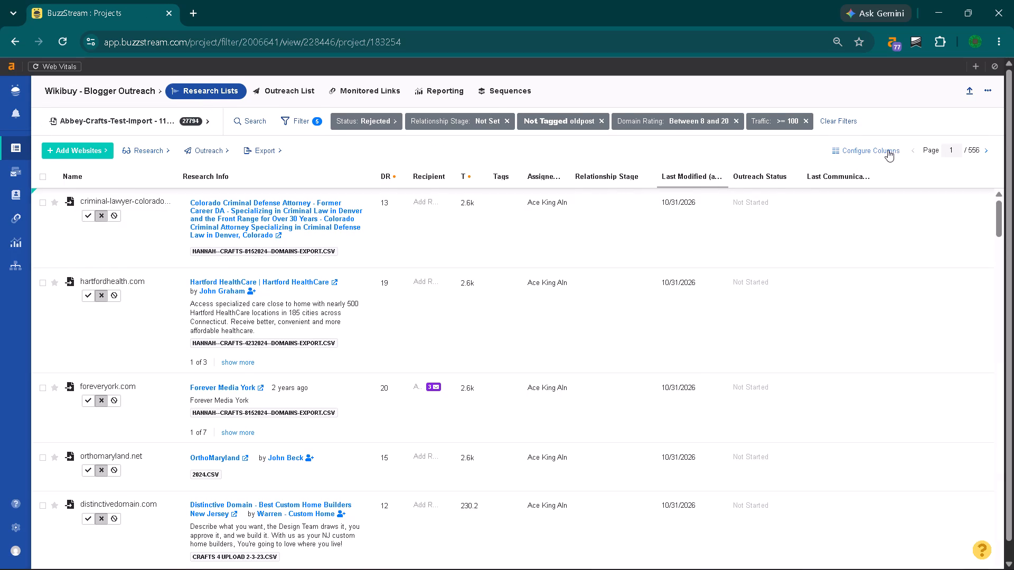
Jump to page 401 of the filtered websites, and move on to page 500.
double_click(959, 151)
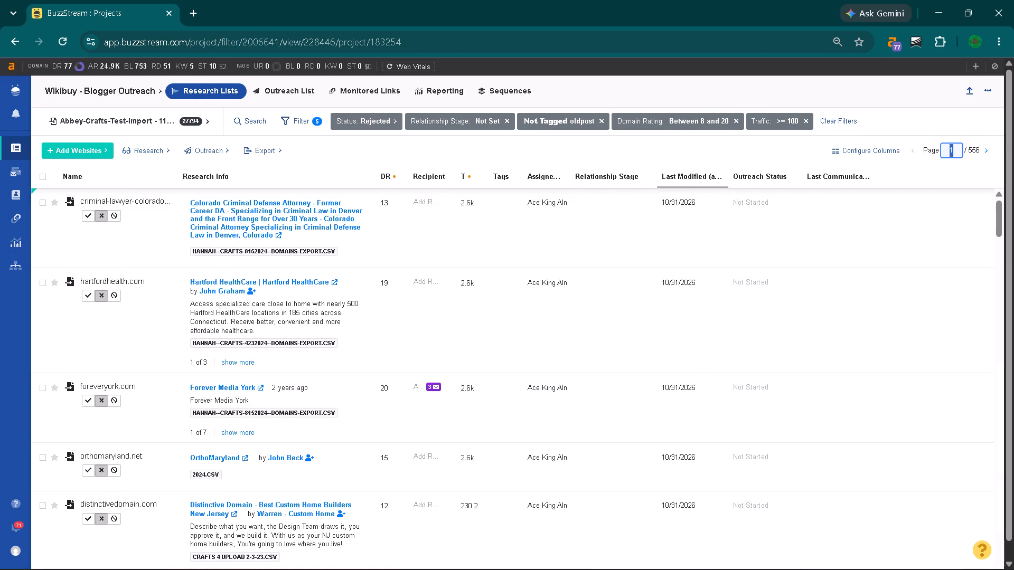
type("401")
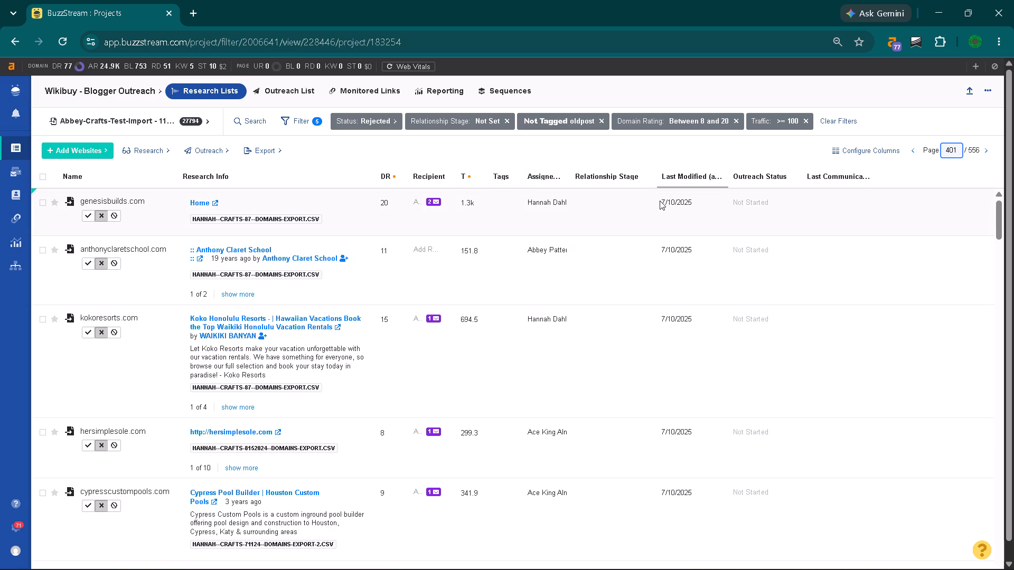
key("BackSpace")
key("BackSpace")
key("BackSpace")
key("BackSpace")
type("500")
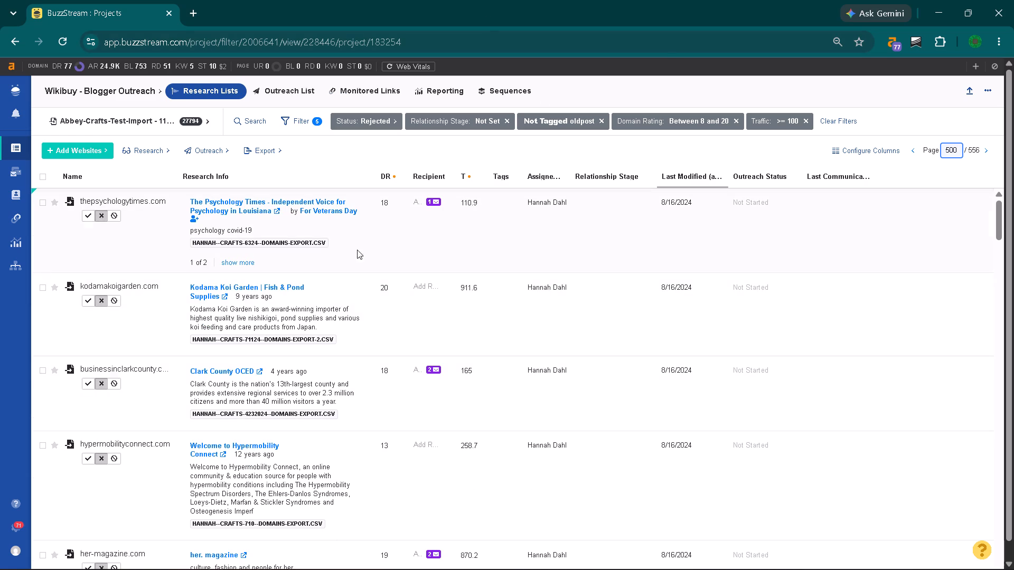
Select all websites on page 500 and bulk edit their Overall Rating.
left_click(40, 179)
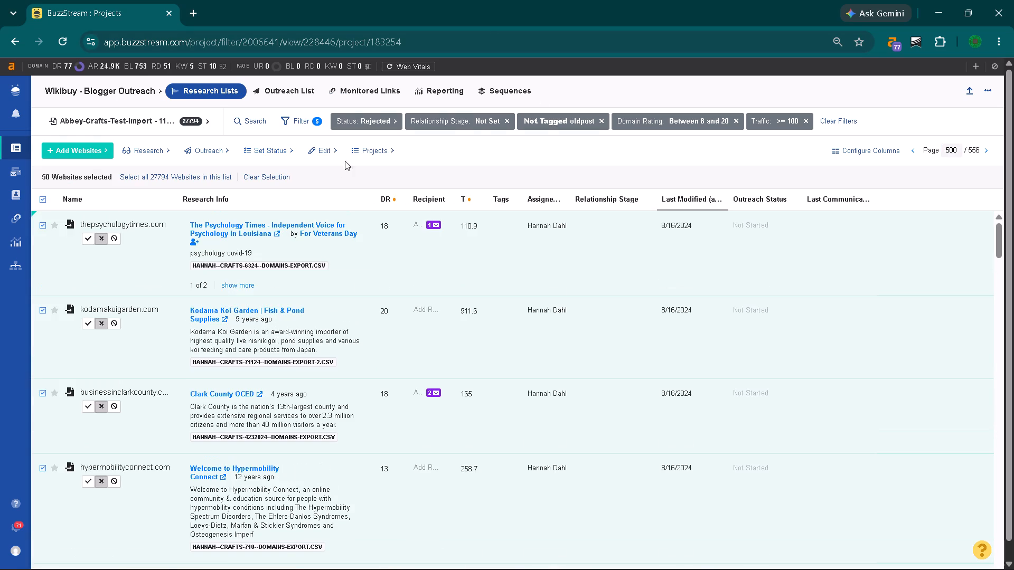
left_click(325, 150)
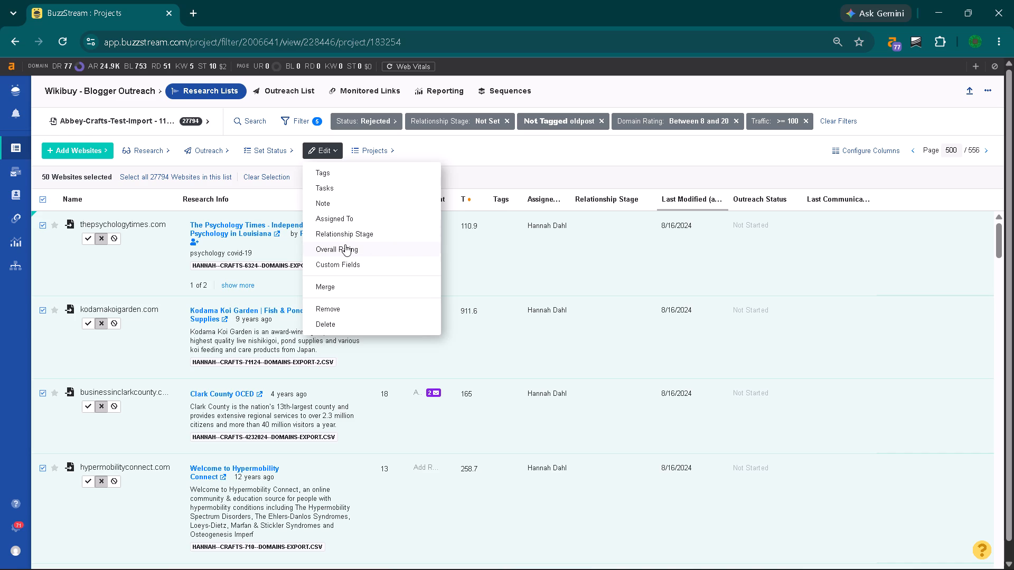
left_click(345, 244)
left_click(400, 167)
left_click(400, 246)
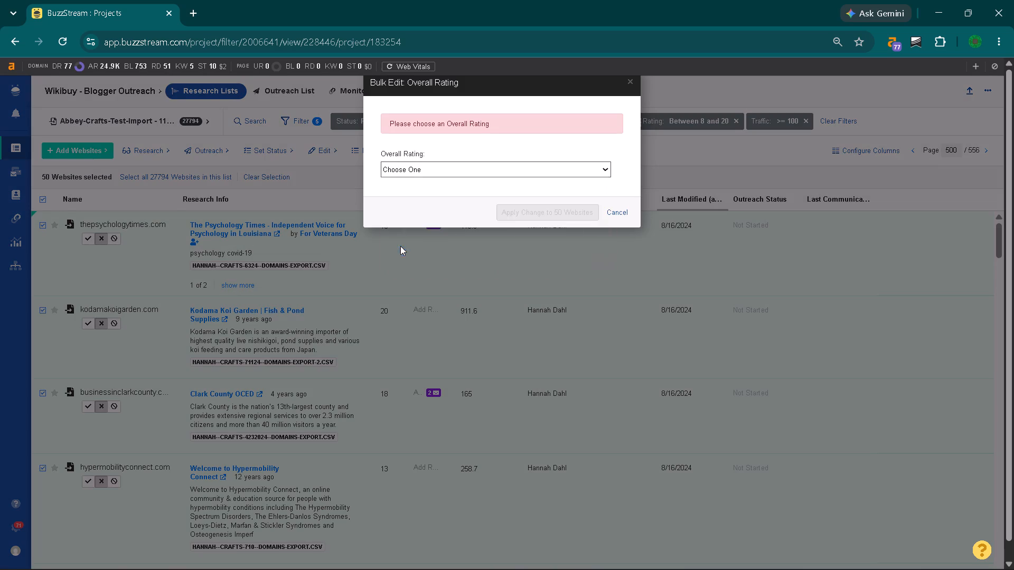
left_click(514, 179)
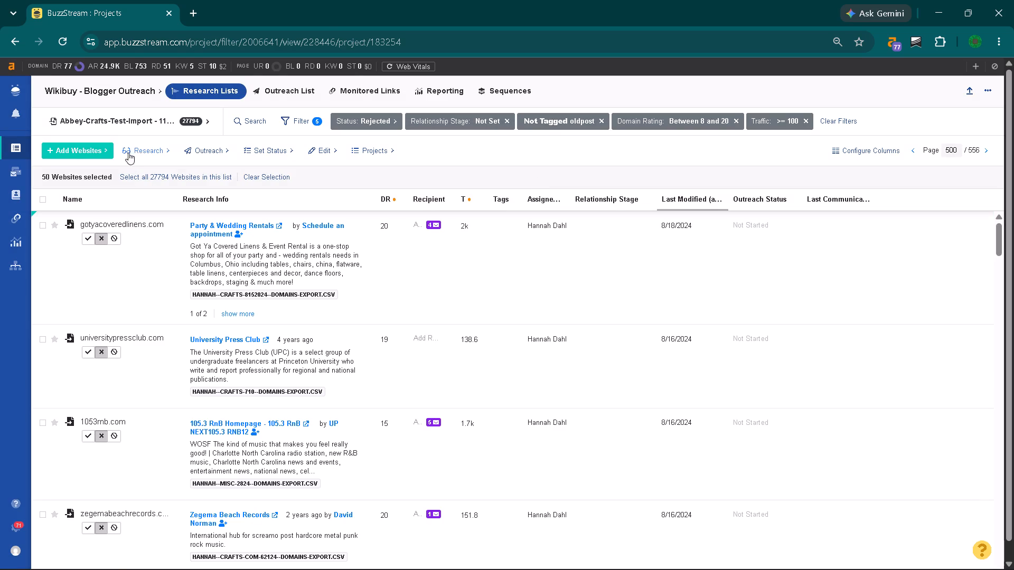
Open the selected websites in browser tabs with Review on the Web.
left_click(152, 151)
left_click(155, 175)
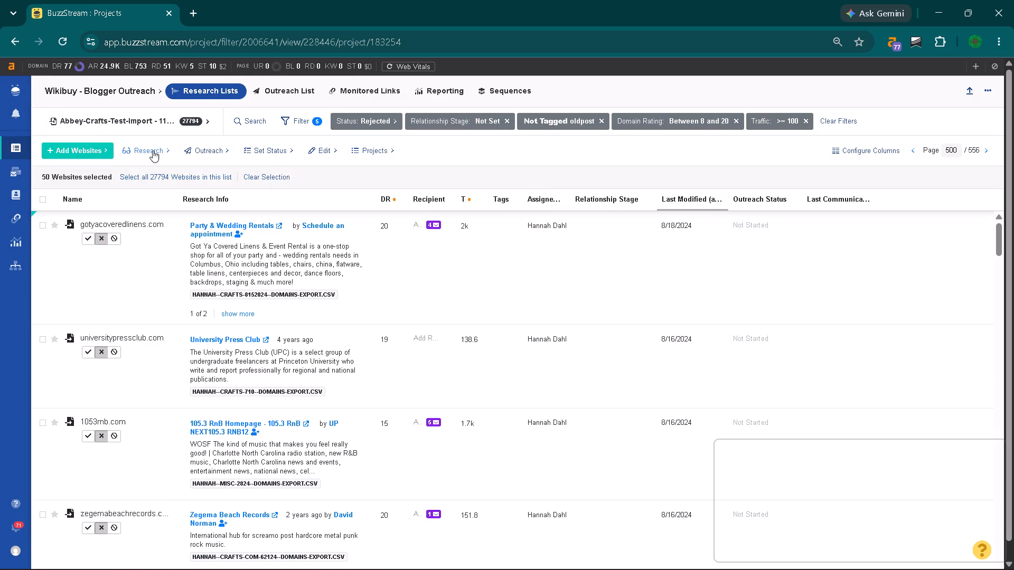
left_click(153, 150)
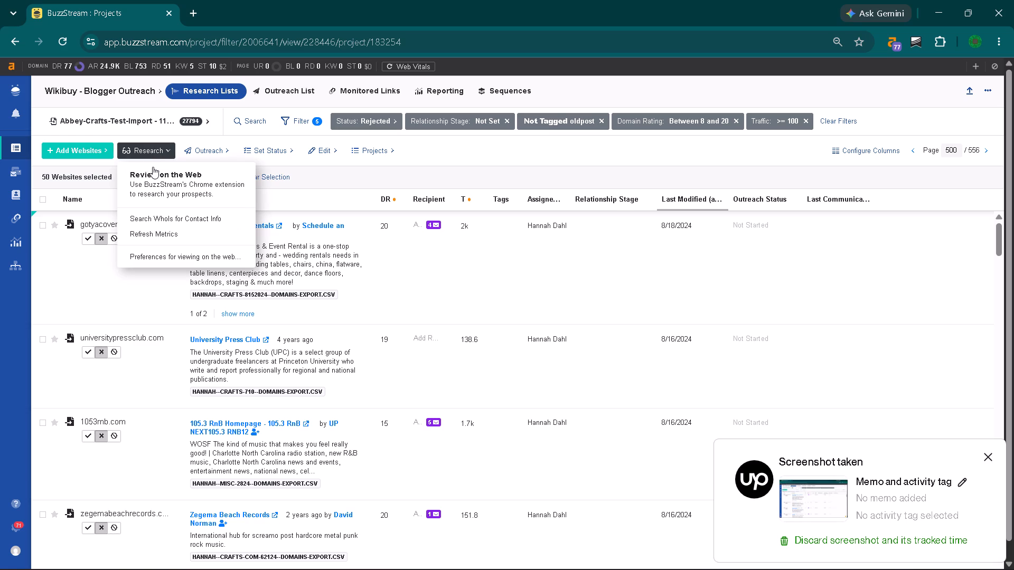
left_click(136, 169)
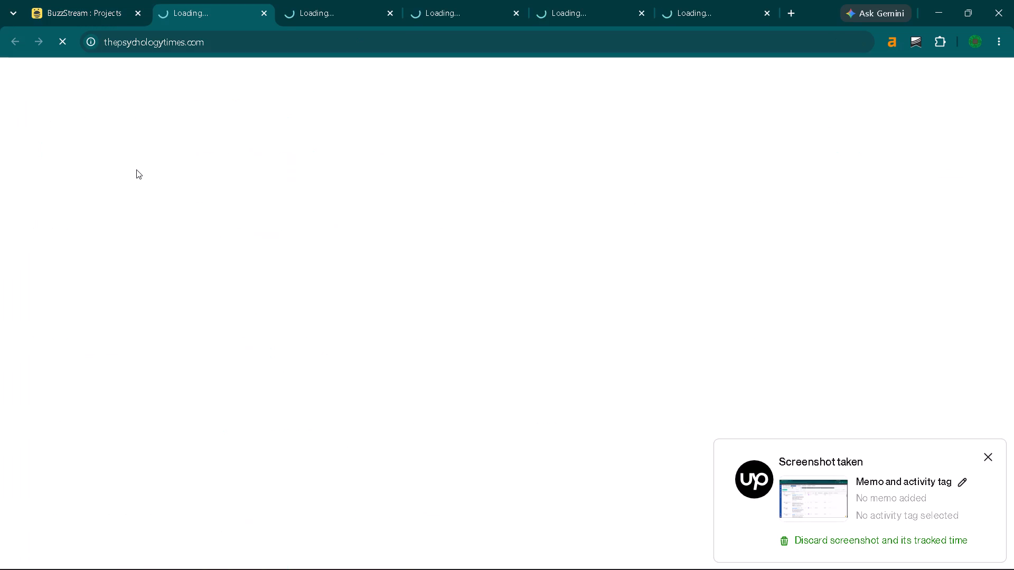
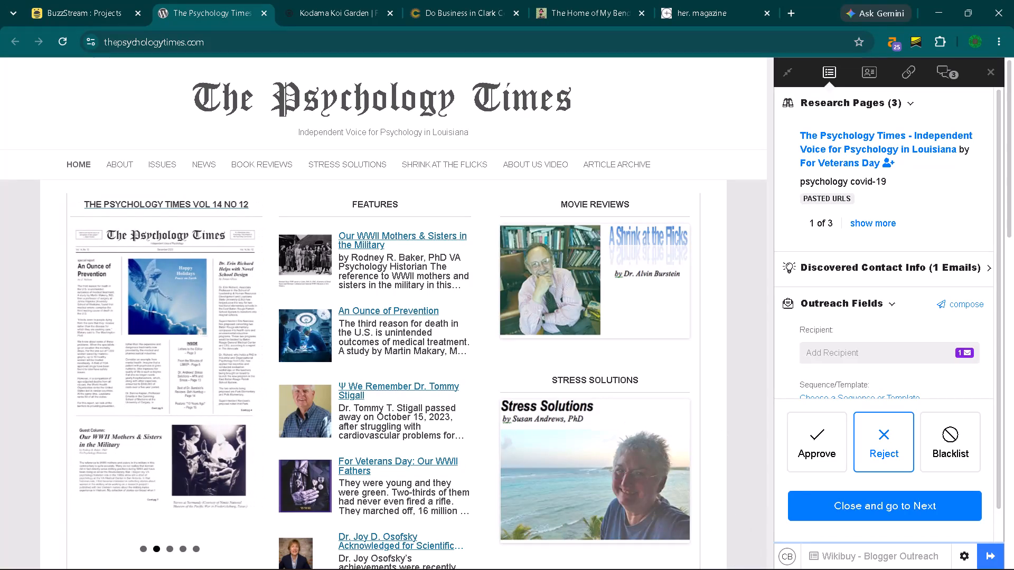
Close The Psychology Times review and go to the next website in the batch.
left_click(923, 503)
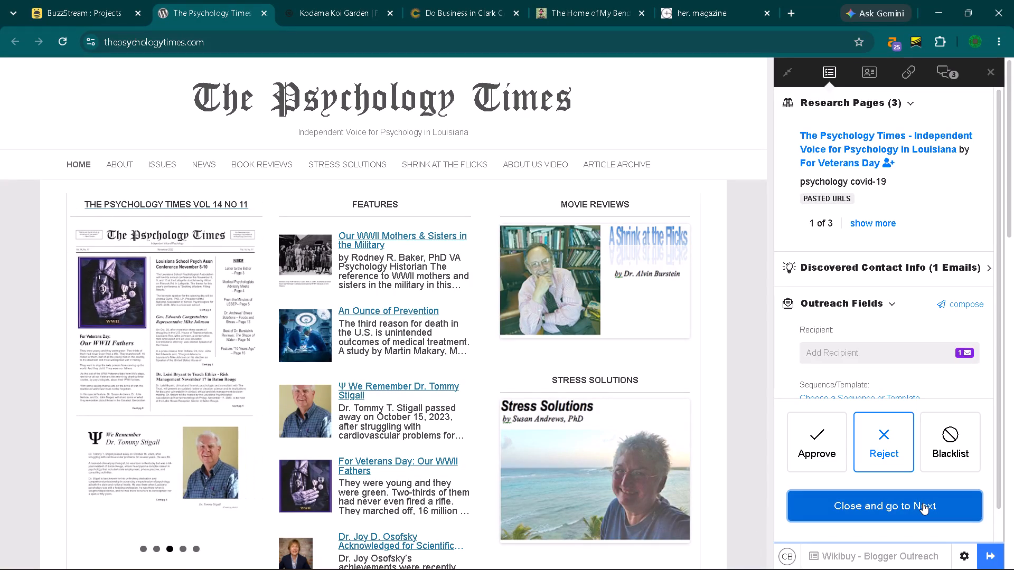
left_click(887, 510)
Copy the Kodama Koi Garden address, load kodamakoigarden.com in the other browser window, and switch back to the review window.
double_click(212, 0)
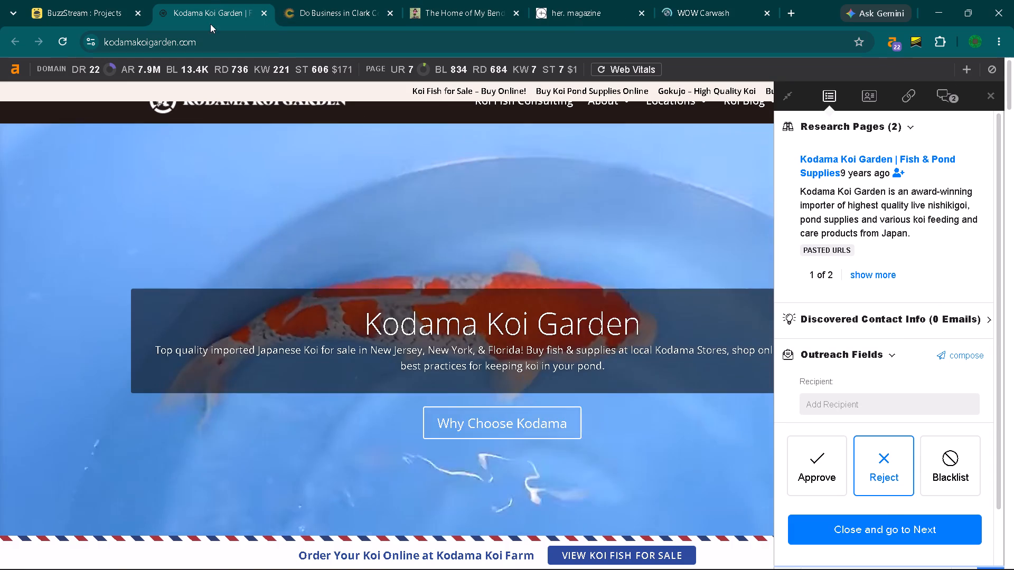
left_click(236, 36)
key("ctrl+c")
key("alt+Tab")
left_click(236, 36)
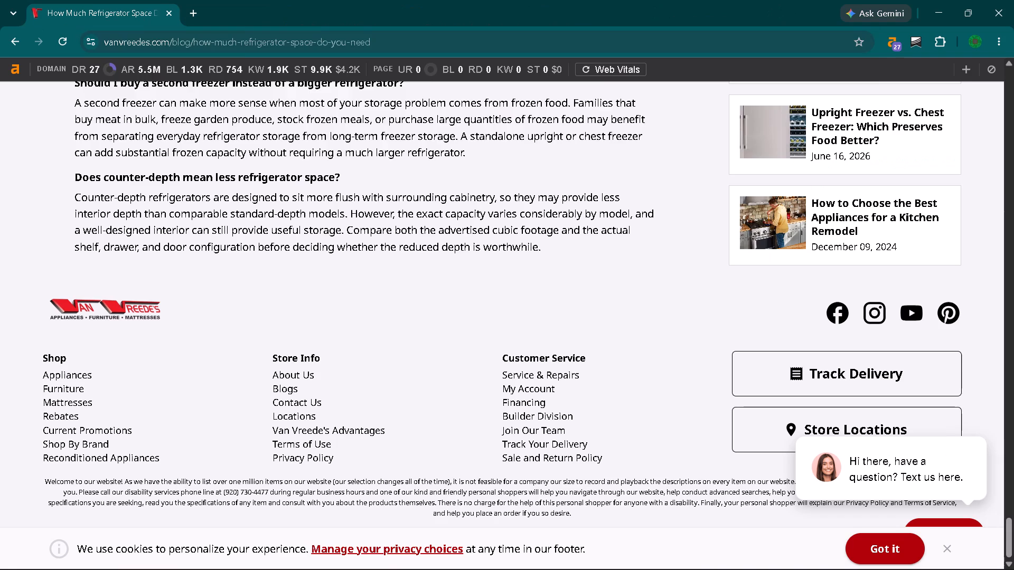
key("ctrl+v")
key("Return")
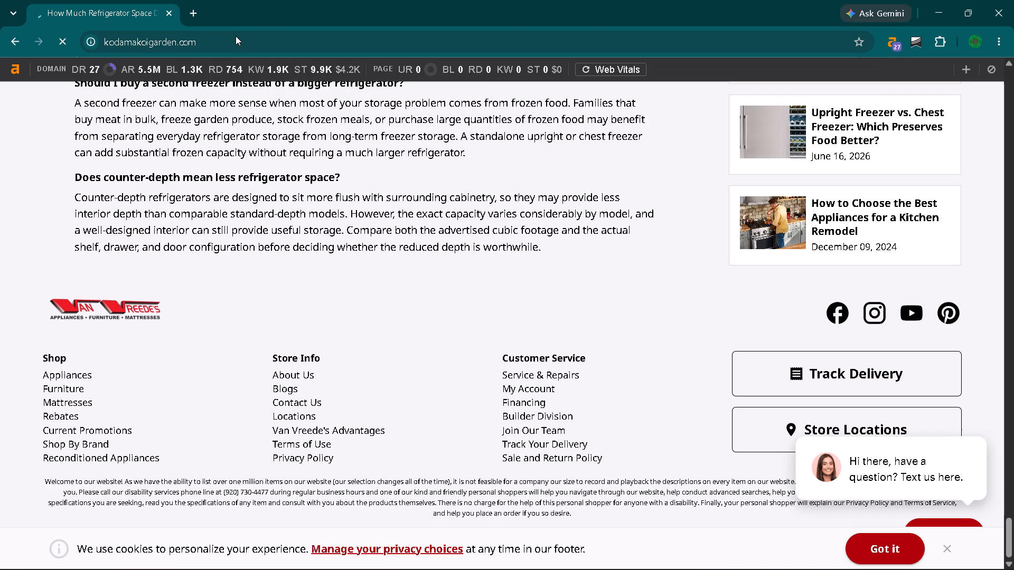
key("alt+Tab")
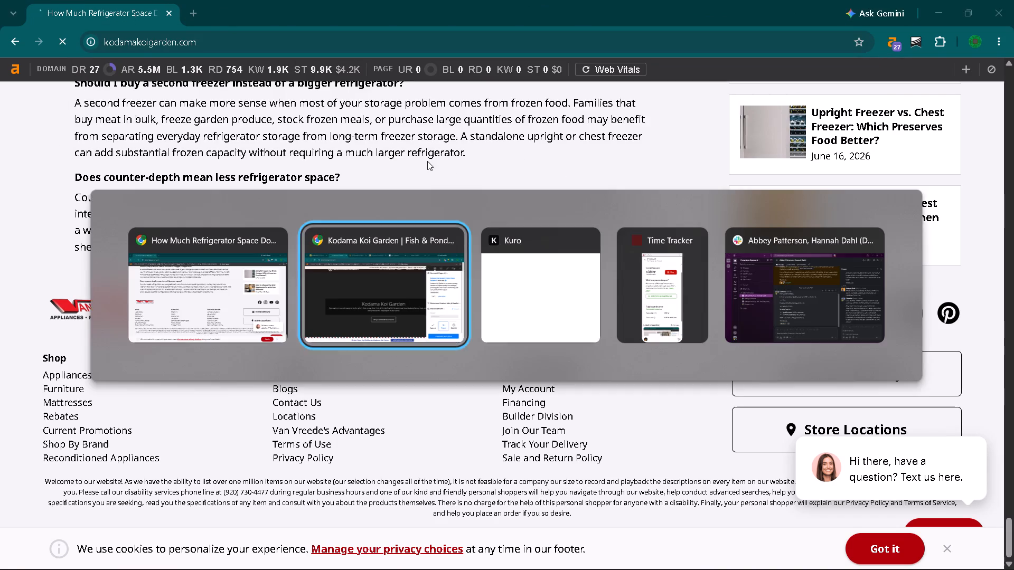
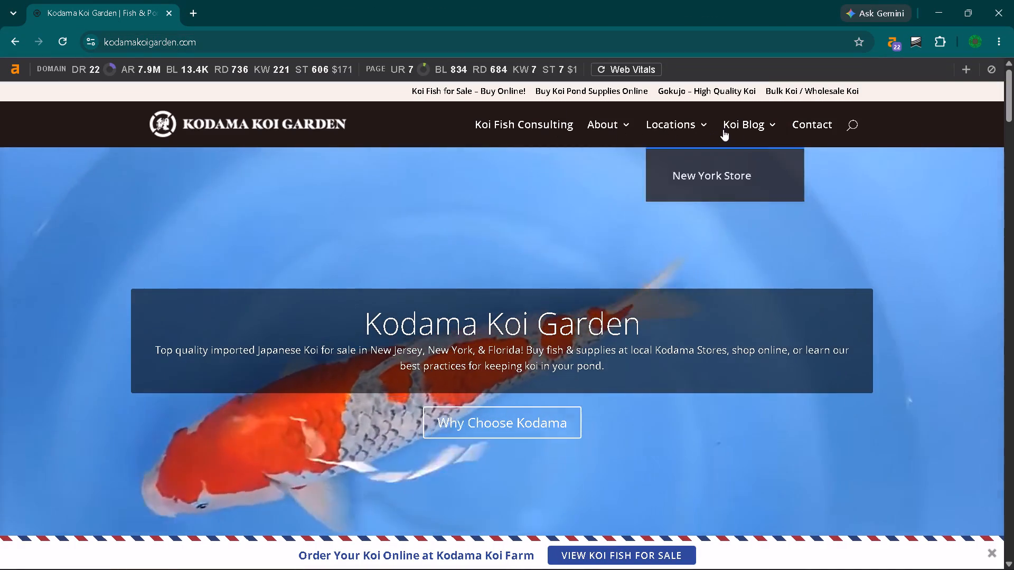
Open the Koi Blog of Kodama Koi Garden in a separate tab and examine its posts and their dates.
left_click(763, 177, "ctrl")
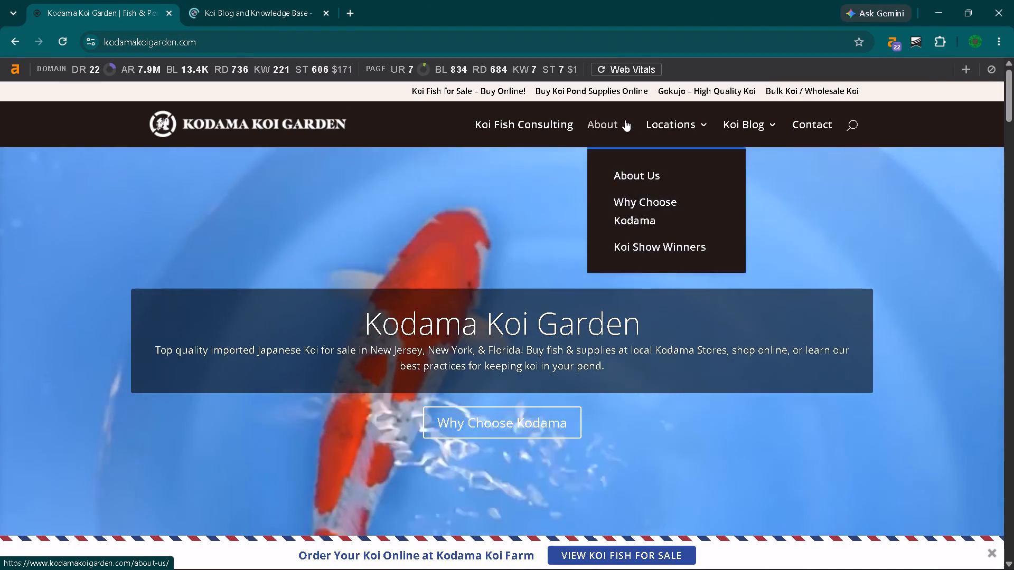
key("ctrl+Tab")
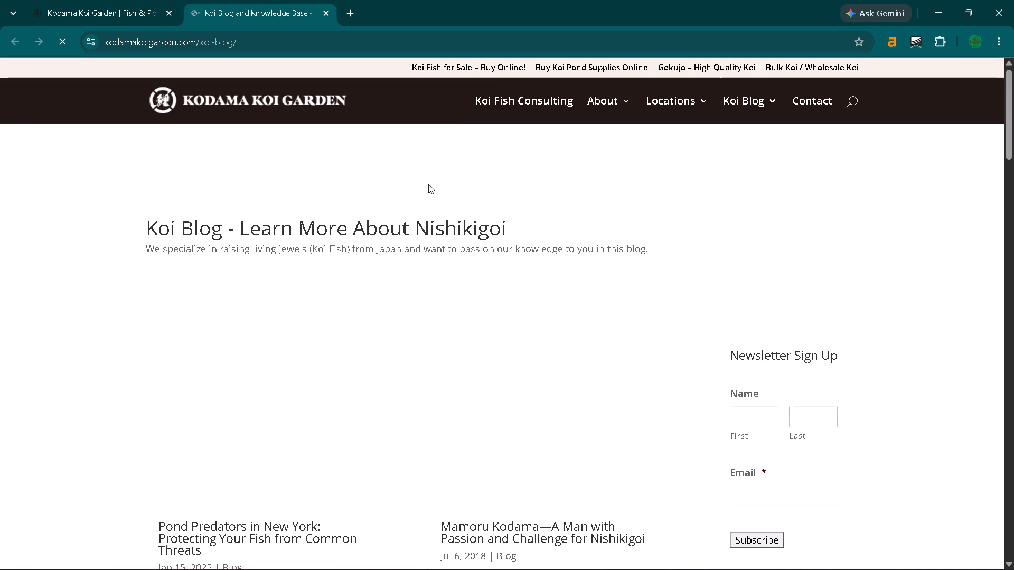
scroll(300, 206, "down", 2)
scroll(268, 271, "down", 2)
scroll(253, 333, "down", 2)
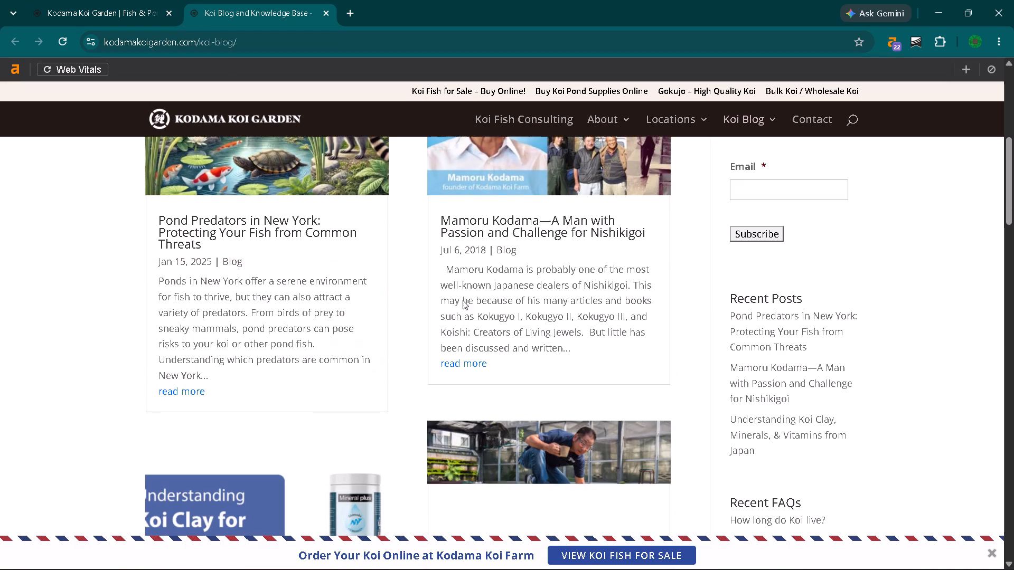
scroll(316, 254, "down", 4)
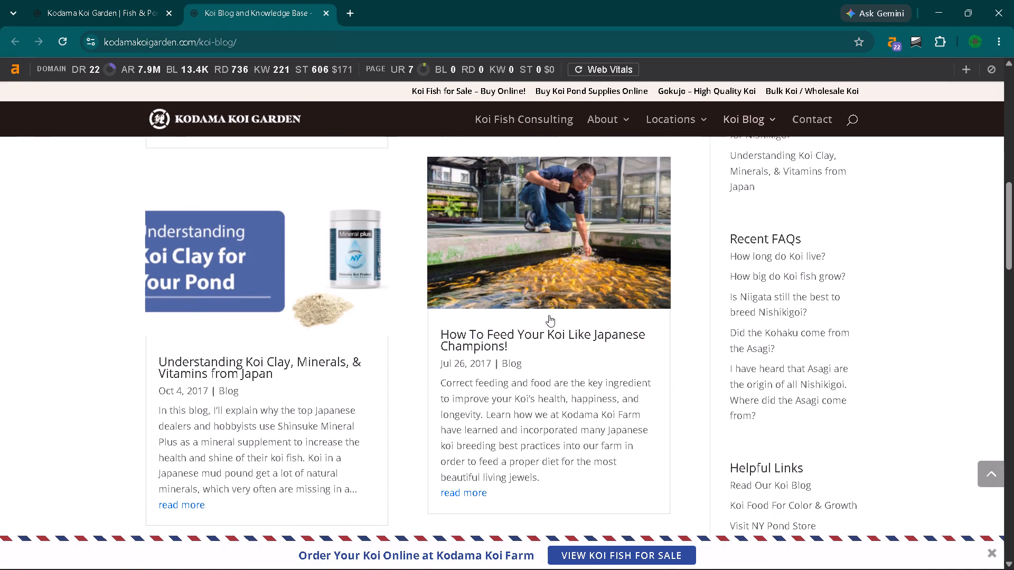
scroll(572, 265, "up", 7)
scroll(271, 336, "up", 1)
scroll(572, 354, "down", 5)
scroll(673, 300, "up", 3)
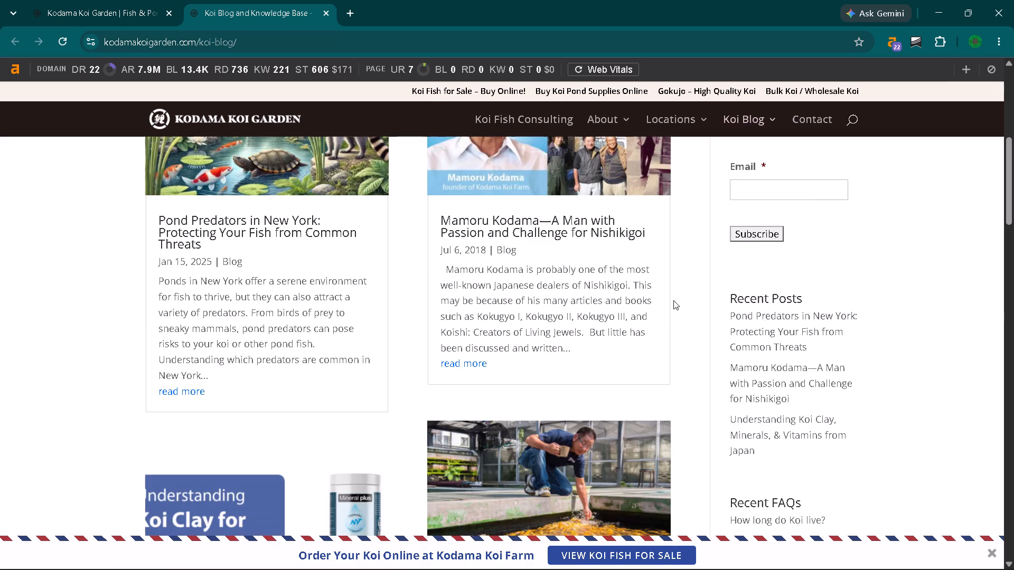
scroll(639, 344, "down", 5)
scroll(322, 340, "down", 3)
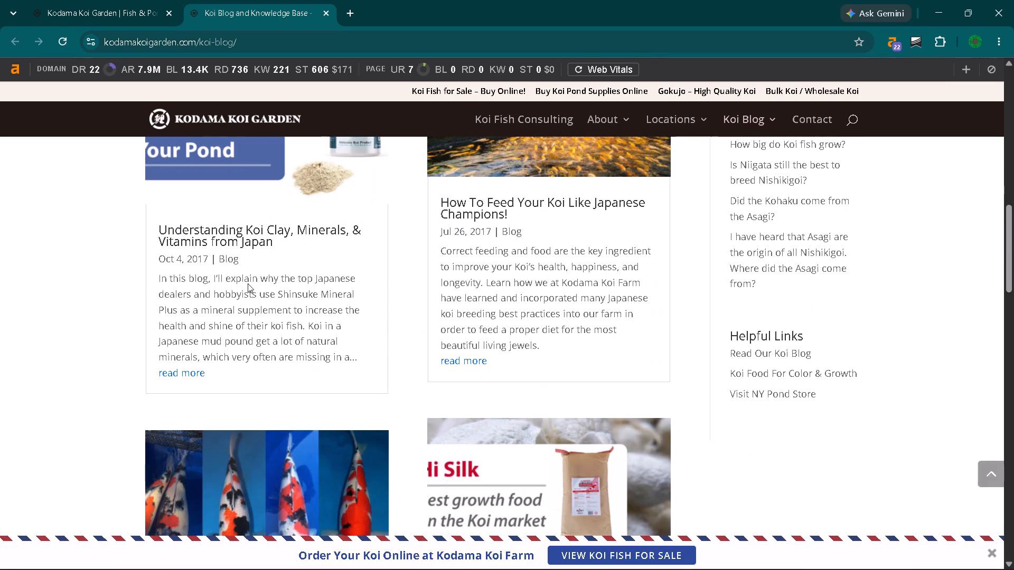
scroll(493, 252, "down", 3)
scroll(392, 313, "down", 2)
Return to the review window, close the Kodama Koi Garden review and go to the next website in the batch.
key("alt+Tab")
key("alt+Tab")
key("alt+Tab")
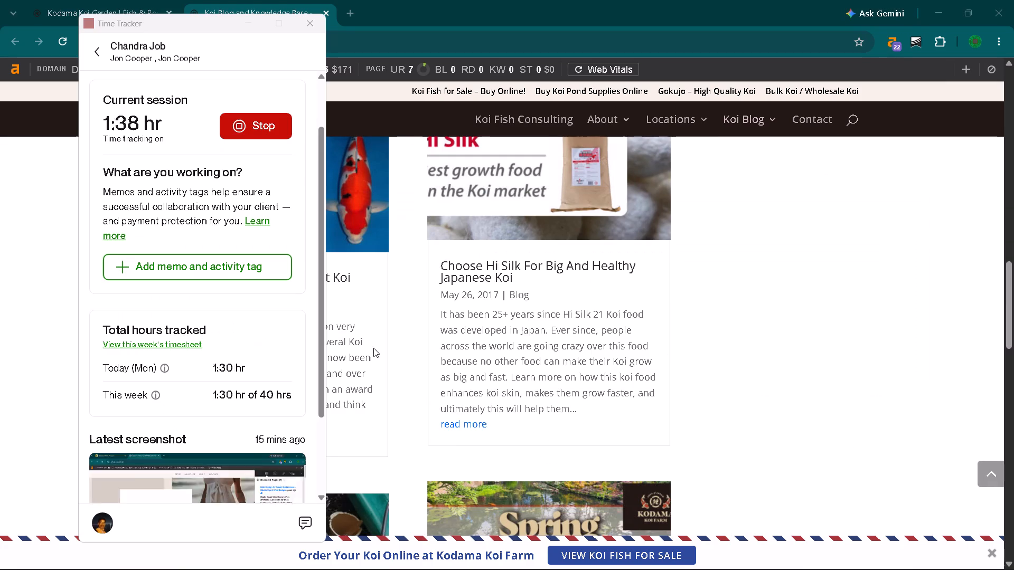
left_click(28, 301)
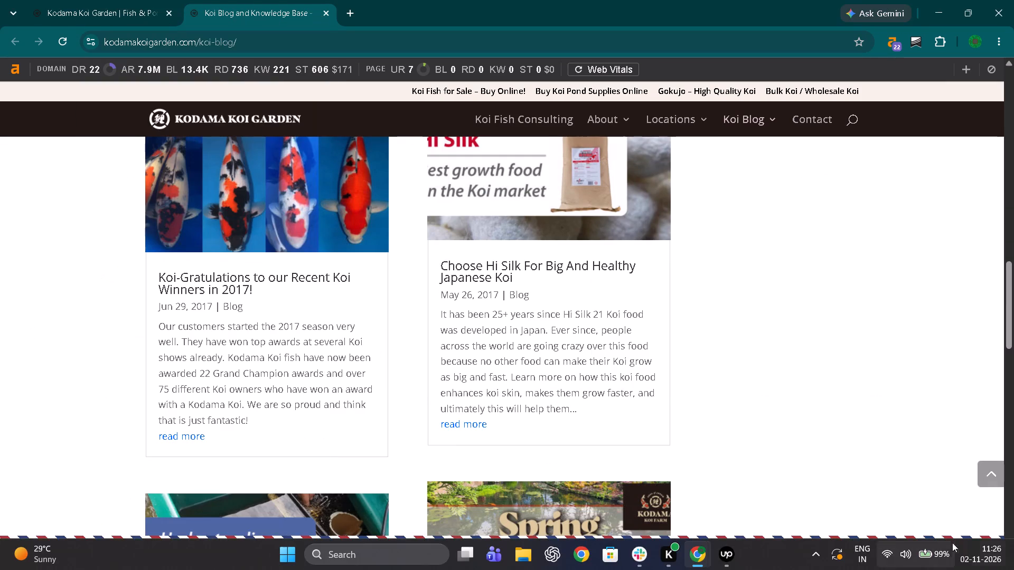
key("alt+Tab")
key("alt+Tab")
key("alt+Tab")
key("alt+Tab")
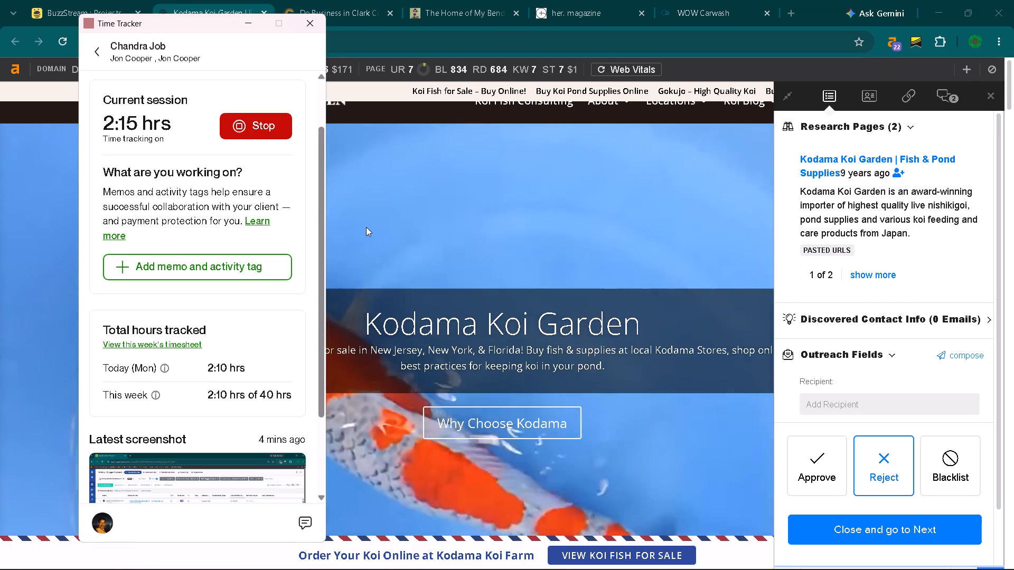
key("alt+Tab")
key("alt+Tab")
key("alt+Tab")
key("alt+Tab")
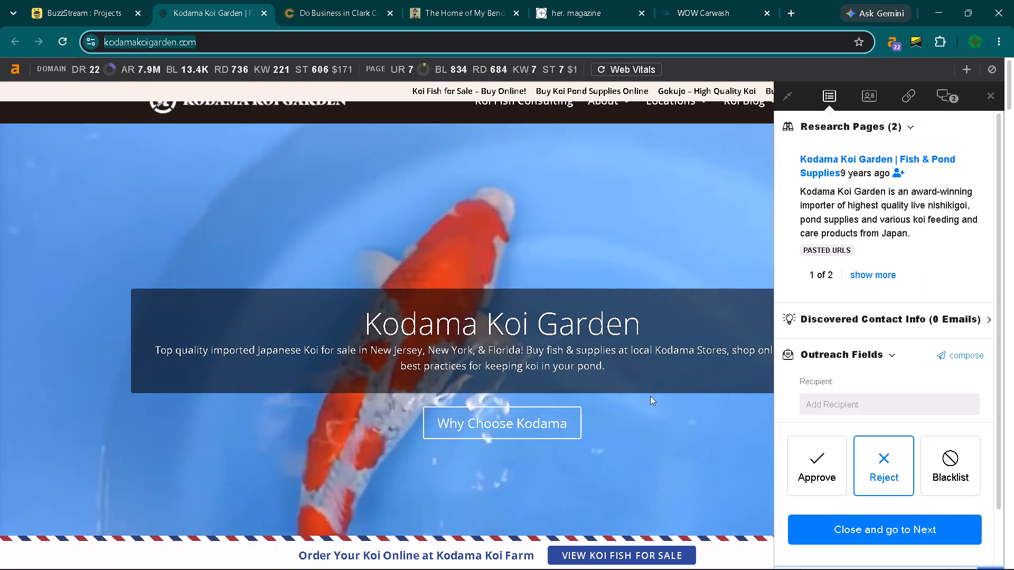
left_click(847, 520)
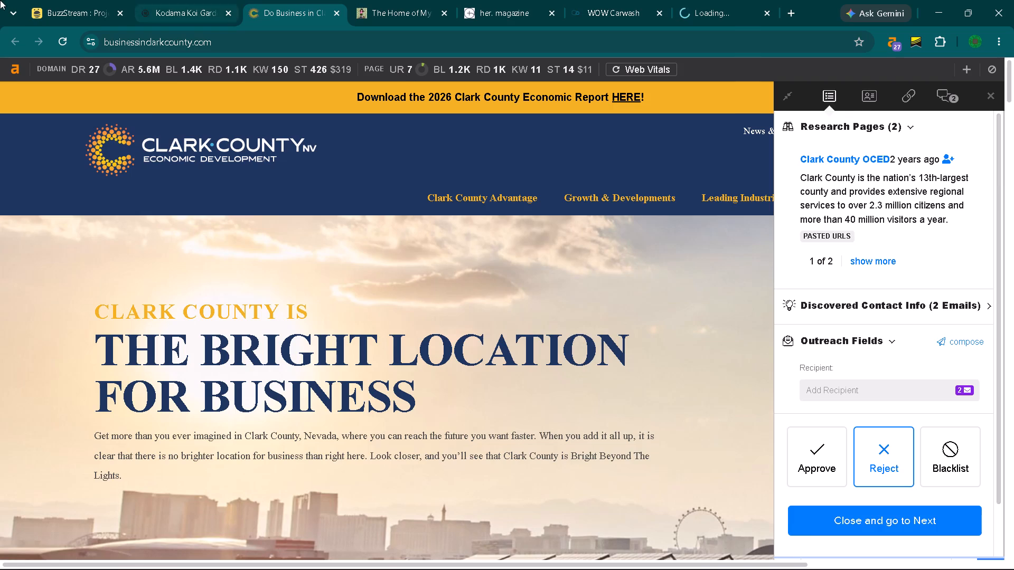
Go back to the Kodama Koi Garden blog and examine the post list down to its oldest entries on the page.
key("alt+Tab")
scroll(529, 356, "up", 11)
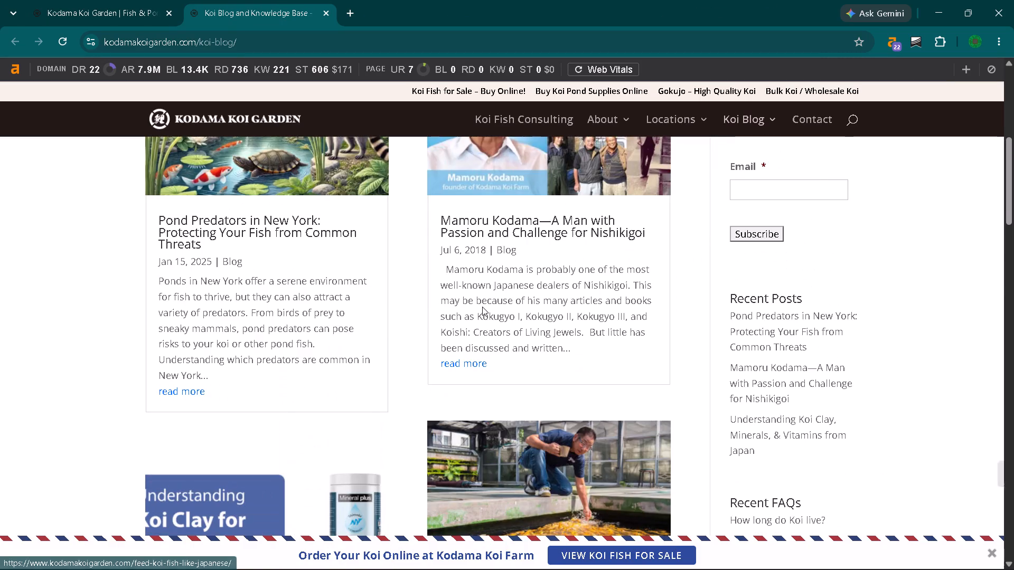
scroll(482, 307, "up", 5)
scroll(257, 186, "up", 5)
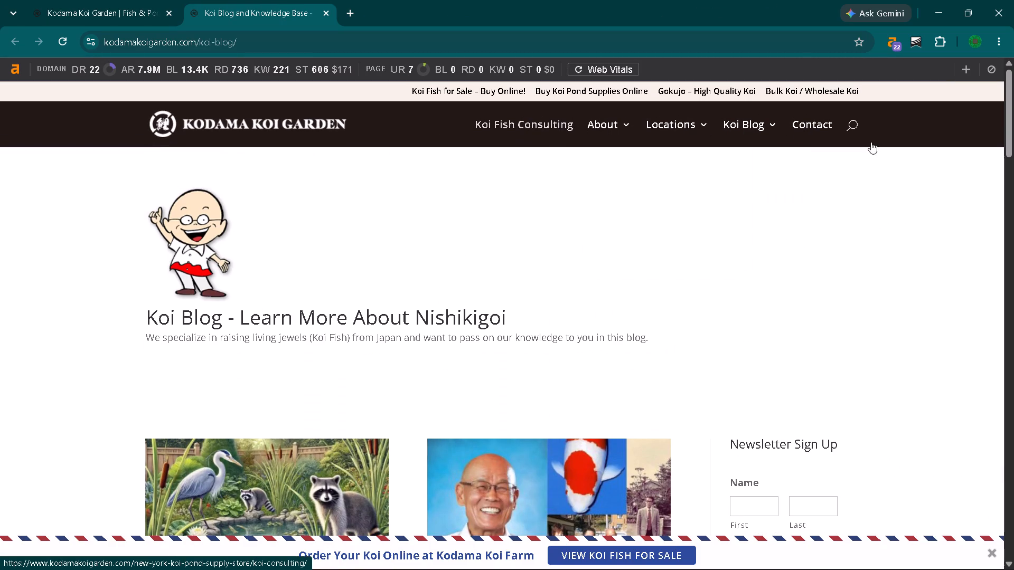
left_click_drag(1013, 112, 984, 549)
scroll(164, 411, "down", 5)
scroll(442, 275, "up", 4)
scroll(389, 230, "down", 1)
scroll(389, 230, "up", 2)
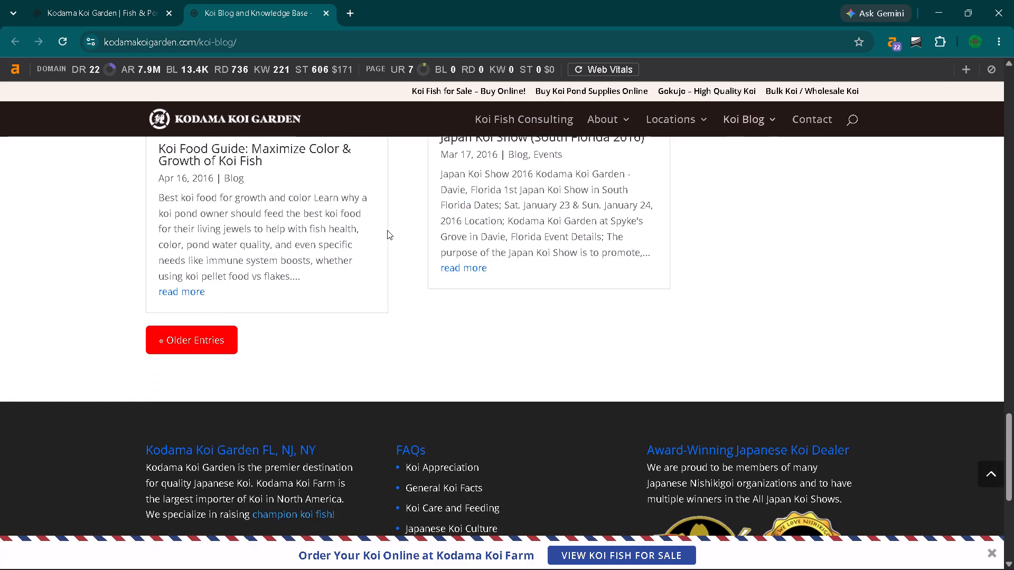
scroll(387, 230, "up", 3)
scroll(356, 246, "down", 1)
Load the Clark County site, businessinclarkcounty.com, in the other browser window, close the leftover Kodama tab there, and return to the review window.
key("alt+Tab")
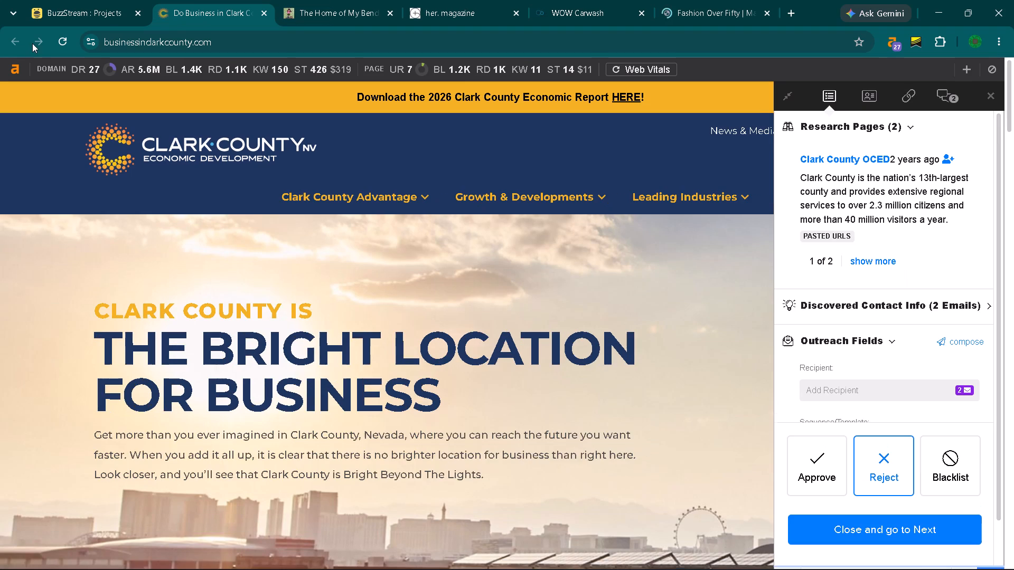
left_click(231, 42)
key("ctrl+c")
key("ctrl+c")
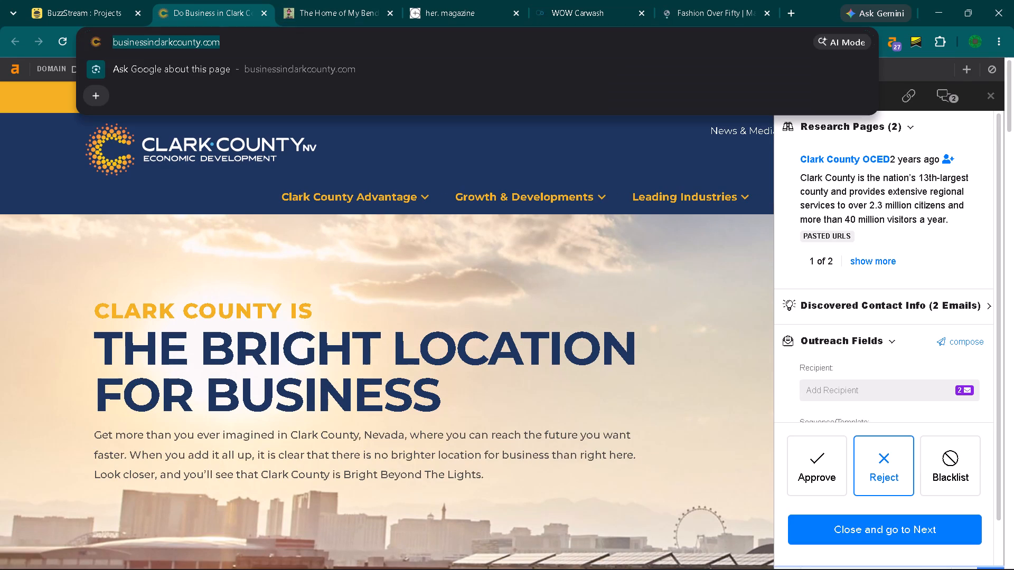
key("ctrl+c")
key("ctrl+c")
key("alt+Tab")
left_click(231, 42)
key("ctrl+v")
key("Return")
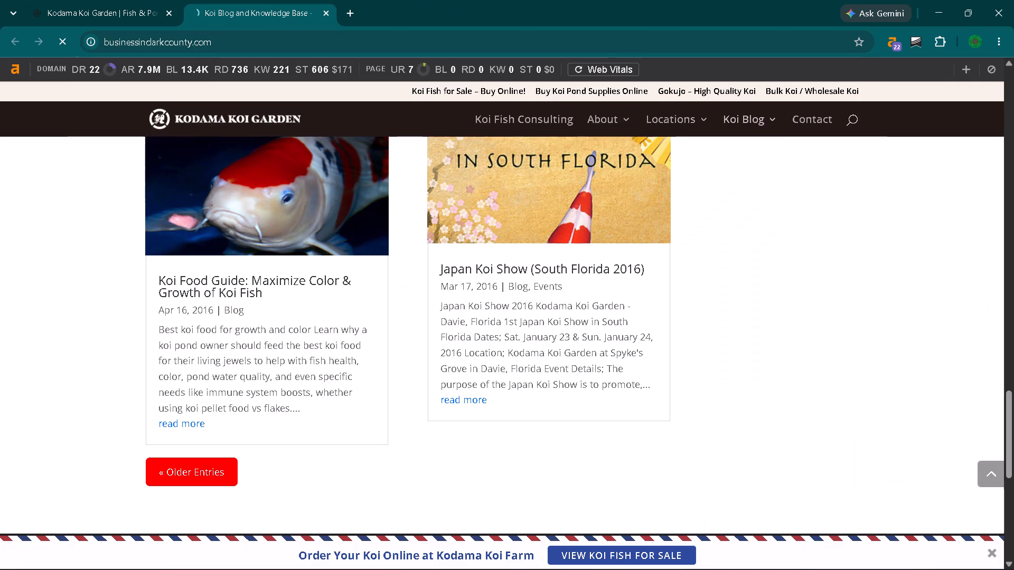
key("ctrl+Tab")
key("ctrl+w")
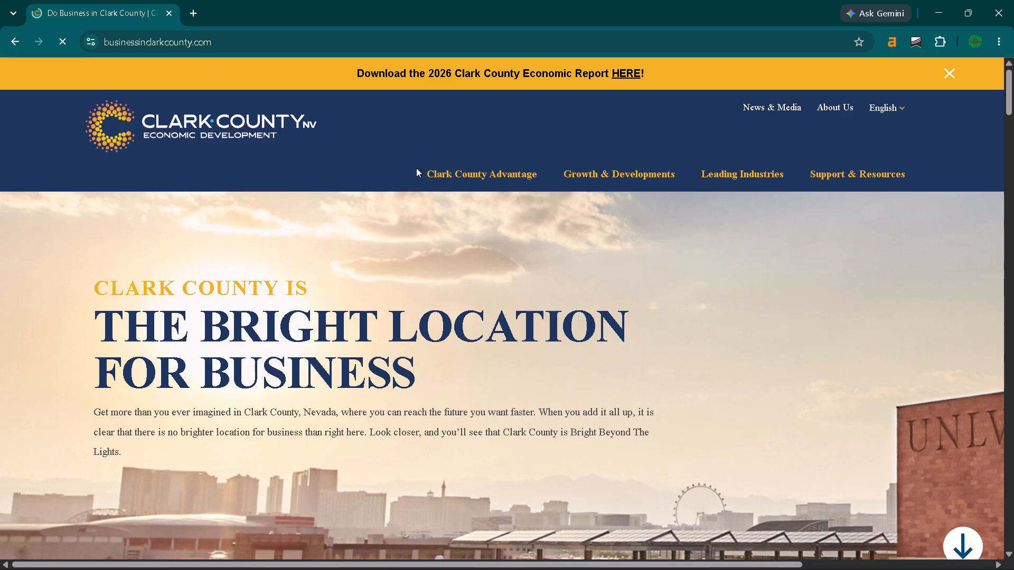
key("alt+Tab")
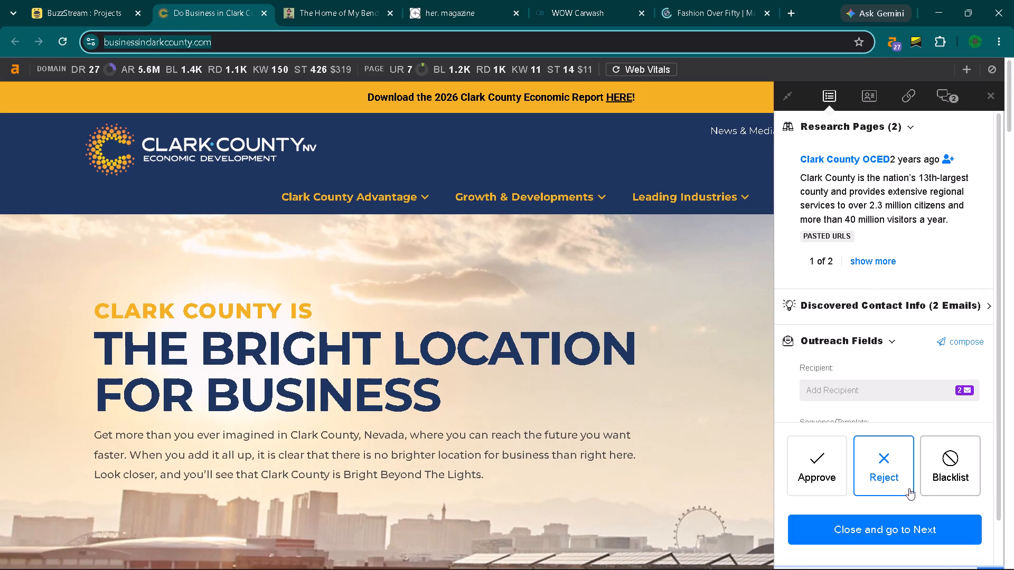
Close the Clark County review and the adjacent "The Home of My" tab, moving on to her. magazine.
left_click(870, 519)
double_click(192, 0)
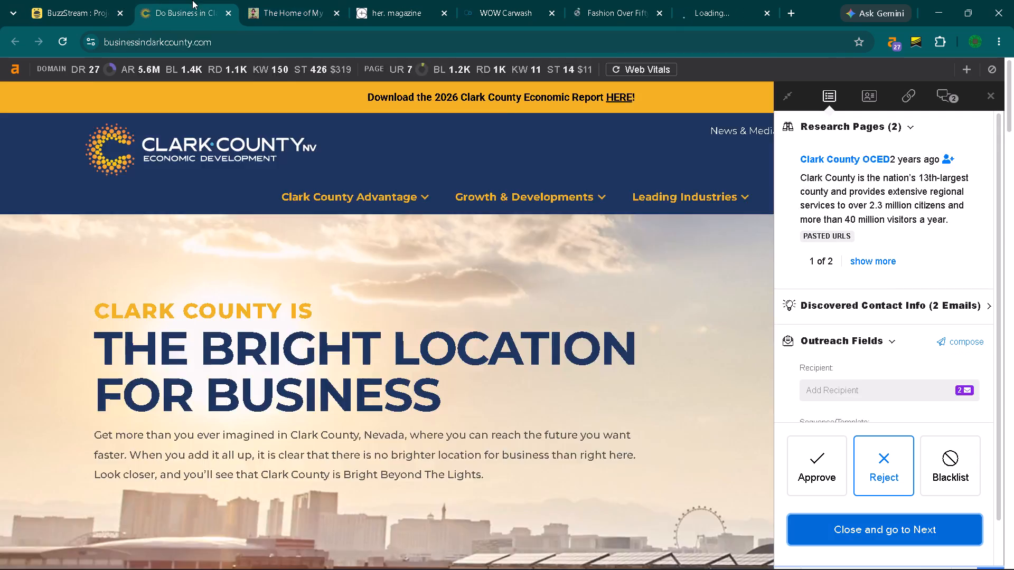
key("ctrl+w")
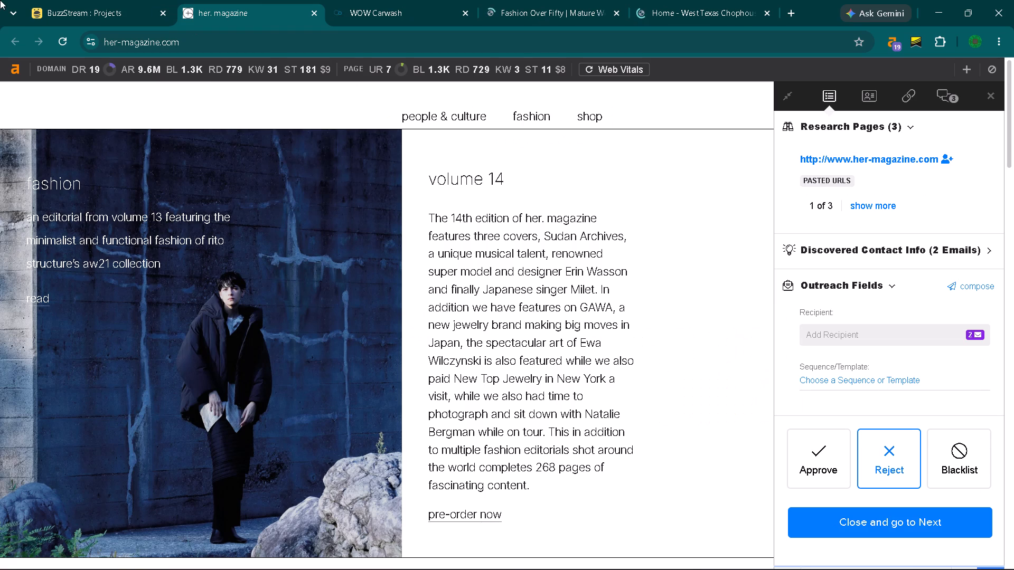
Copy the her. magazine address and load her-magazine.com in the other browser window.
left_click(242, 45)
key("ctrl+c")
key("ctrl+c")
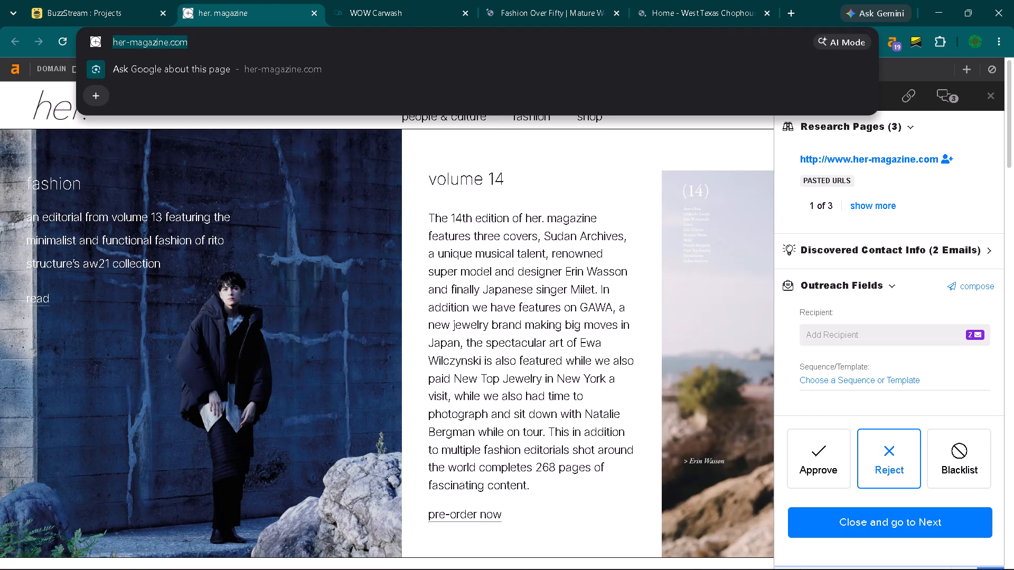
key("ctrl+c")
key("alt+Tab")
left_click(242, 45)
key("ctrl+v")
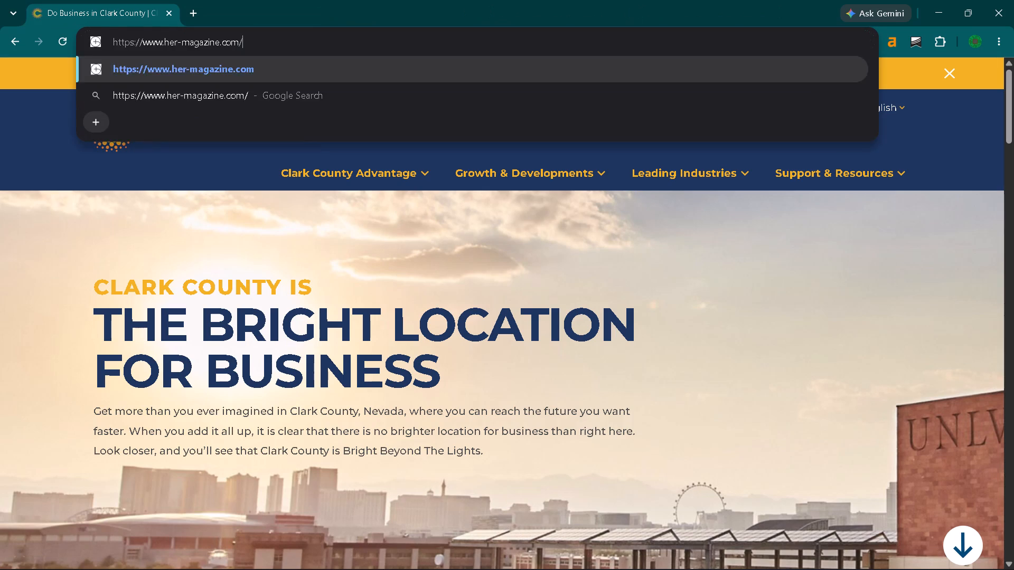
Load her-magazine.com and examine the homepage from the featured issue through the archive, fashion and latest sections to the footer.
key("Return")
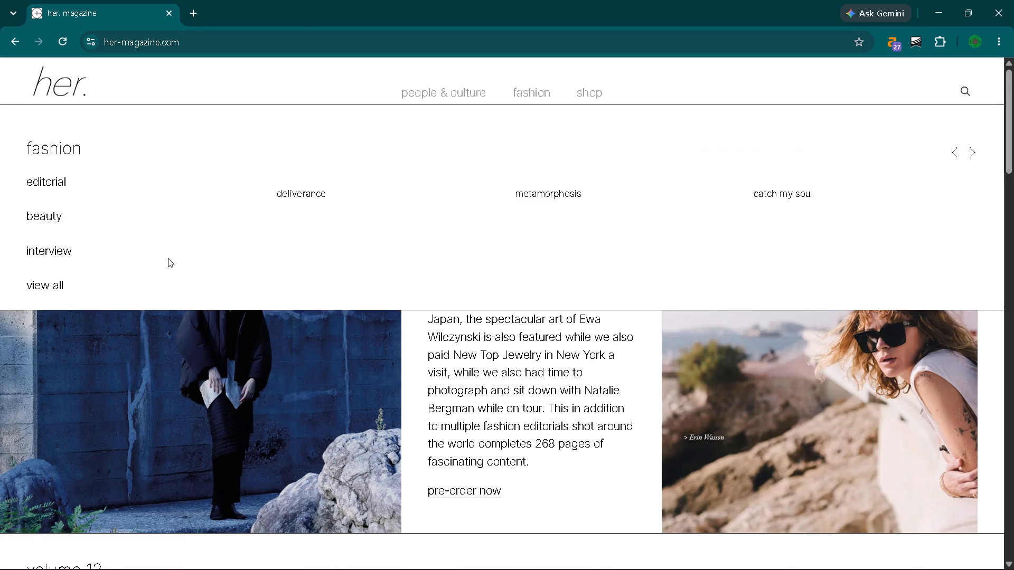
scroll(114, 295, "down", 7)
scroll(49, 569, "down", 11)
scroll(839, 260, "down", 7)
scroll(891, 330, "up", 1)
scroll(895, 332, "down", 3)
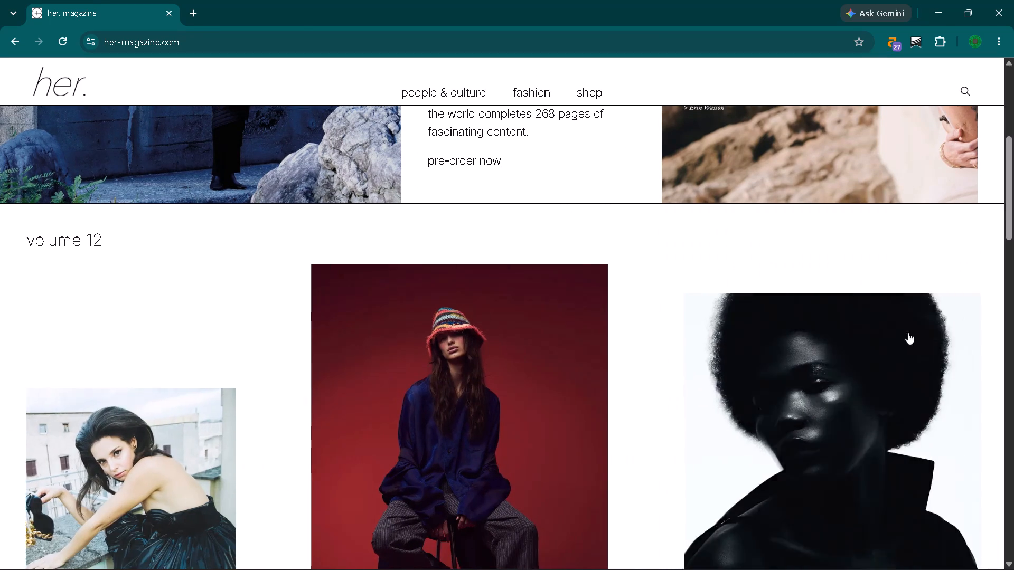
scroll(908, 332, "down", 2)
scroll(621, 360, "down", 5)
left_click_drag(1013, 207, 1013, 566)
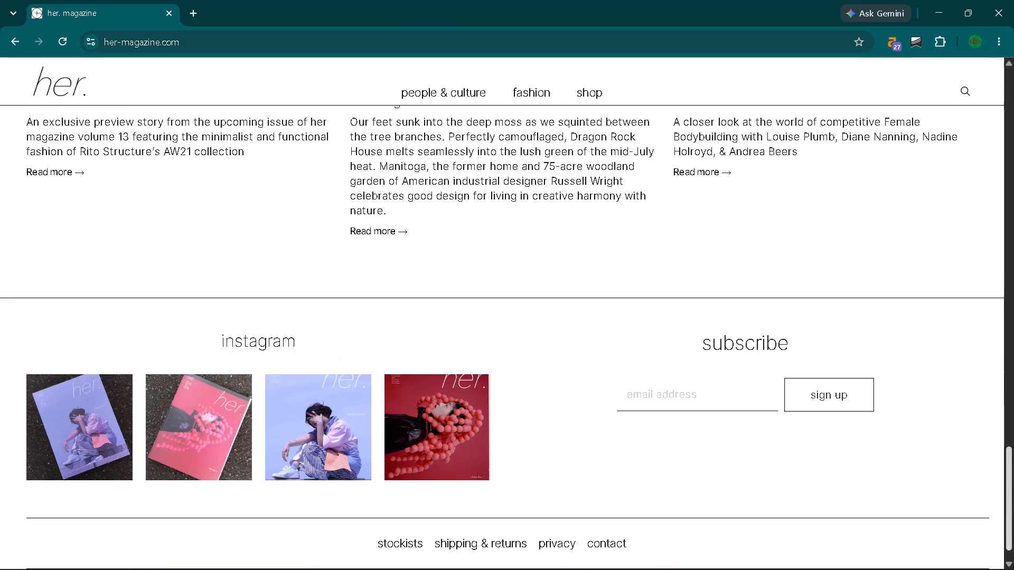
left_click_drag(1013, 566, 1013, 359)
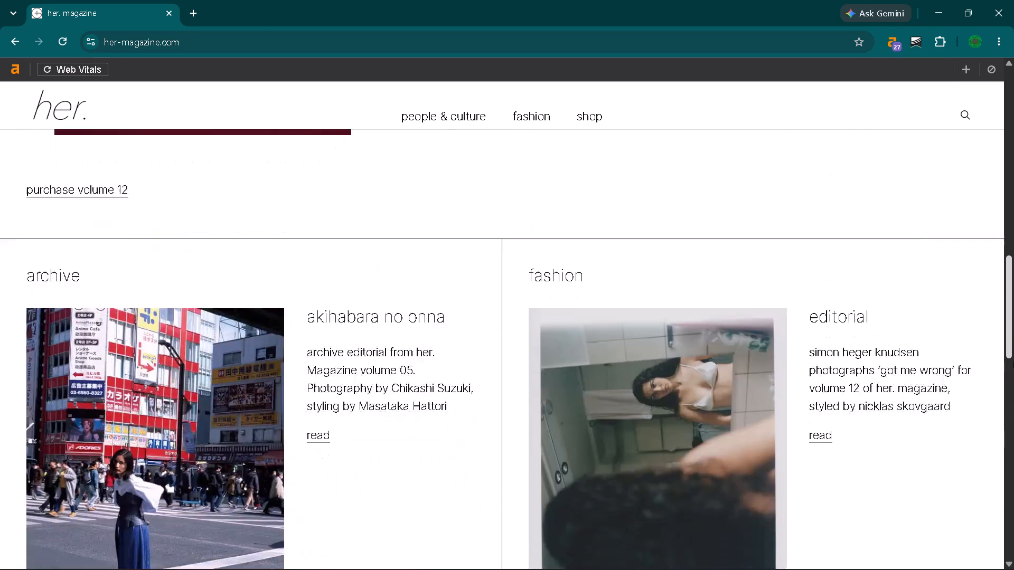
left_click_drag(1013, 359, 1007, 326)
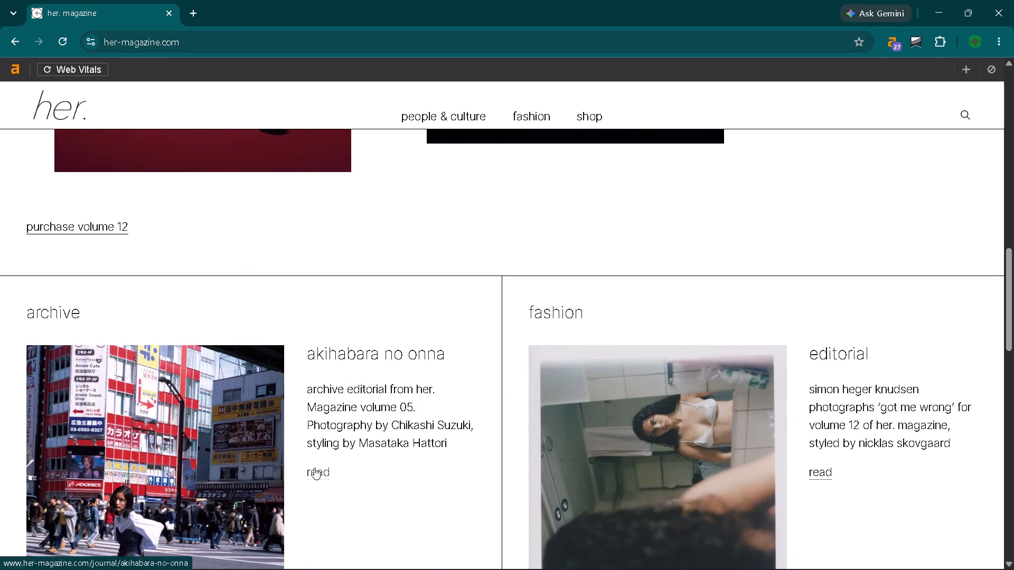
scroll(337, 446, "down", 4)
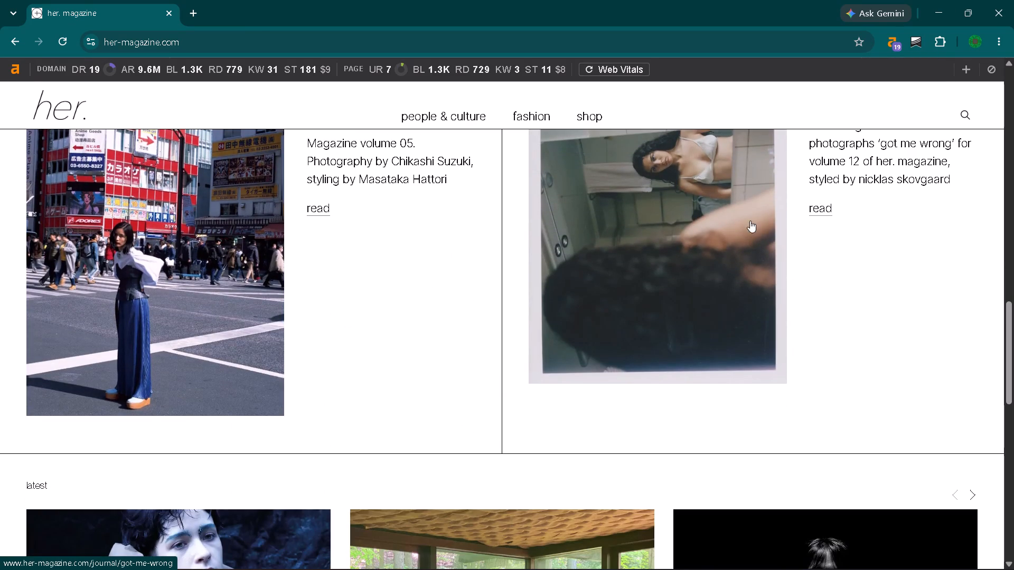
scroll(304, 289, "down", 5)
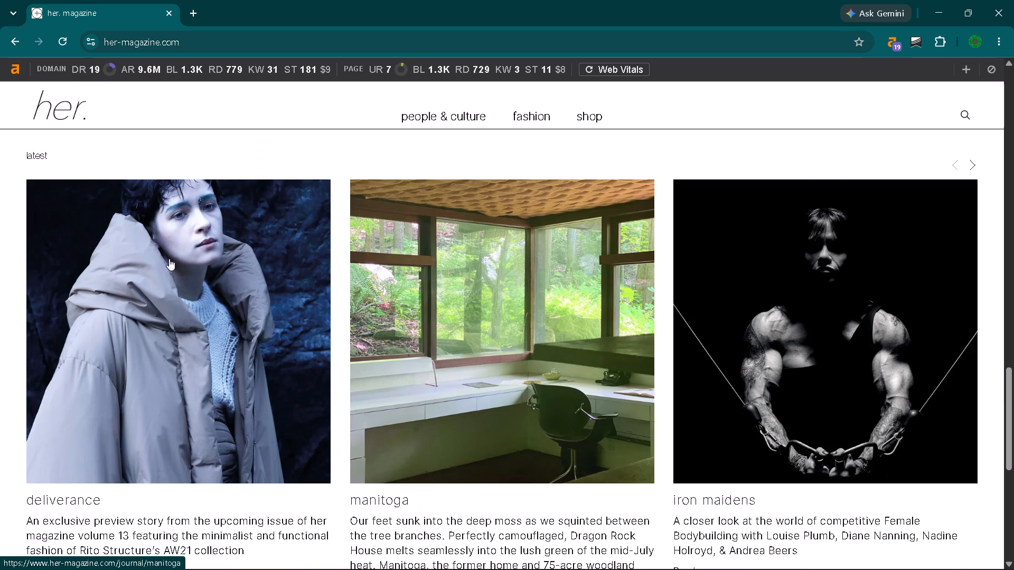
scroll(93, 348, "down", 12)
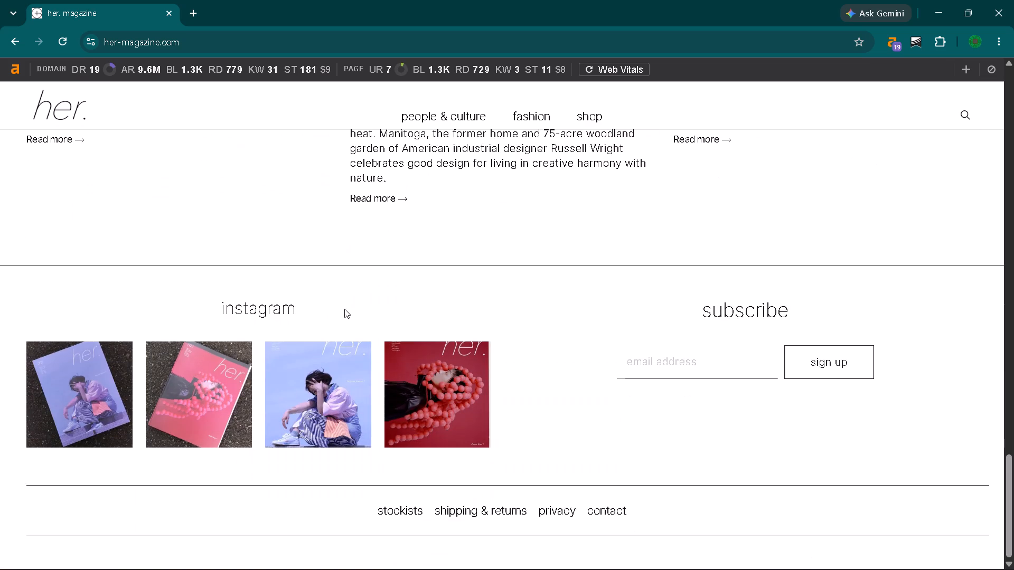
scroll(352, 362, "down", 2)
scroll(315, 331, "down", 2)
Open the latest stories Deliverance, Manitoga and Iron Maidens plus the archive story Akihabara No Onna in separate background tabs.
scroll(117, 194, "up", 12)
scroll(17, 362, "down", 5)
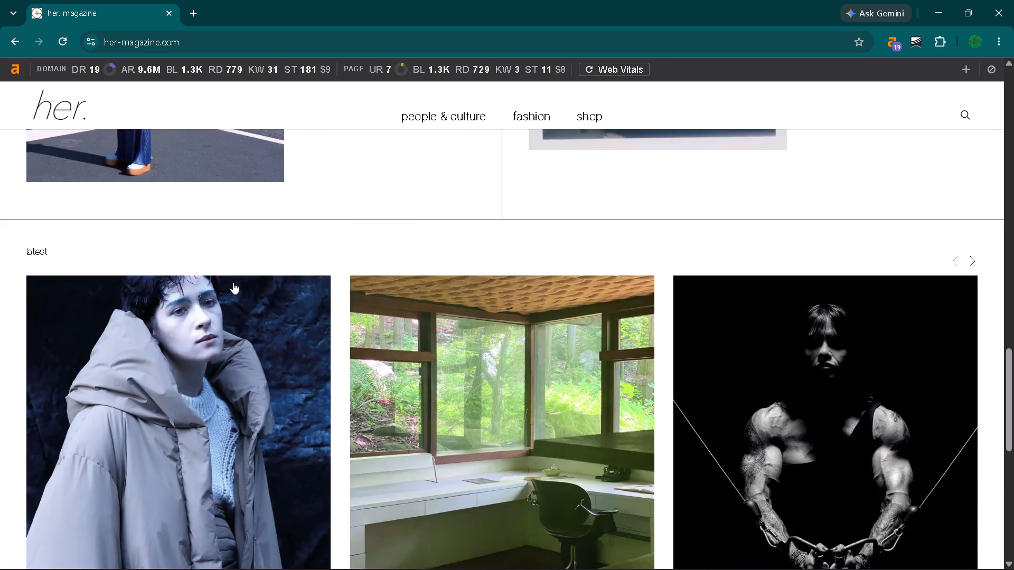
scroll(233, 282, "down", 3)
left_click(37, 332, "ctrl")
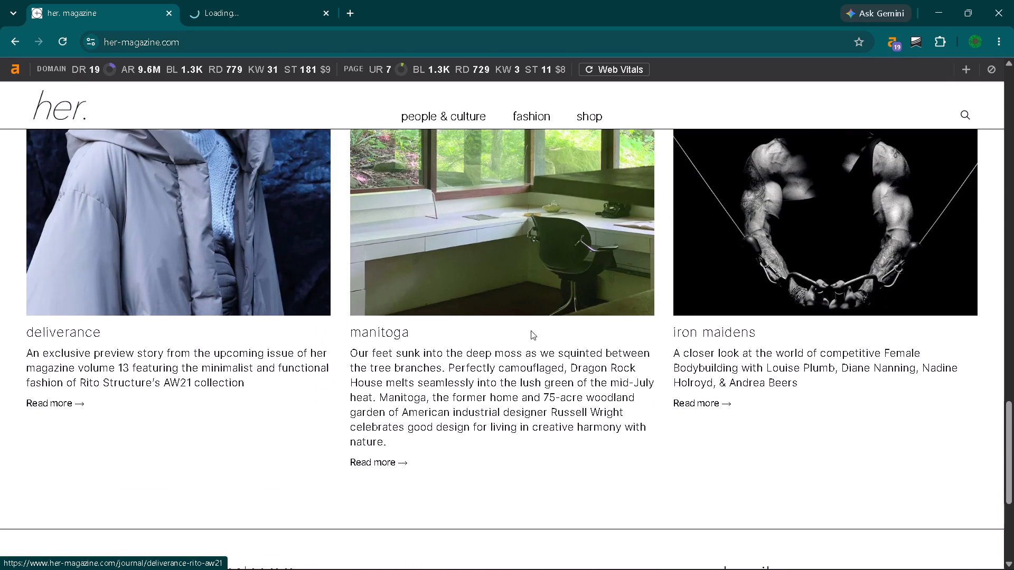
left_click(381, 334, "ctrl")
left_click(683, 332, "ctrl")
scroll(693, 329, "up", 6)
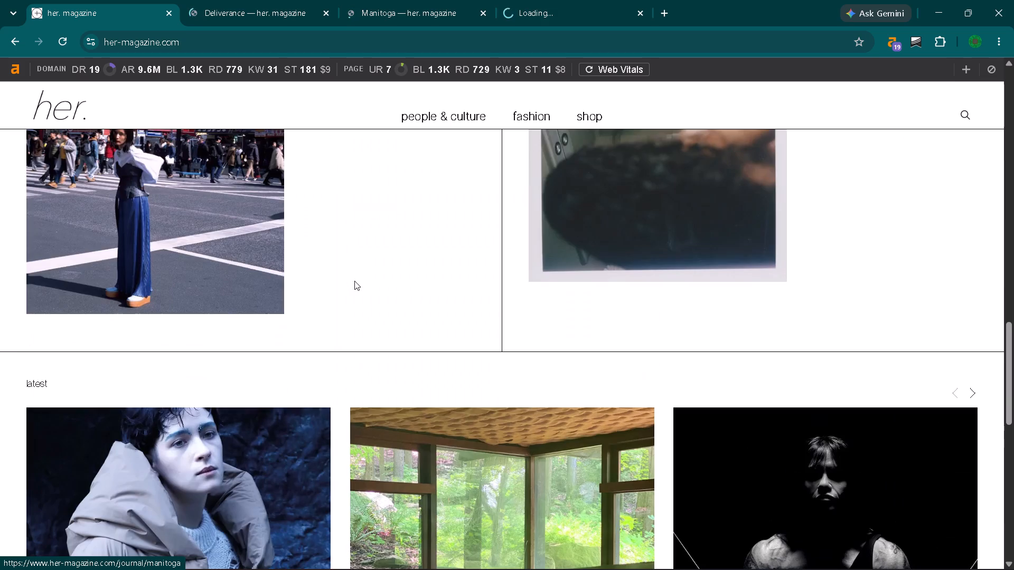
scroll(219, 200, "up", 4)
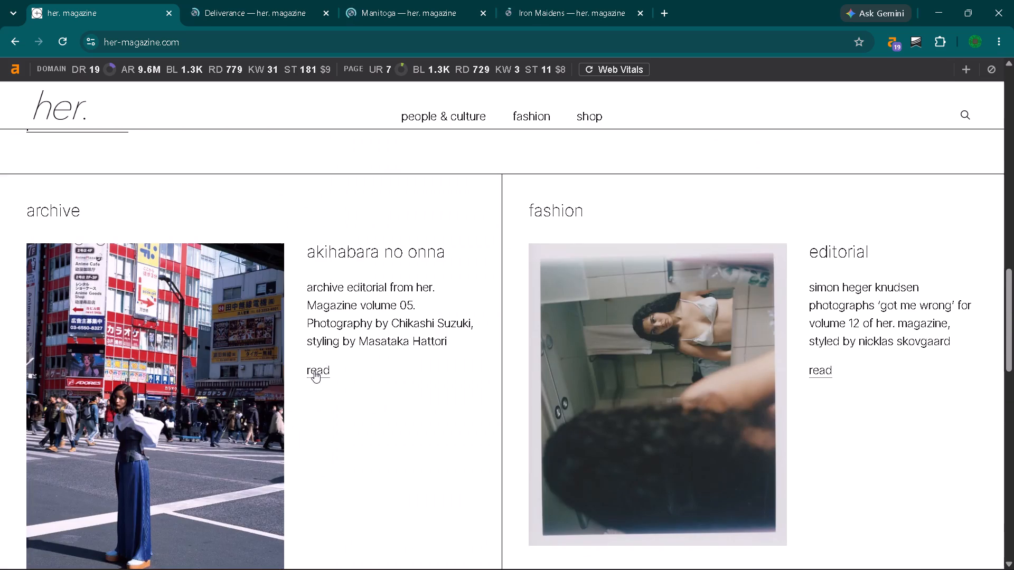
left_click(309, 372, "ctrl")
Switch to the Deliverance article, look through its content, and close its tab.
key("ctrl+Tab")
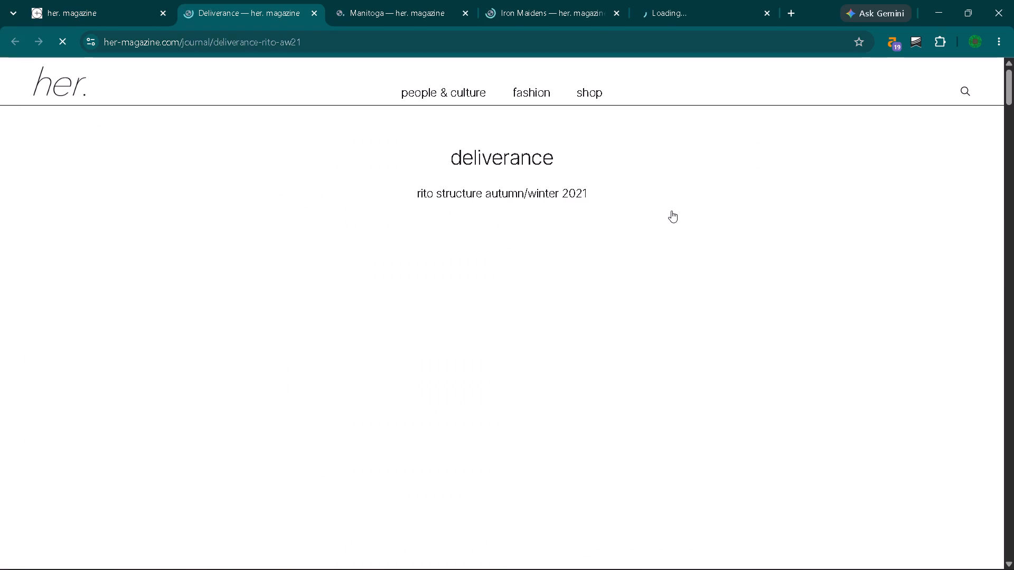
scroll(408, 333, "down", 2)
scroll(409, 350, "up", 1)
scroll(414, 355, "down", 5)
scroll(429, 363, "up", 1)
scroll(439, 360, "down", 6)
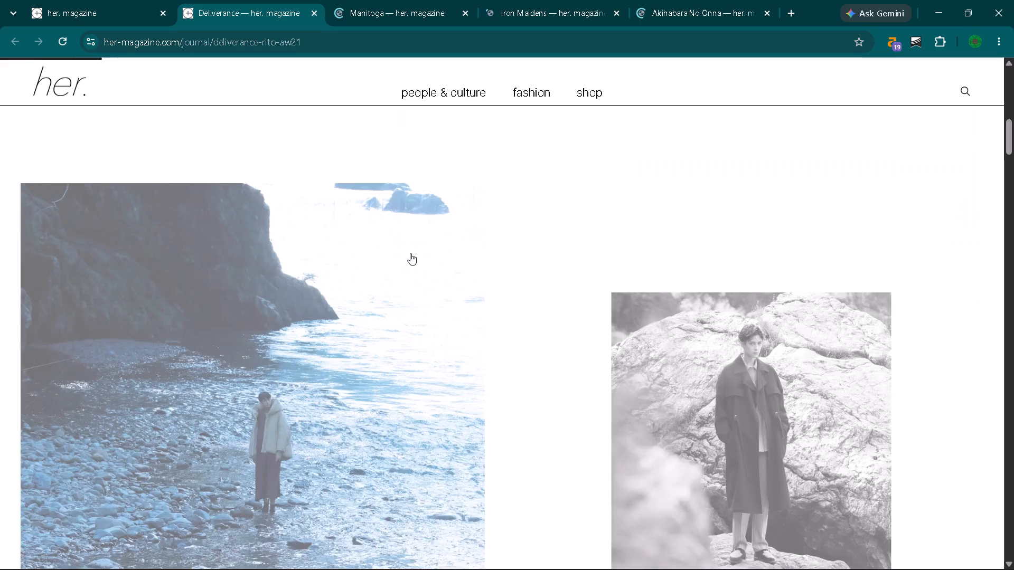
scroll(410, 253, "down", 20)
scroll(410, 253, "down", 1)
key("ctrl+w")
Look through the Manitoga article's content.
scroll(416, 335, "down", 7)
scroll(351, 311, "up", 1)
scroll(355, 313, "down", 2)
scroll(376, 314, "up", 2)
scroll(420, 300, "down", 4)
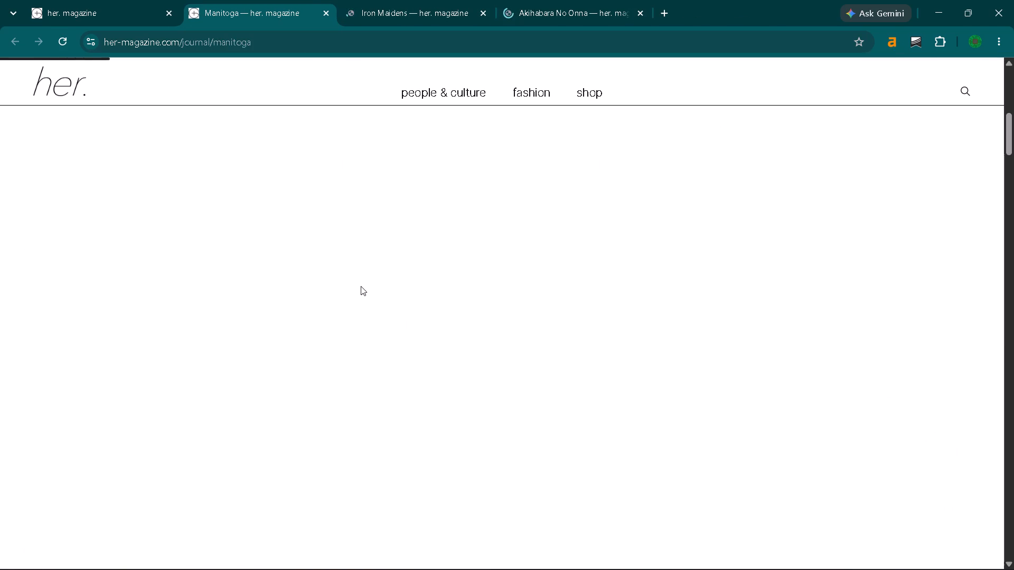
Examine the Manitoga article on her. magazine through to its end, and close its tab.
scroll(343, 332, "down", 12)
scroll(485, 237, "up", 1)
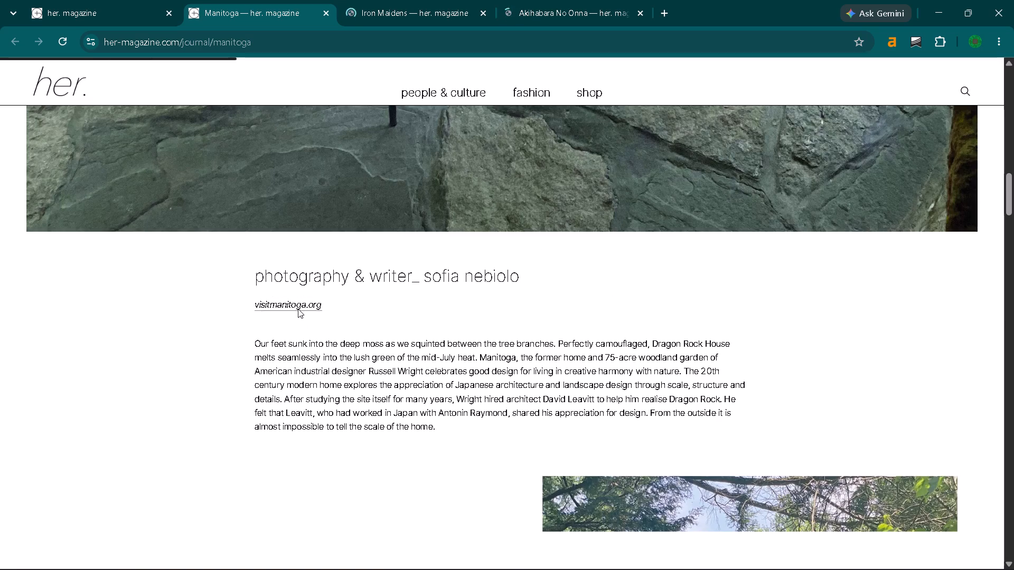
scroll(289, 307, "down", 10)
scroll(375, 300, "up", 2)
scroll(461, 284, "down", 6)
scroll(415, 261, "up", 1)
scroll(416, 264, "down", 7)
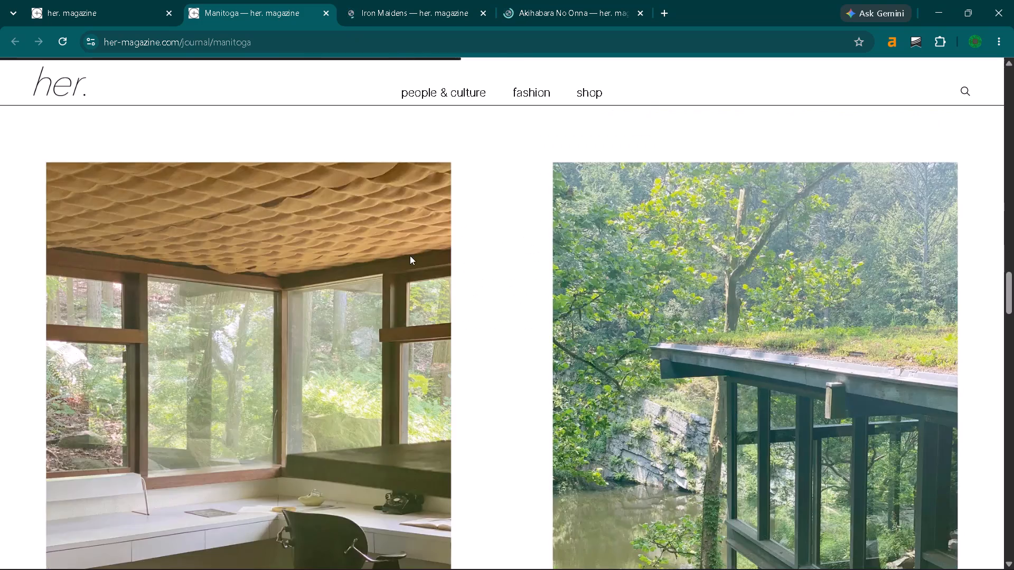
scroll(410, 255, "down", 20)
scroll(410, 255, "down", 1)
scroll(330, 143, "down", 6)
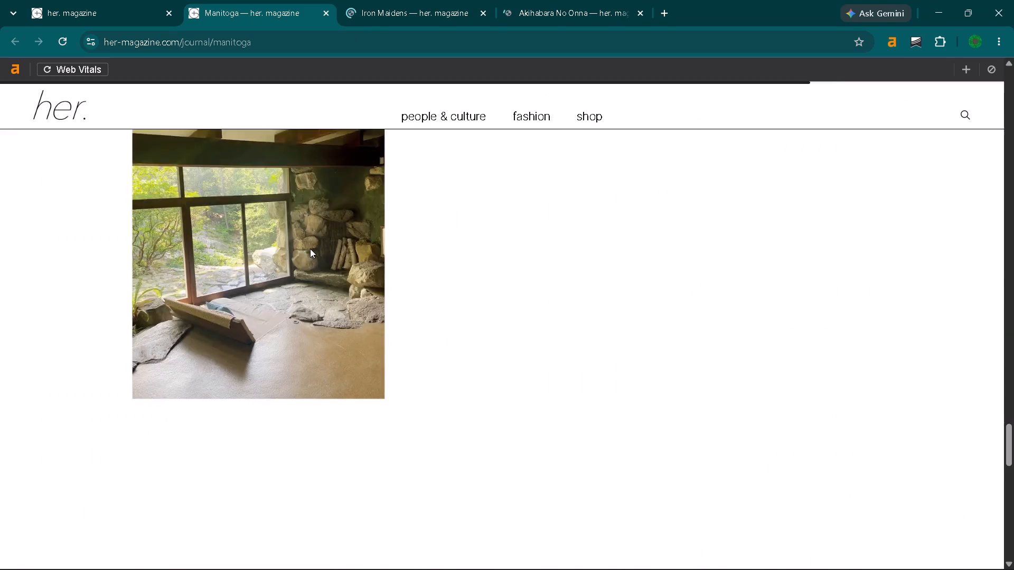
scroll(310, 249, "down", 2)
scroll(330, 272, "up", 2)
scroll(355, 275, "down", 14)
scroll(425, 319, "up", 2)
scroll(363, 312, "down", 5)
key("ctrl+w")
Examine the Iron Maidens and Akihabara No Onna articles on her. magazine, closing each tab once checked.
scroll(344, 199, "down", 2)
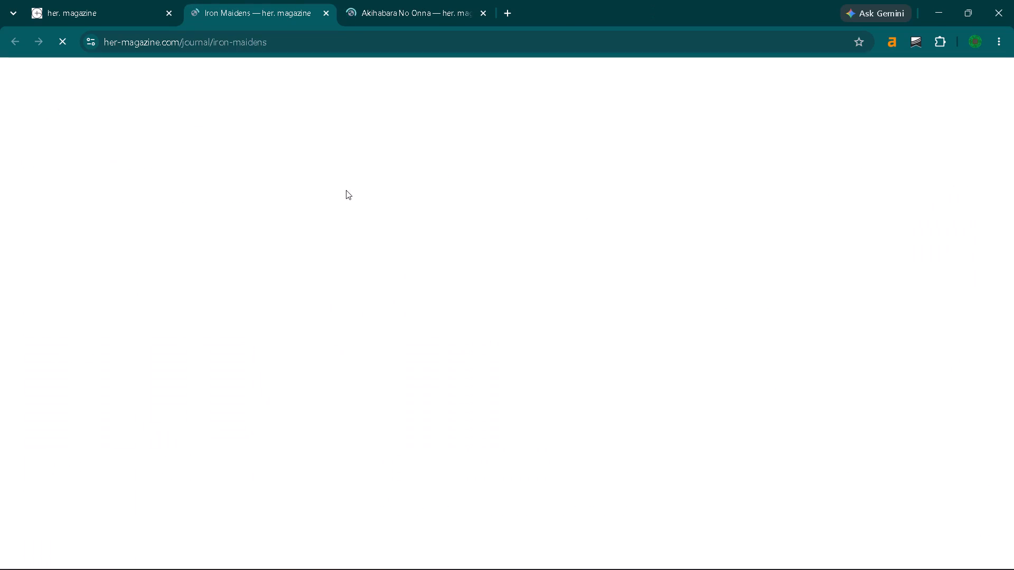
scroll(346, 190, "down", 20)
scroll(346, 190, "down", 8)
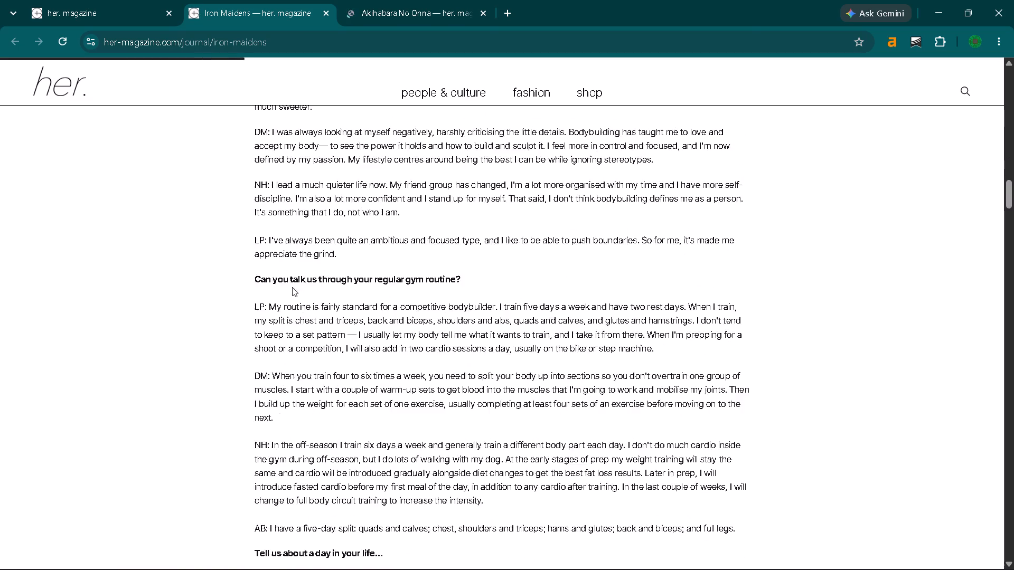
scroll(292, 287, "down", 9)
scroll(292, 297, "up", 2)
scroll(334, 302, "down", 20)
scroll(334, 302, "down", 2)
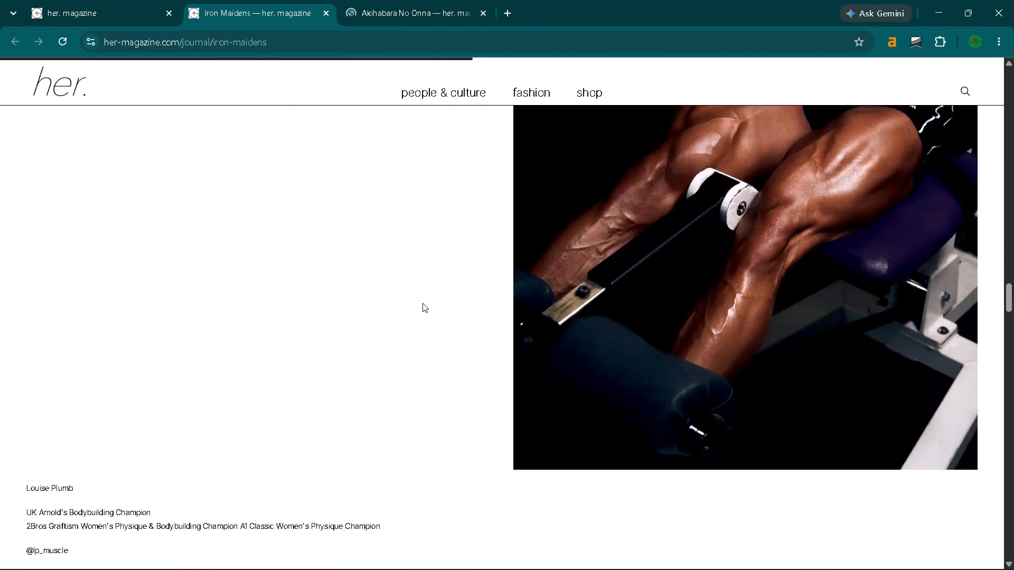
scroll(415, 296, "down", 7)
key("ctrl+w")
scroll(337, 232, "down", 10)
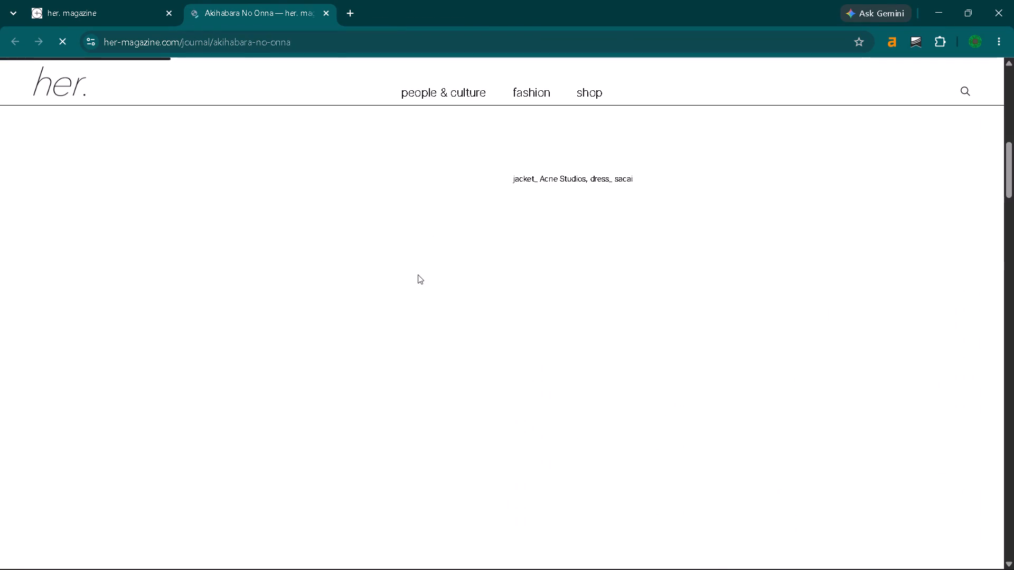
scroll(424, 311, "down", 14)
key("ctrl+w")
Switch to the review window, close the her. magazine review and go to the next website.
key("alt+Tab")
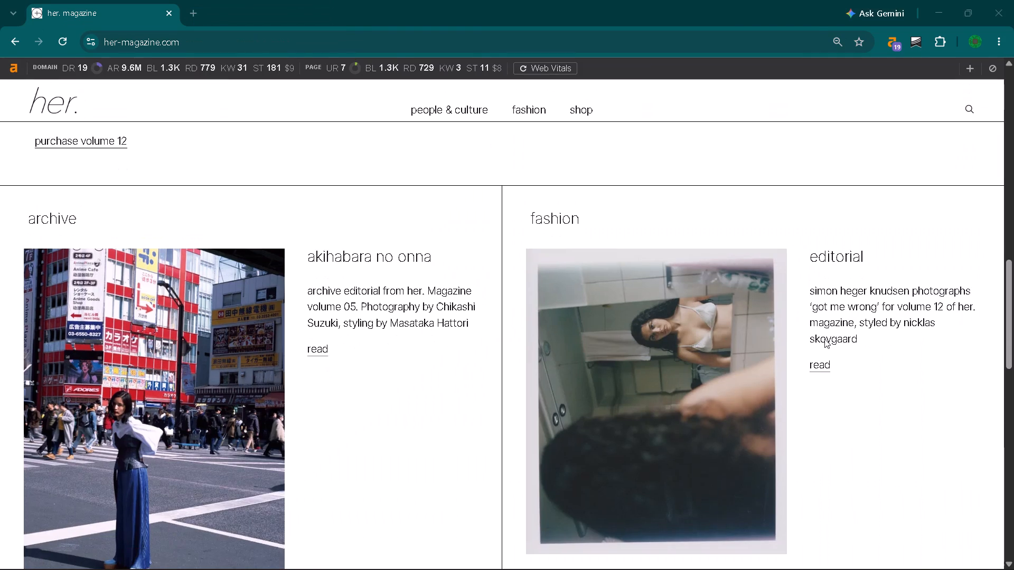
left_click(867, 475)
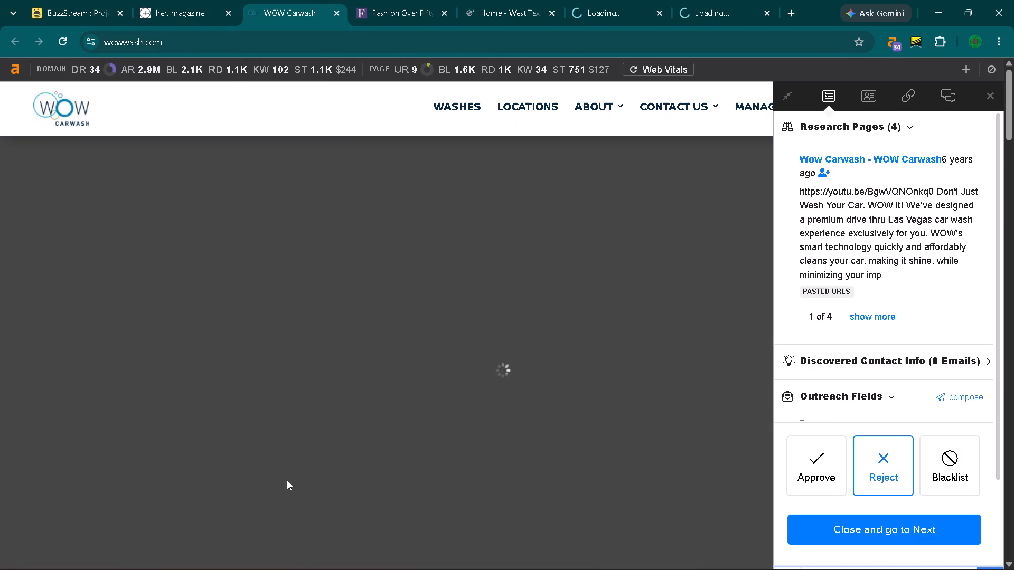
Go back to the her. magazine review tab, copy its address, and load her-magazine.com again in the other browser window.
left_click(132, 2)
triple_click(191, 0)
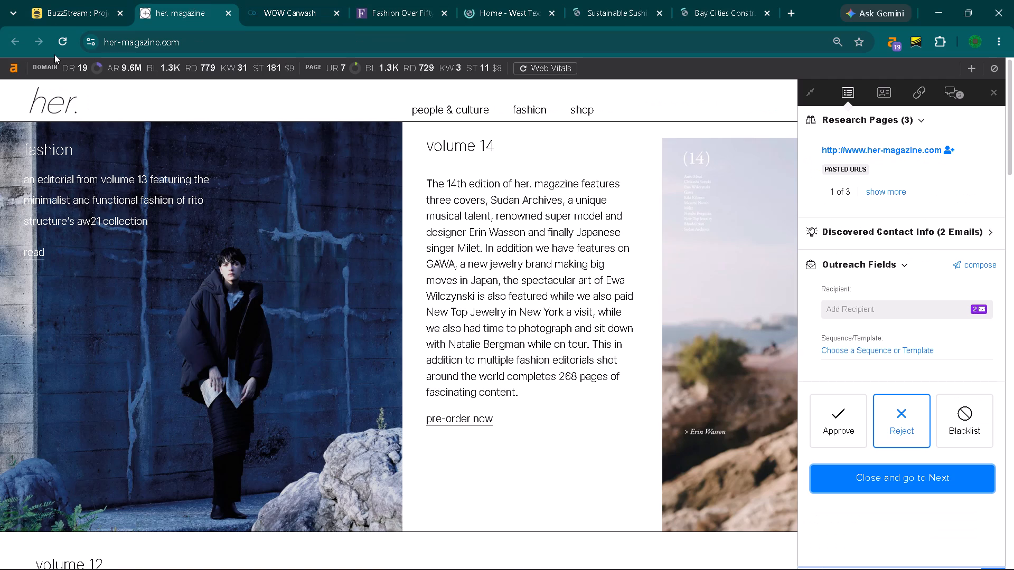
left_click(249, 38)
key("ctrl+c")
key("ctrl+c")
key("ctrl+c")
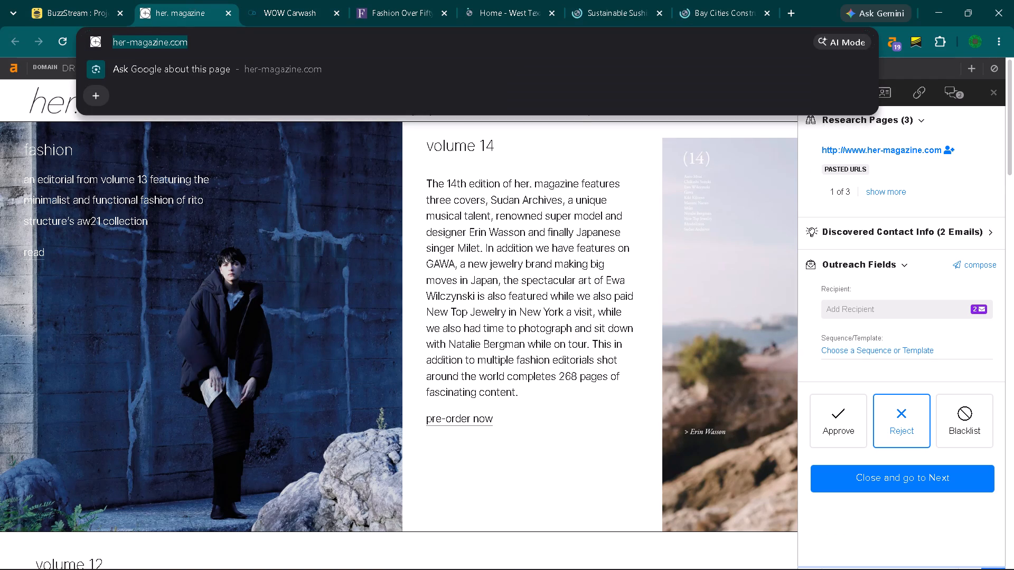
key("alt+Tab")
left_click(249, 42)
key("ctrl+v")
key("Return")
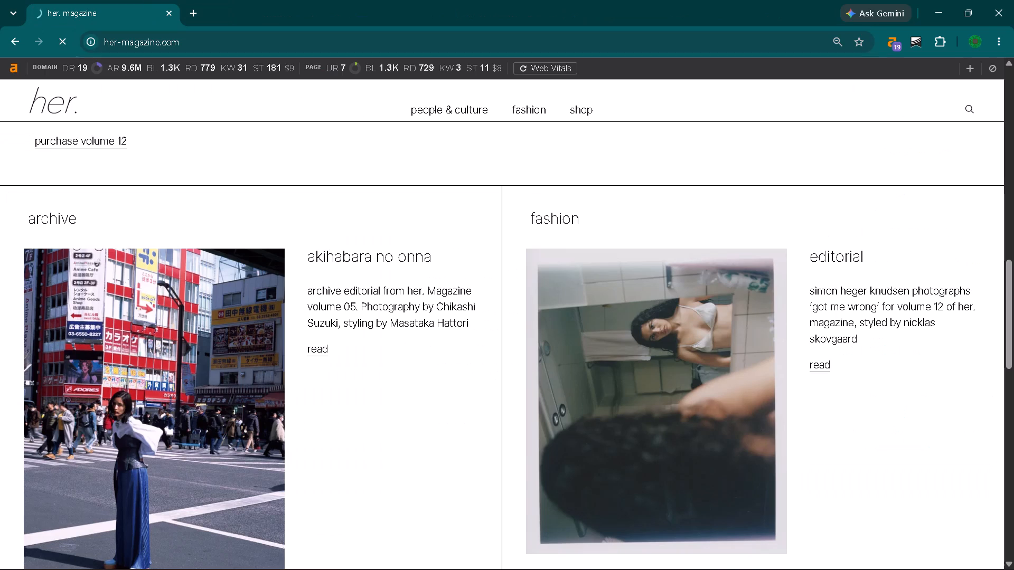
Switch to the review window, close the her. magazine review, go to the next website, and close the leftover her. magazine tab.
key("alt+Tab")
scroll(161, 220, "down", 11)
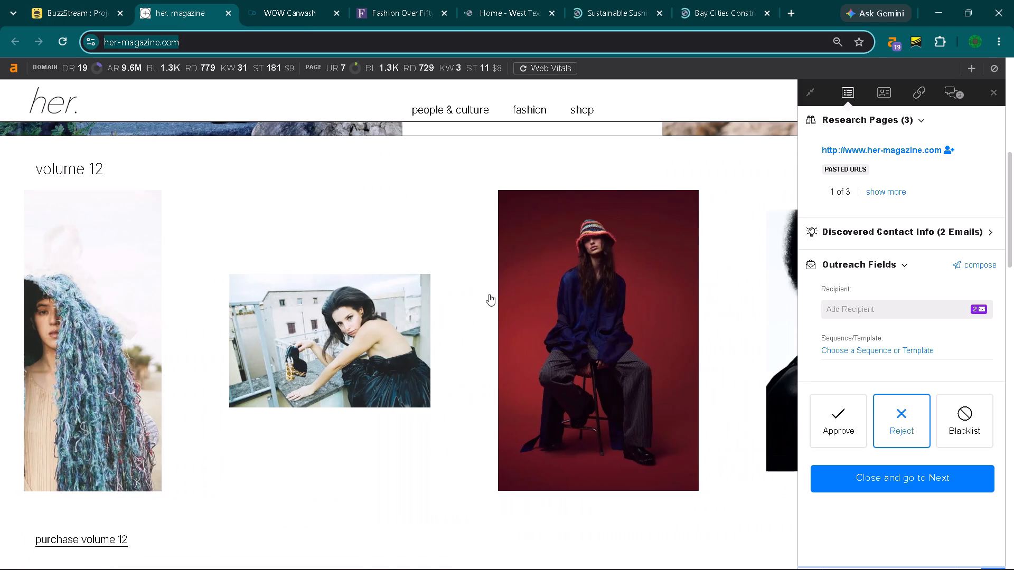
left_click(895, 483)
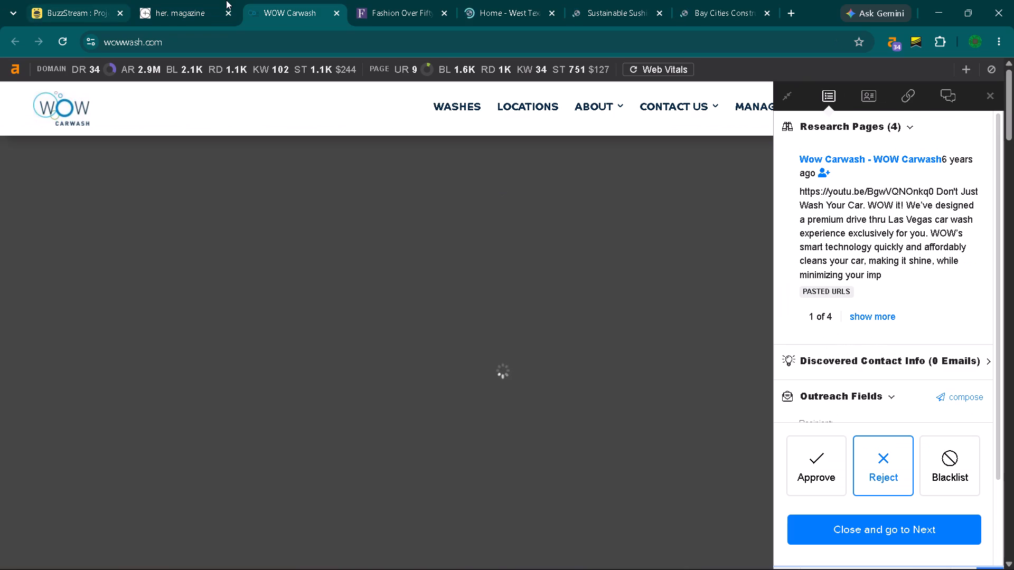
left_click(205, 0)
key("ctrl+w")
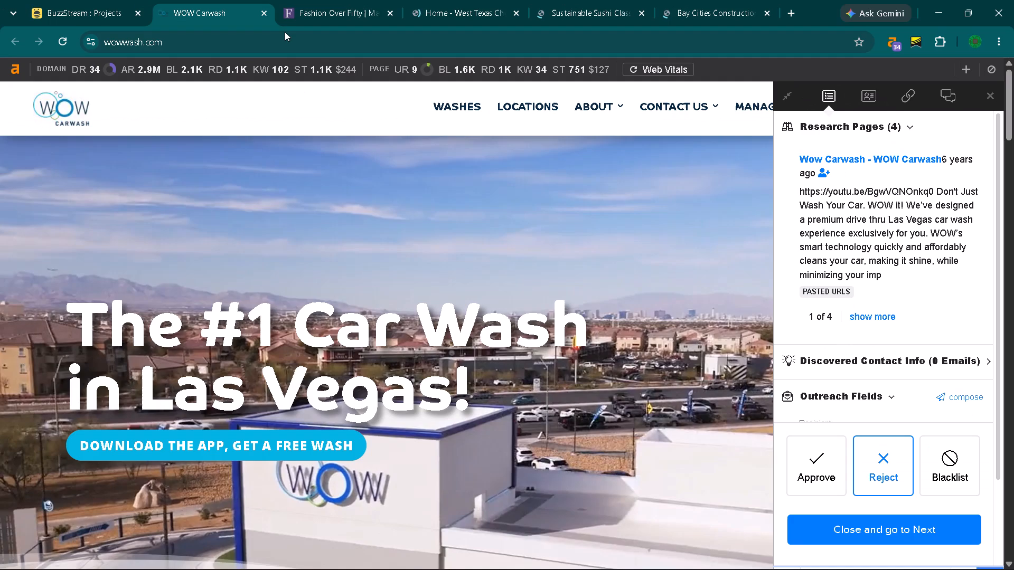
Copy the WOW Carwash address and load wowwash.com in the other browser window.
left_click(228, 40)
key("ctrl+c")
key("ctrl+c")
key("ctrl+c")
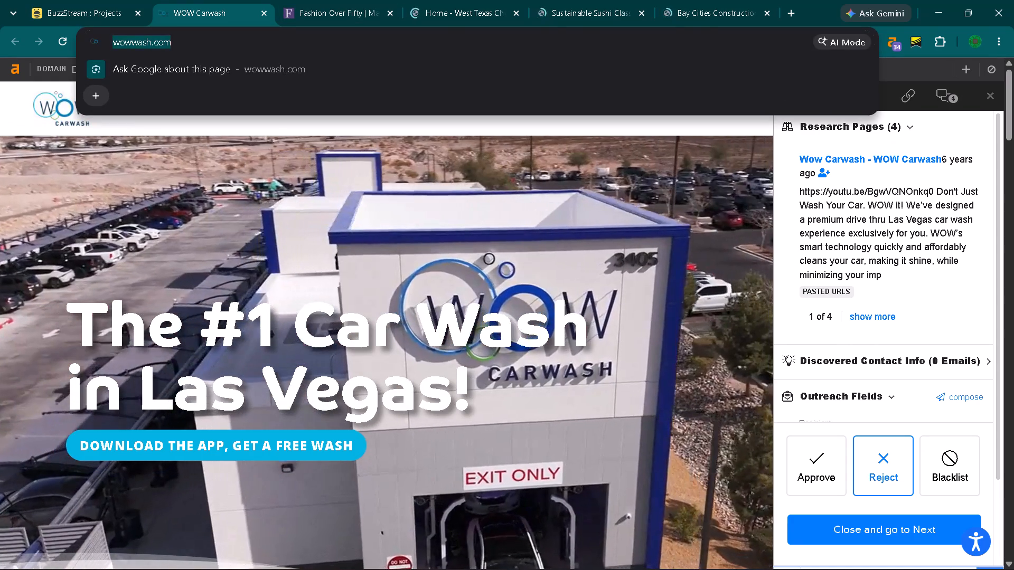
key("alt+Tab")
left_click(228, 40)
key("ctrl+v")
key("Return")
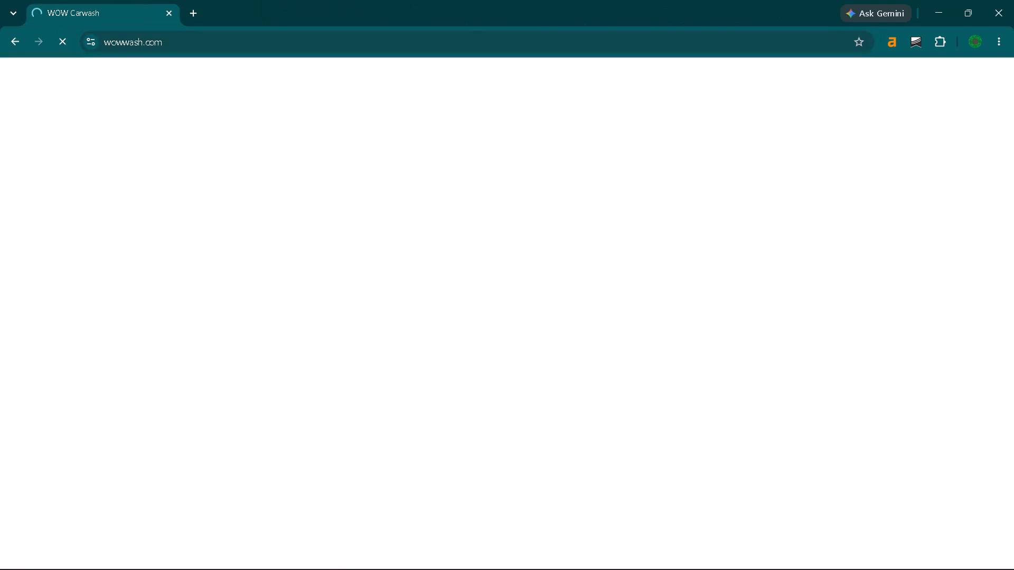
key("alt+Tab")
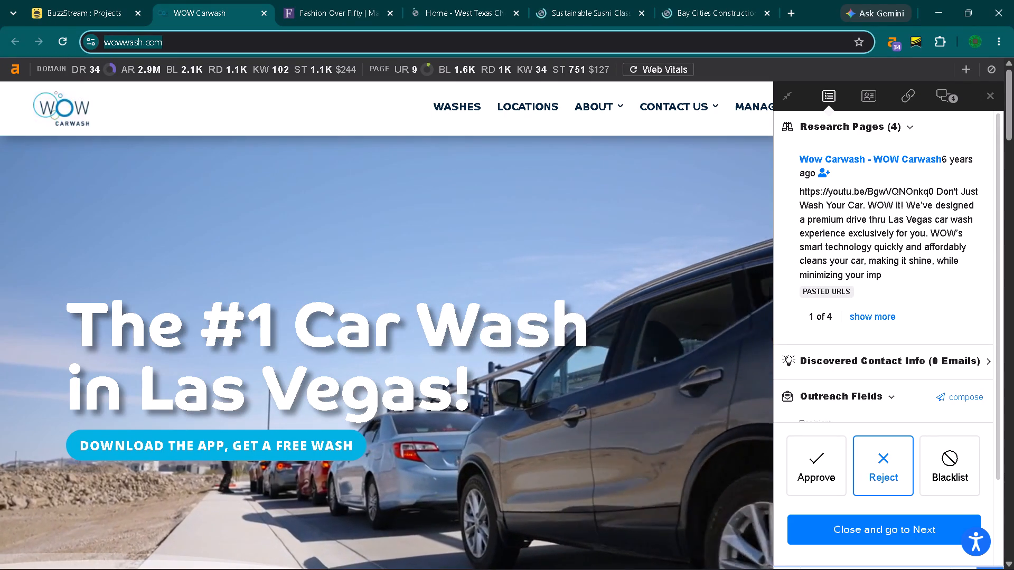
key("alt+Tab")
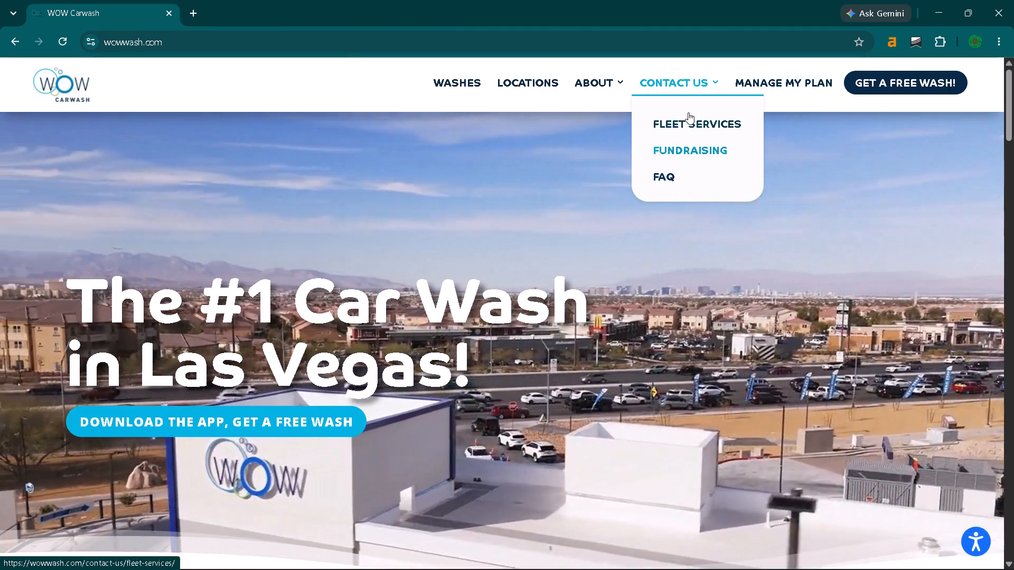
Examine the WOW Carwash homepage down to its footer, looking for a blog link.
left_click_drag(589, 117, 594, 138)
scroll(395, 258, "down", 3)
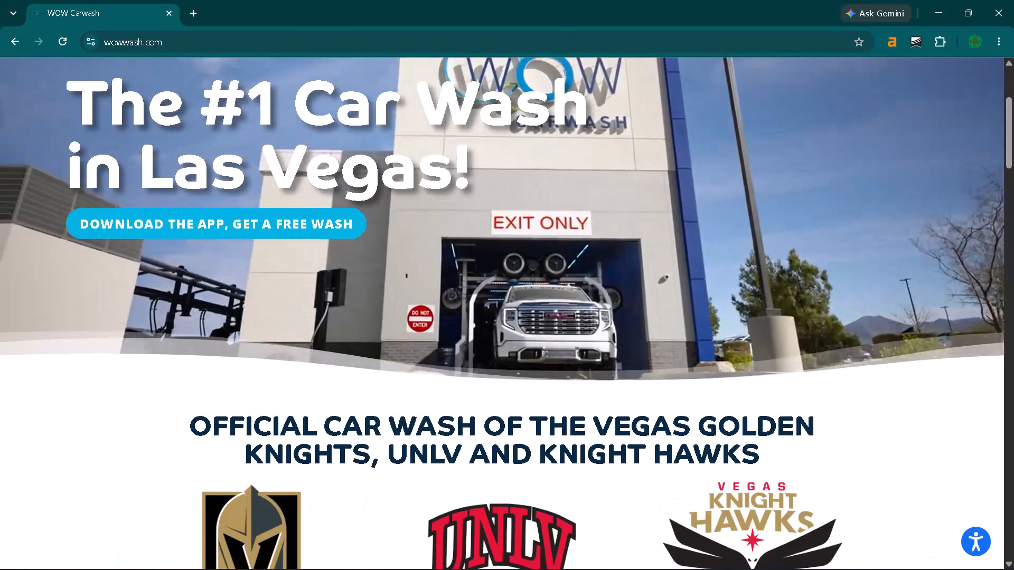
scroll(338, 357, "down", 6)
scroll(175, 277, "up", 3)
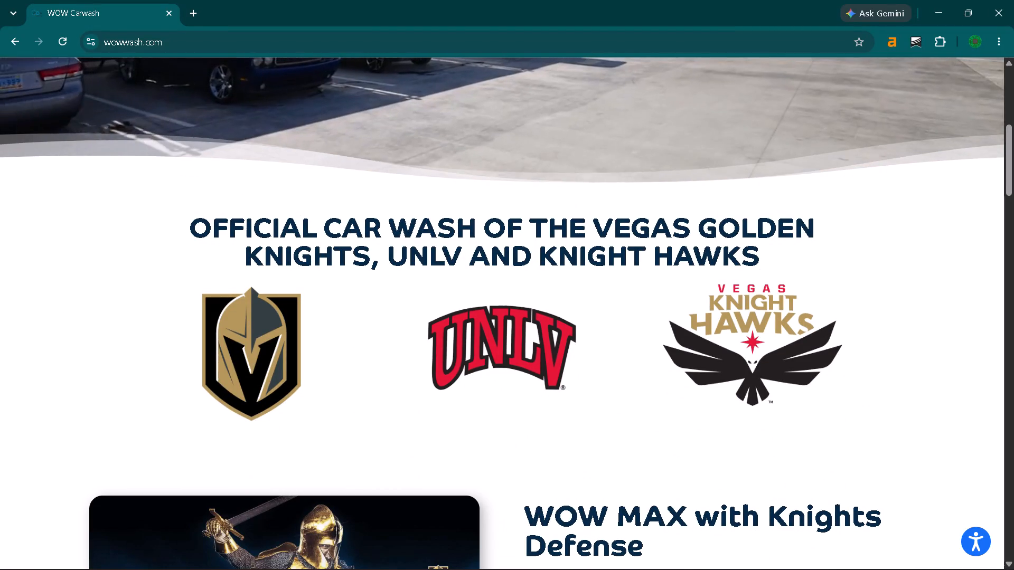
scroll(637, 268, "down", 5)
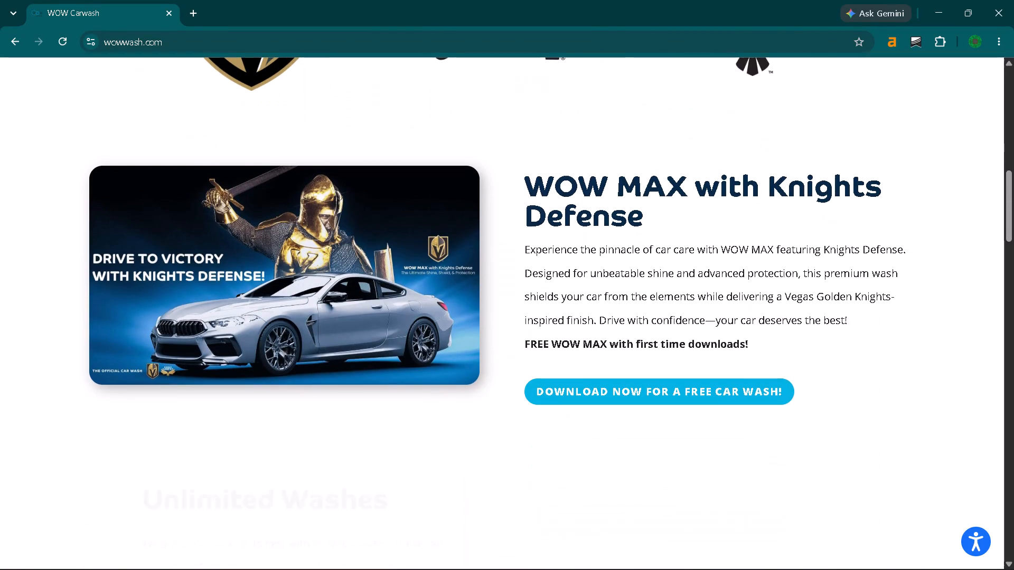
scroll(773, 186, "down", 1)
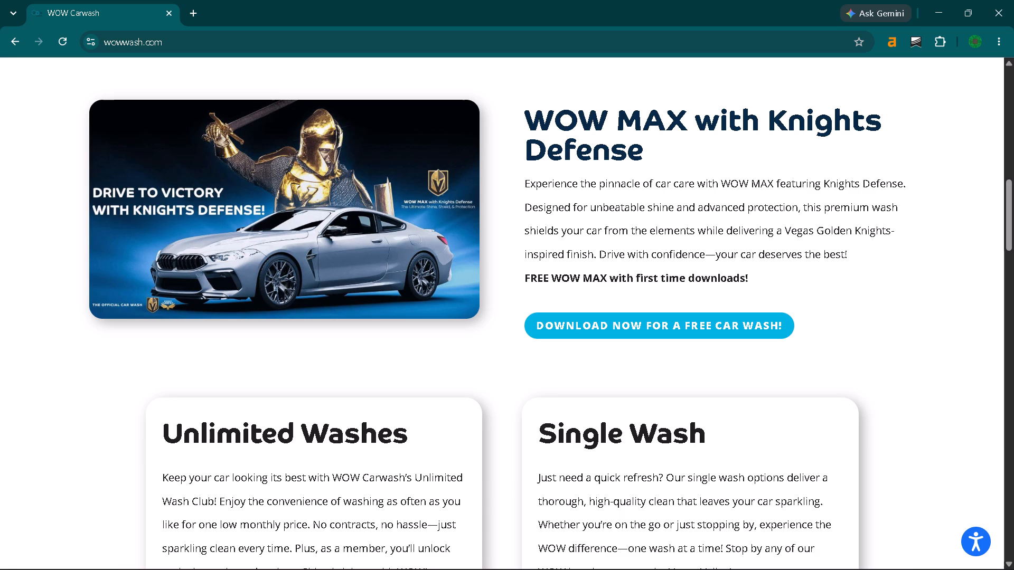
scroll(602, 178, "down", 5)
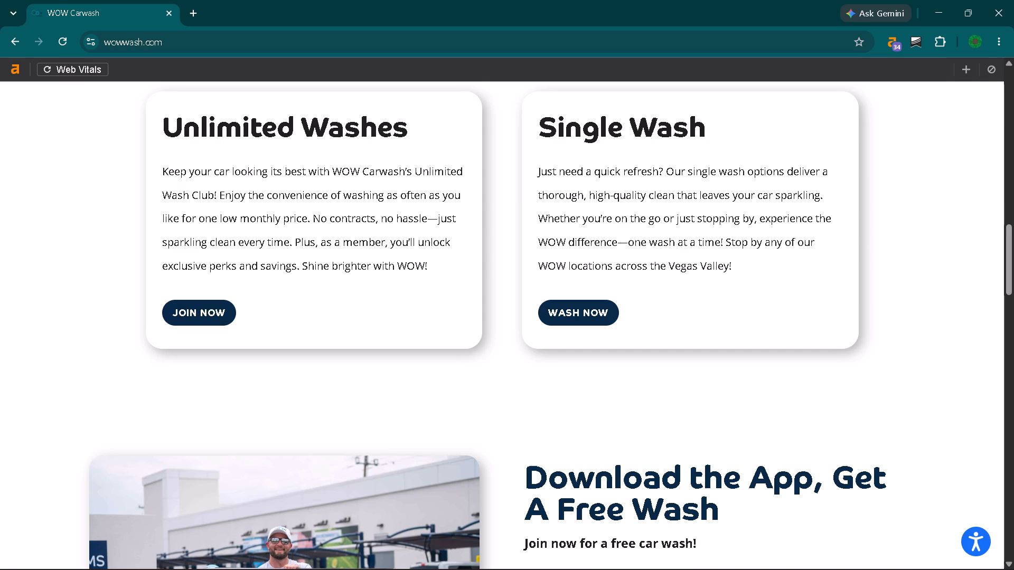
scroll(640, 171, "down", 4)
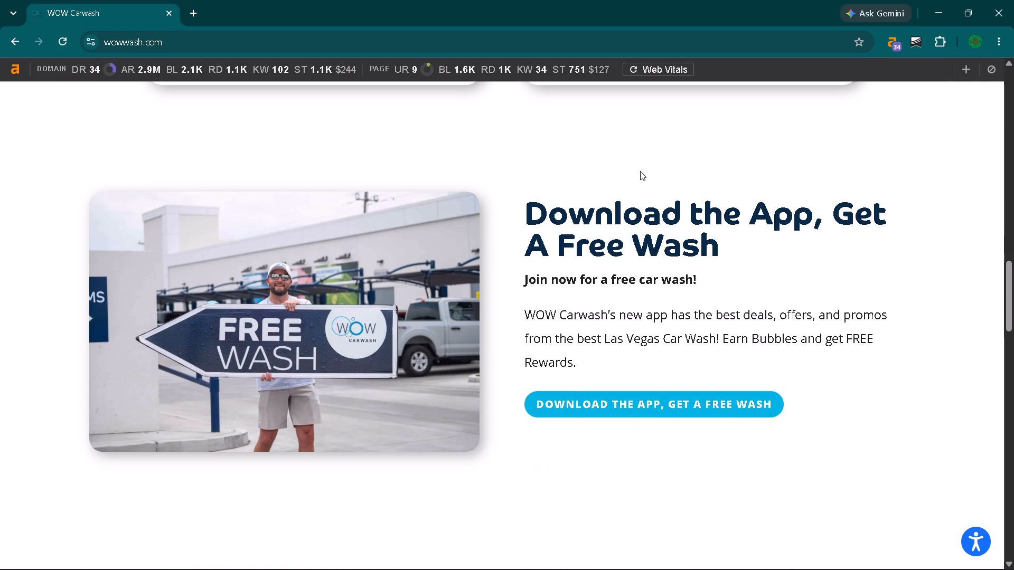
scroll(640, 171, "down", 2)
scroll(640, 171, "up", 1)
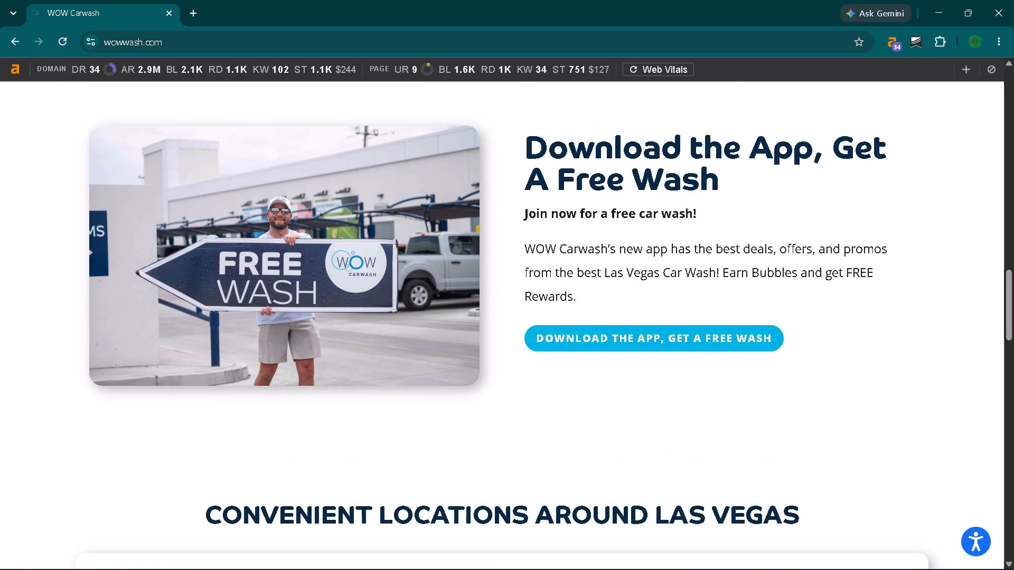
scroll(640, 171, "down", 17)
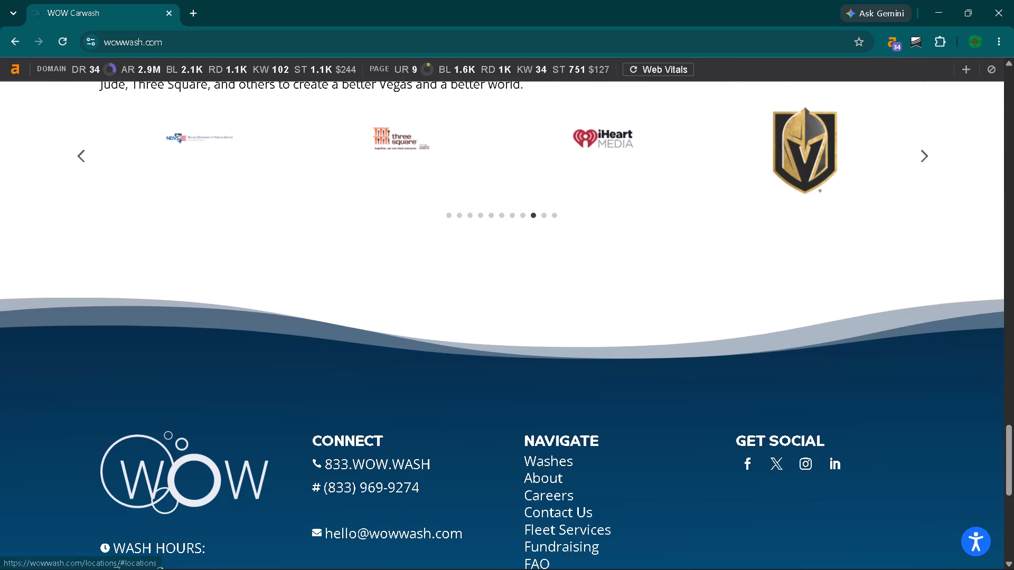
scroll(640, 171, "down", 2)
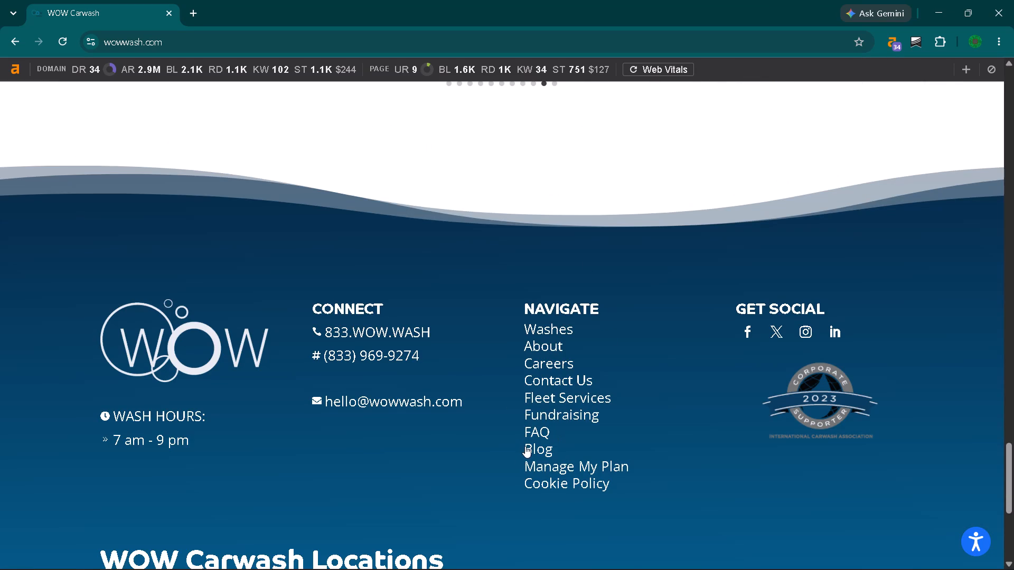
Open the WOW Carwash blog and examine its list of posts through to the end.
left_click(528, 446)
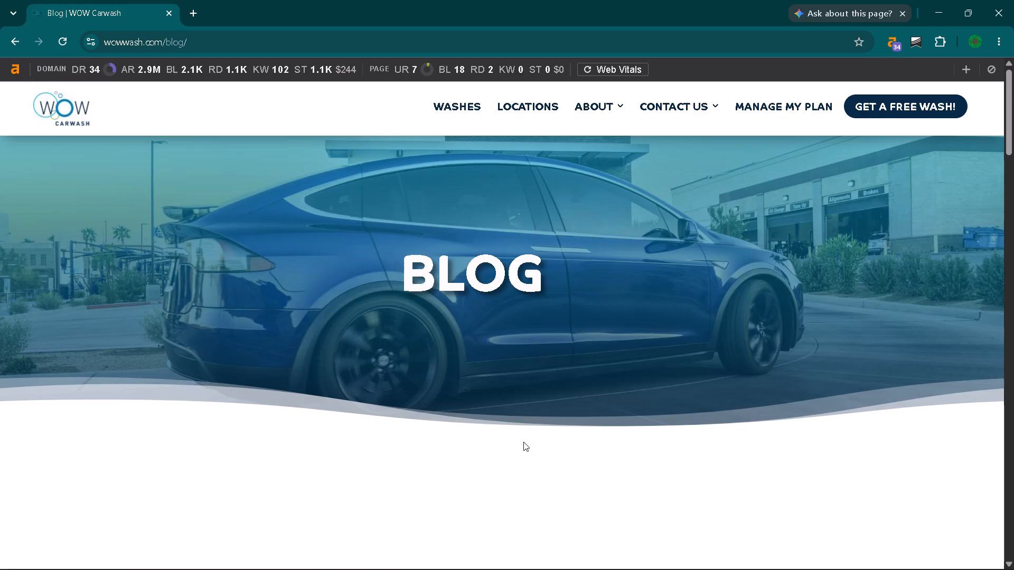
scroll(403, 569, "down", 5)
scroll(556, 325, "down", 1)
scroll(232, 245, "down", 2)
scroll(282, 214, "down", 2)
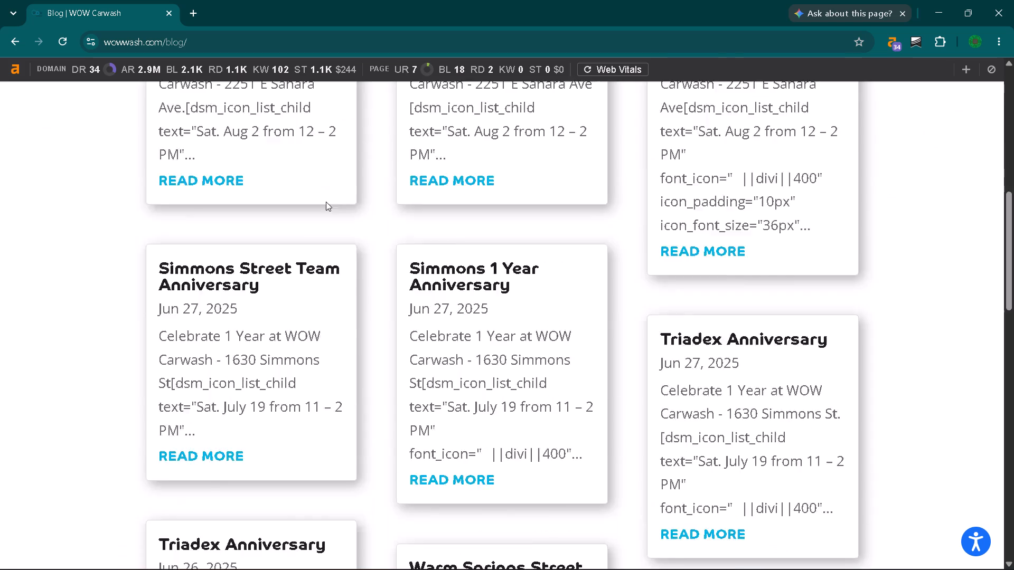
scroll(326, 202, "down", 2)
scroll(490, 221, "down", 5)
scroll(470, 269, "down", 4)
Switch to the review window, close the WOW Carwash review, go to the next website, and close the leftover WOW Carwash tab.
key("alt+Tab")
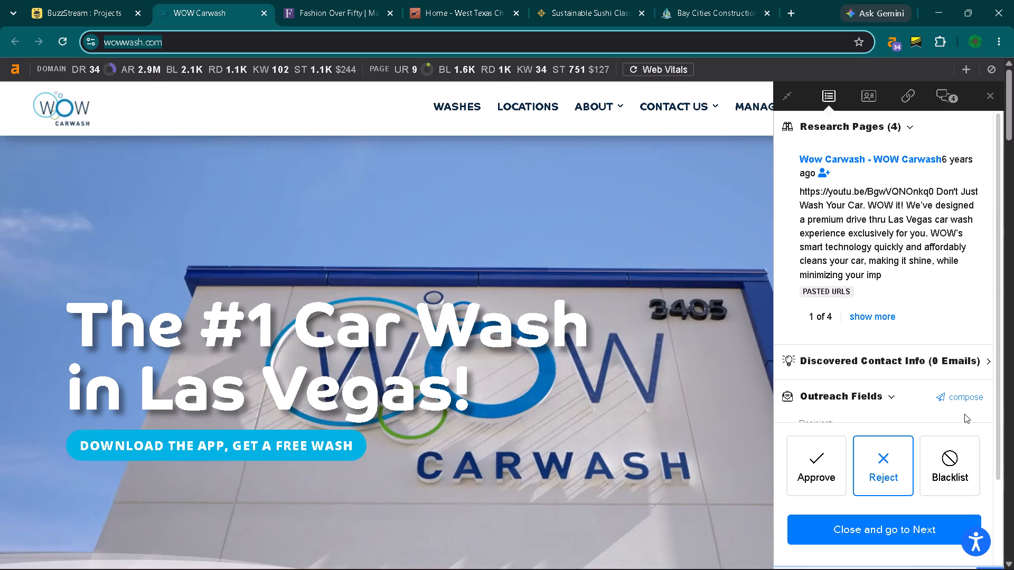
left_click(875, 527)
double_click(214, 0)
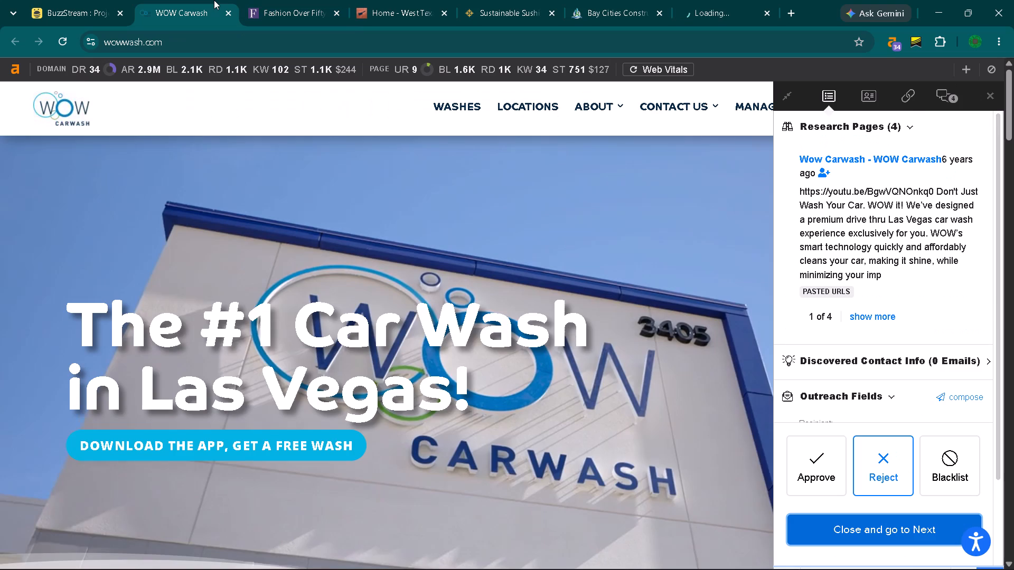
key("ctrl+w")
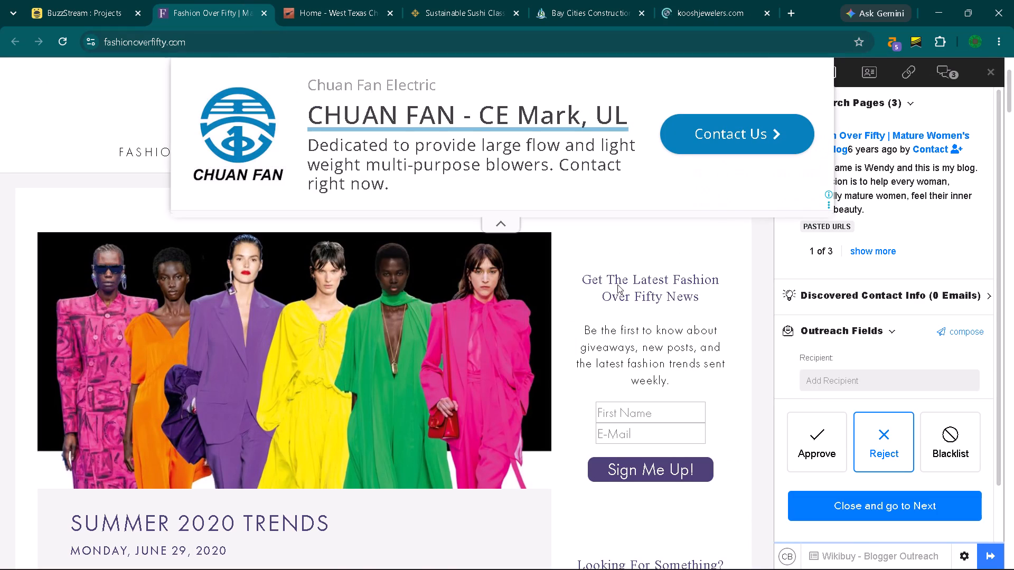
Close the Fashion Over Fifty review and go to the next website.
left_click(862, 496)
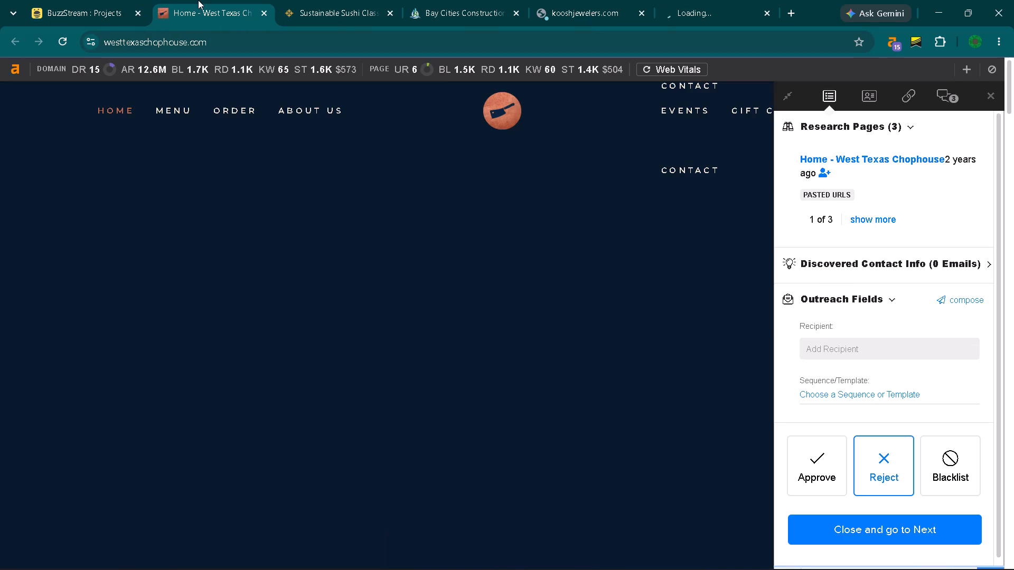
double_click(198, 0)
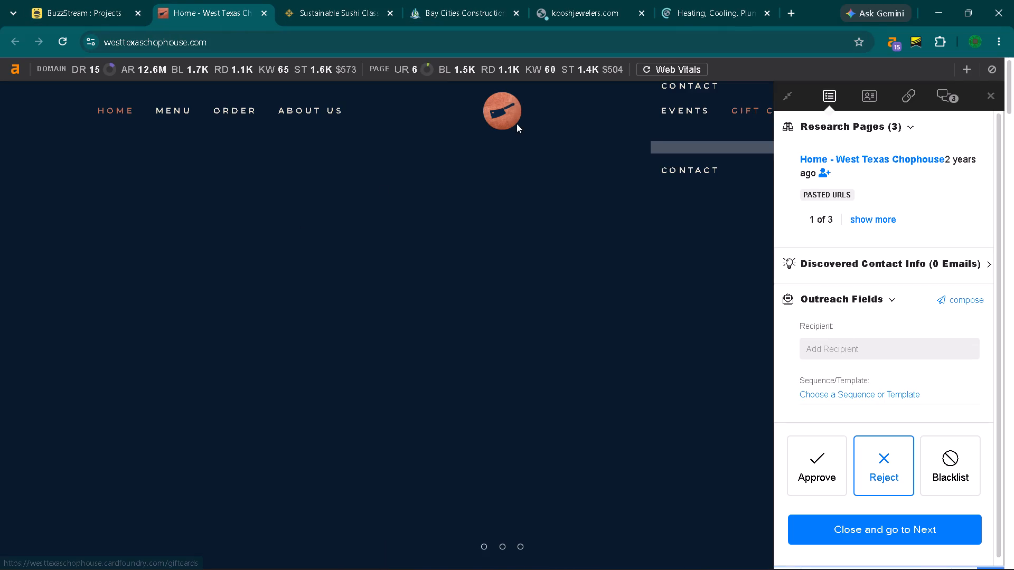
Copy the West Texas Chophouse address and load westtexaschophouse.com in the other browser window.
left_click(290, 43)
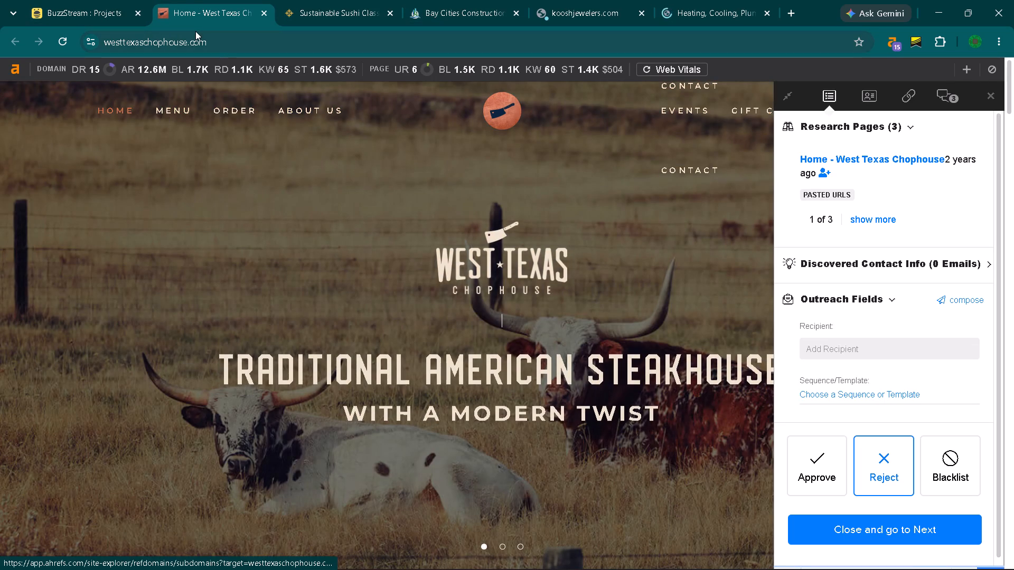
key("ctrl+c")
key("ctrl+c")
key("ctrl+c")
key("alt+Tab")
left_click(290, 43)
key("ctrl+v")
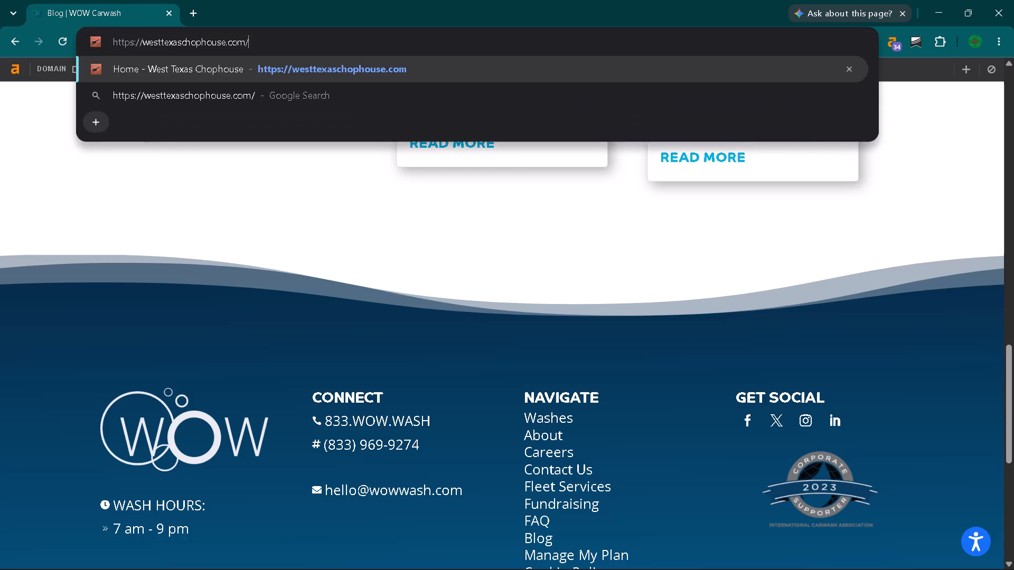
key("Return")
key("alt+Tab")
key("alt+Tab")
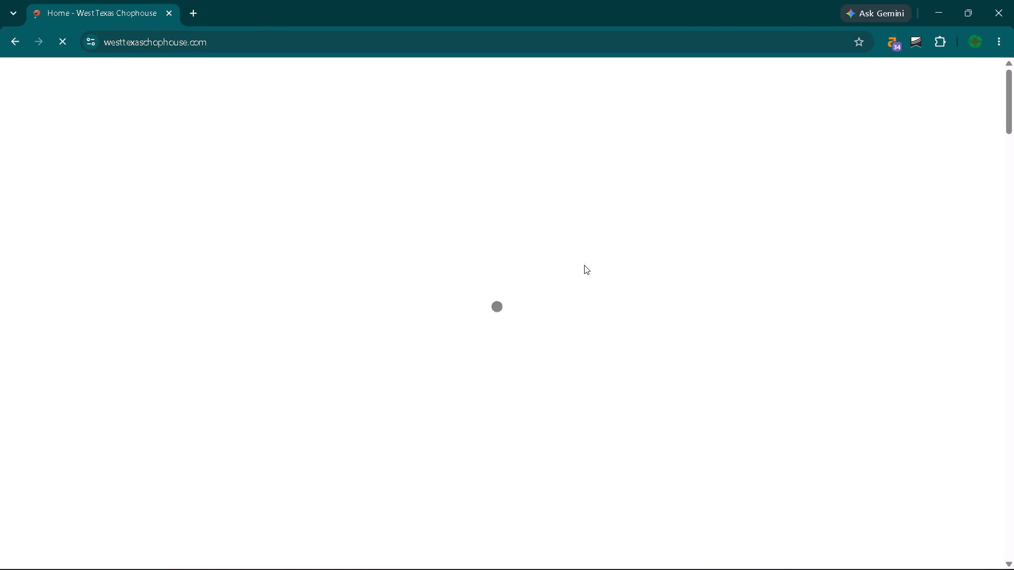
key("alt+Tab")
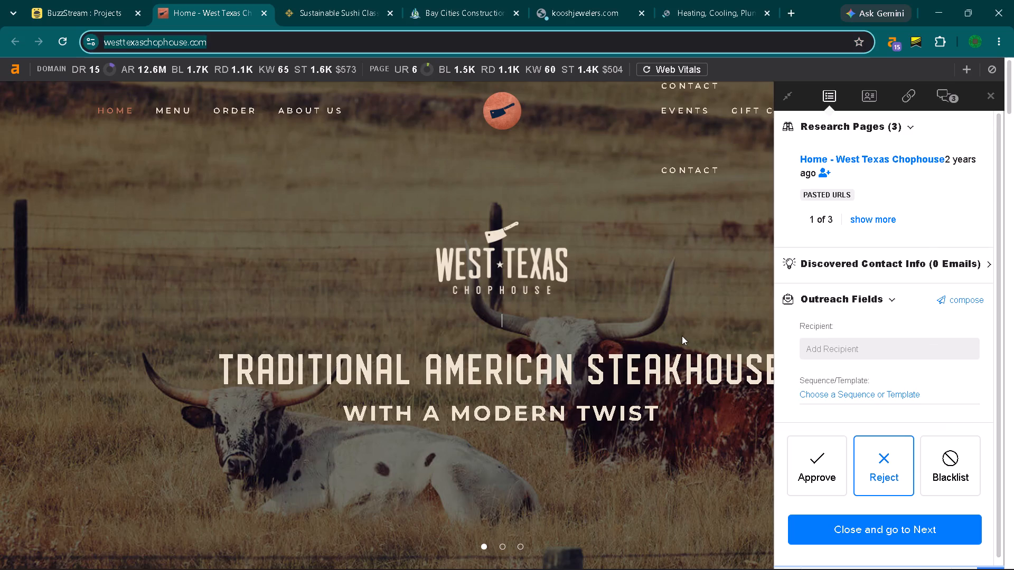
key("alt+Tab")
key("alt+Tab")
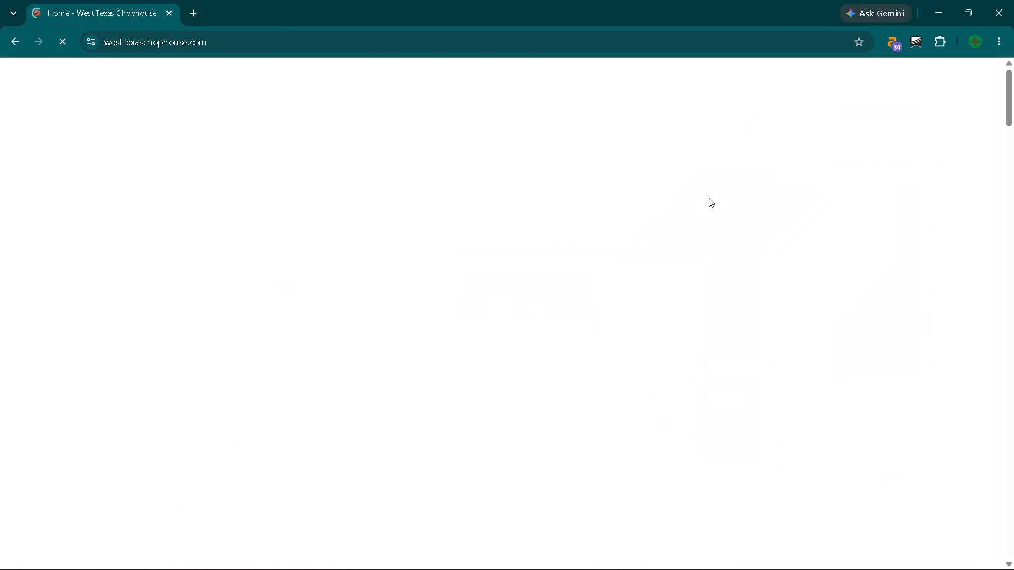
key("alt+Tab")
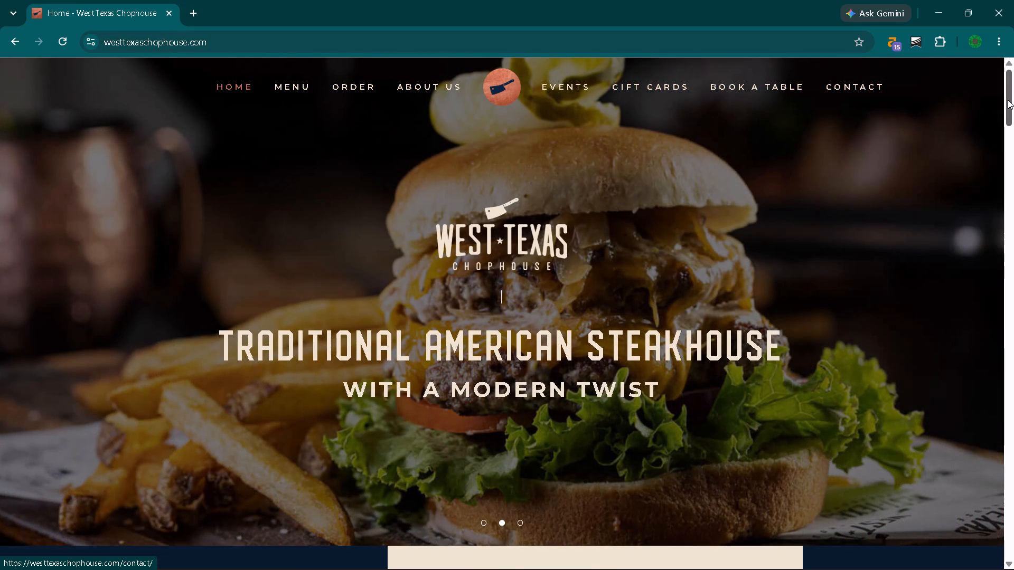
Examine the West Texas Chophouse home page from its navigation to its footer for a blog, dismissing the reservation pop-up.
left_click_drag(1003, 95, 1013, 311)
left_click(0, 318)
scroll(624, 364, "down", 5)
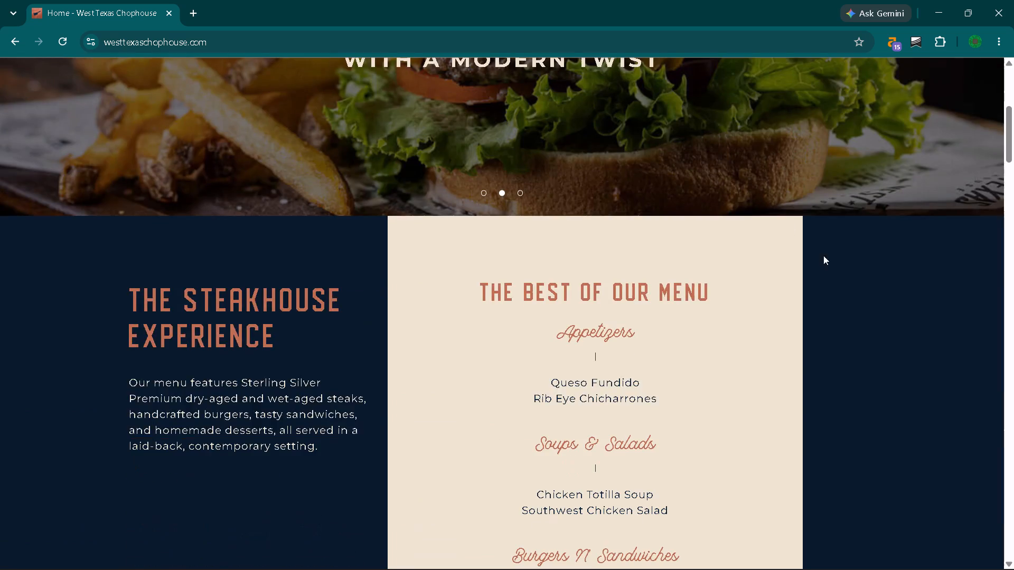
scroll(865, 250, "up", 10)
scroll(876, 225, "down", 2)
left_click(876, 225)
scroll(878, 244, "up", 5)
left_click(819, 180)
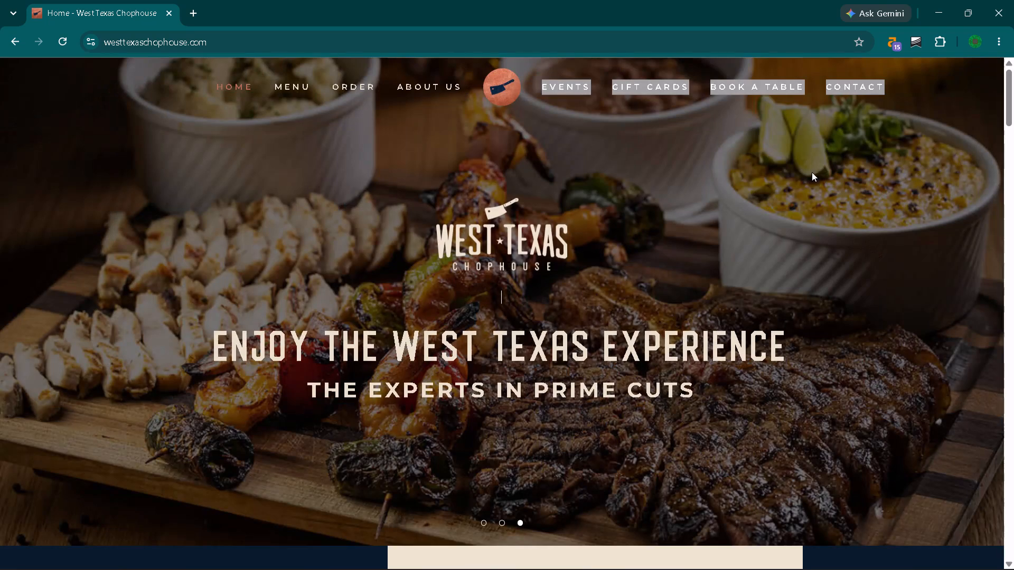
left_click(768, 122)
left_click(785, 152)
left_click(974, 122)
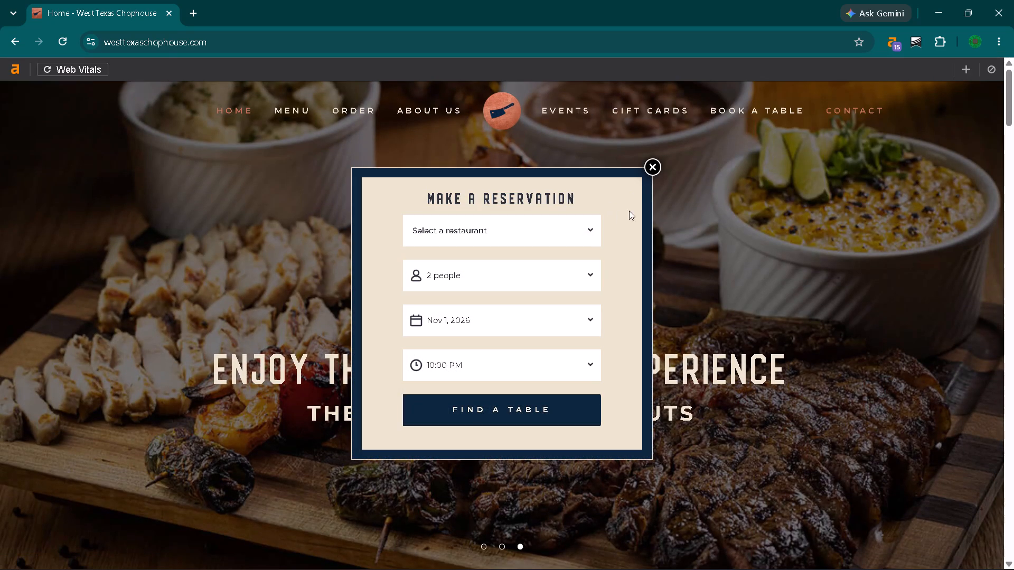
left_click(670, 167)
left_click(651, 167)
scroll(857, 144, "down", 6)
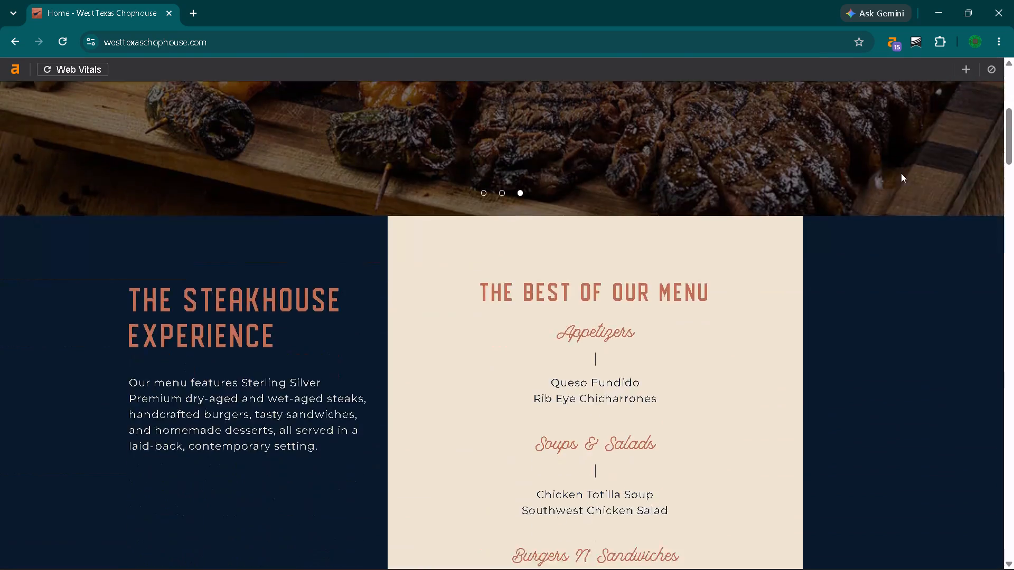
scroll(901, 173, "down", 20)
scroll(901, 173, "down", 9)
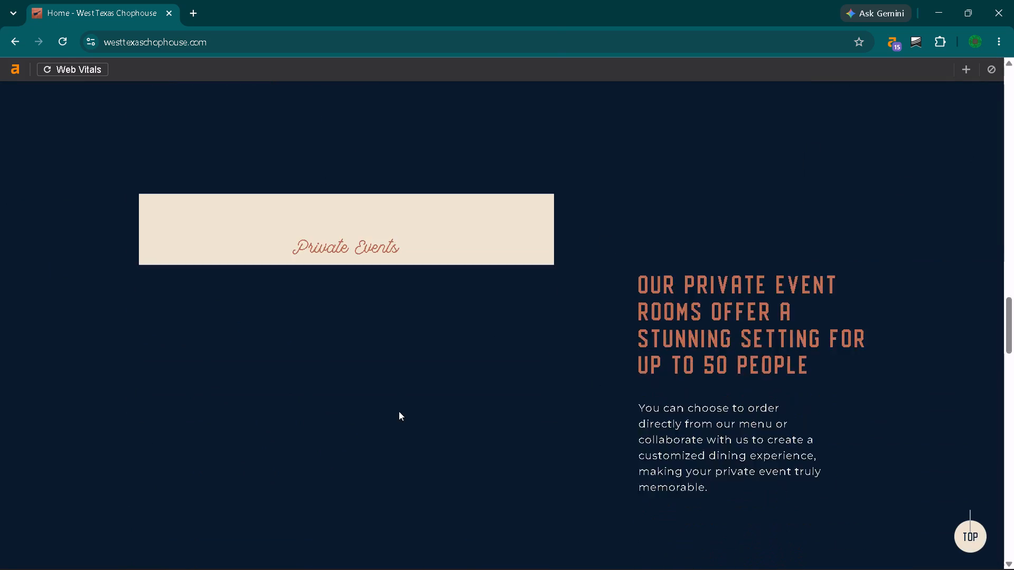
scroll(399, 411, "down", 8)
scroll(343, 394, "down", 5)
scroll(253, 414, "down", 4)
scroll(212, 426, "down", 7)
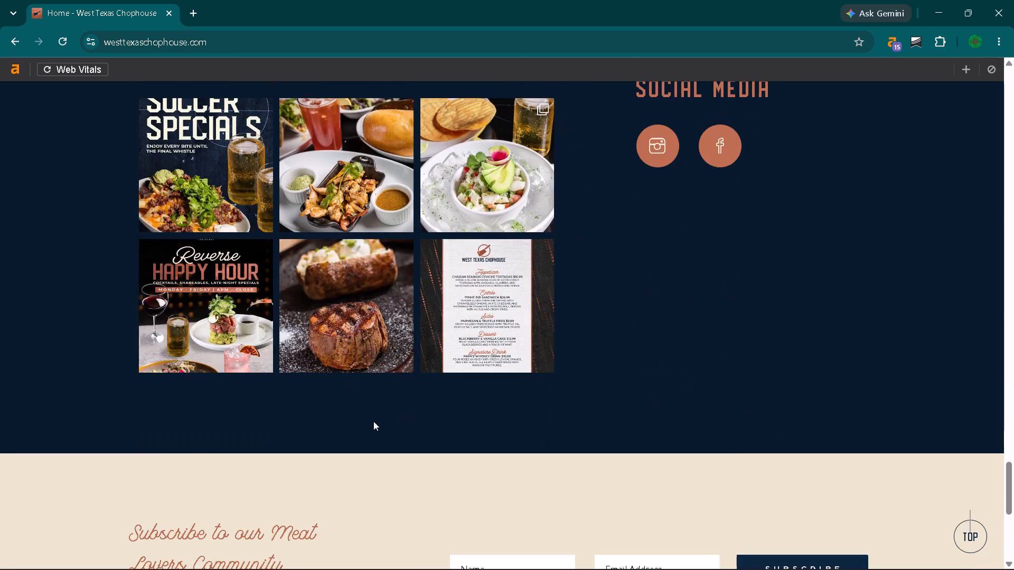
scroll(373, 421, "down", 13)
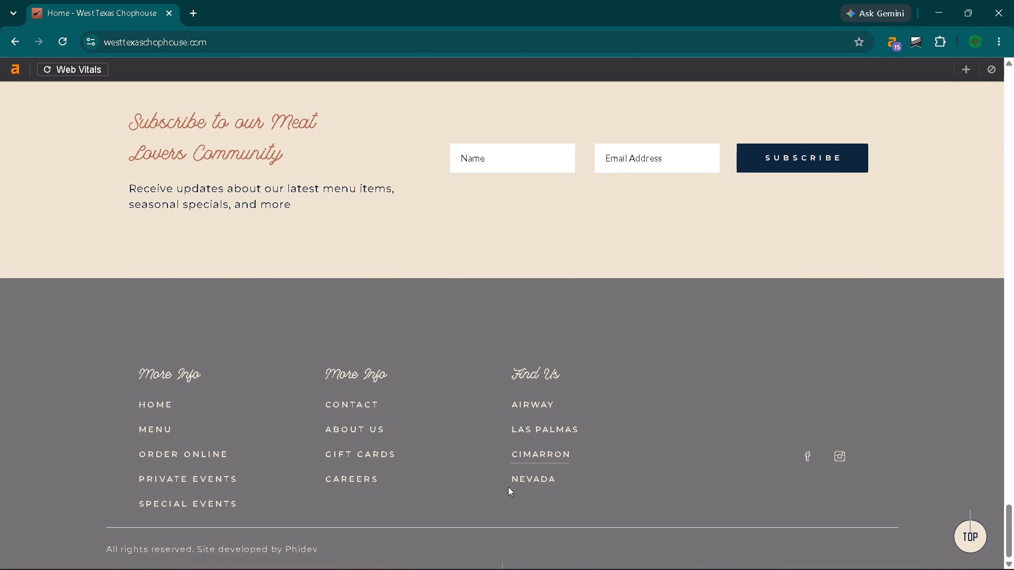
Switch to the review window, close the West Texas Chophouse review, go to the next website, and close the leftover tab.
key("alt+Tab")
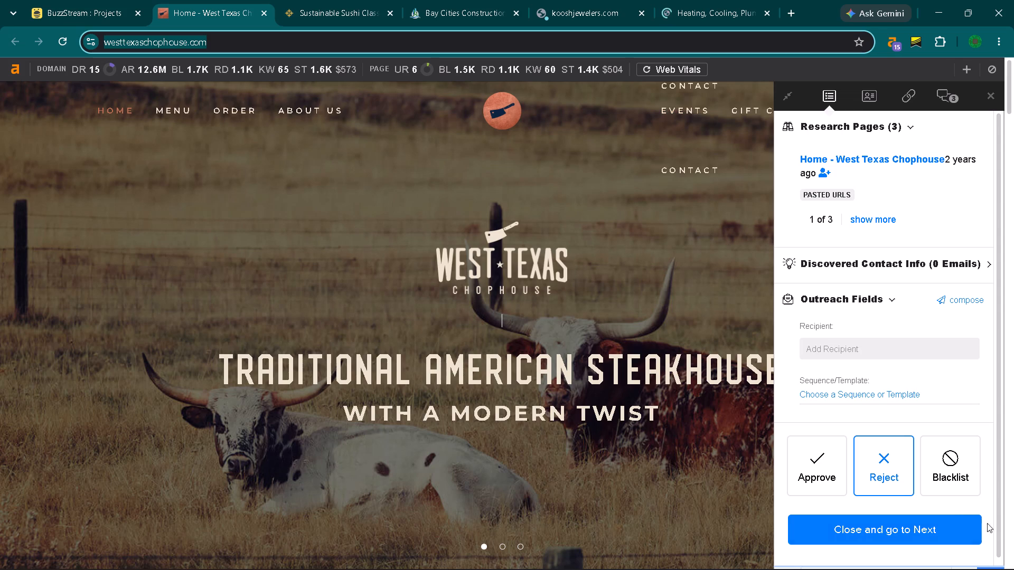
left_click(925, 523)
double_click(198, 0)
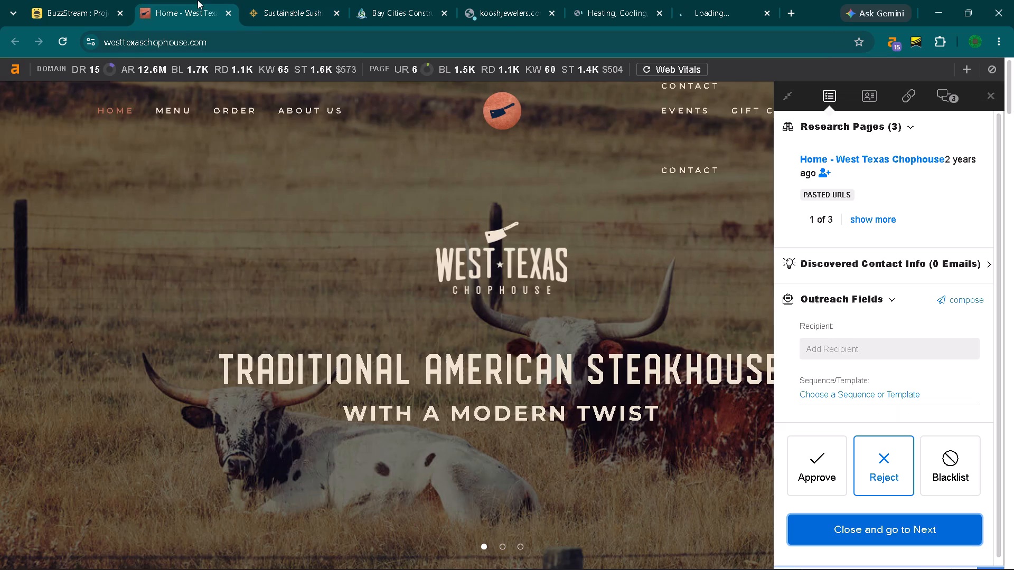
key("ctrl+w")
left_click_drag(0, 233, 7, 249)
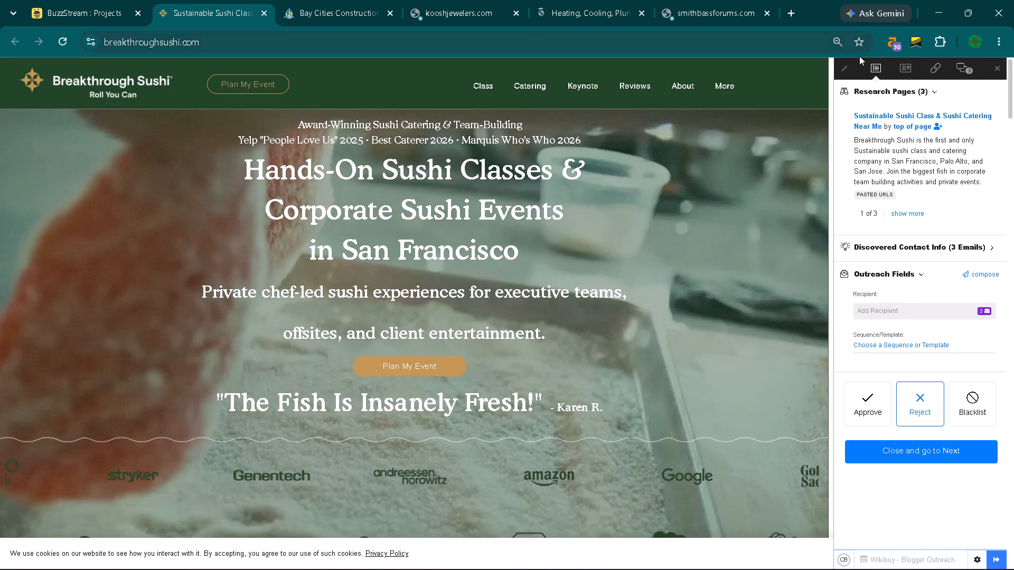
Copy the Breakthrough Sushi address and load breakthroughsushi.com in the other browser window.
left_click(252, 44)
key("ctrl+c")
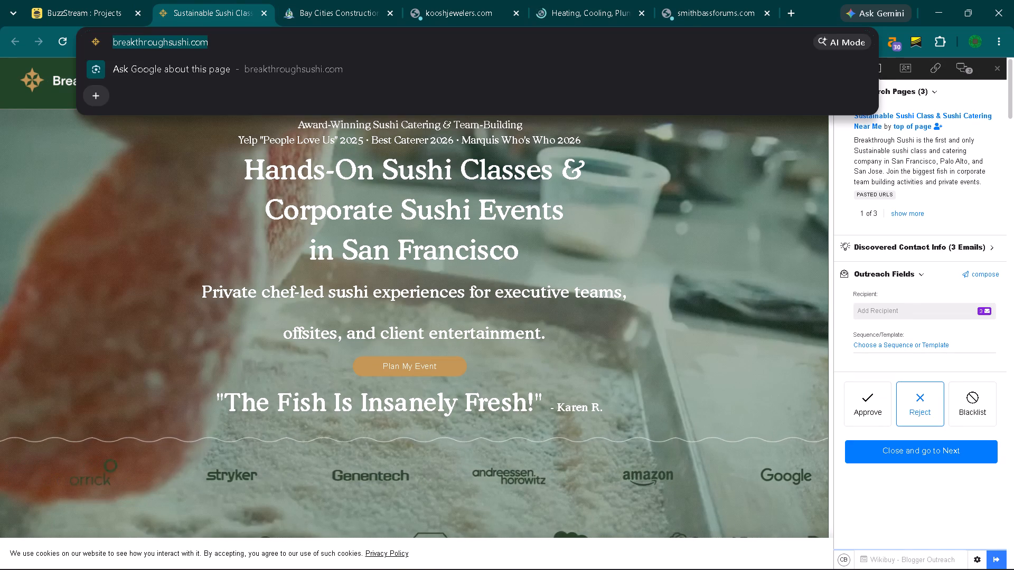
key("ctrl+c")
key("ctrl+c")
key("Tab")
key("alt+Tab")
left_click(252, 44)
key("ctrl+v")
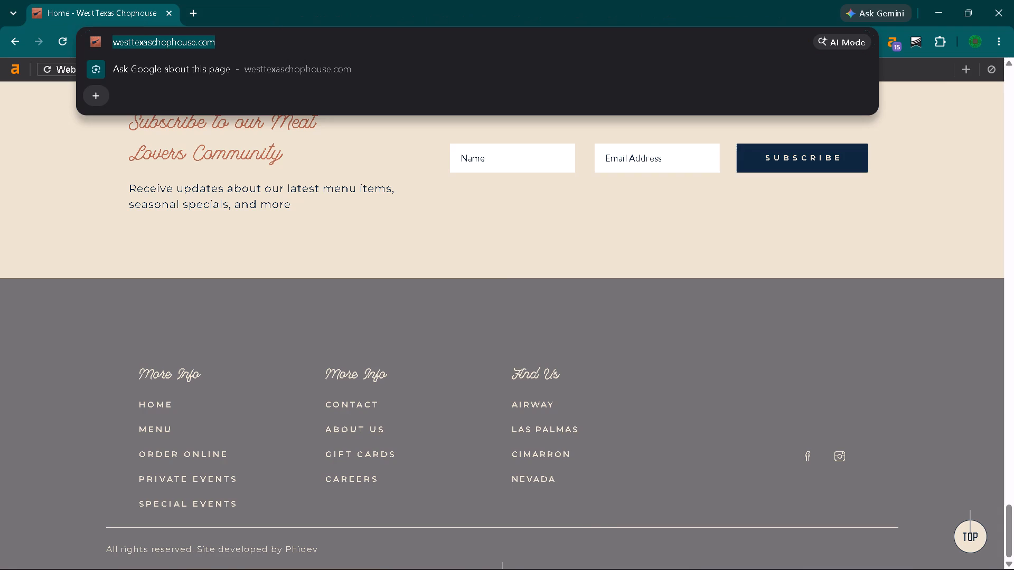
key("Return")
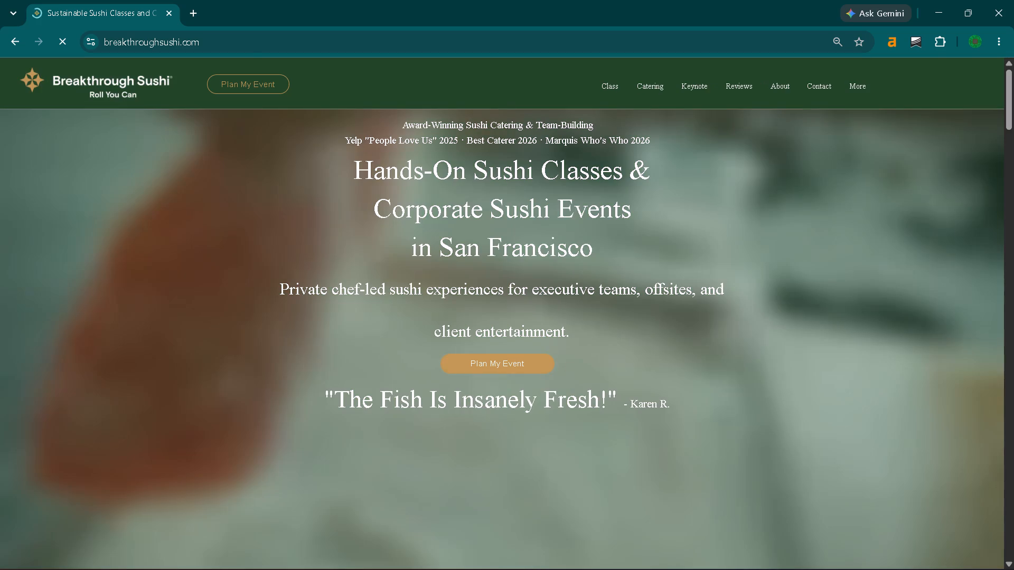
Examine the Breakthrough Sushi site's additional navigation links and footer for a blog.
left_click(853, 86)
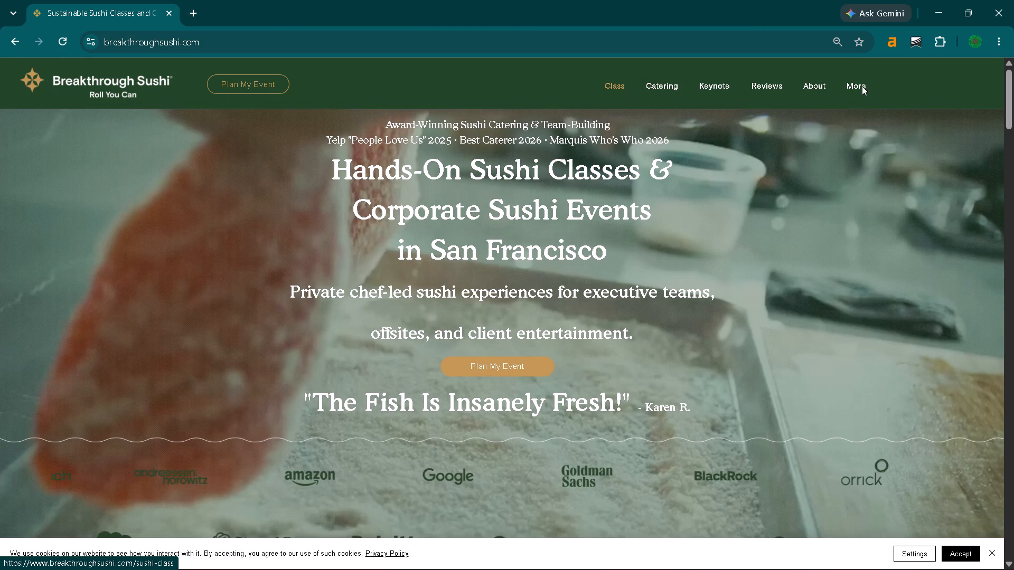
left_click(776, 215)
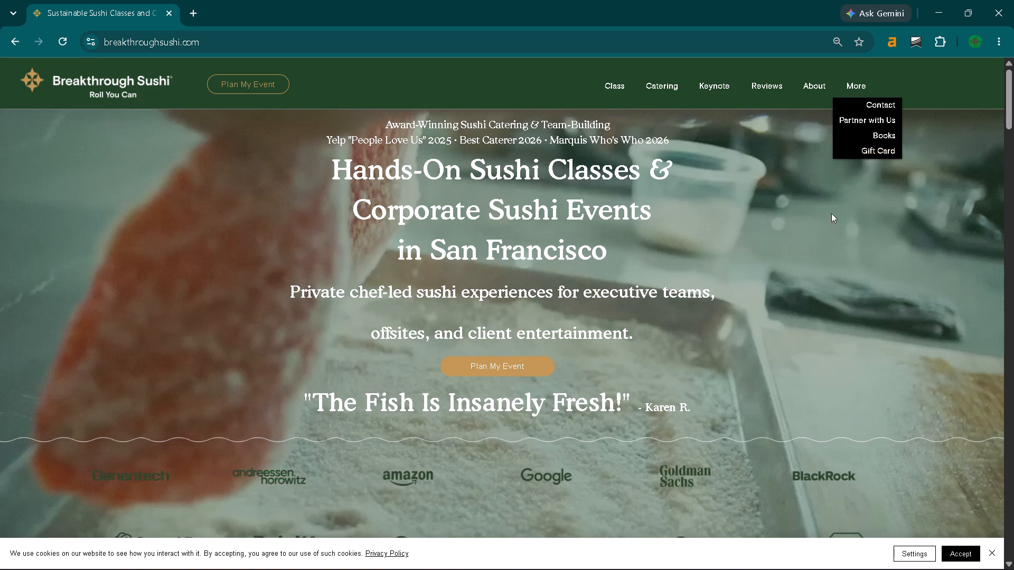
left_click_drag(1013, 74, 997, 494)
scroll(555, 388, "down", 1)
scroll(555, 388, "up", 1)
scroll(555, 388, "down", 4)
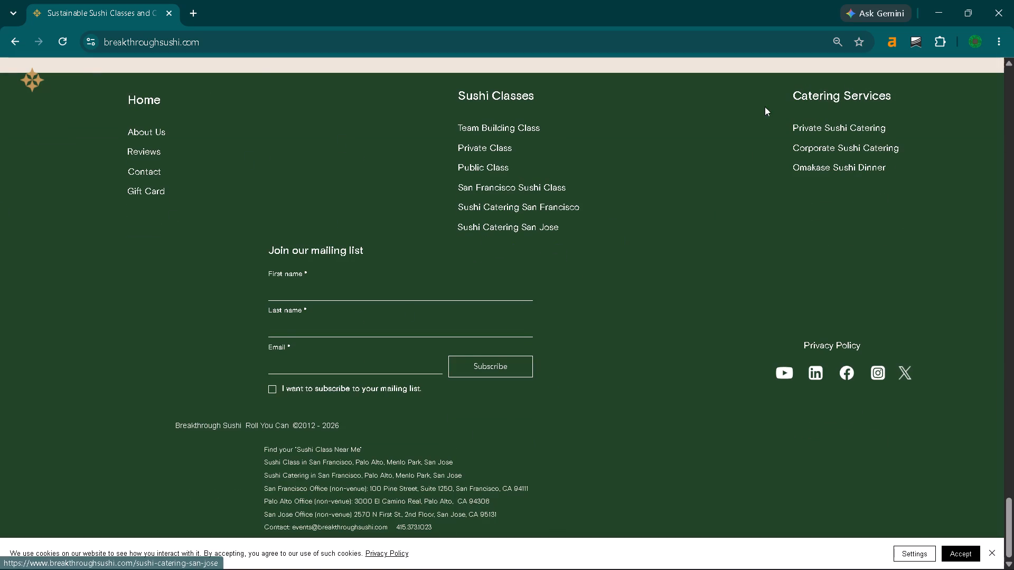
scroll(0, 241, "up", 2)
Switch to the review window, close the Breakthrough Sushi review, go to the next website, and close the leftover tab.
key("alt+Tab")
left_click(910, 450)
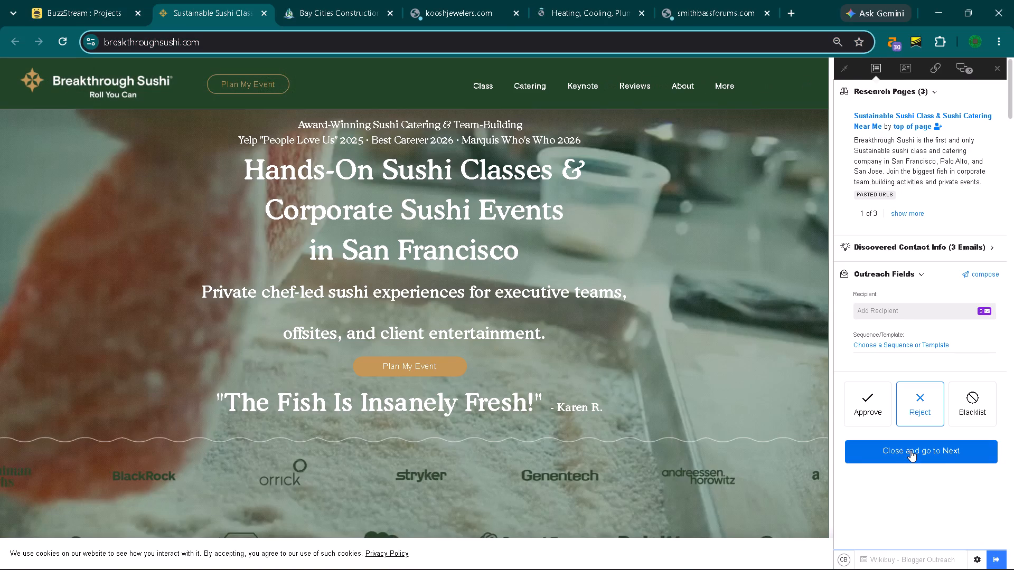
double_click(167, 0)
key("ctrl+w")
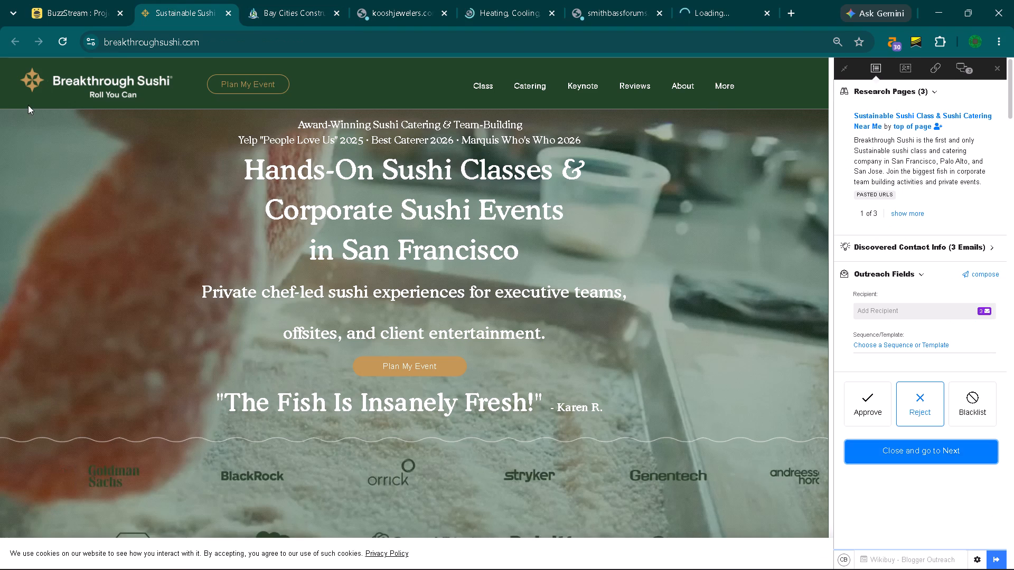
left_click(0, 230)
Copy the Blog link address from the Bay Cities Construction resources and load baycitiesconstruction.com/blog in the other browser window.
left_click(727, 90)
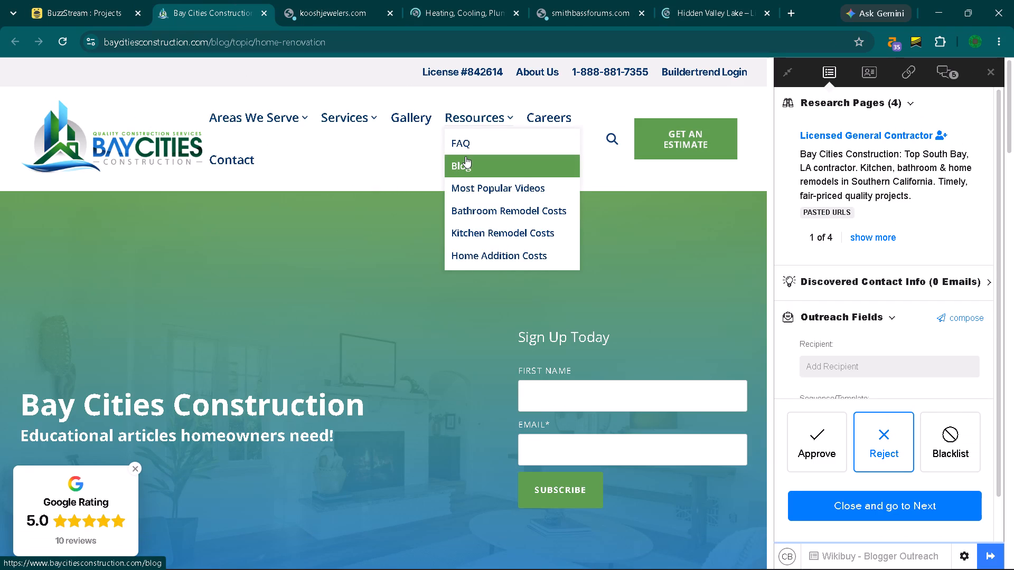
right_click(465, 156)
left_click(535, 291)
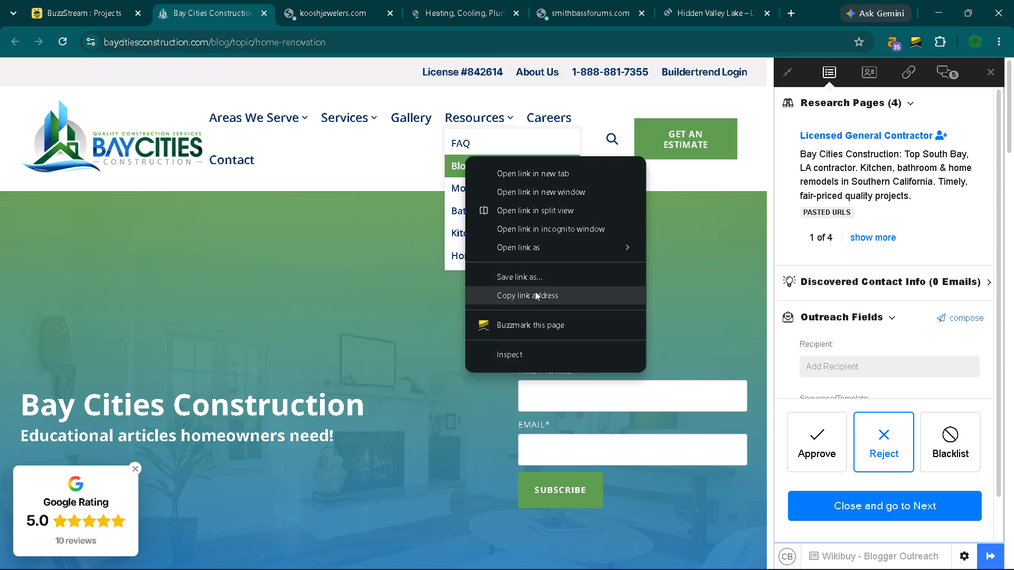
key("alt+Tab")
left_click(280, 39)
key("ctrl+v")
key("Return")
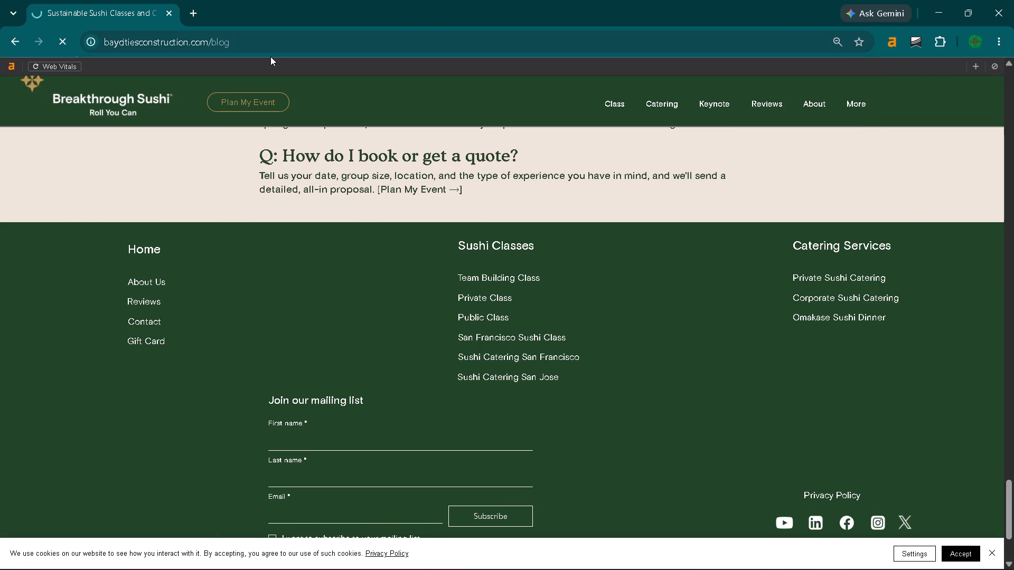
key("alt+Tab")
key("alt+Tab")
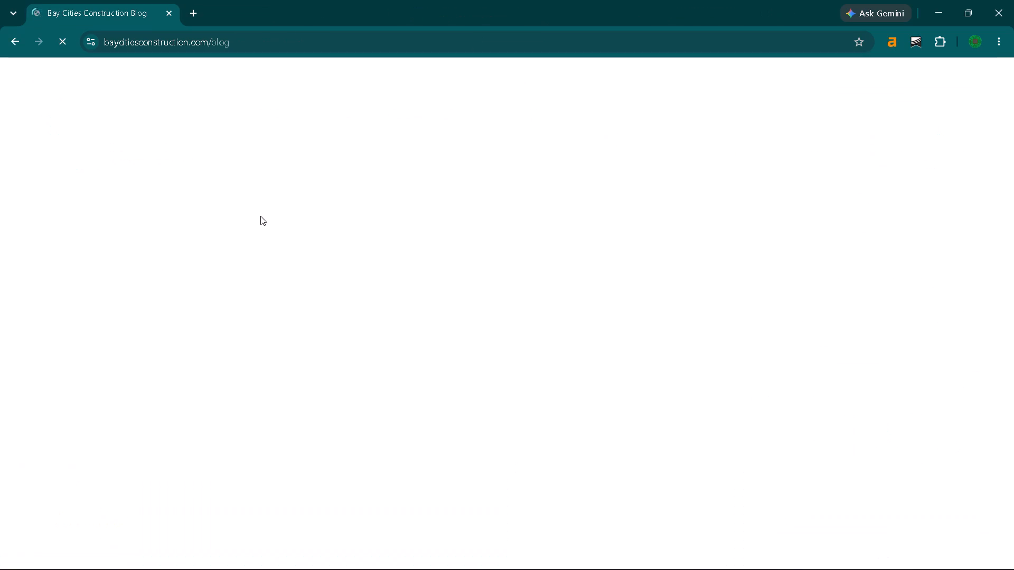
Open the Torrance retrofit, black vinyl windows, balcony water damage and balcony repair posts from the Bay Cities blog in separate tabs.
scroll(99, 283, "down", 3)
scroll(164, 288, "down", 5)
scroll(493, 229, "up", 1)
scroll(526, 187, "up", 2)
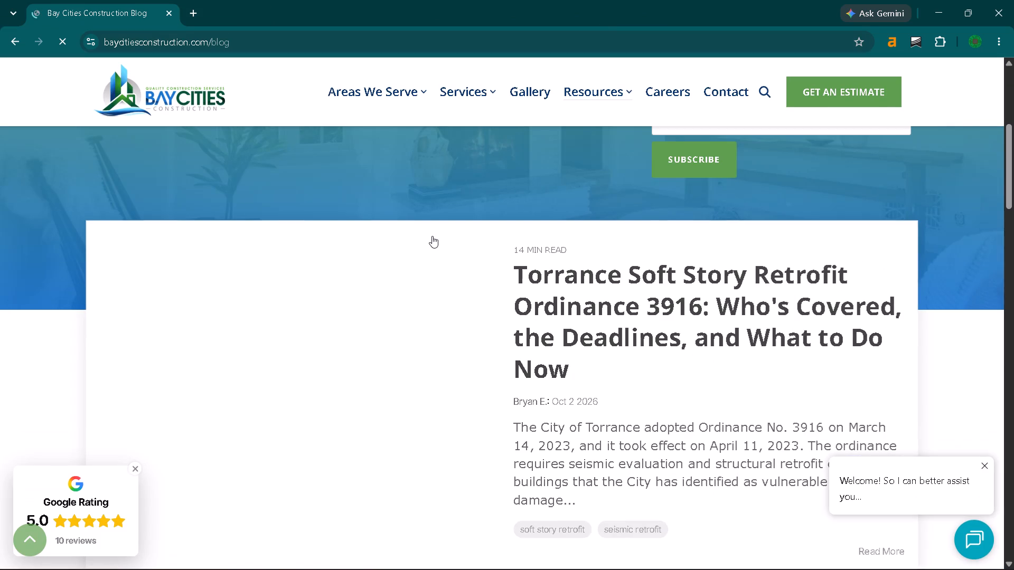
scroll(683, 252, "down", 1)
left_click(564, 219, "ctrl")
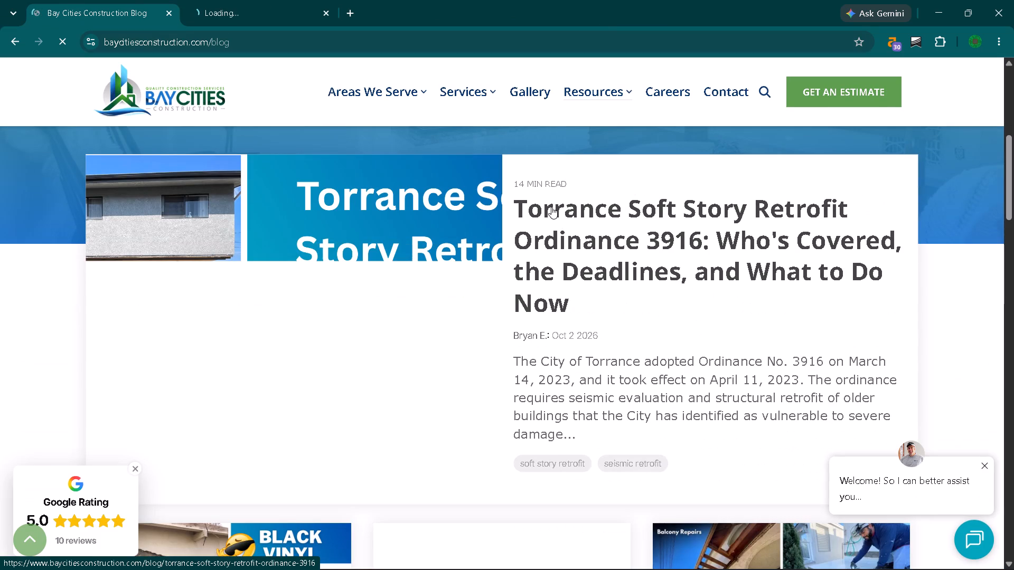
scroll(543, 230, "down", 6)
left_click(224, 309, "ctrl")
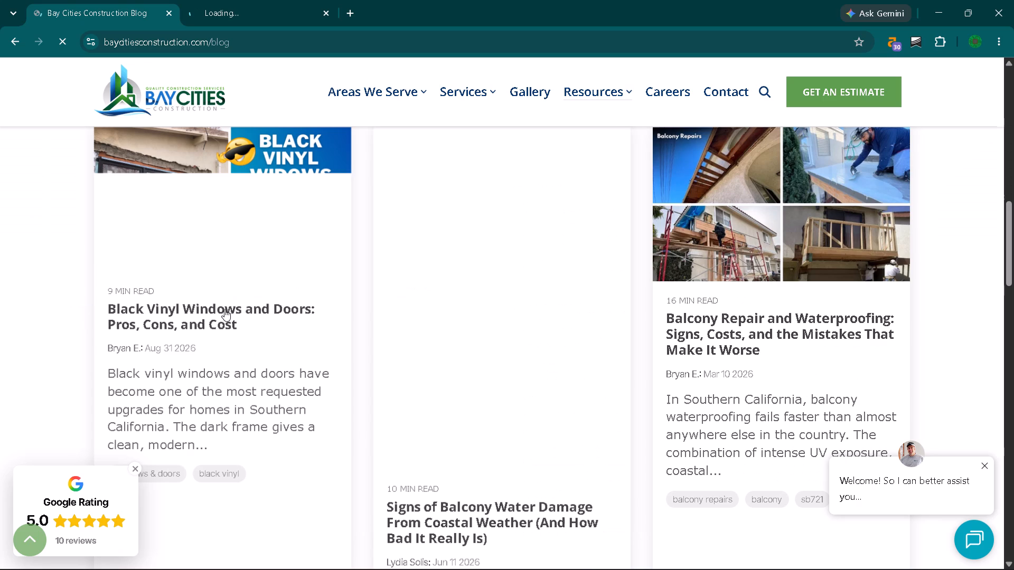
scroll(430, 364, "down", 3)
left_click(528, 323, "ctrl")
scroll(899, 235, "up", 3)
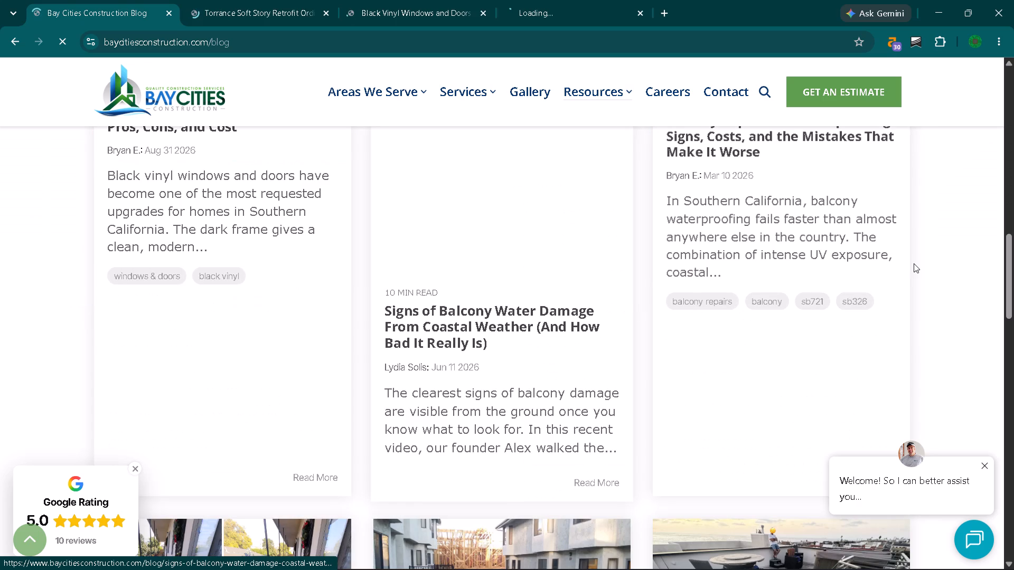
left_click(718, 326, "ctrl")
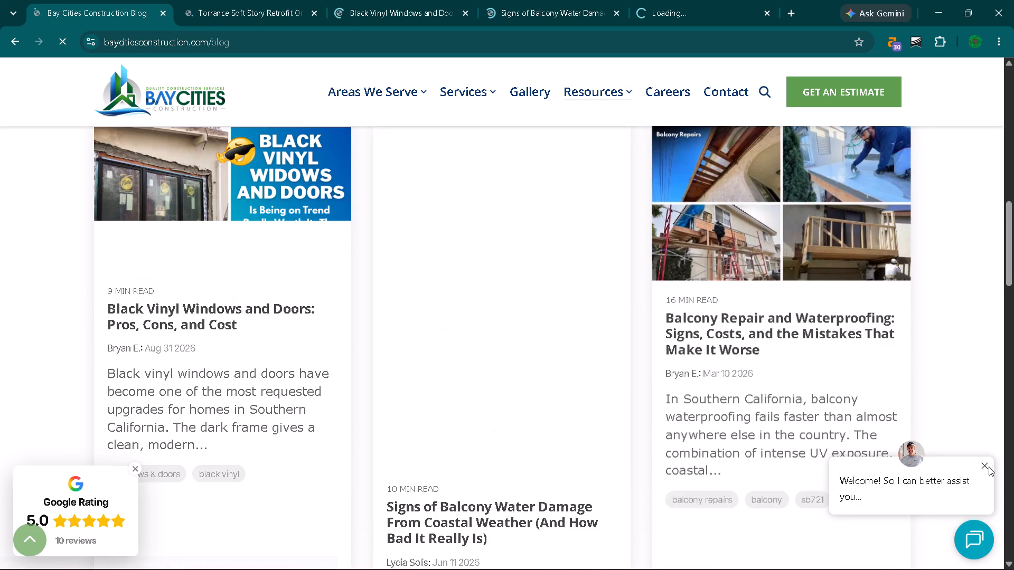